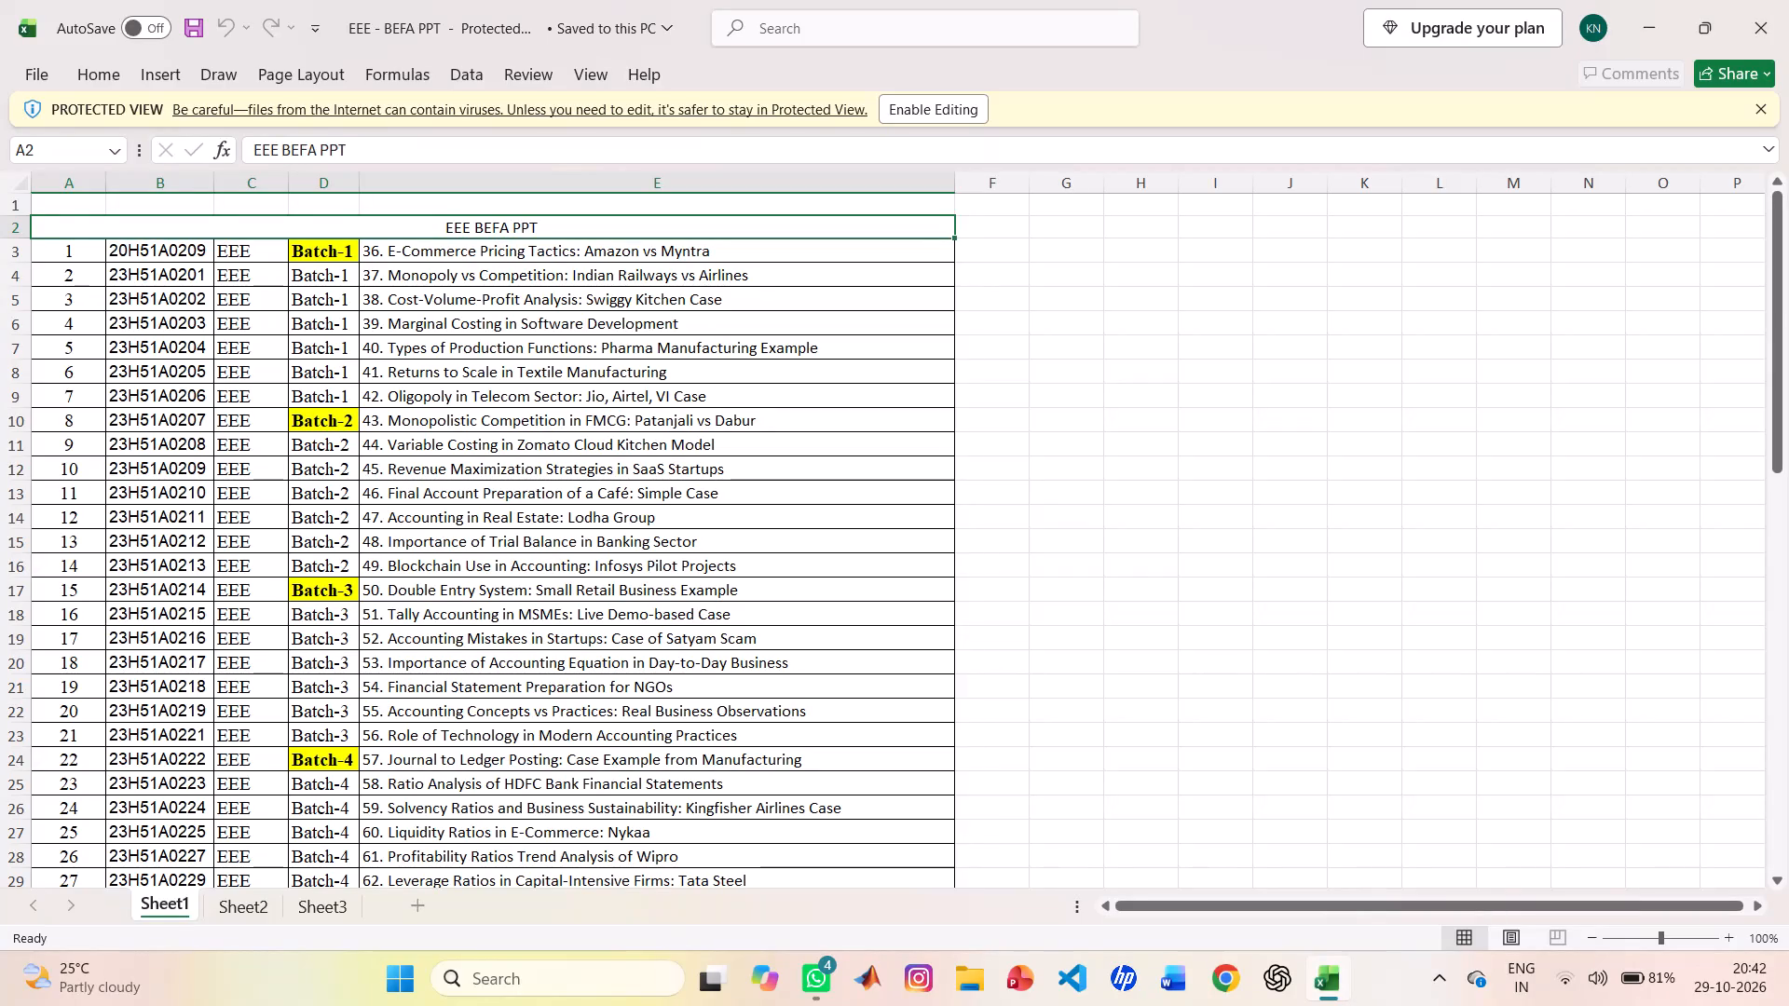
Copy the topic cell "18. Online Grocery Demand Post-Pandemic: Blinkit Case Study" from Sheet1 of the BEFA PPT list.
scroll(635, 604, "down", 3)
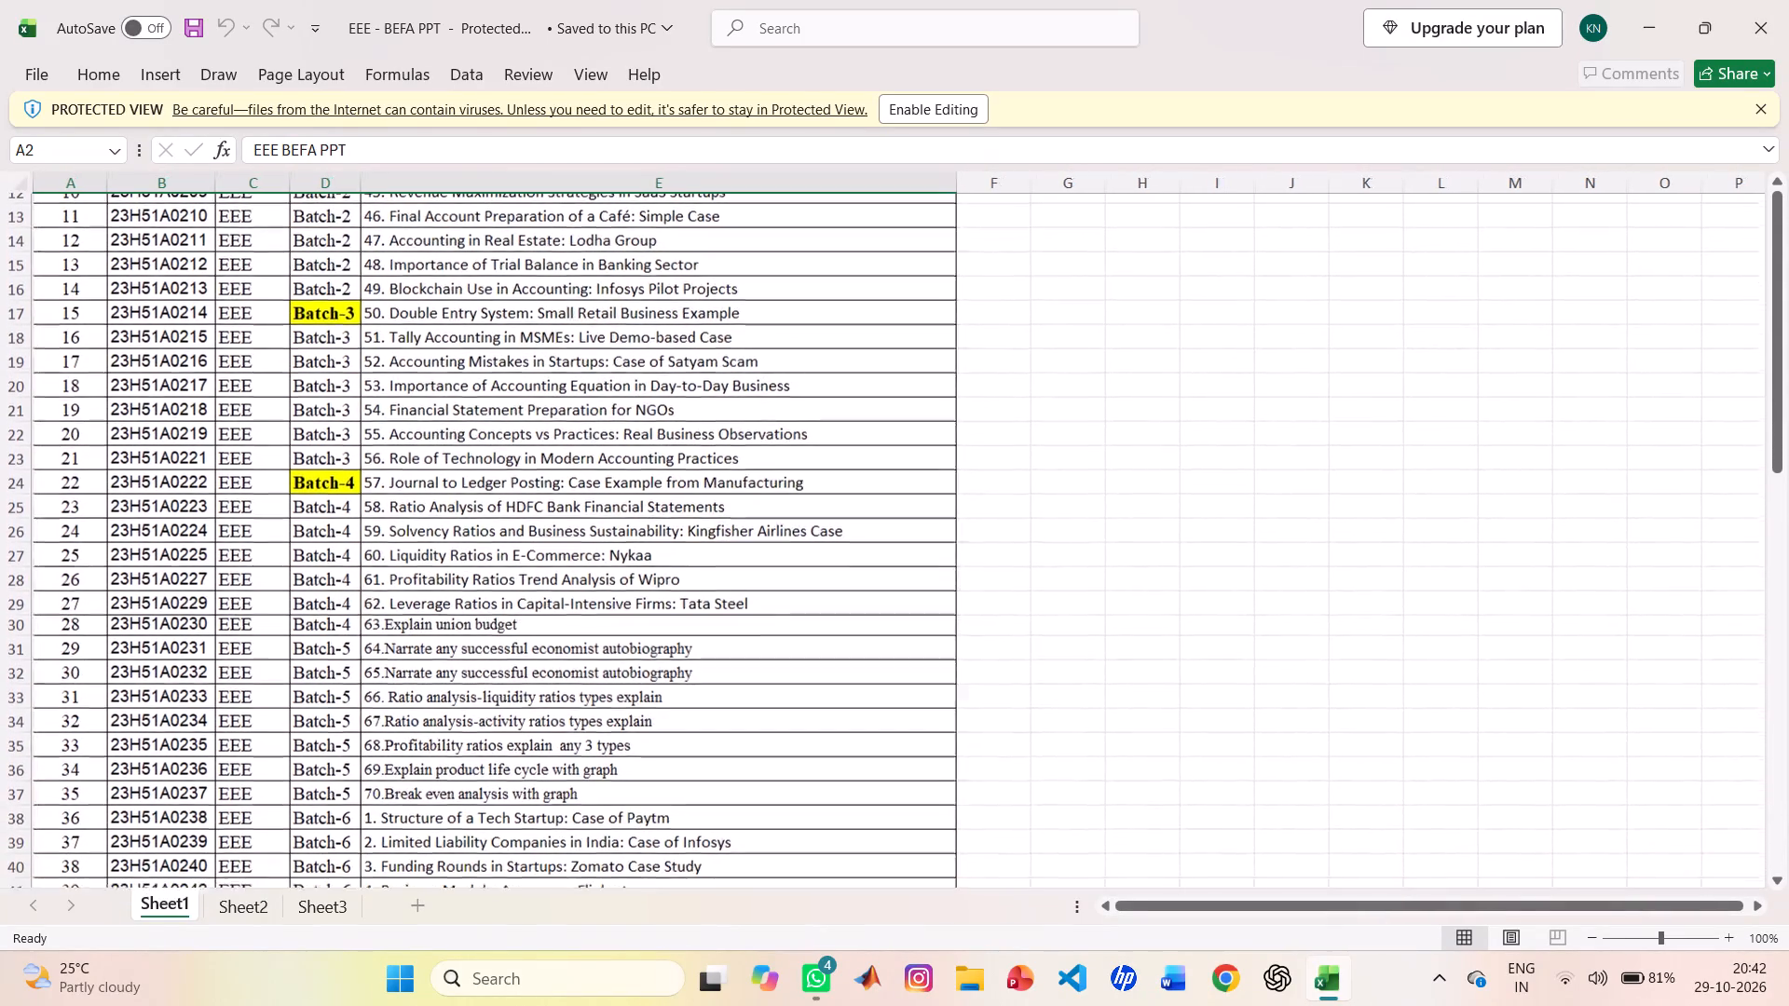
scroll(635, 604, "down", 3)
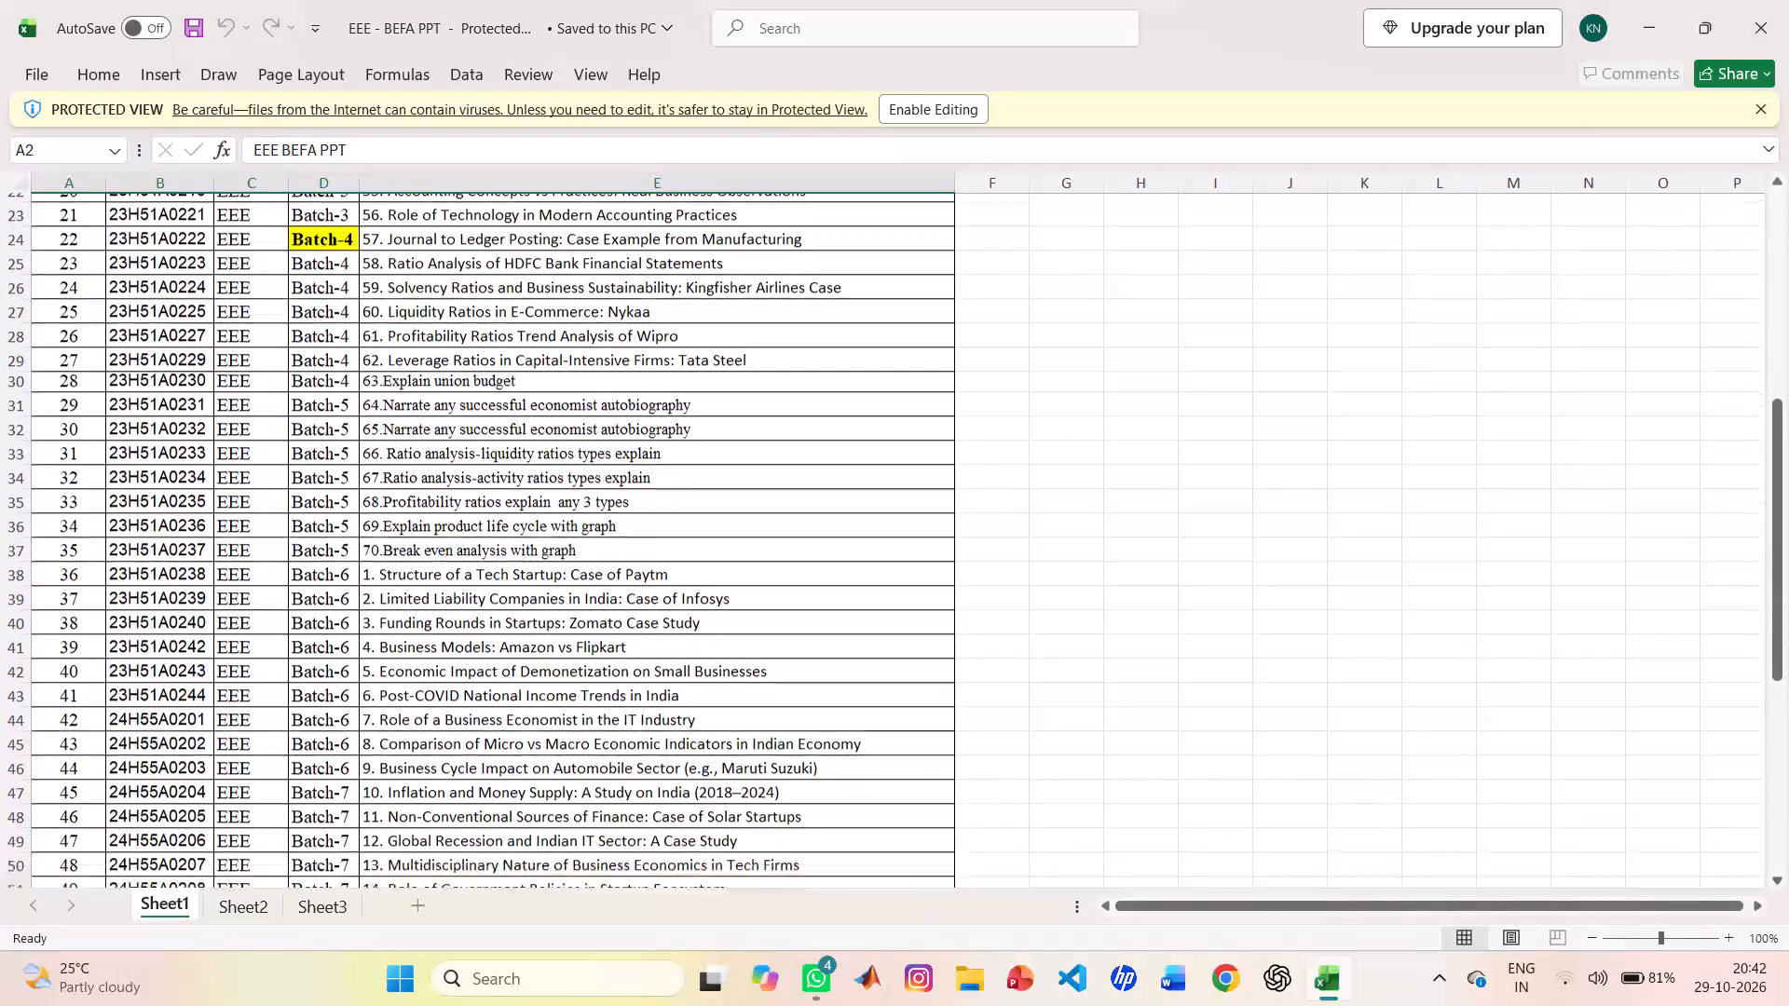
scroll(635, 604, "down", 3)
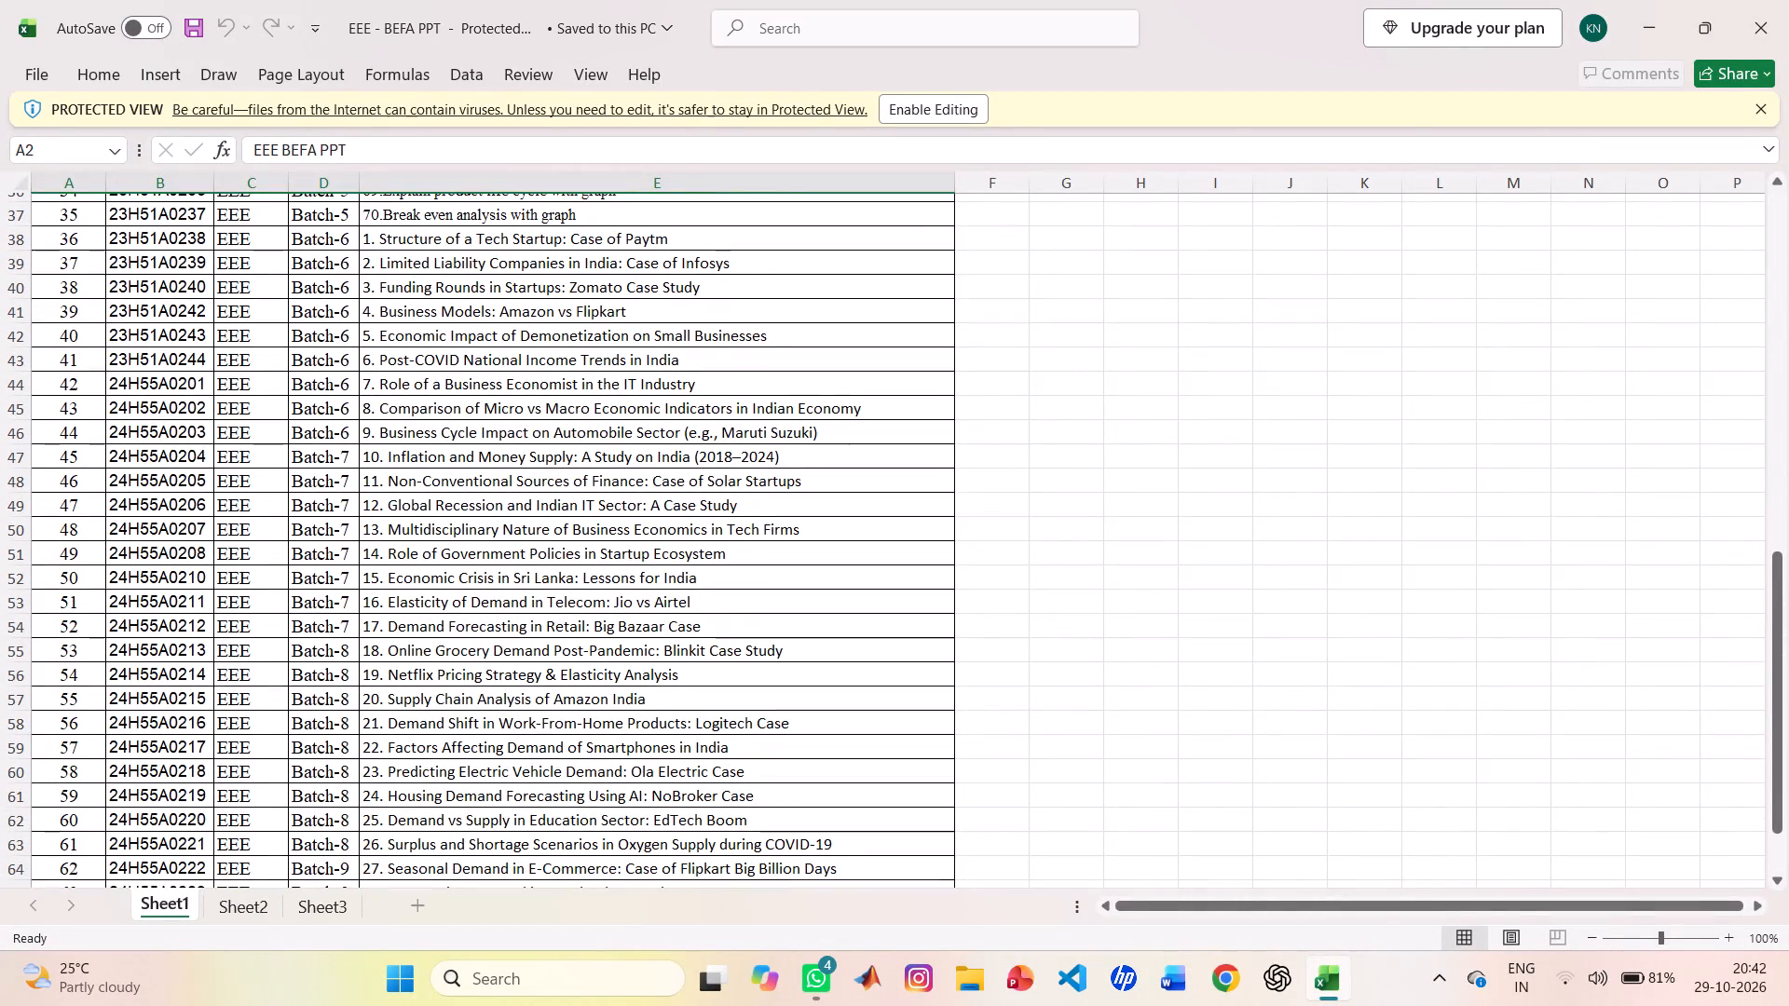
left_click(389, 654)
left_click_drag(394, 652, 459, 646)
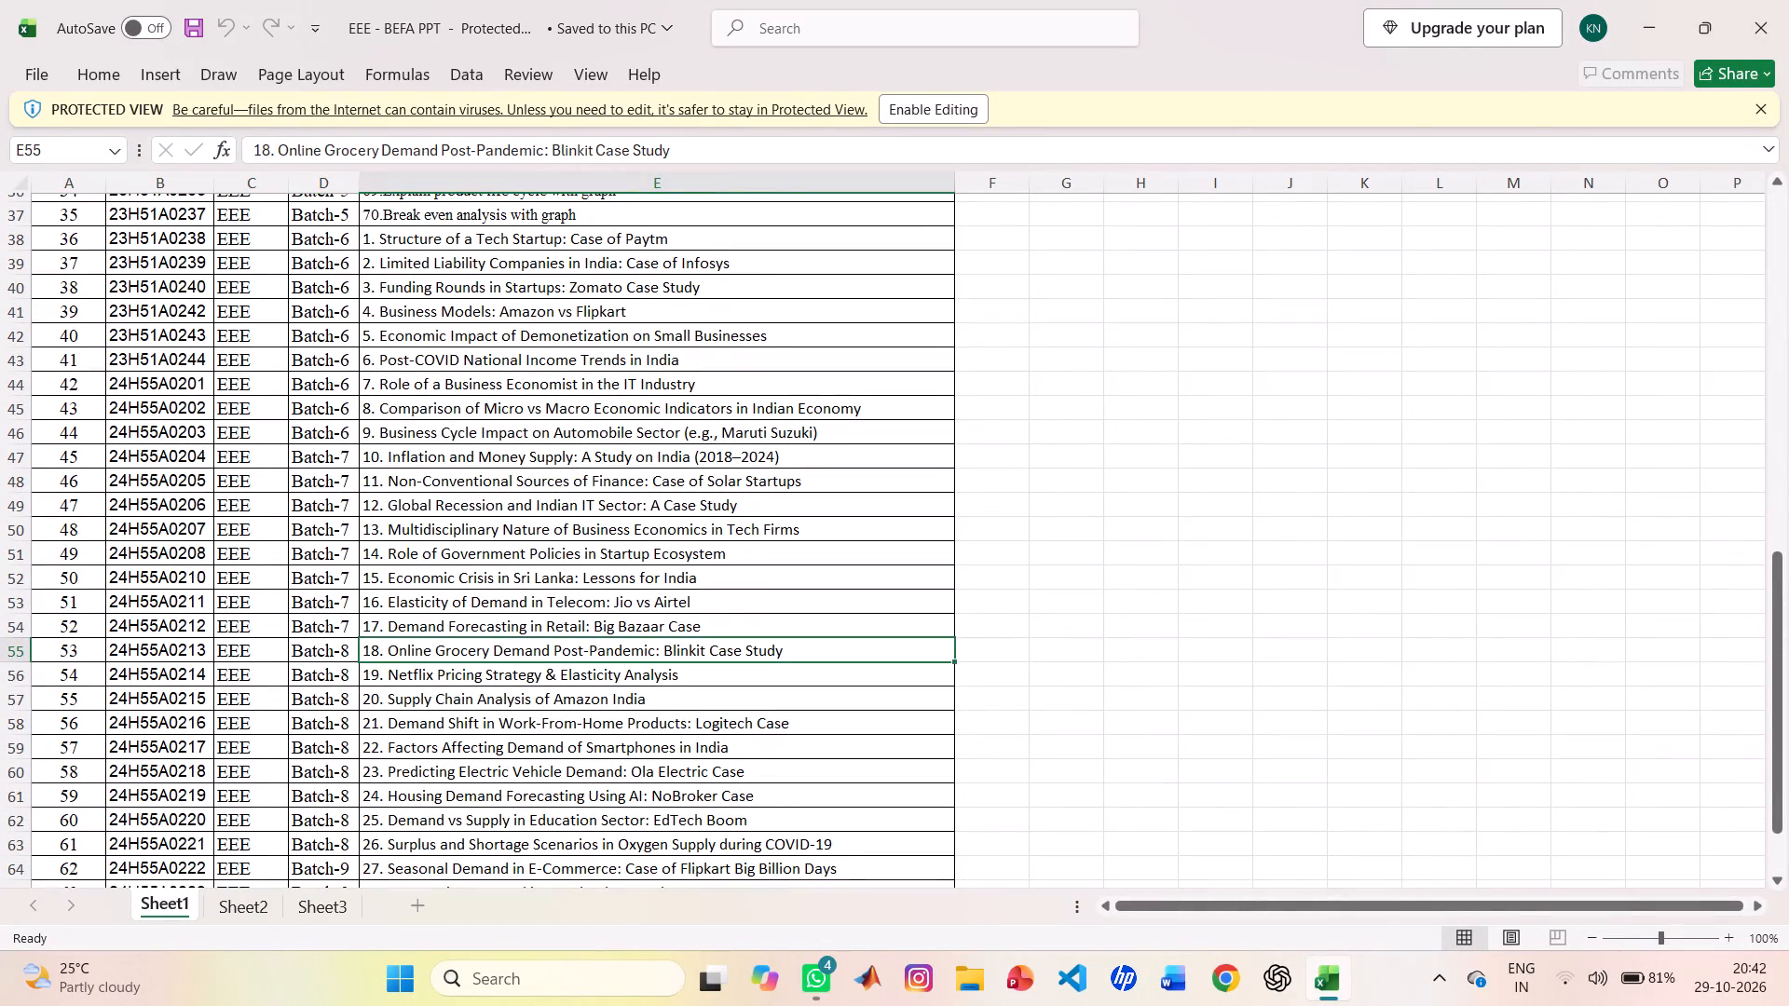
left_click_drag(459, 646, 483, 657)
right_click(483, 657)
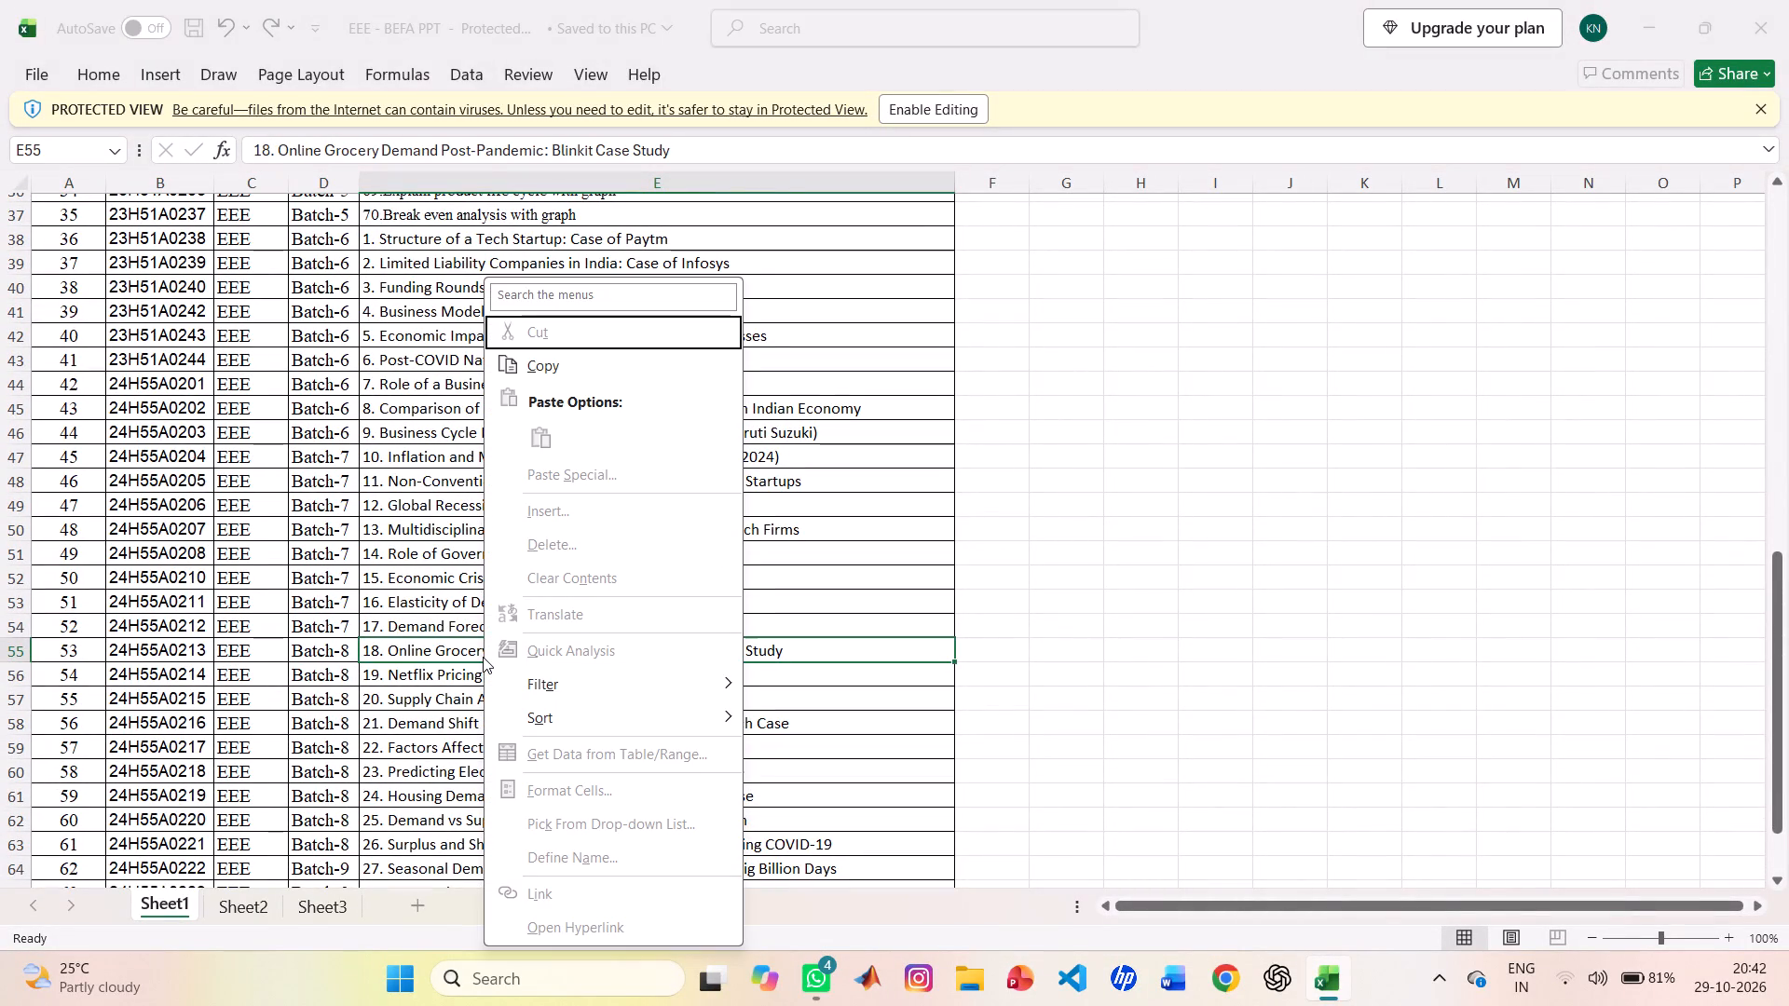
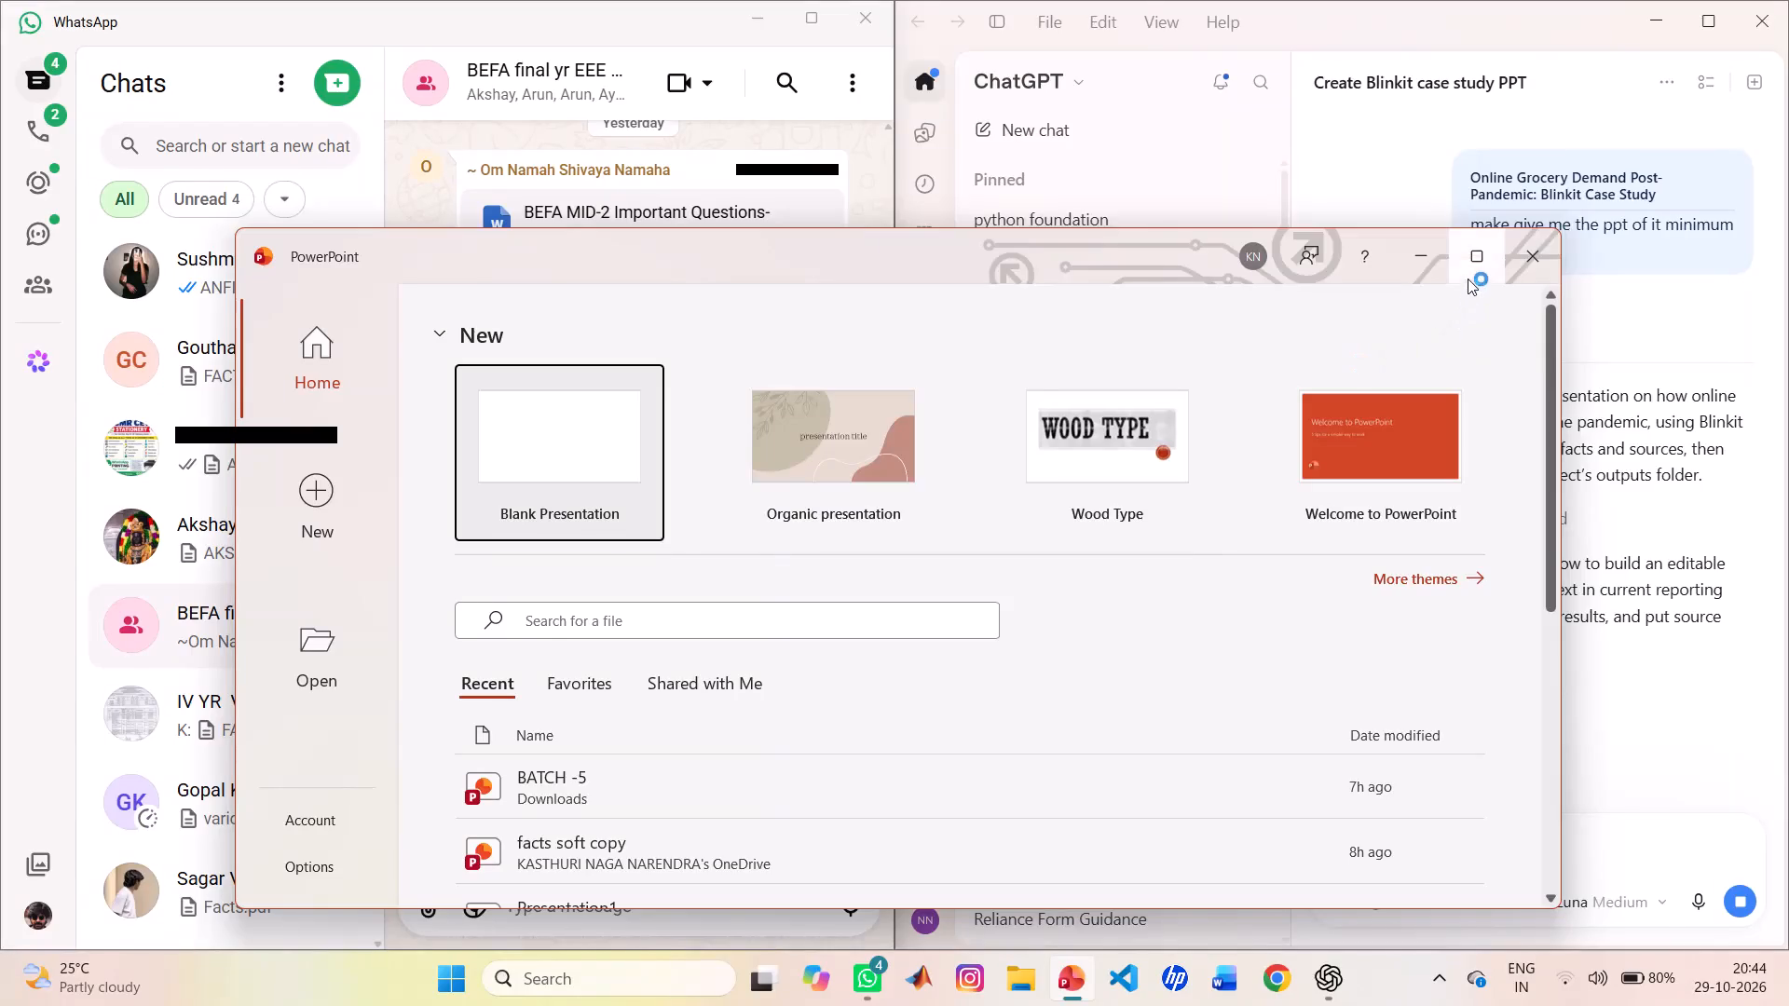
In PowerPoint, maximize the start window and open the preview of the Organic presentation template.
left_click(1467, 269)
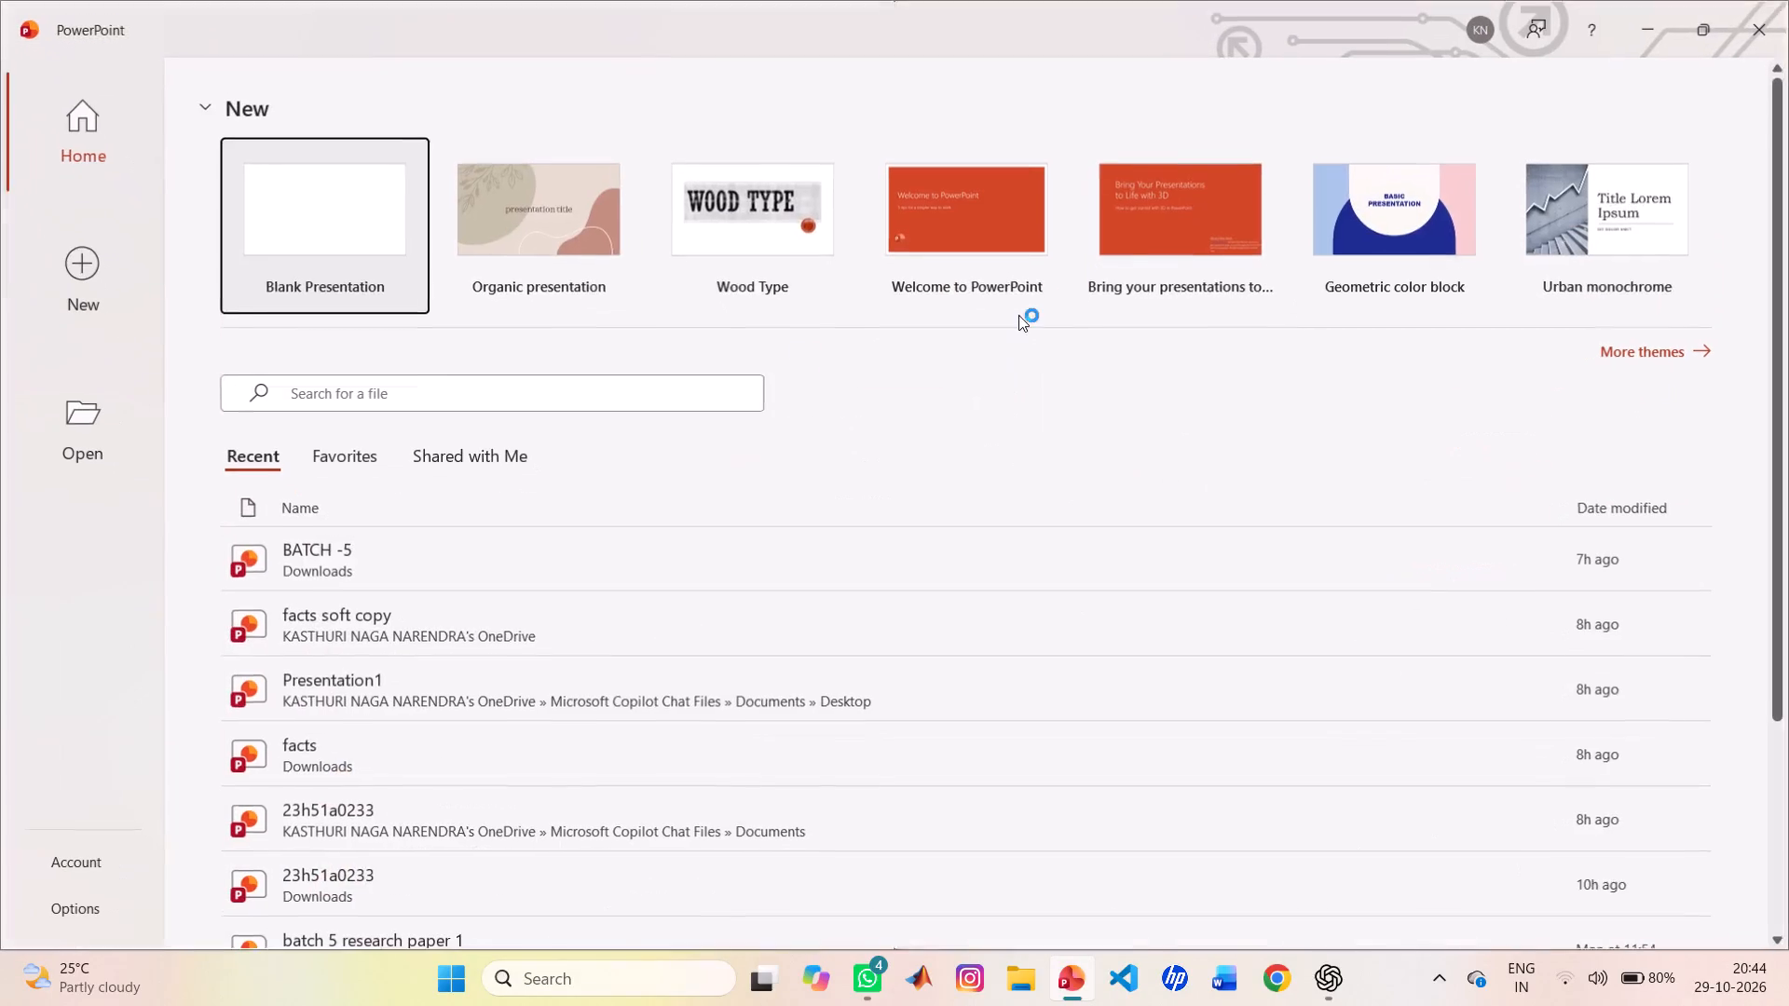
left_click(474, 183)
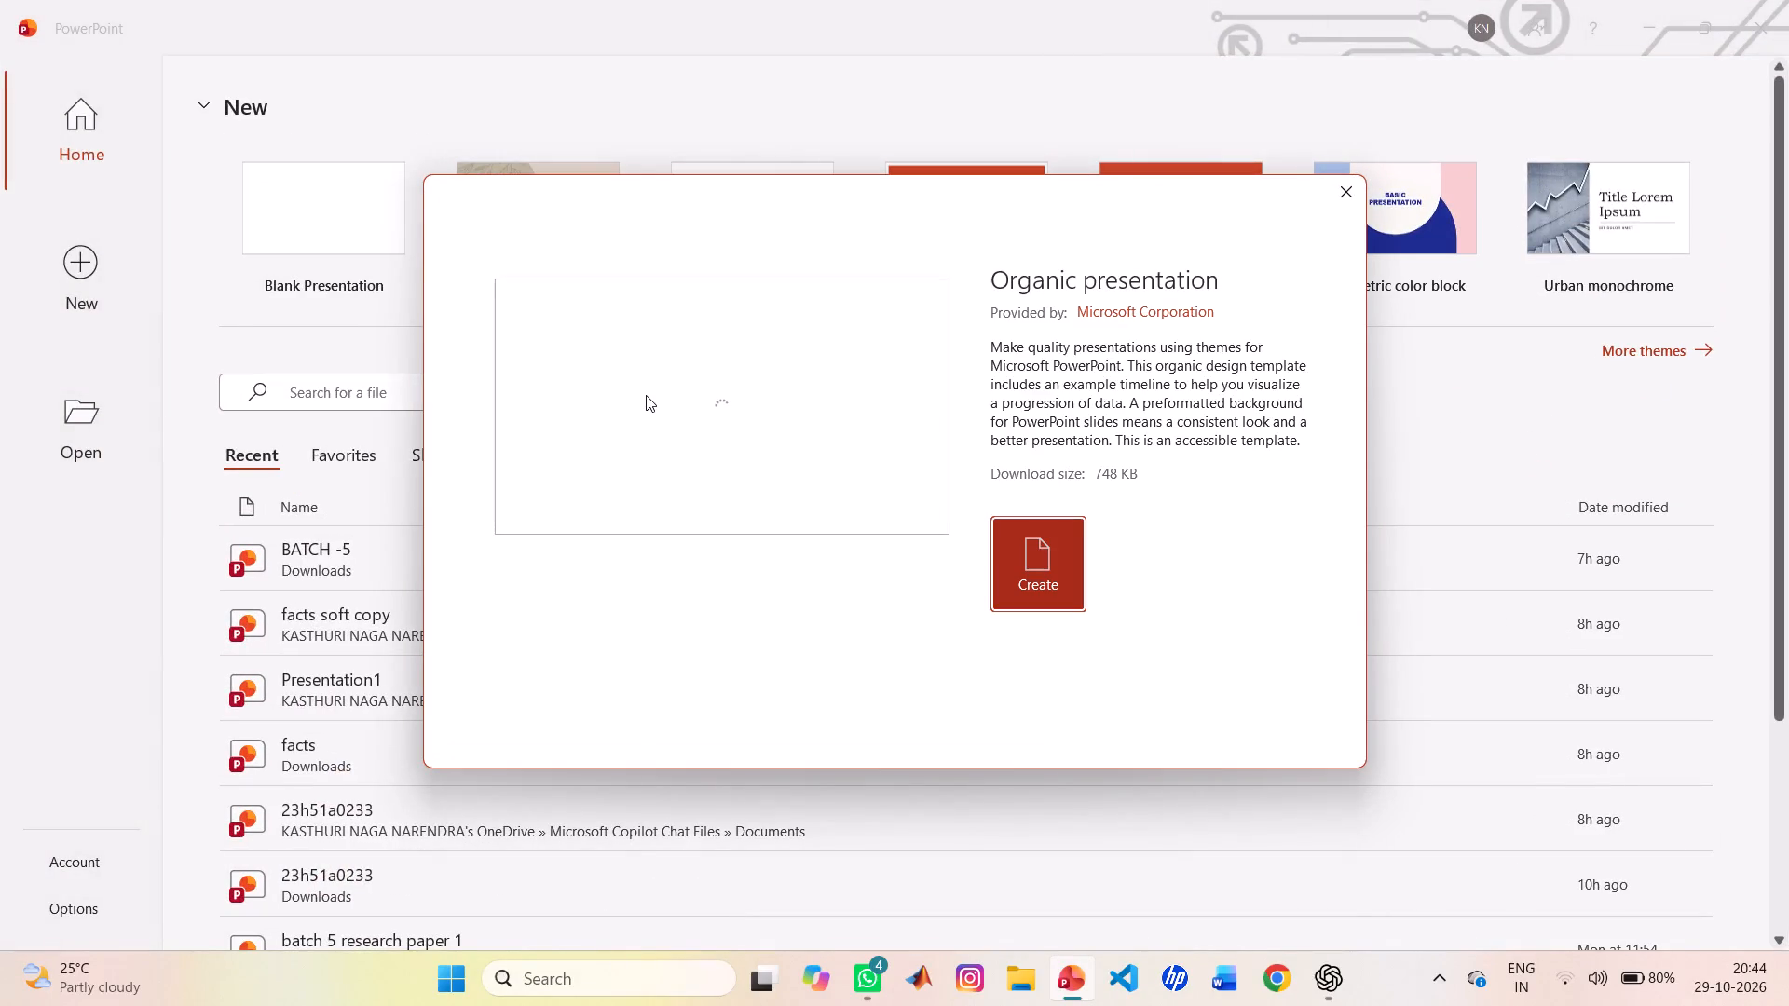
Create a new PowerPoint presentation from the Organic presentation template.
left_click(1339, 197)
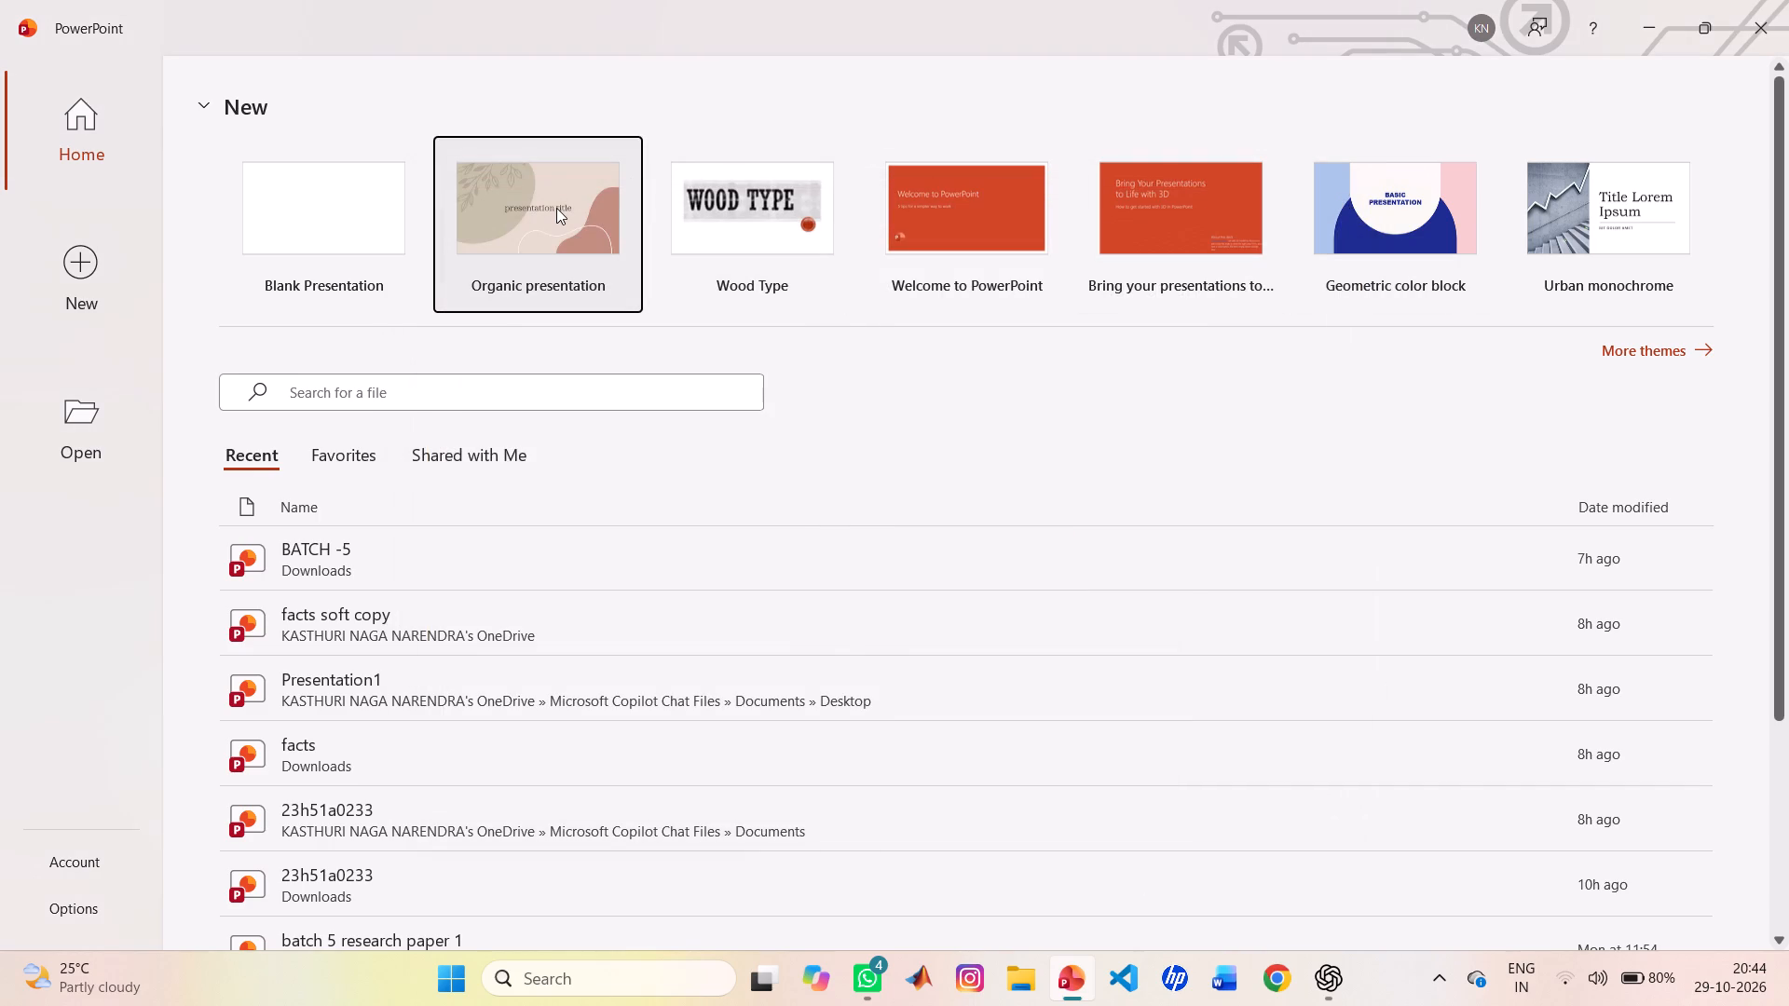
left_click(556, 208)
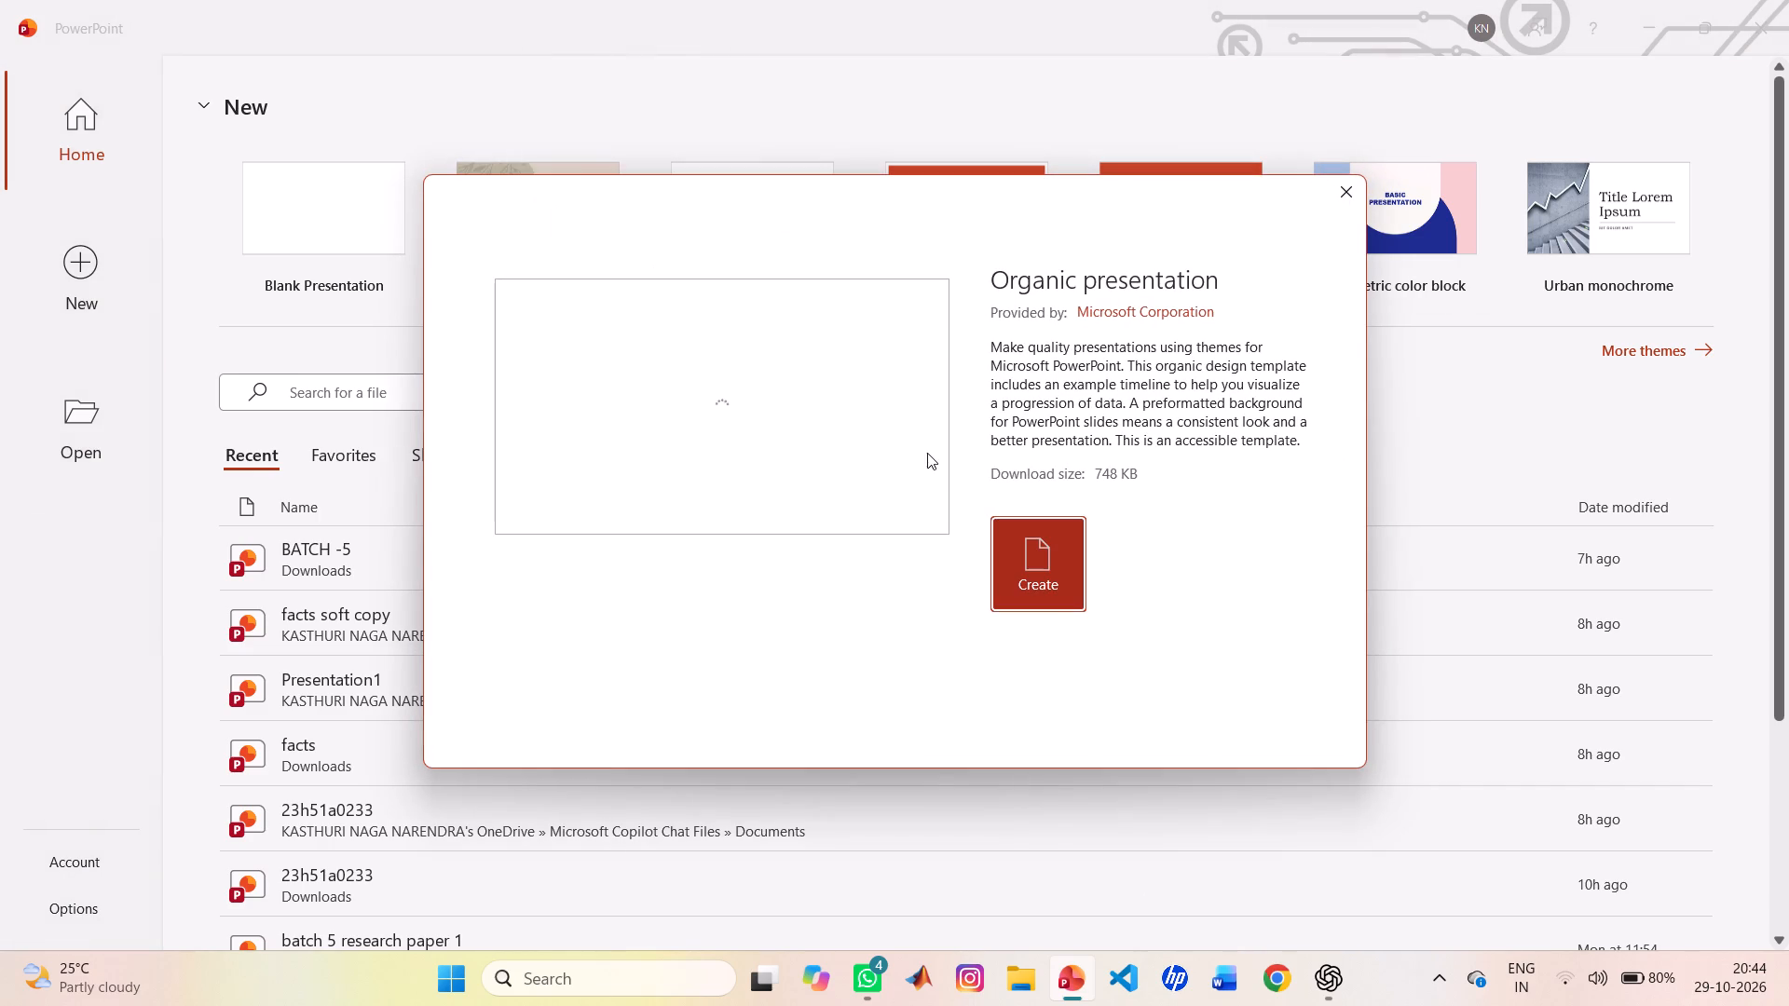
left_click(1061, 536)
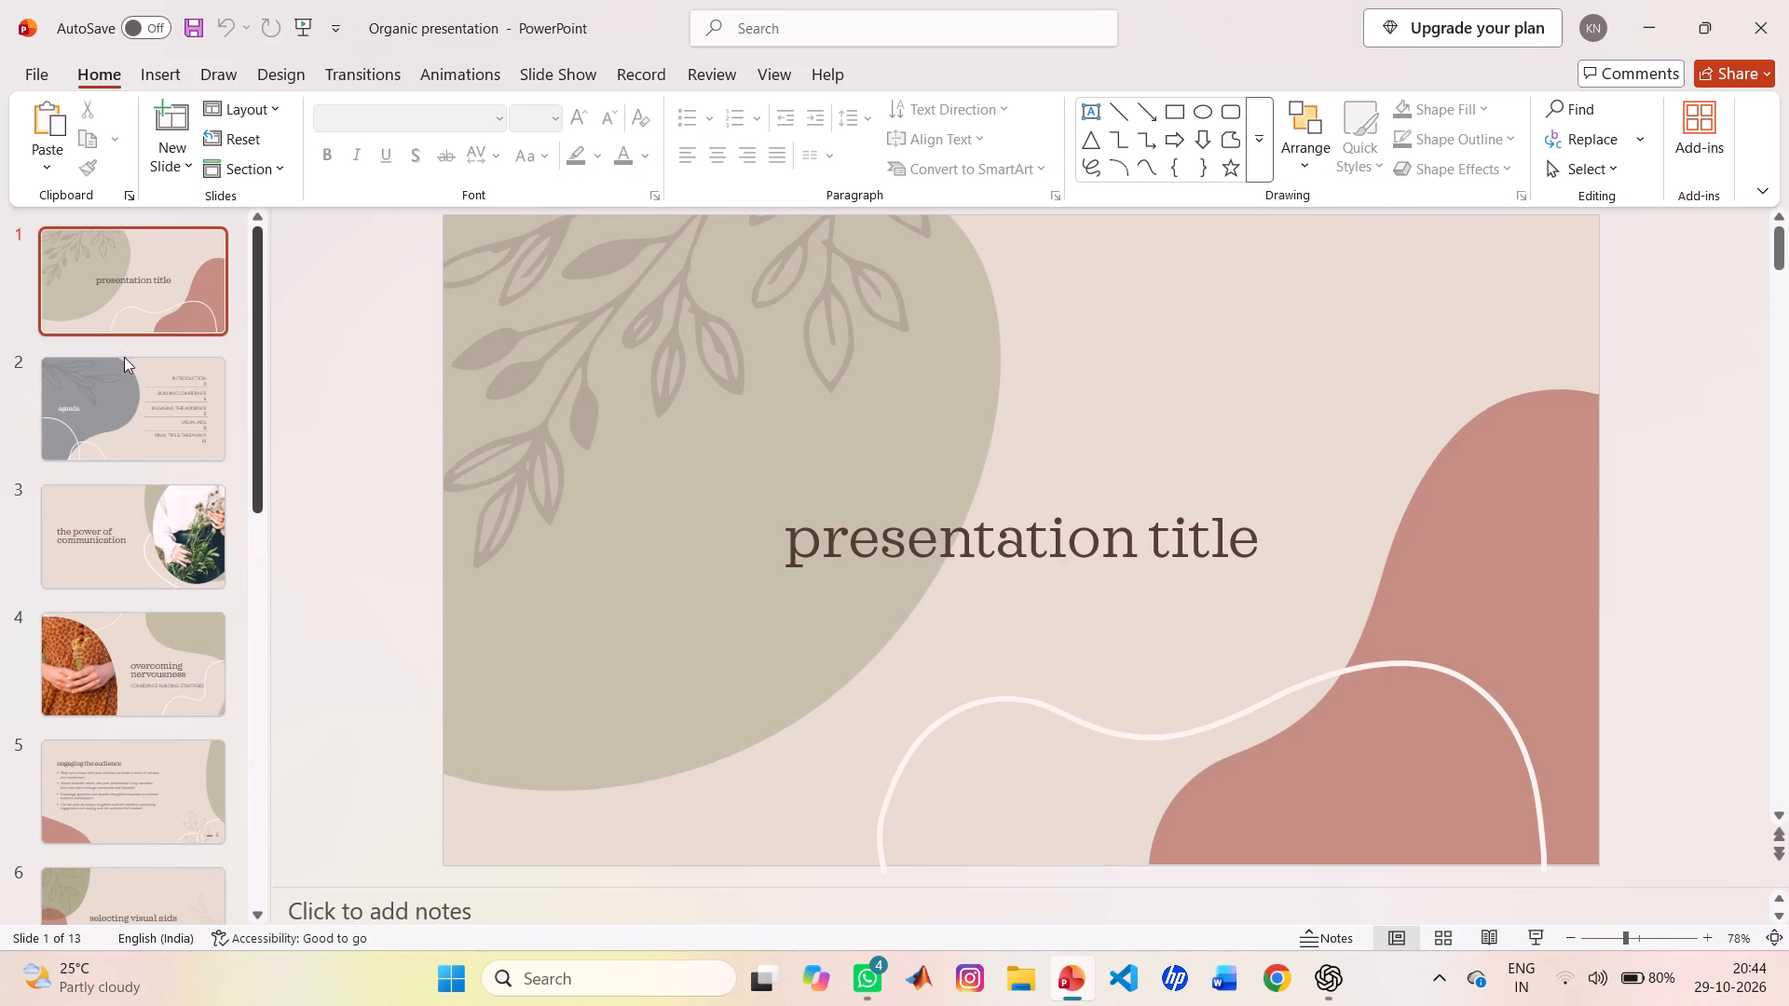
Look through the template's slides to see which layouts it offers.
left_click(118, 406)
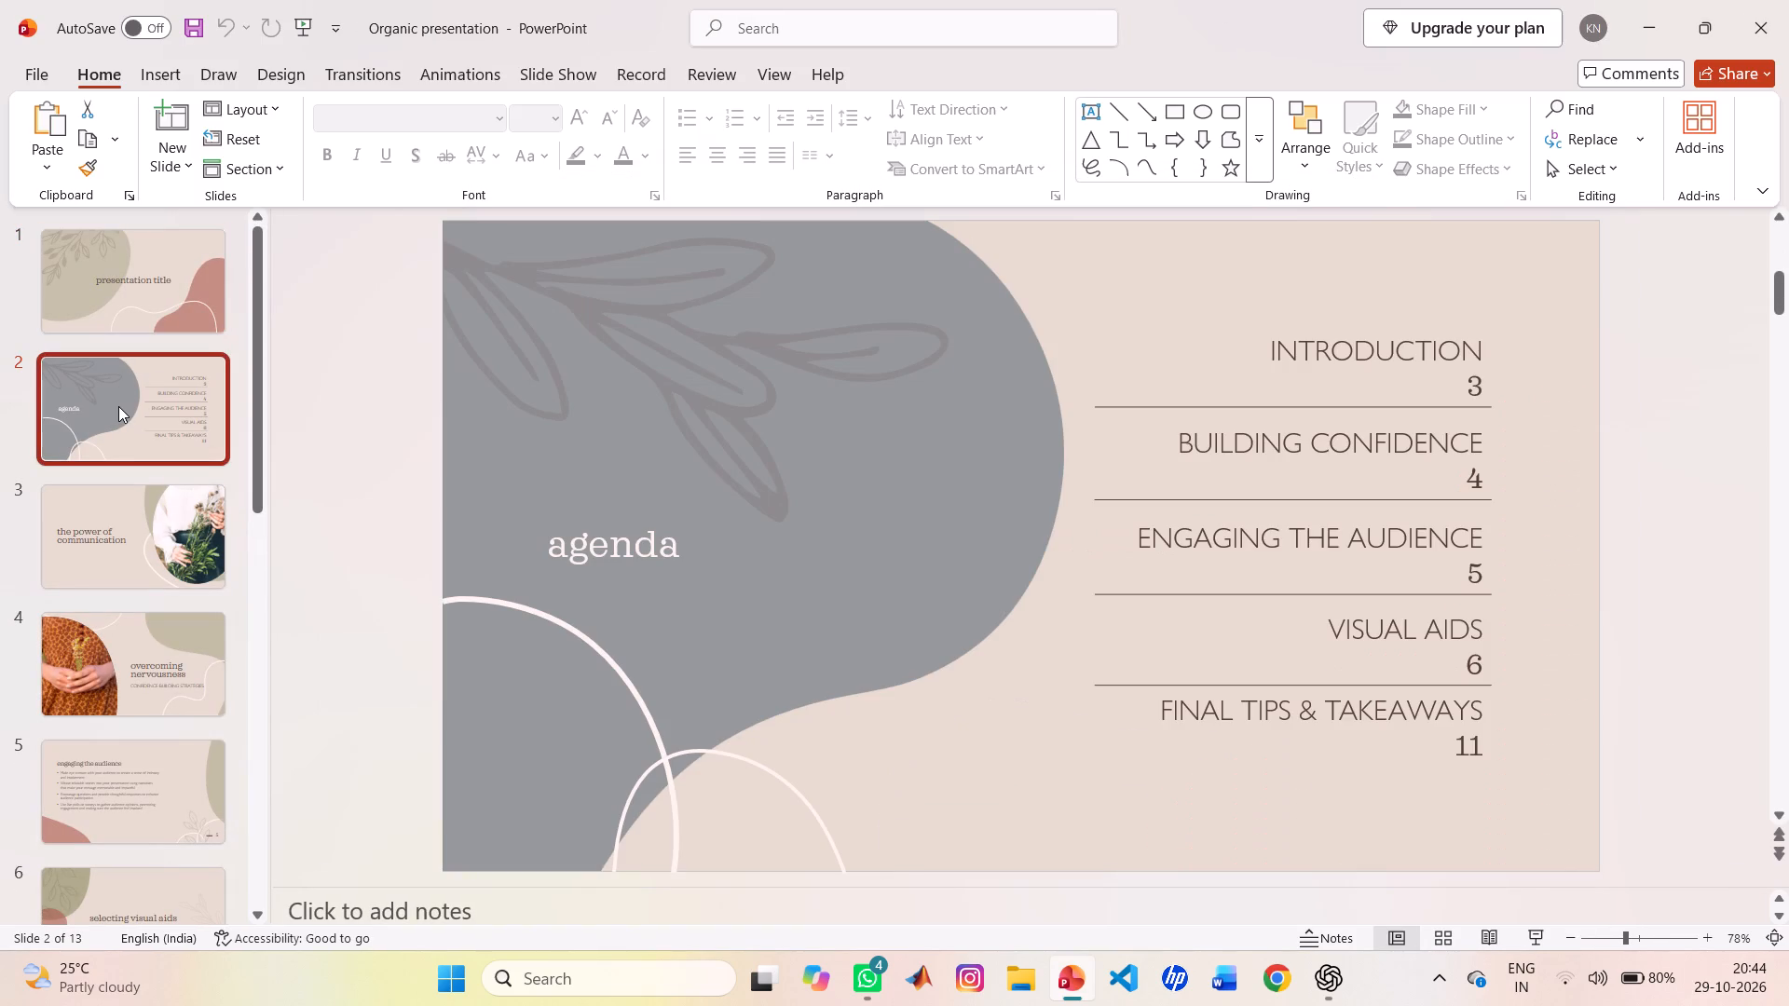
left_click(155, 620)
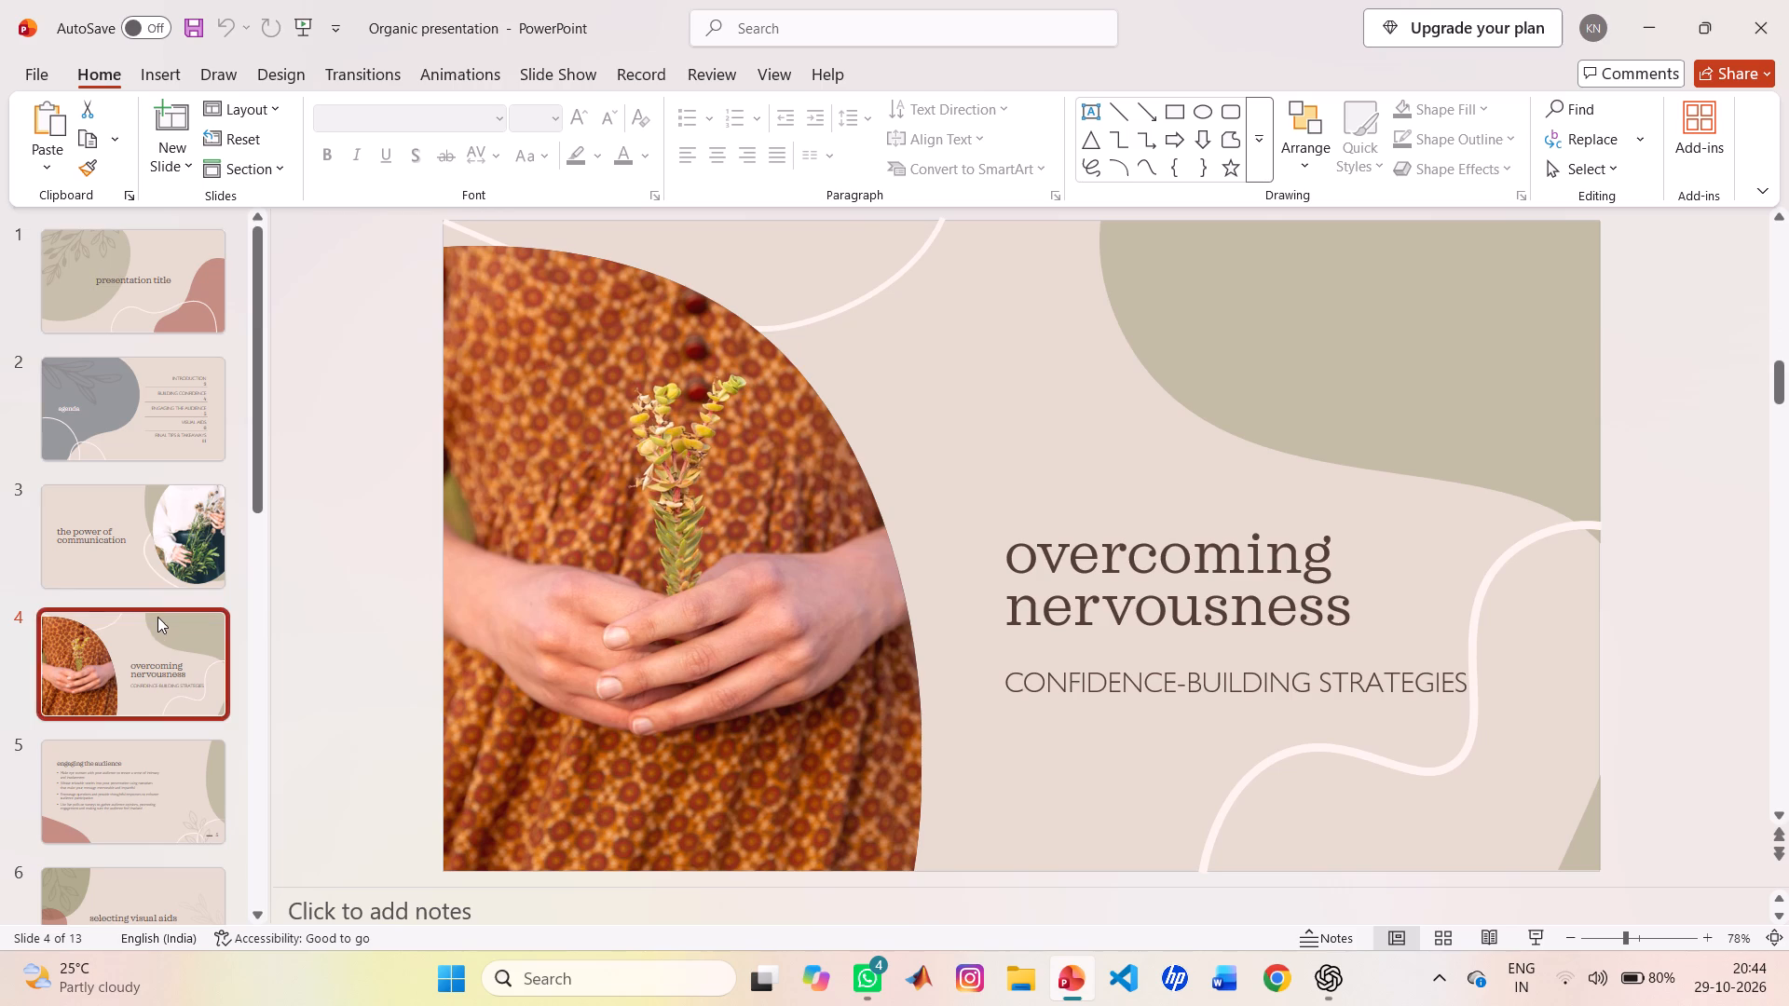
left_click(139, 523)
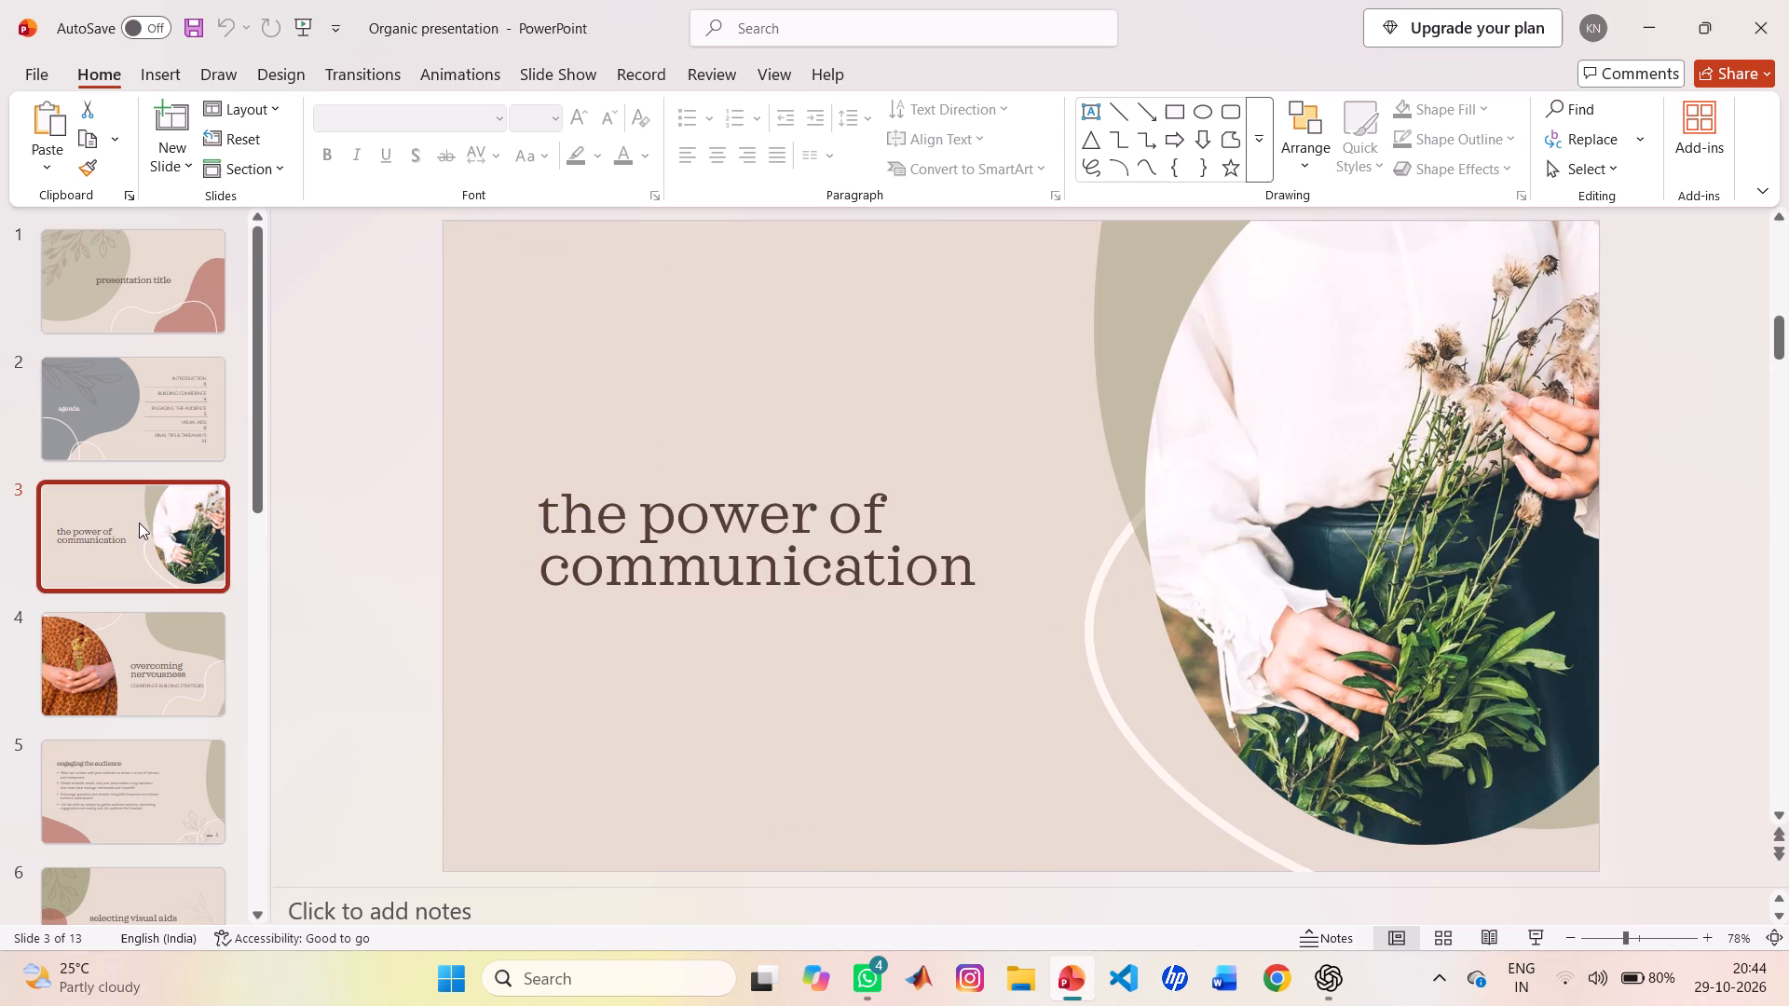
scroll(139, 523, "down", 3)
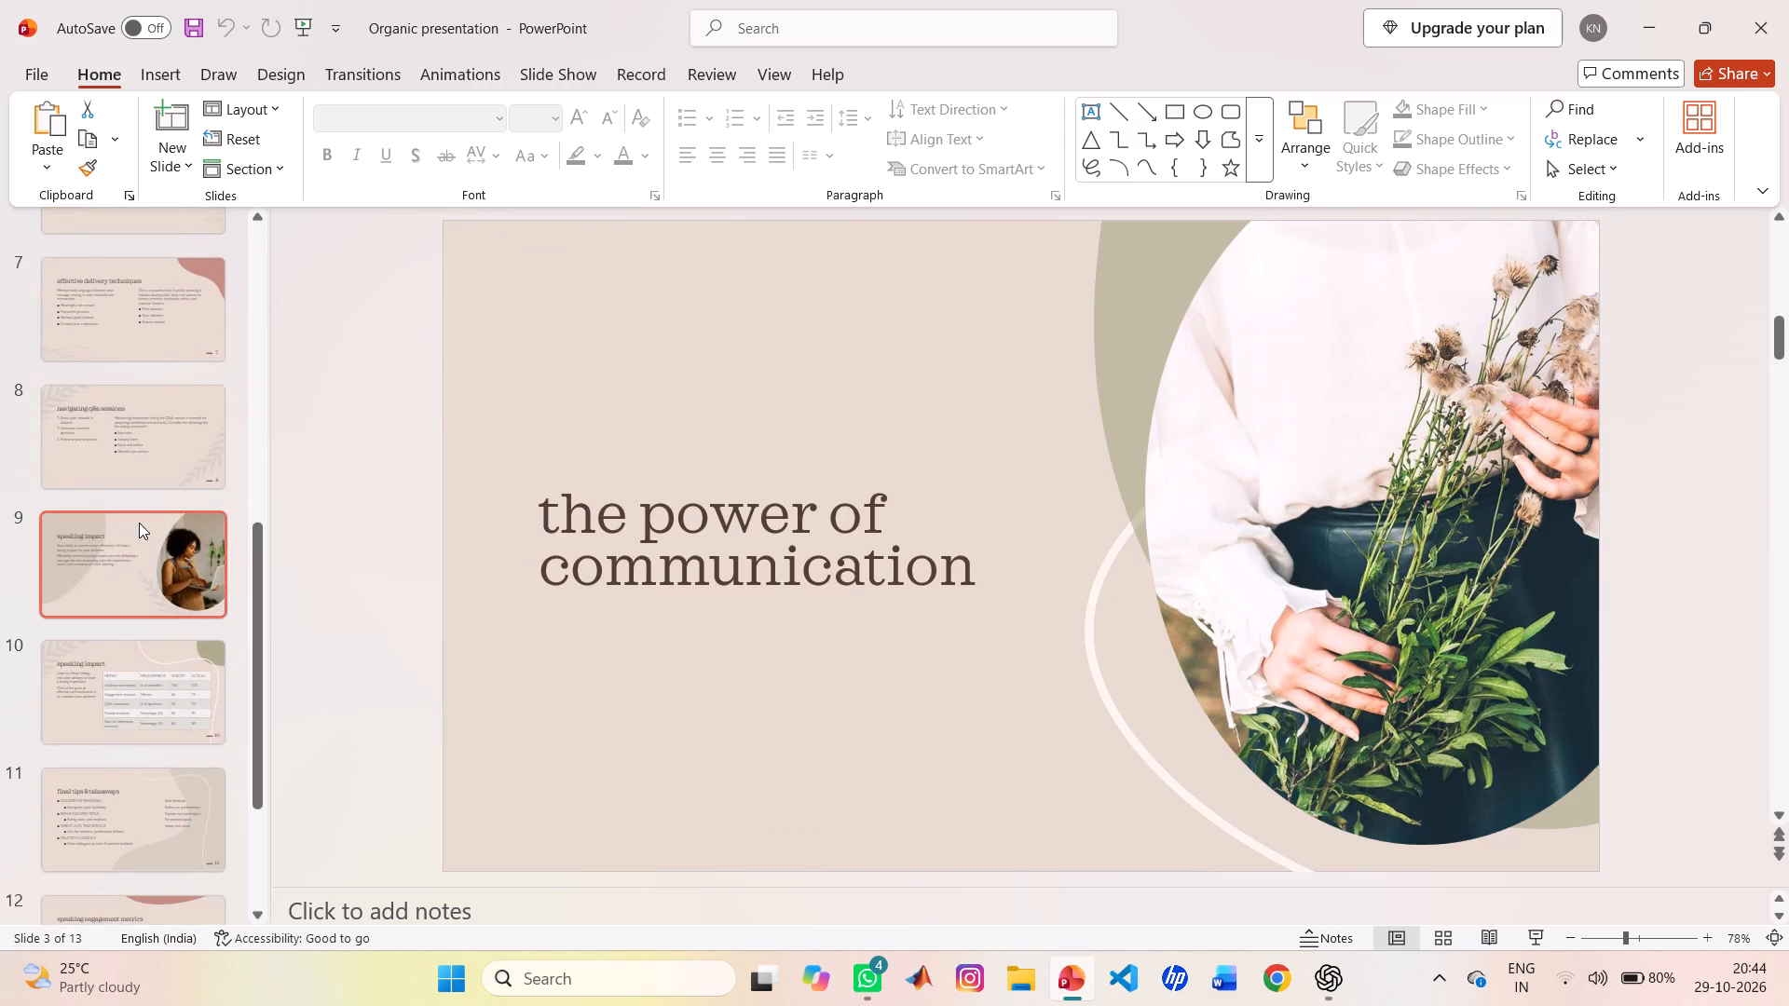
scroll(139, 523, "down", 5)
scroll(139, 523, "up", 12)
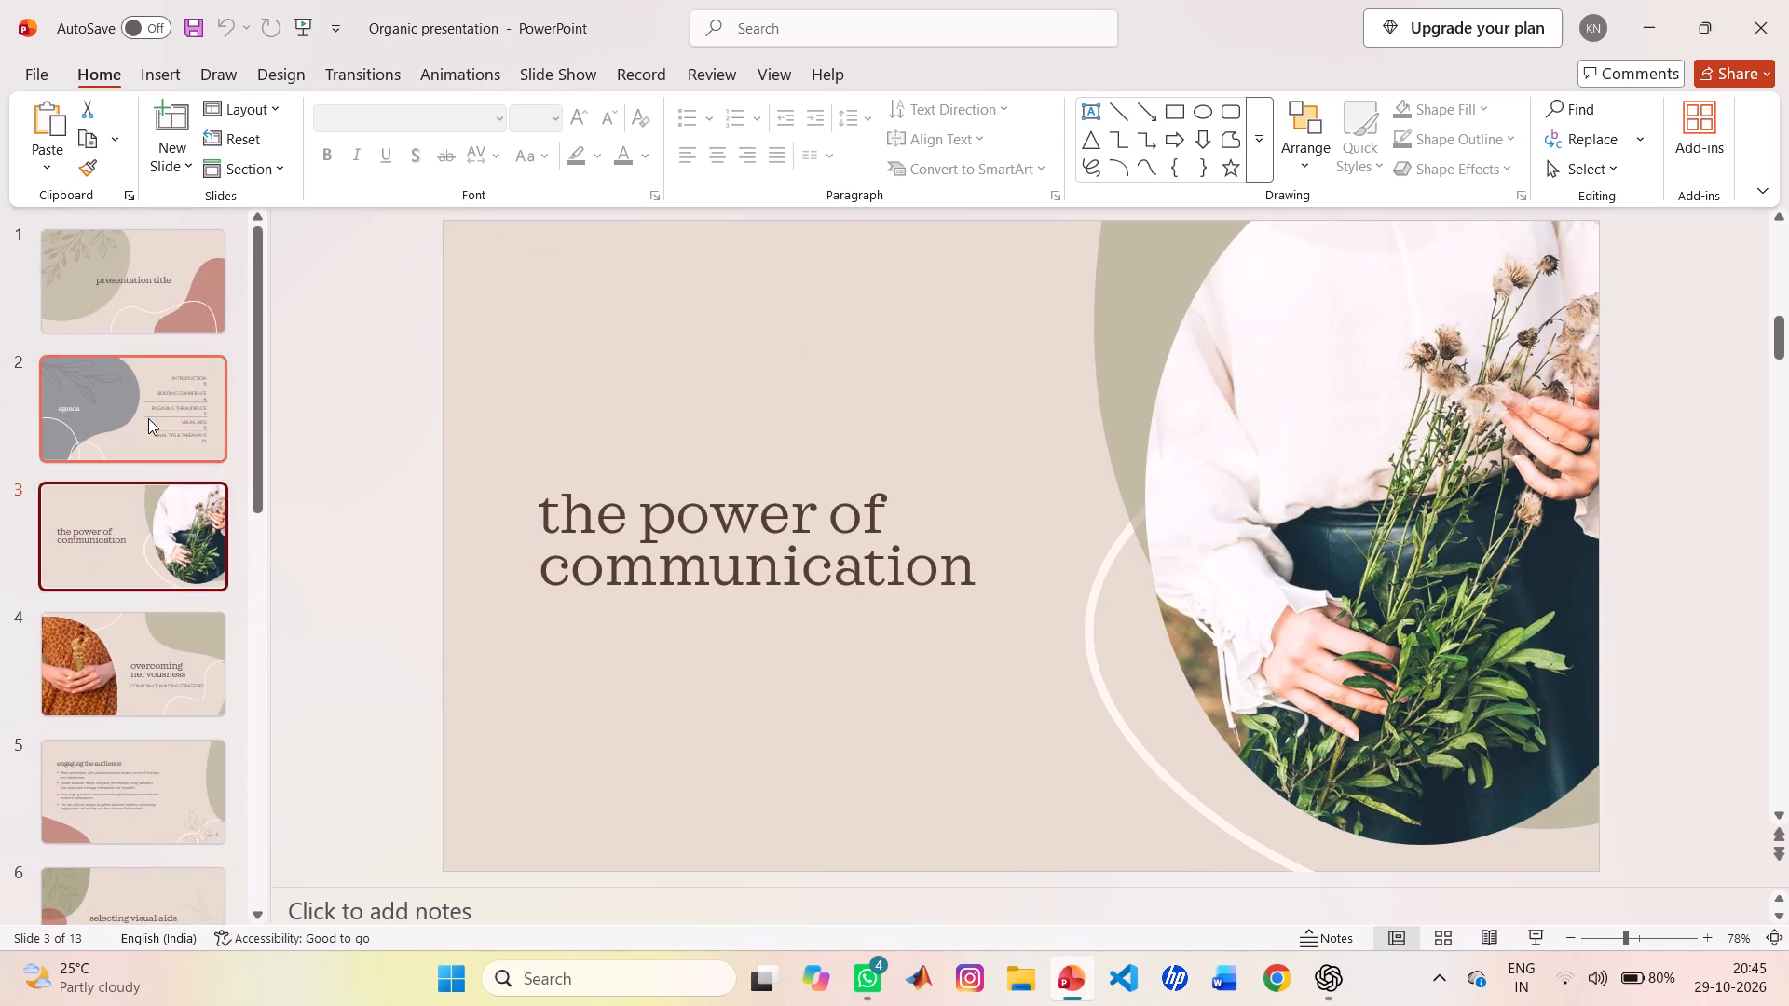
Cut the "agenda" slide and the "the power of communication" slide from the presentation.
right_click(146, 410)
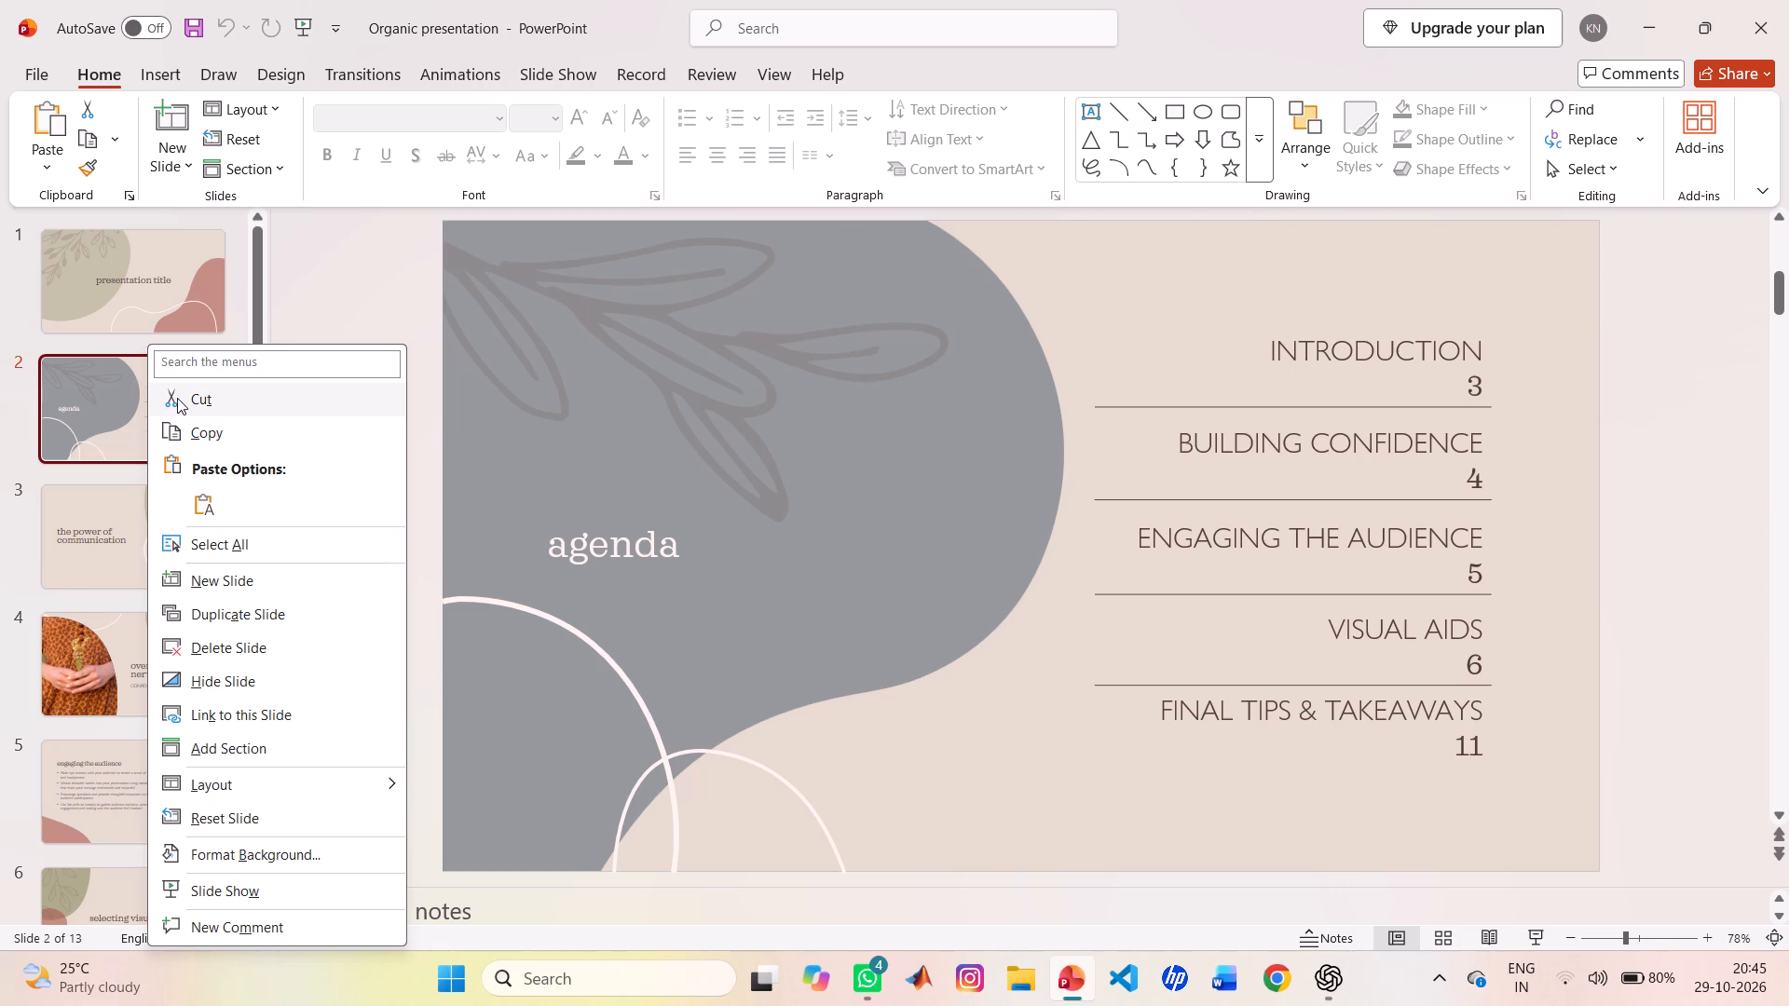
left_click(186, 400)
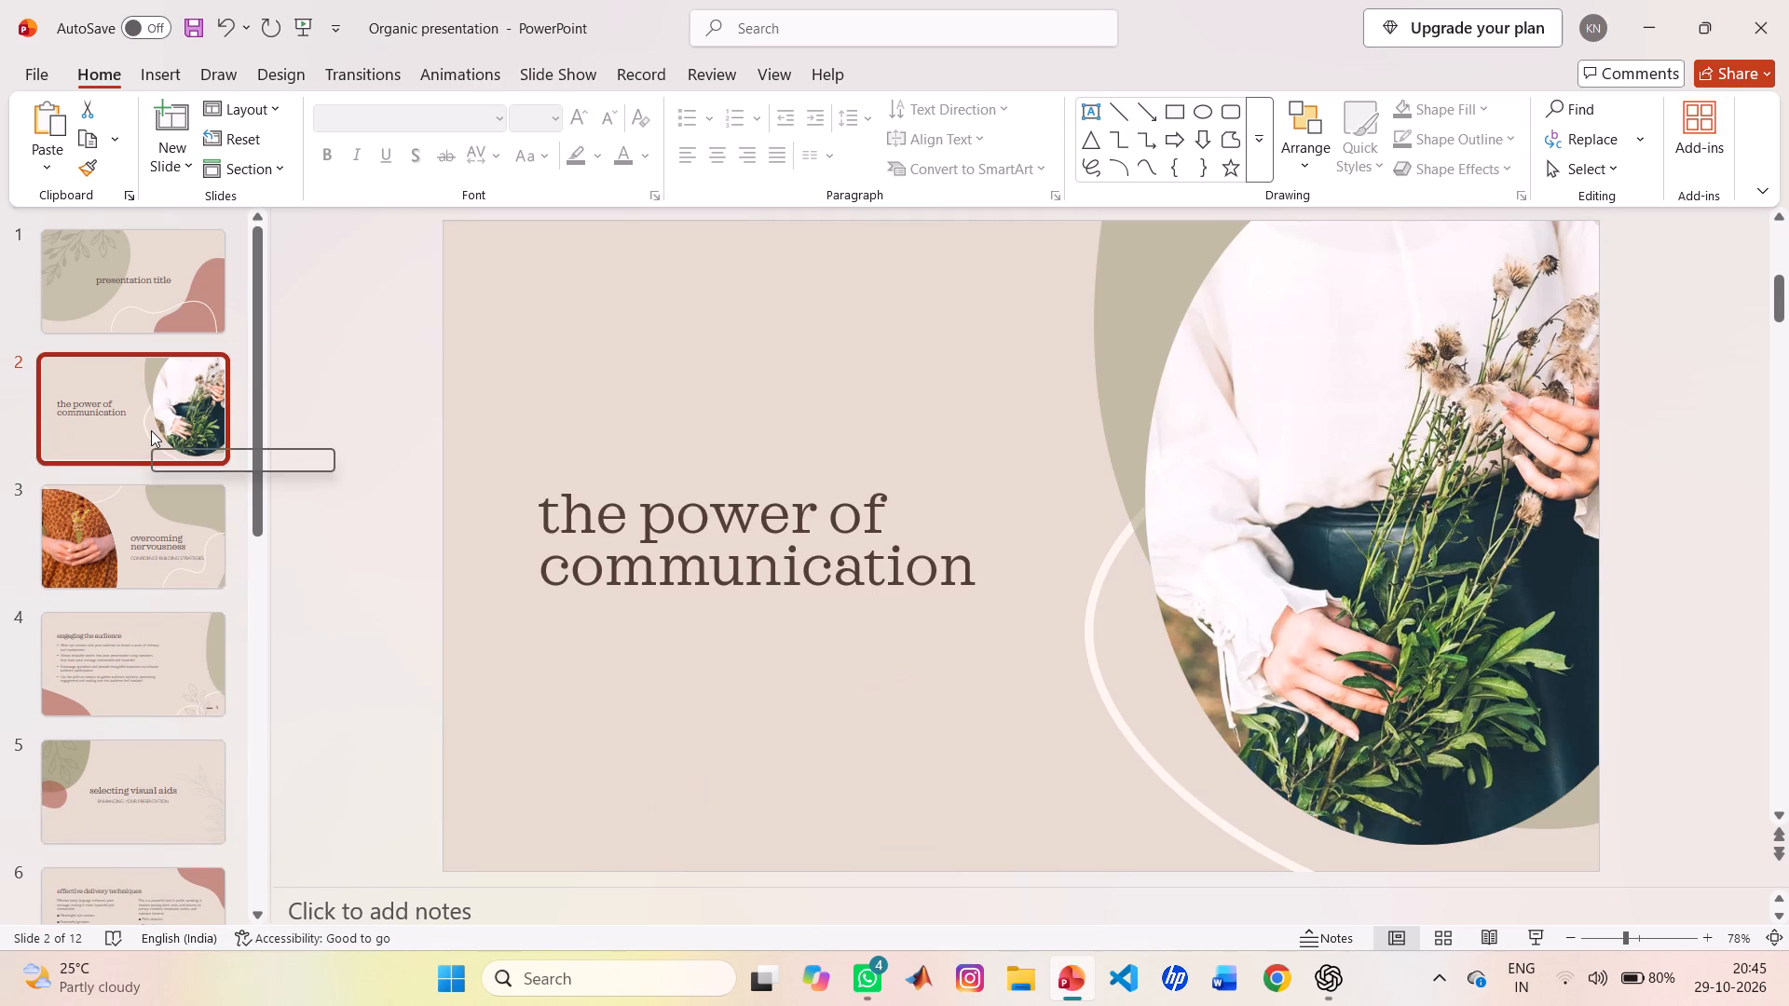
right_click(151, 430)
left_click(221, 395)
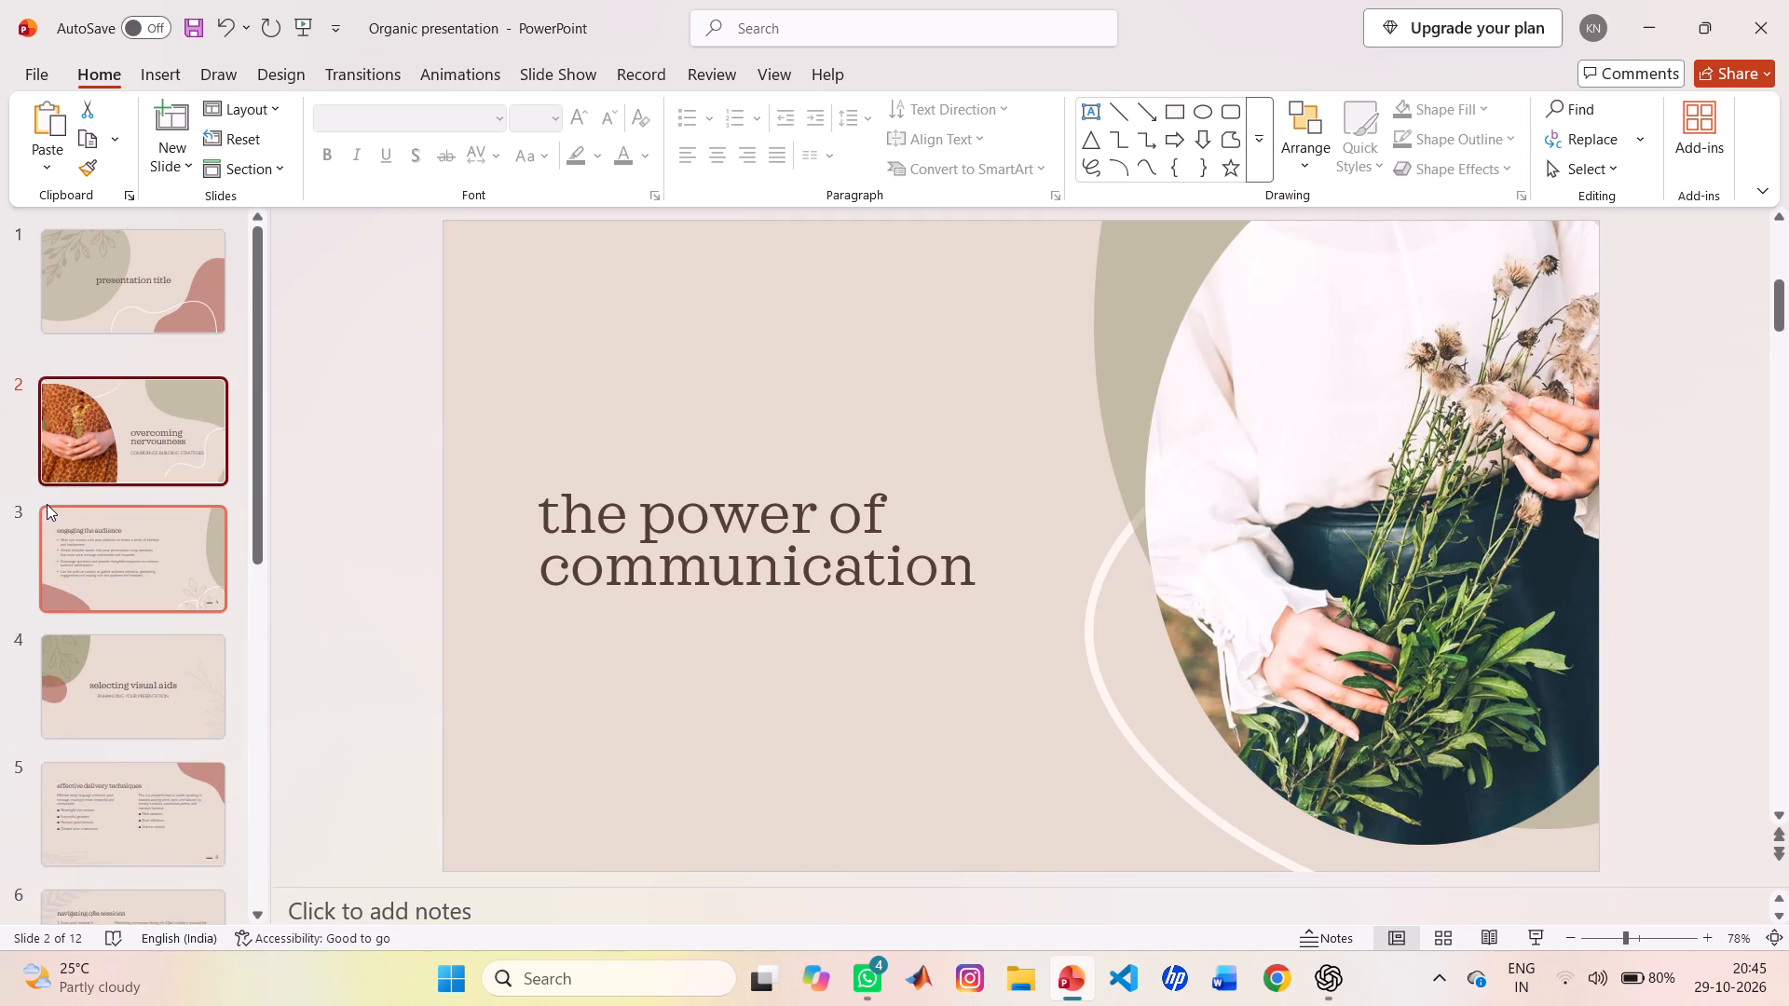
Delete all the sample contact details from the closing "thank you" slide.
scroll(47, 504, "down", 7)
scroll(47, 504, "down", 16)
scroll(47, 504, "up", 9)
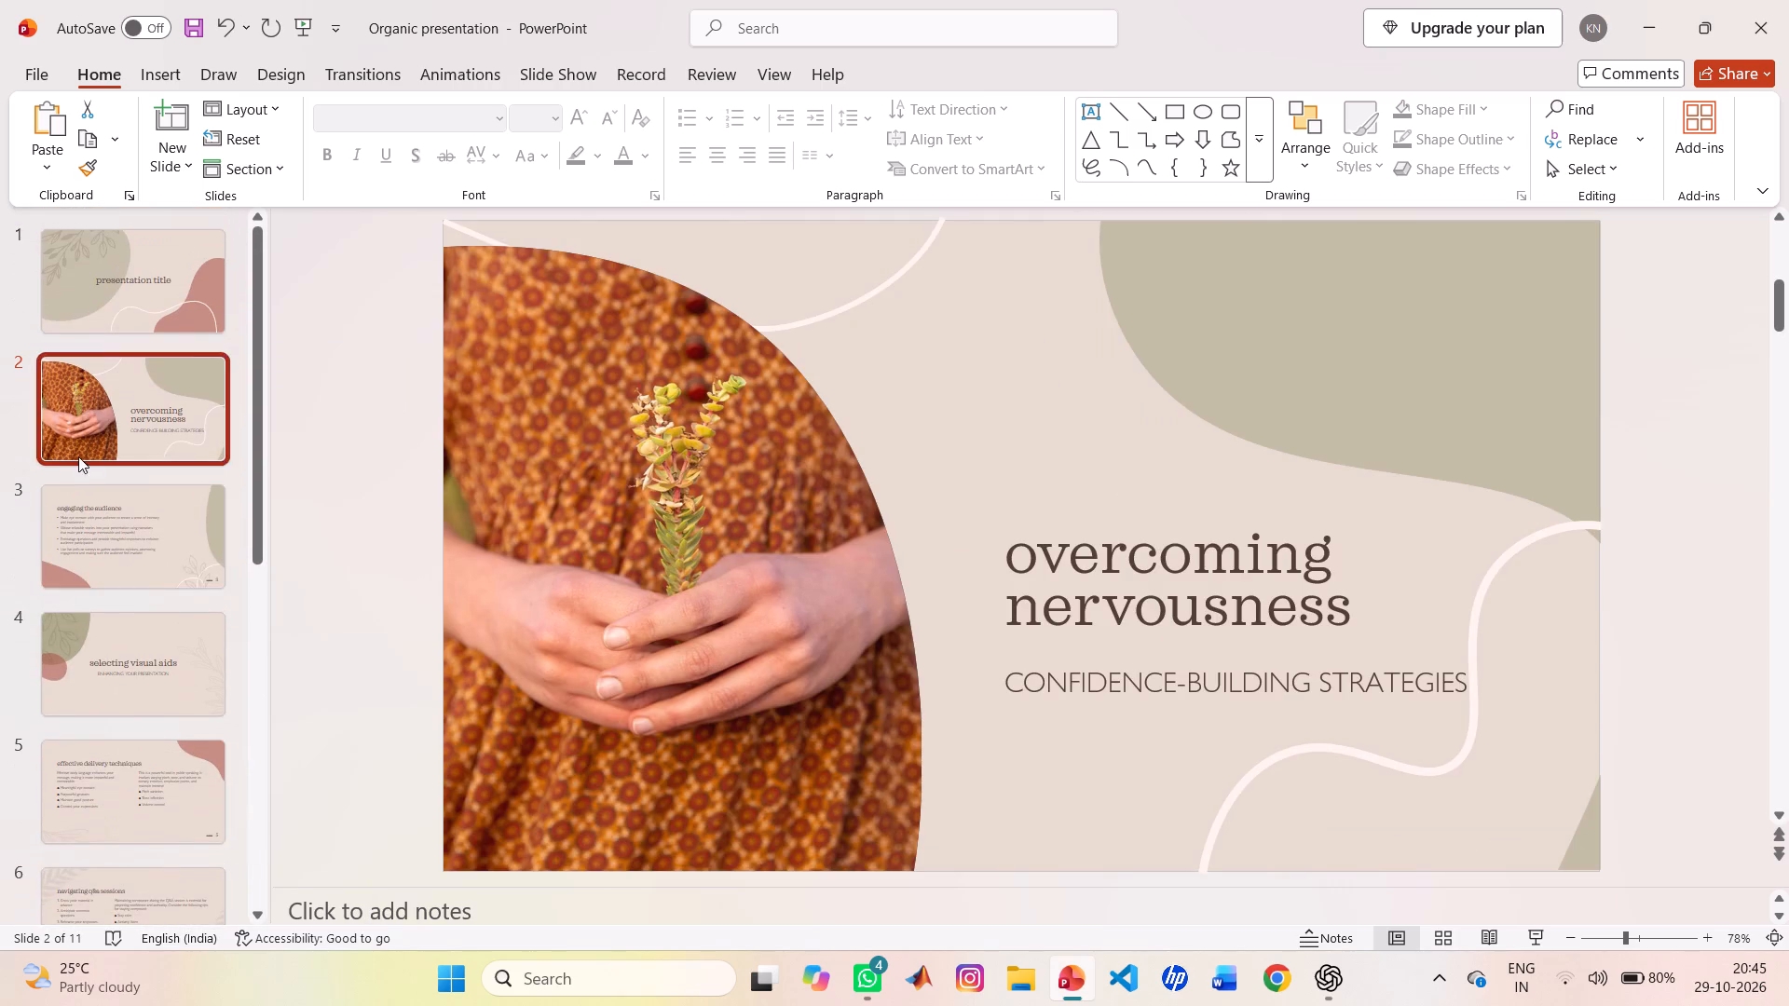
scroll(84, 822, "down", 6)
left_click(103, 845)
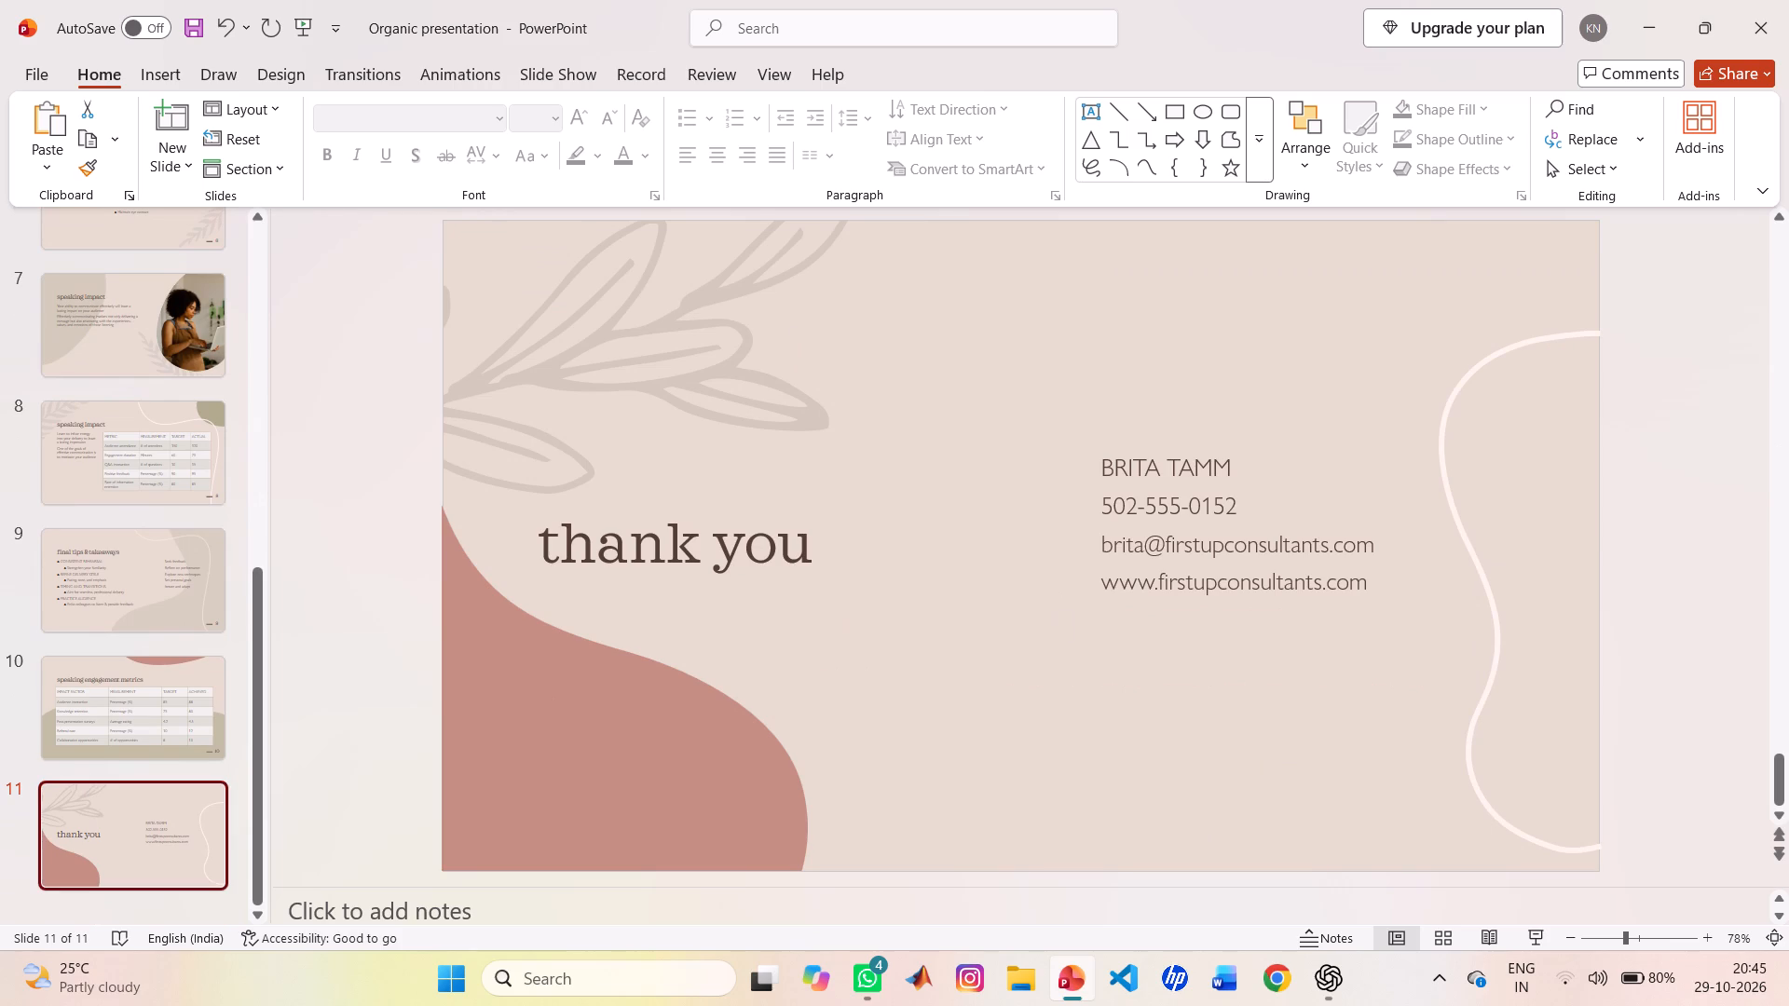
left_click(1172, 483)
key("BackSpace")
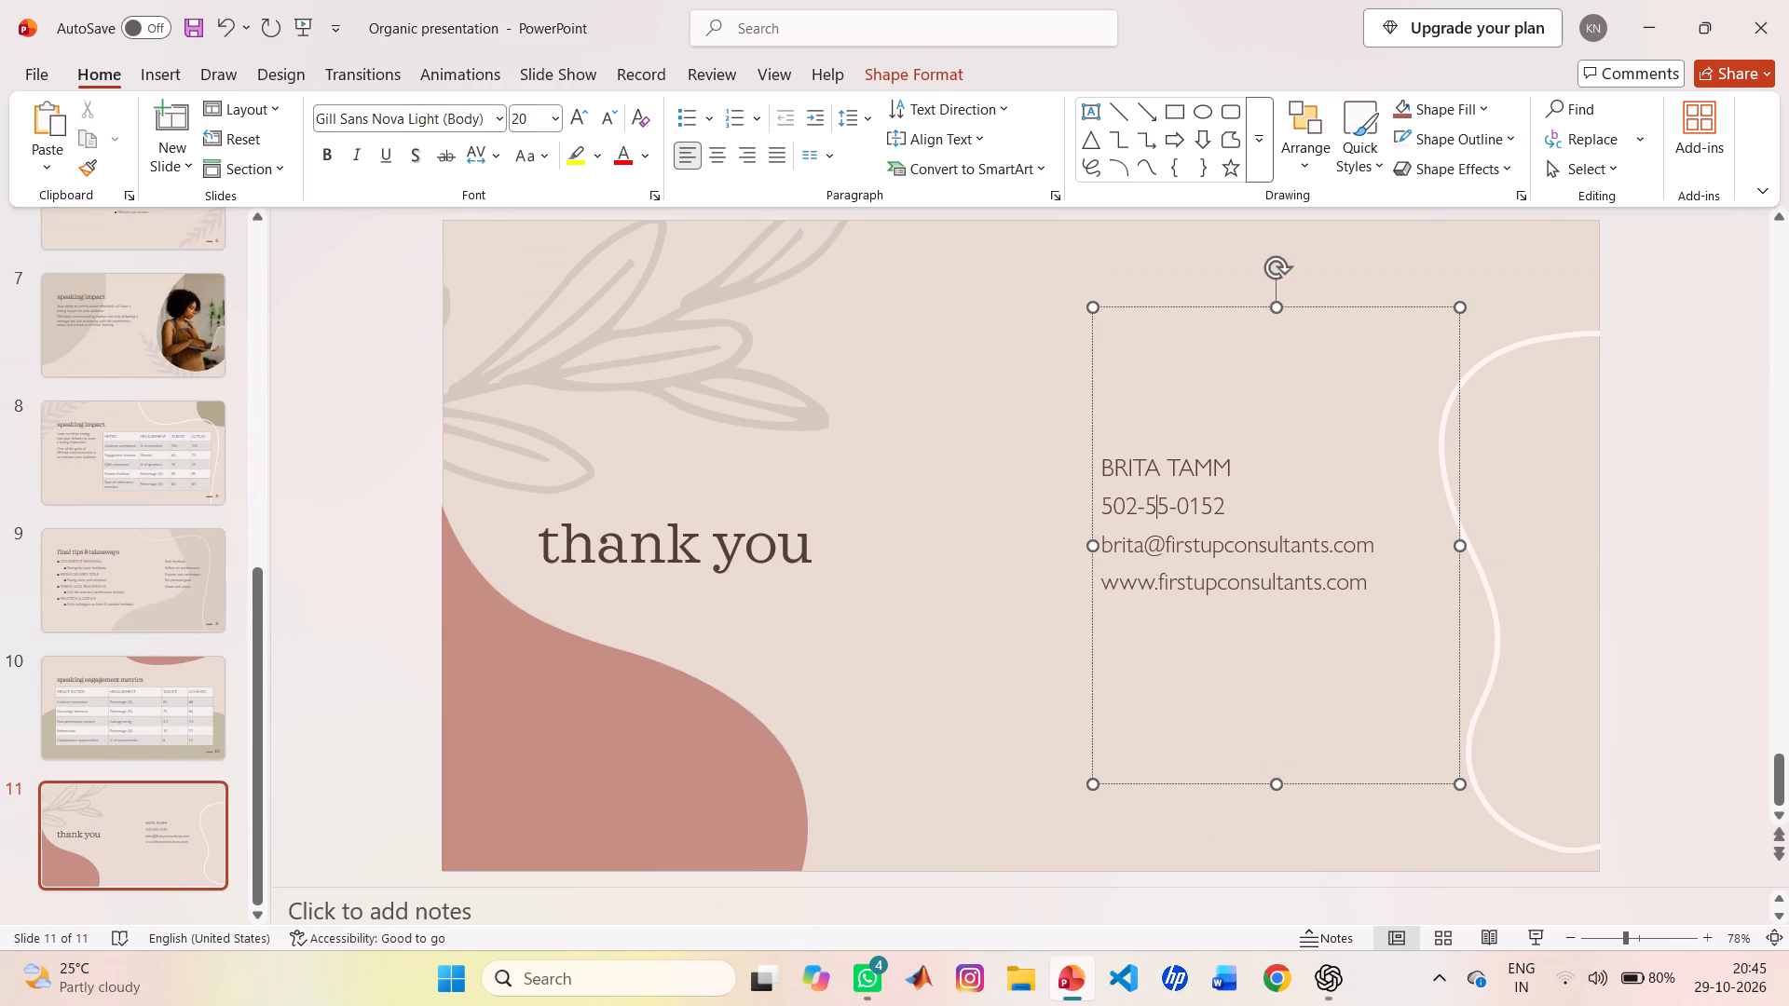
left_click_drag(1102, 447, 1307, 644)
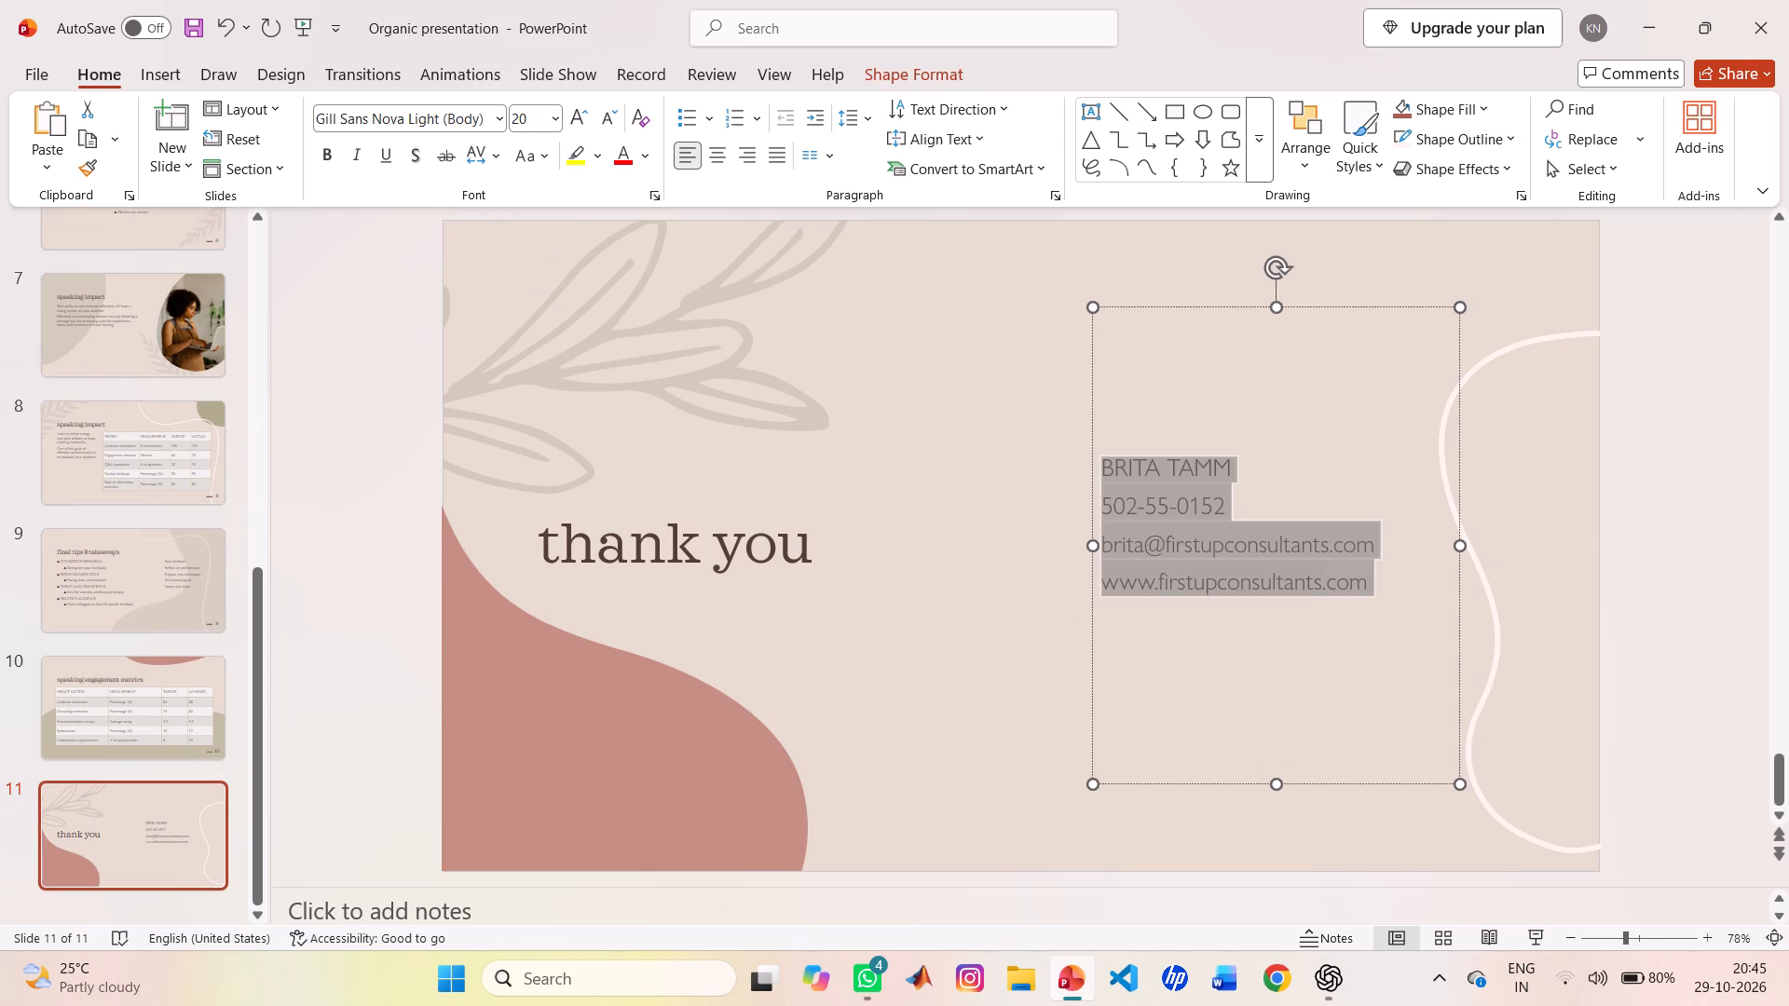
left_click_drag(1307, 644, 1478, 700)
key("BackSpace")
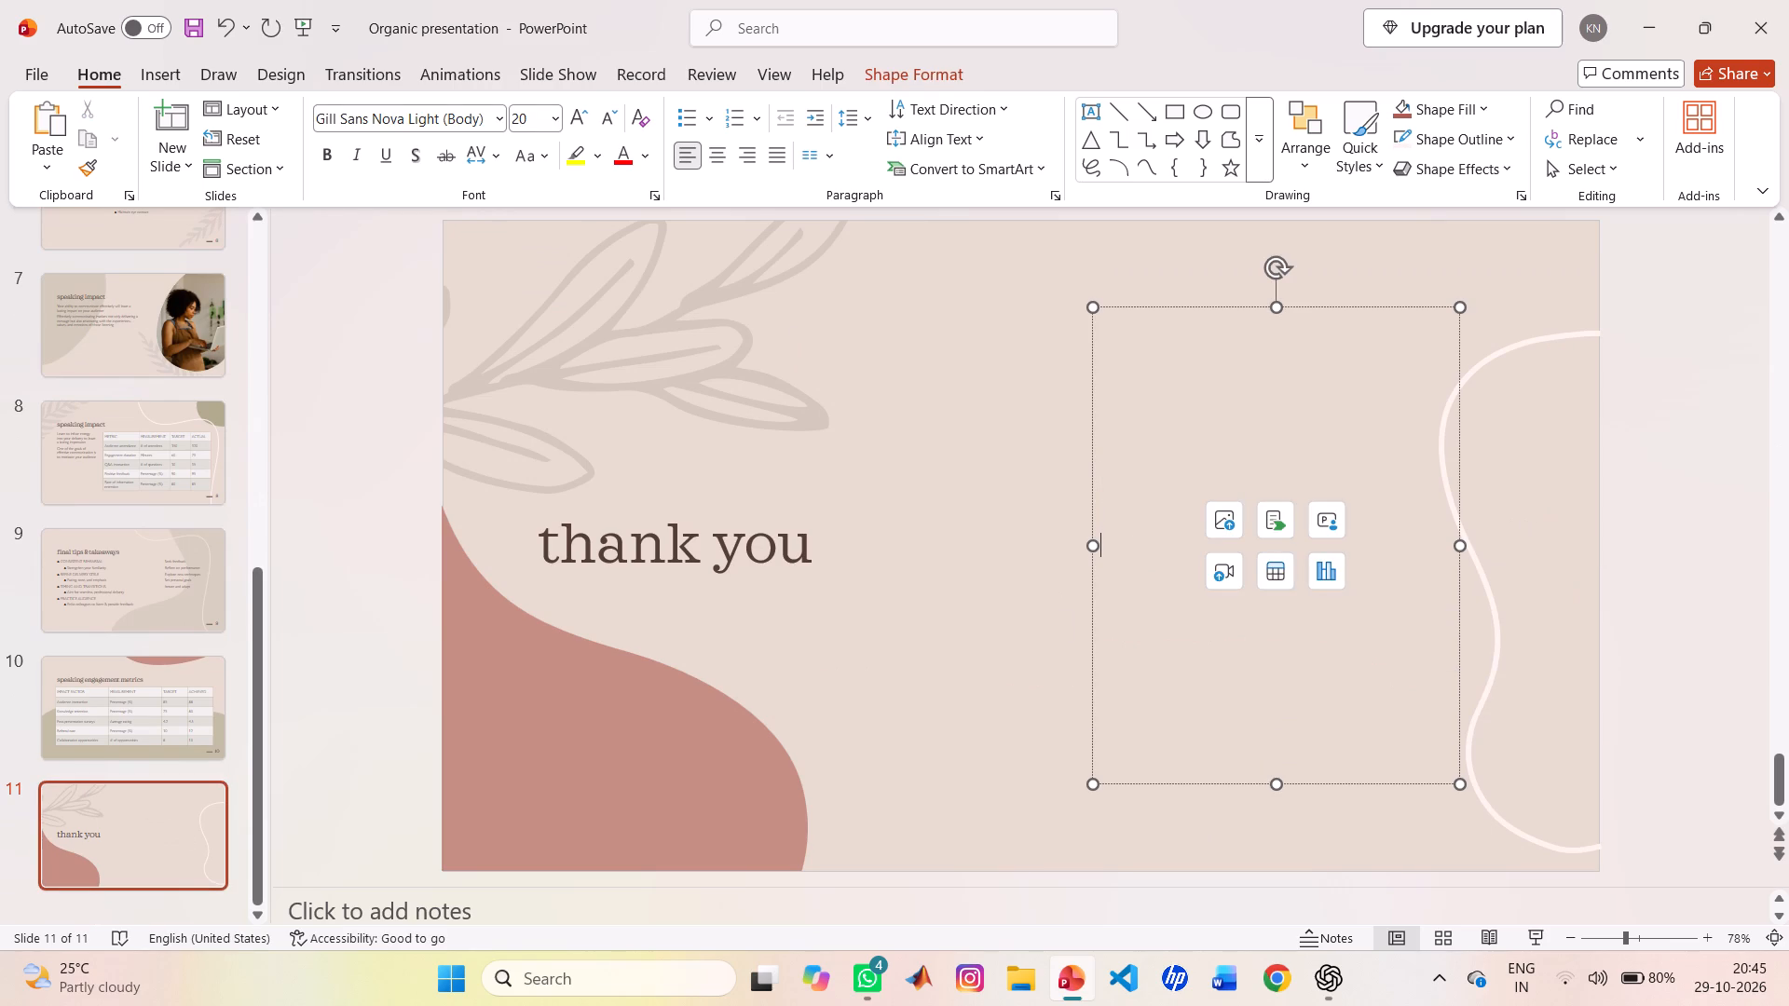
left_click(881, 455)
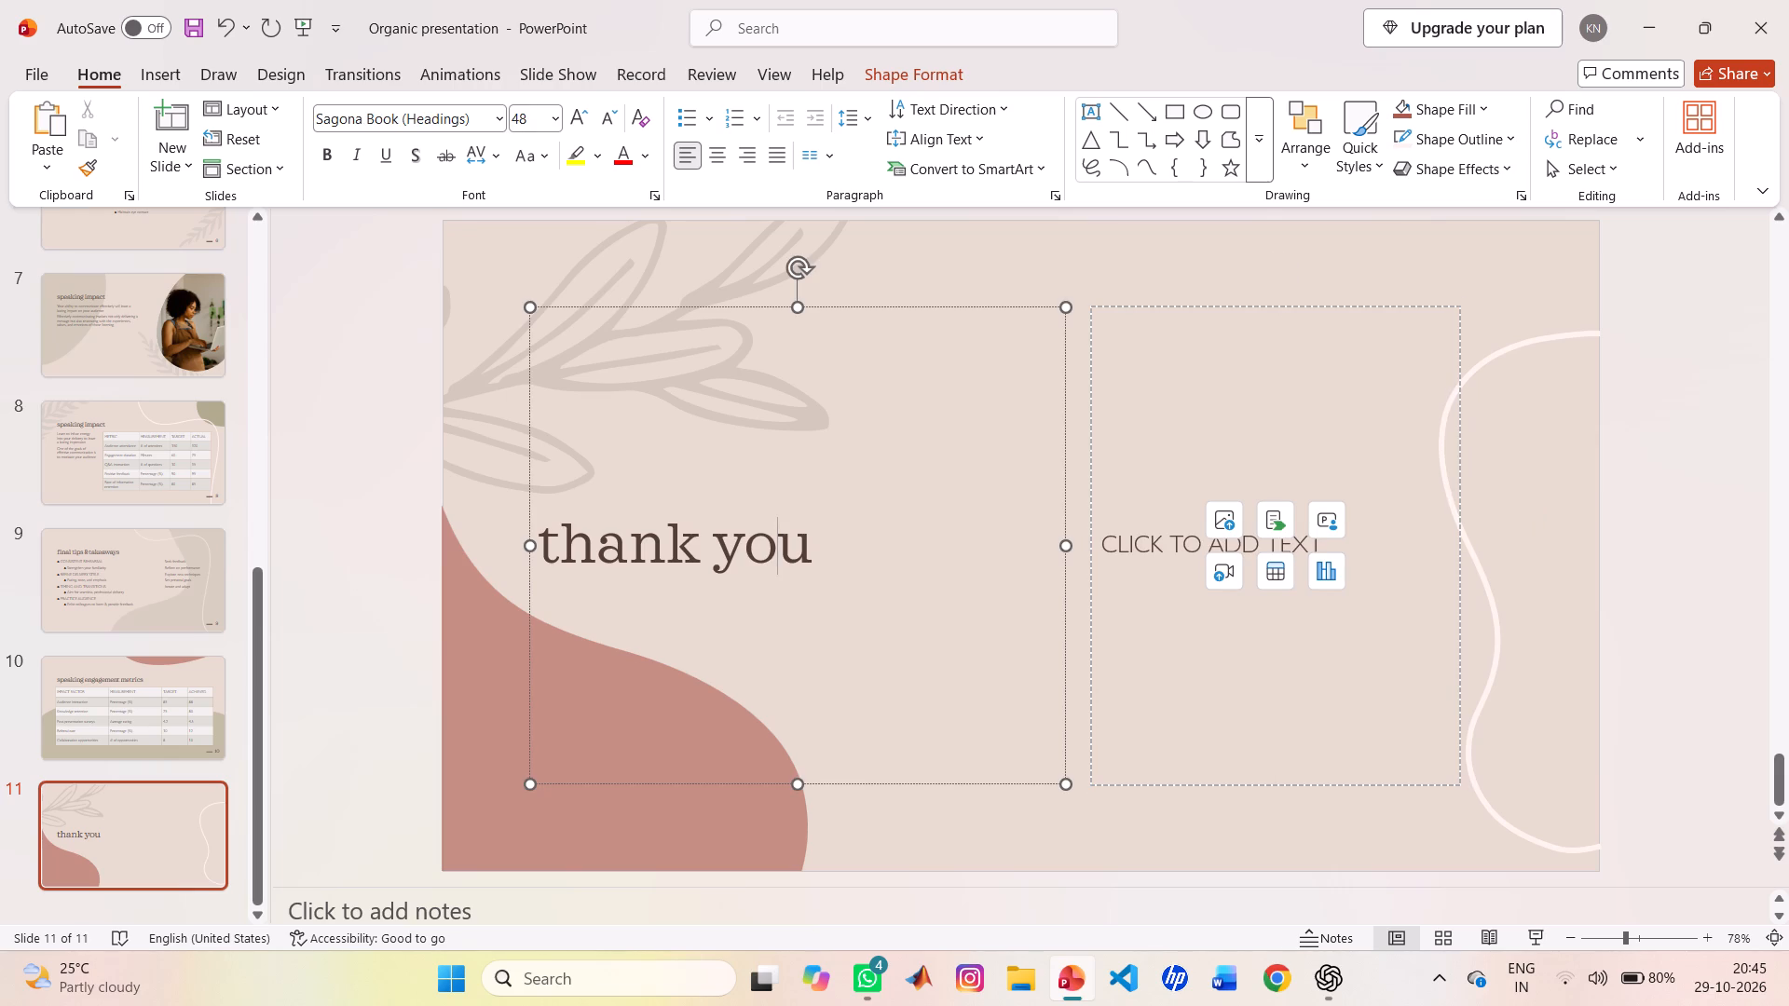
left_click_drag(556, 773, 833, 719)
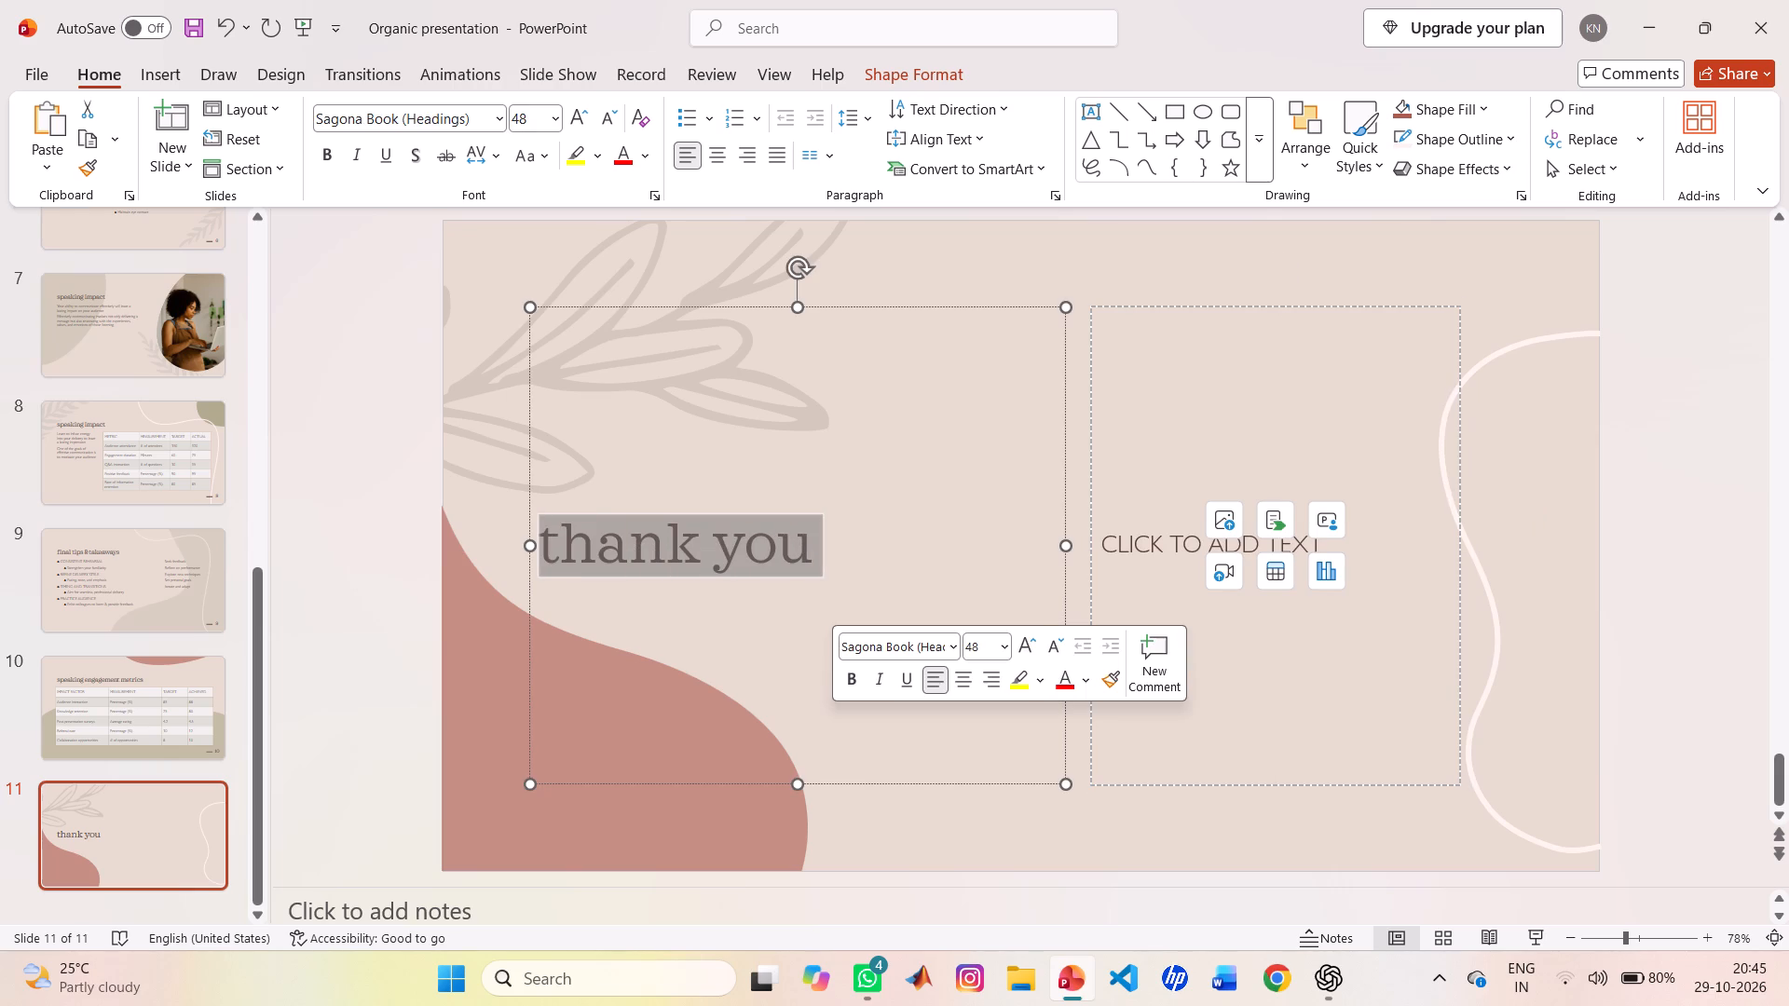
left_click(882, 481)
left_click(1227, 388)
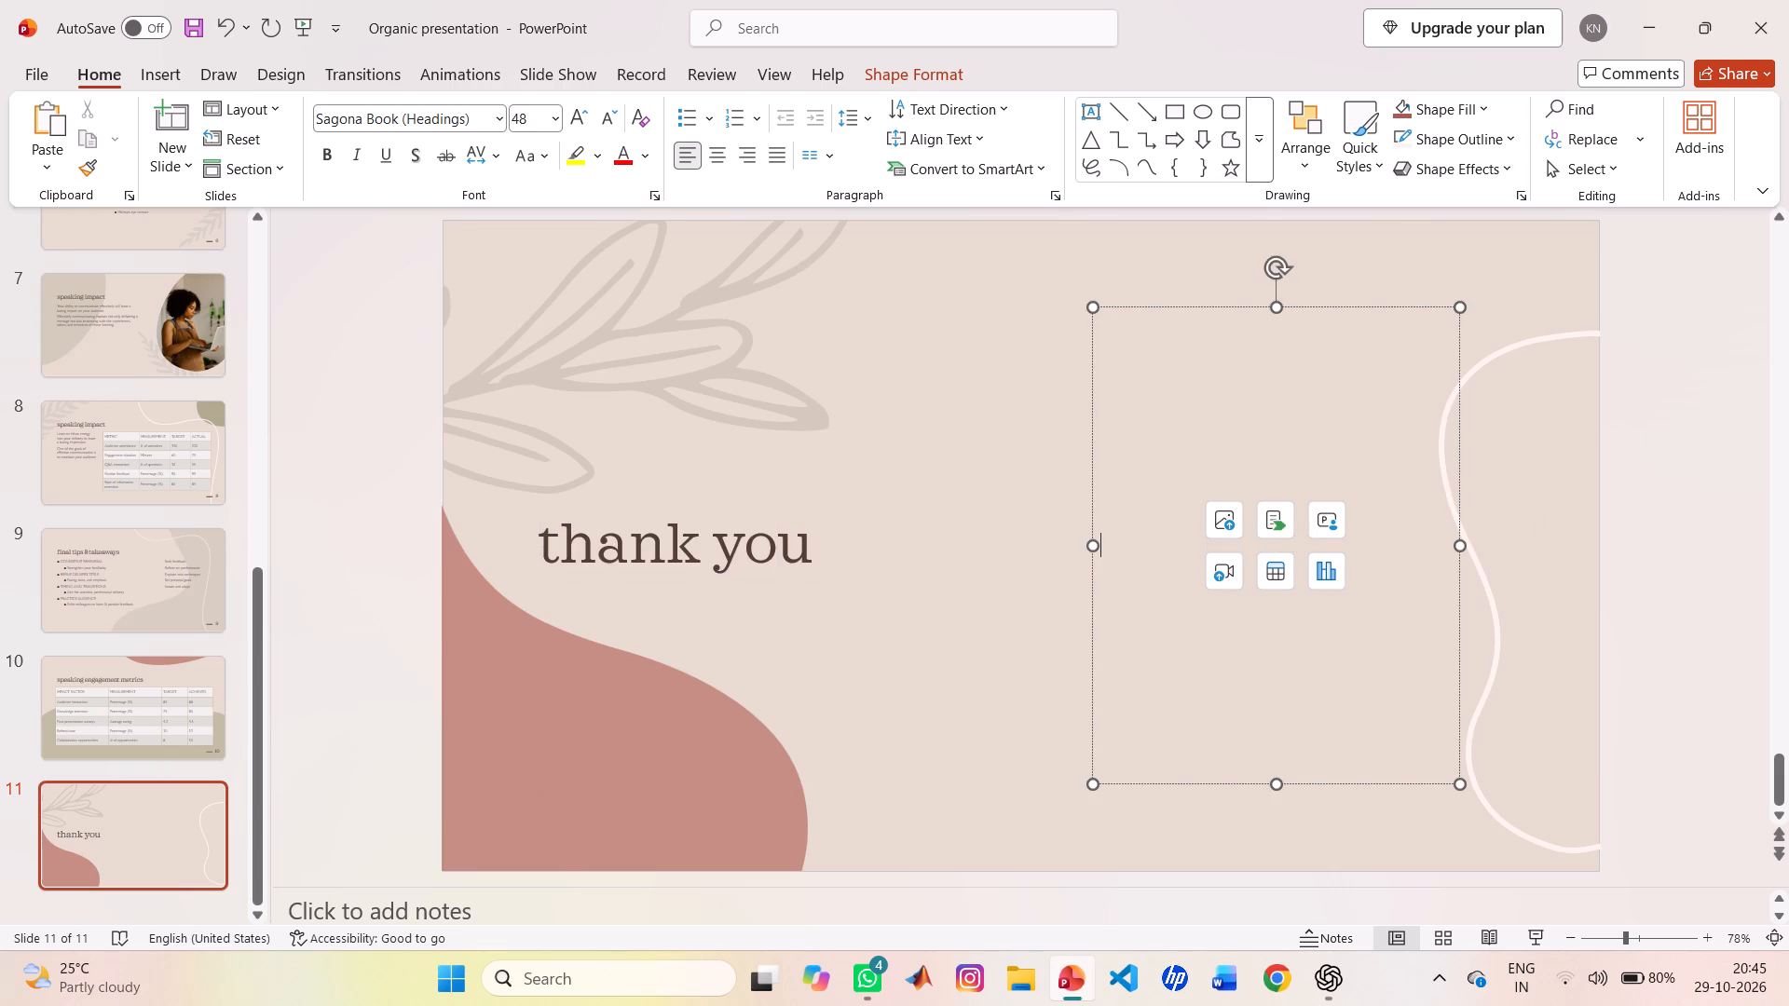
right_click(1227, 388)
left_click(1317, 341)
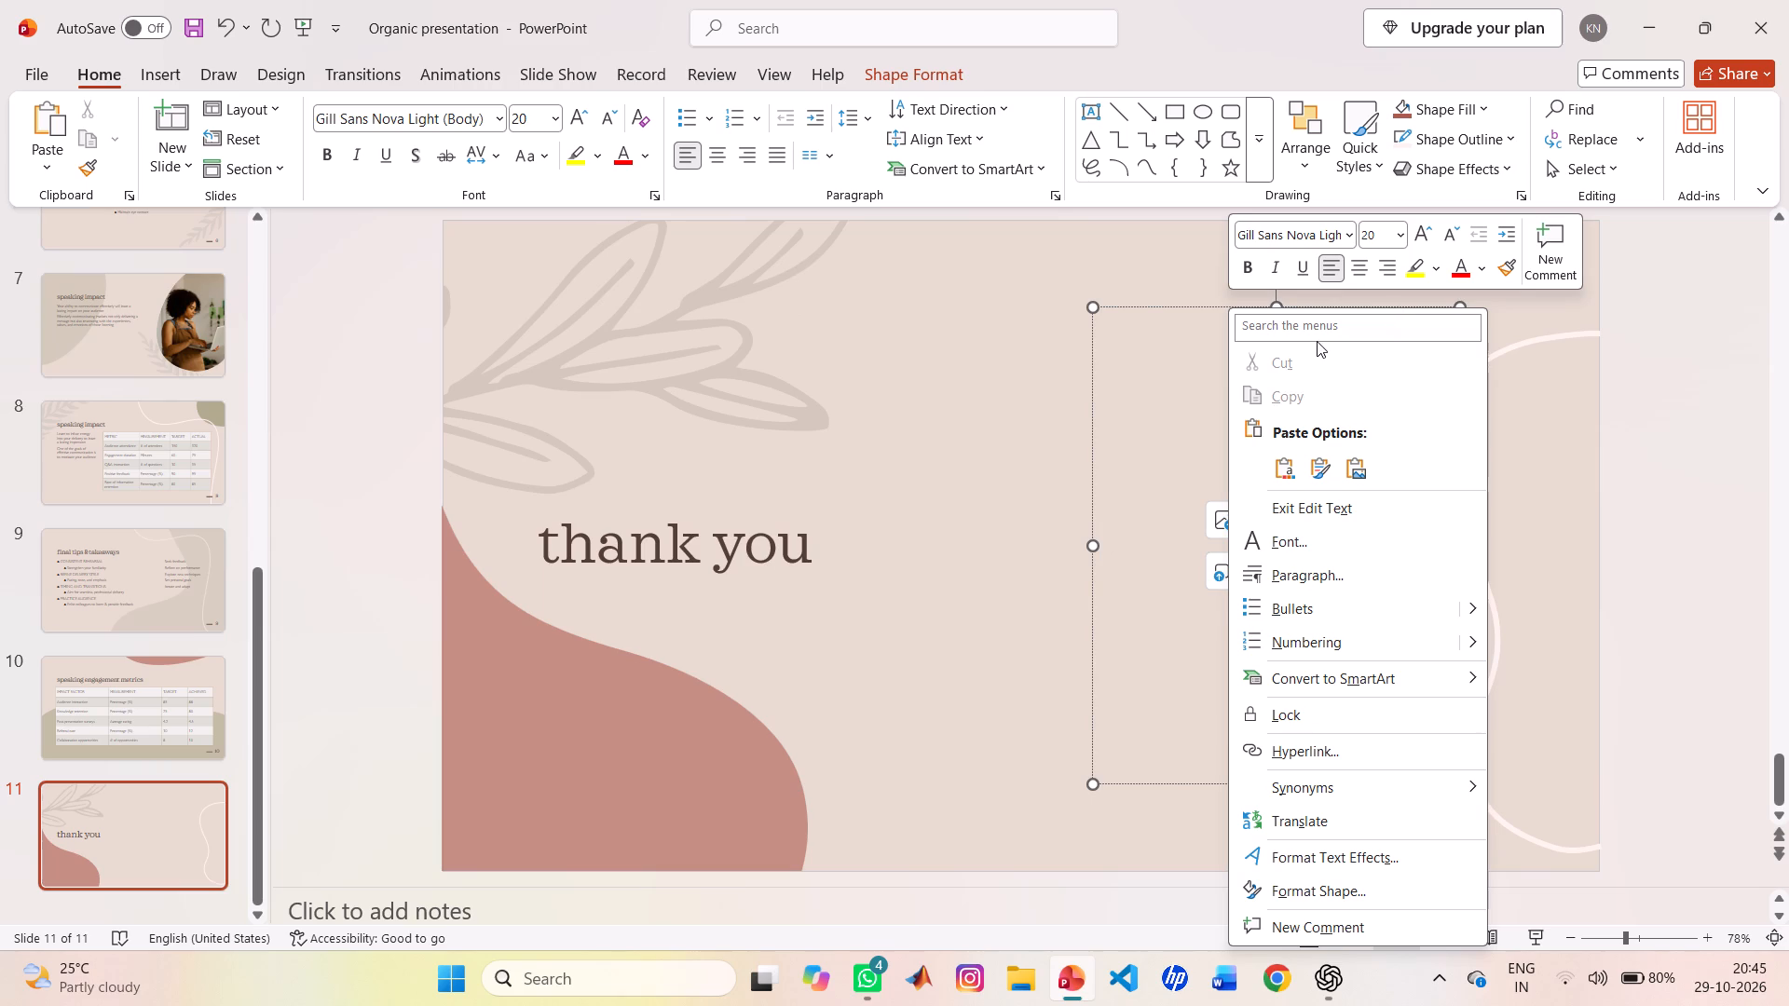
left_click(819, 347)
Capitalise both words of the closing slide's title so it reads "Thank You".
left_click(648, 520)
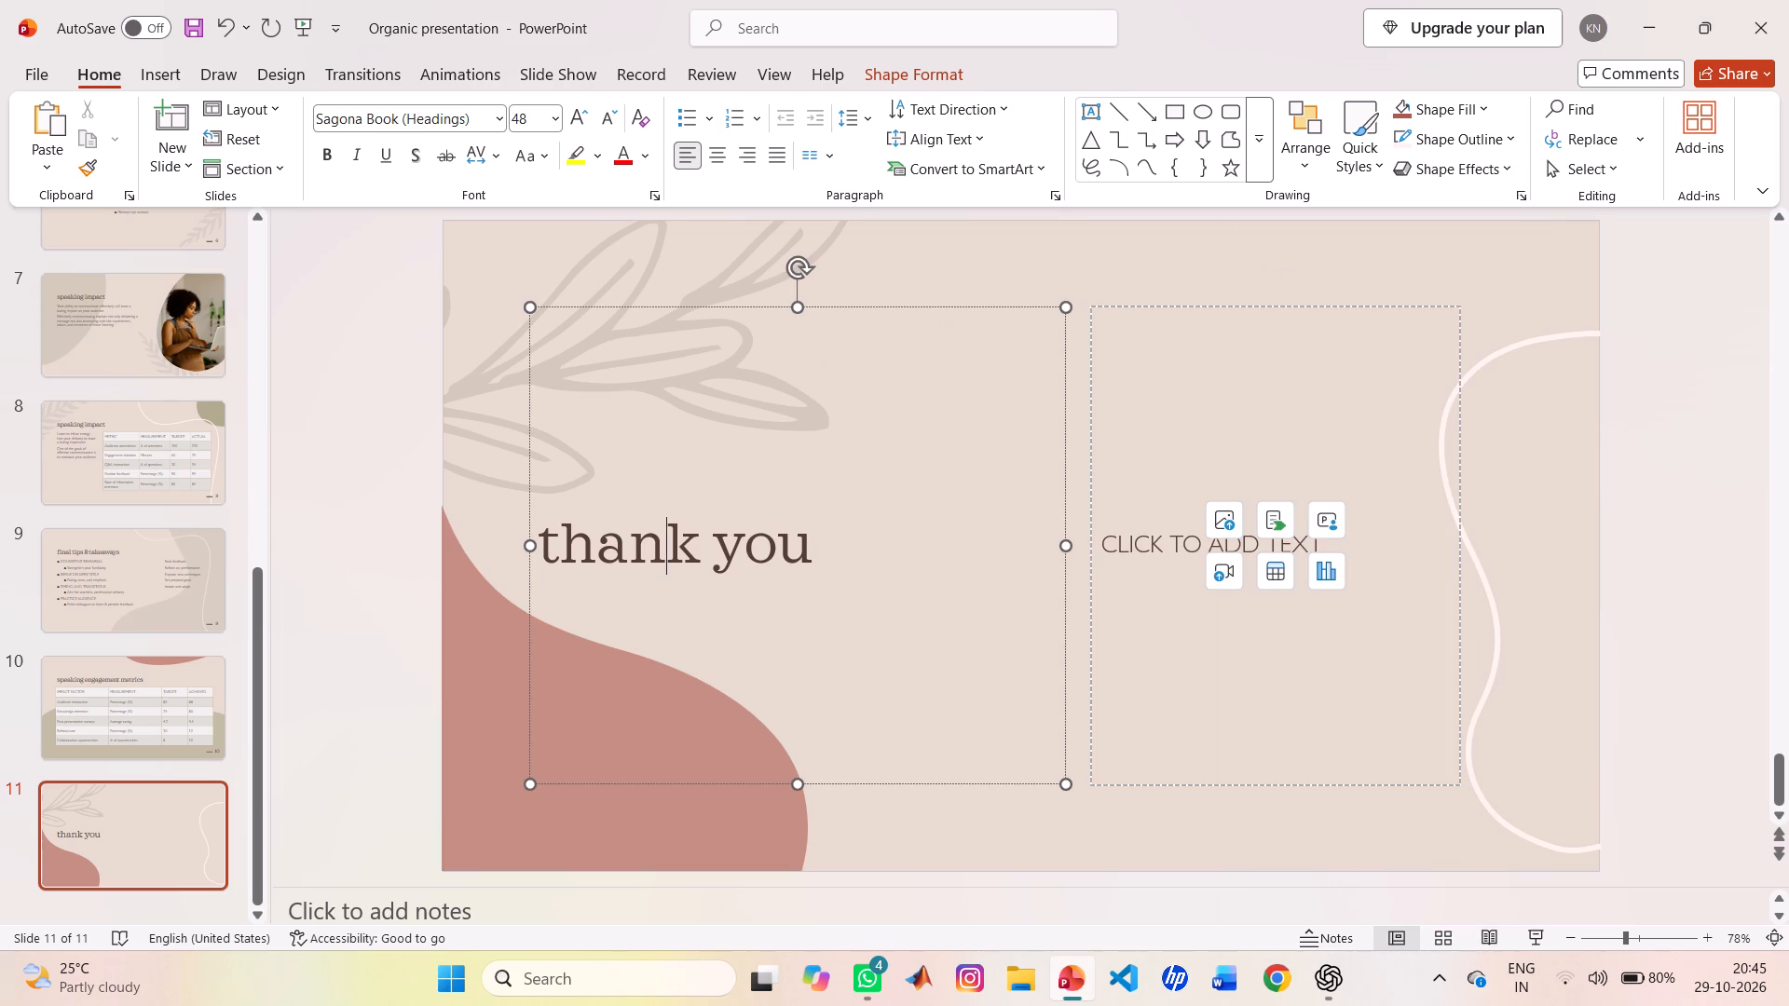
left_click(567, 552)
key("BackSpace")
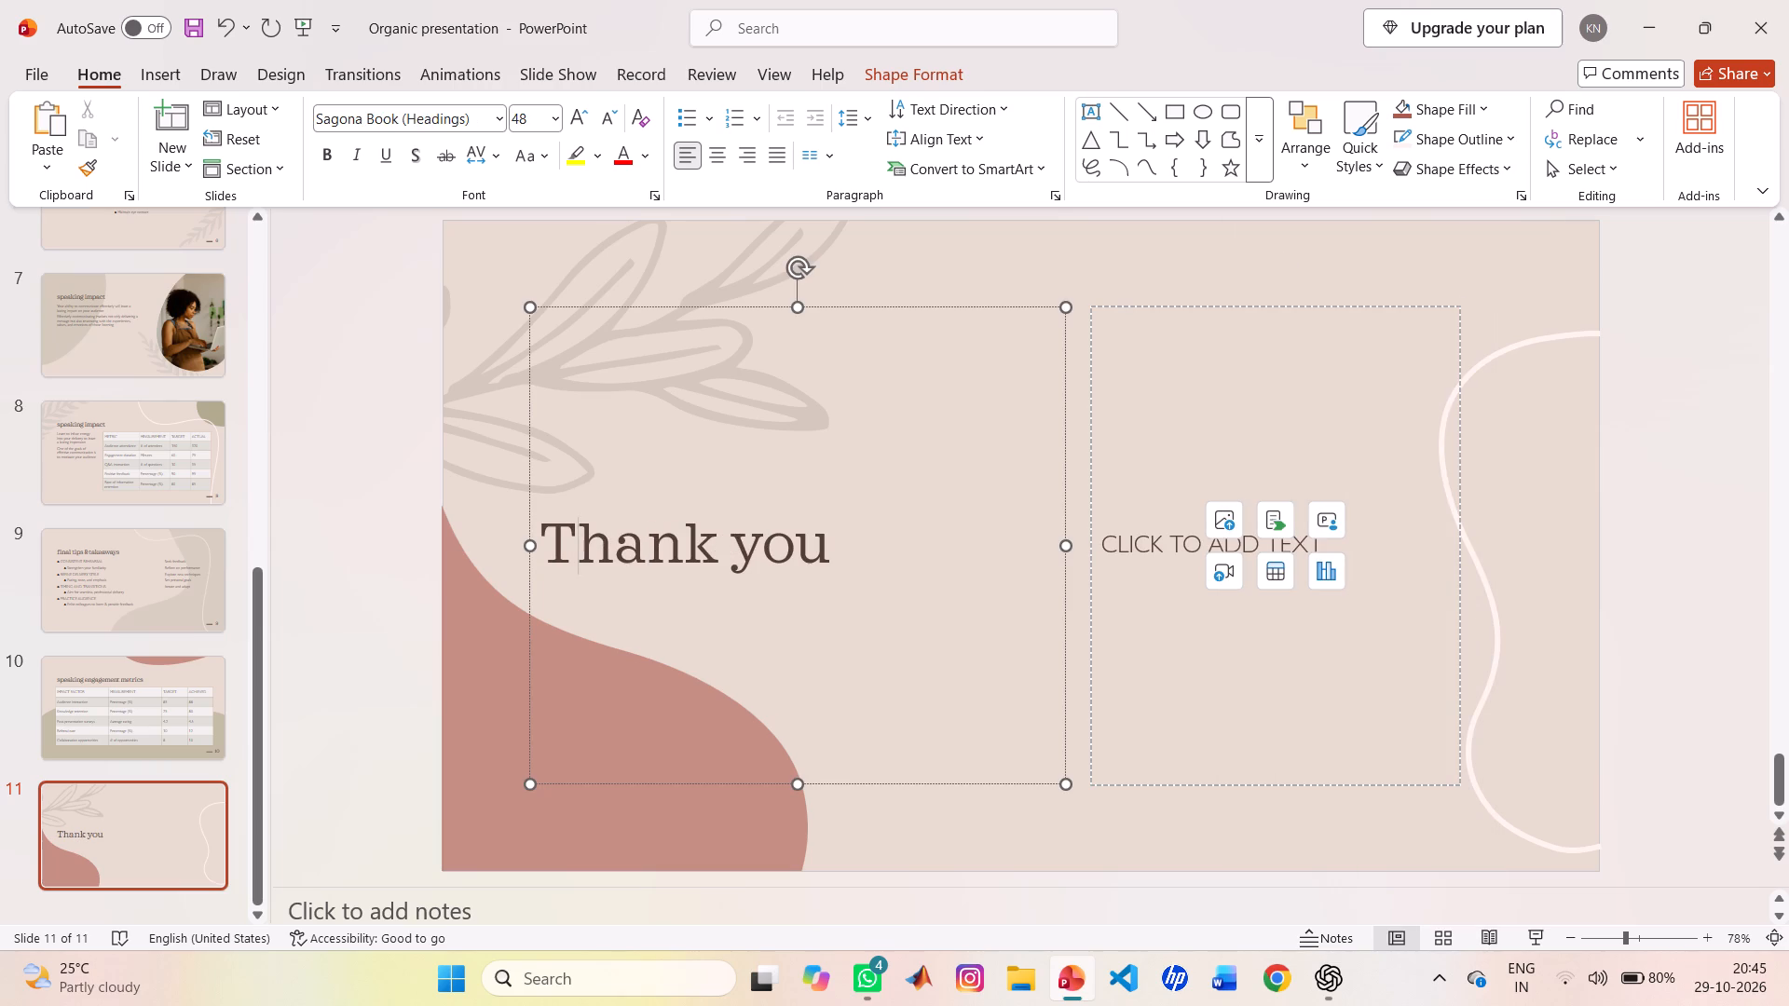
left_click(768, 553)
key("BackSpace")
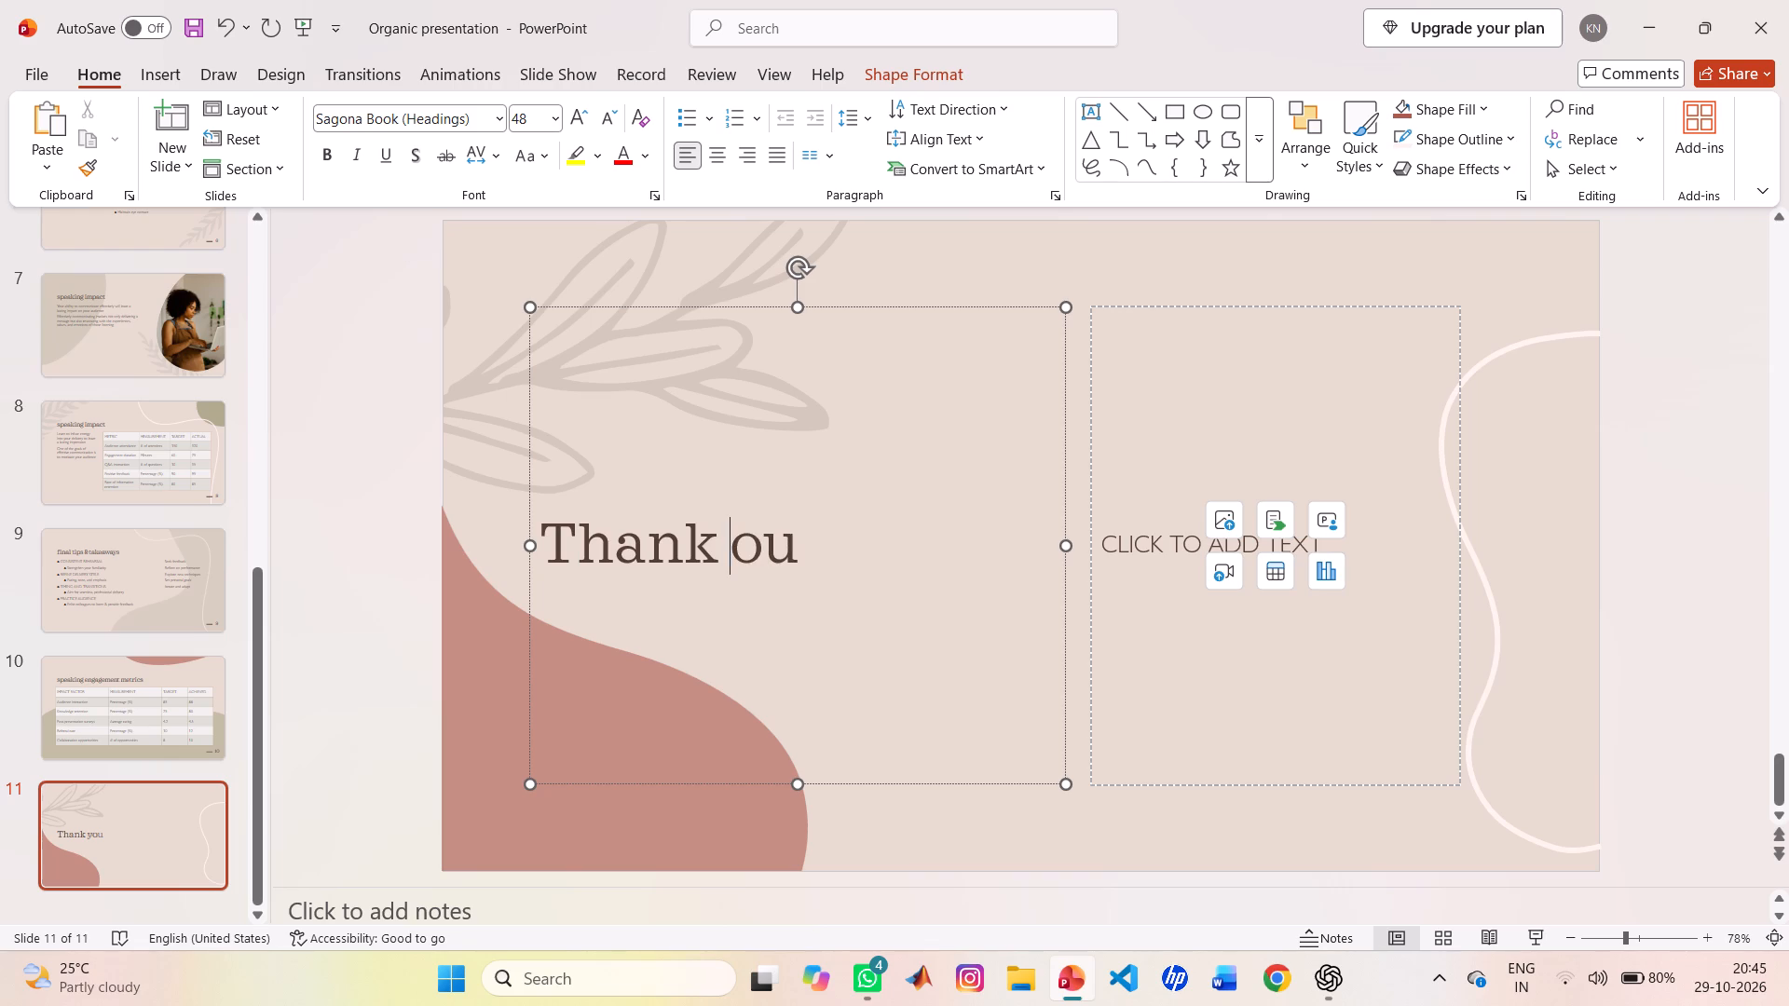
left_click(935, 450)
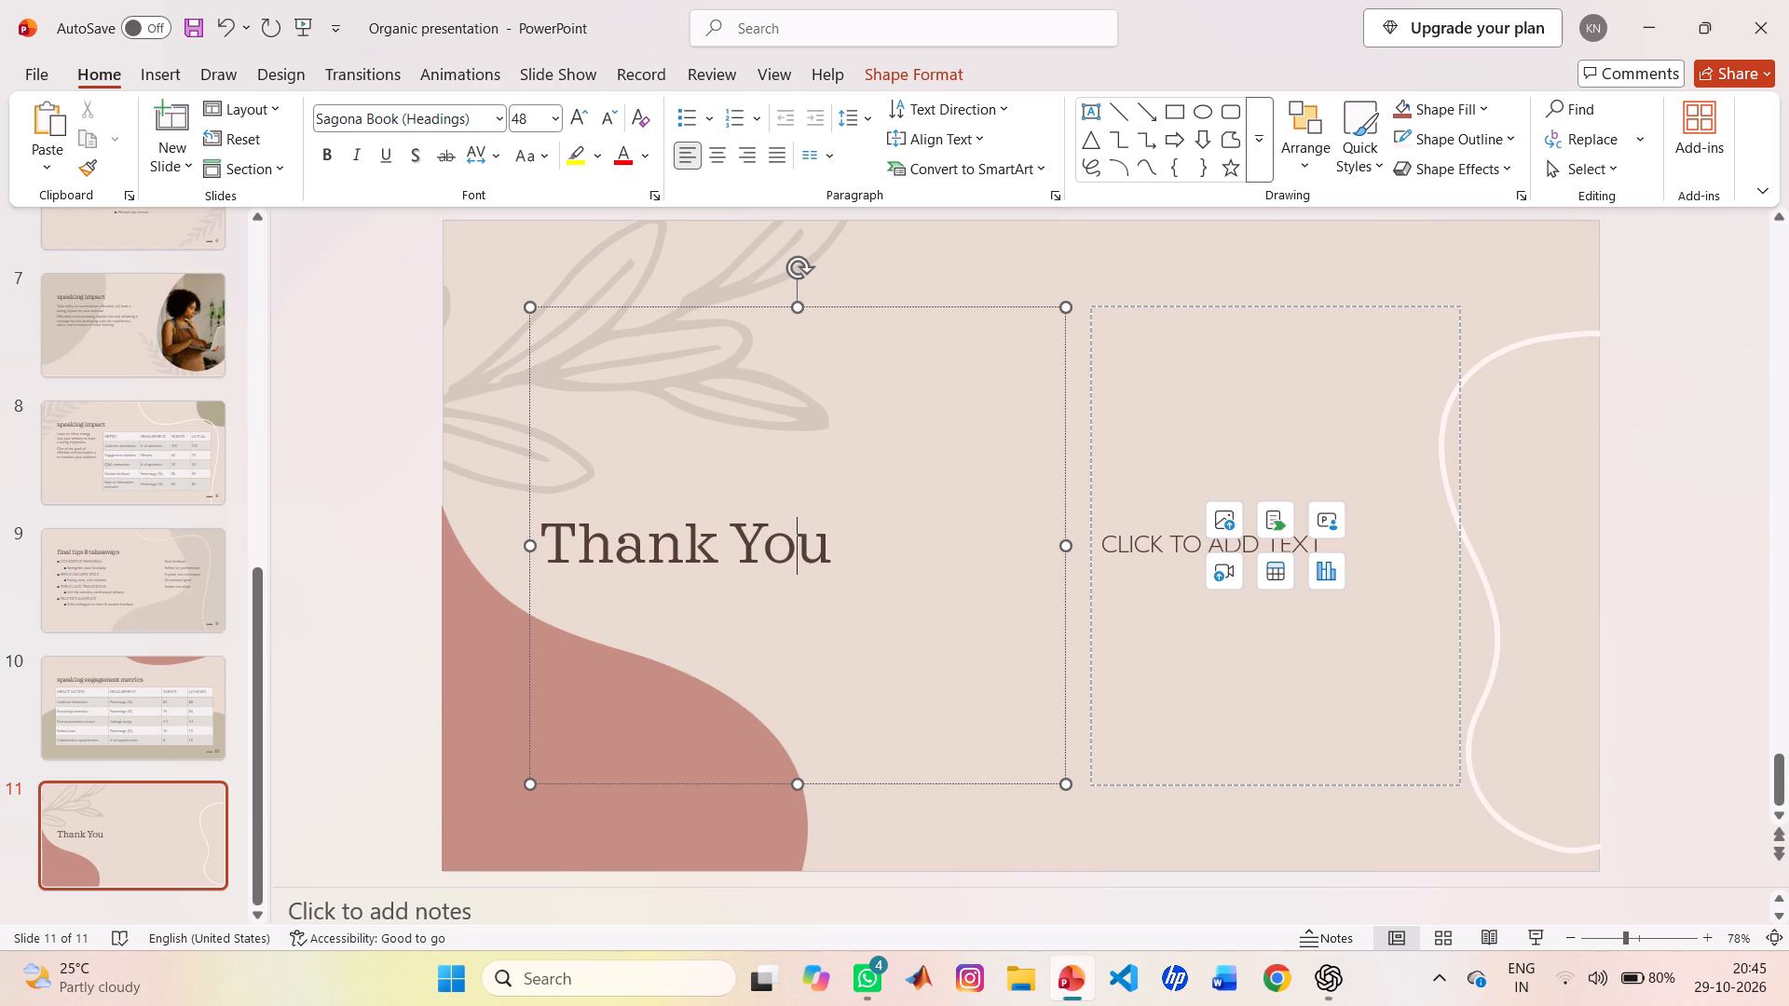
left_click(1039, 857)
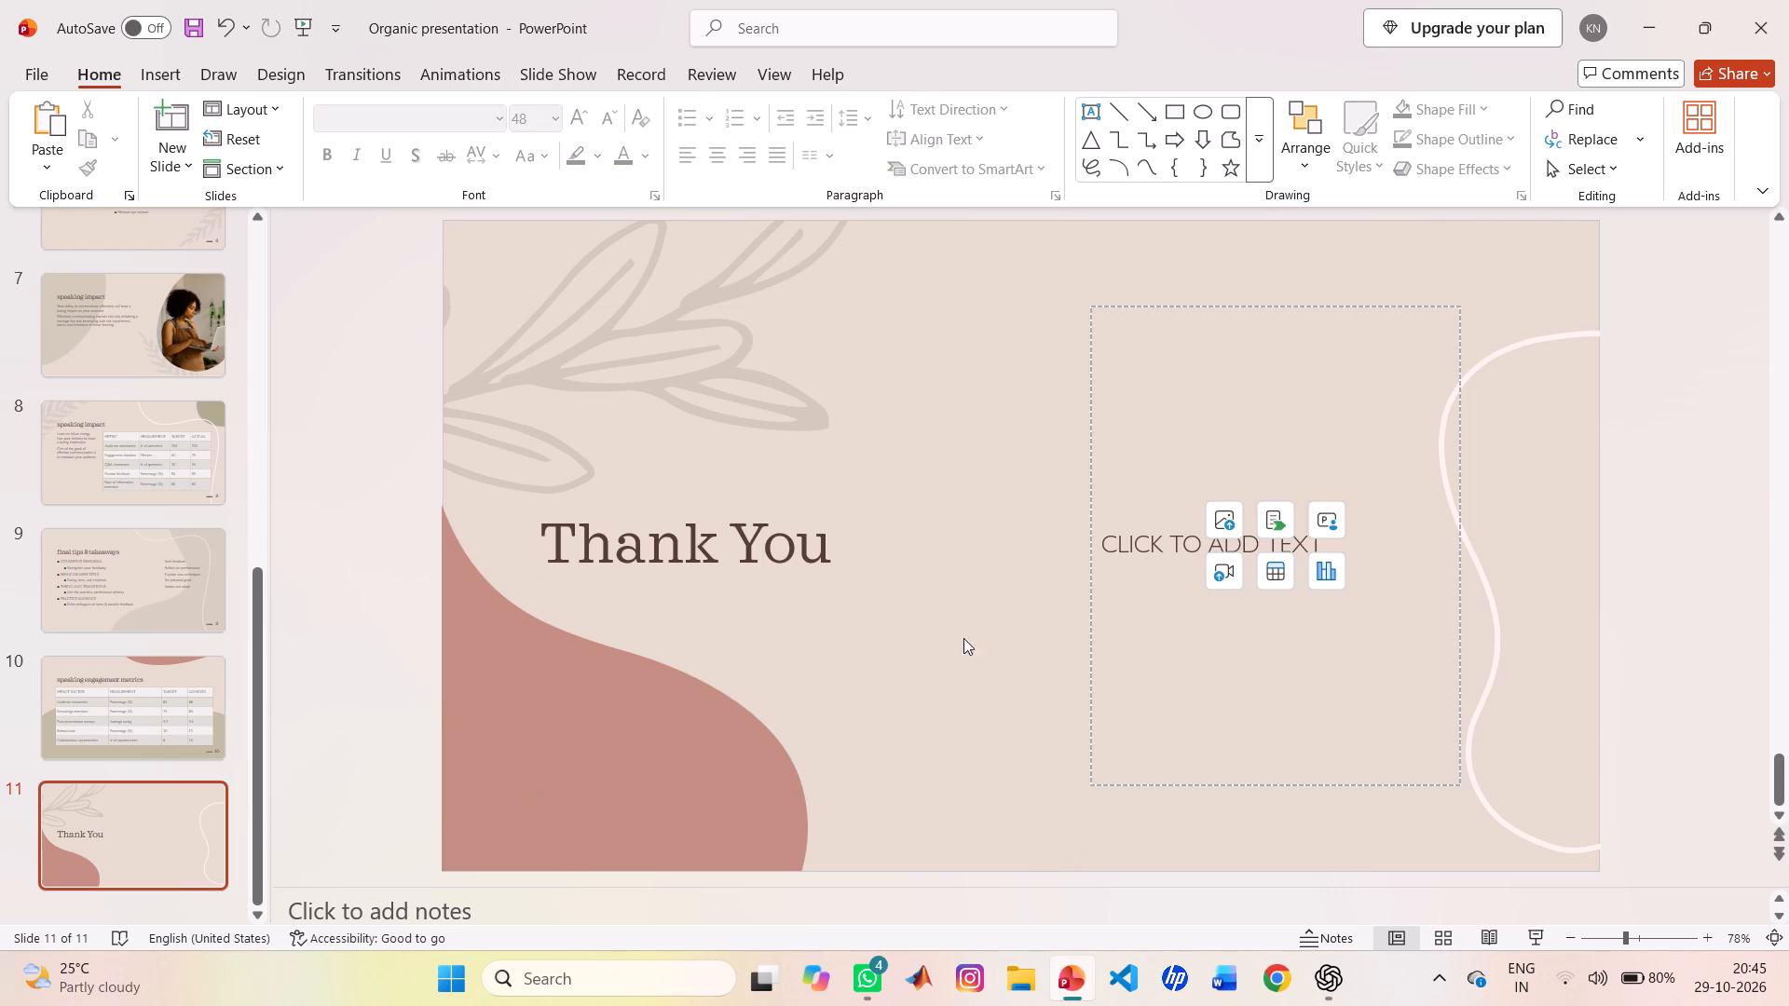
Right-align the "Thank You" title within its text box.
left_click(639, 552)
left_click(548, 532)
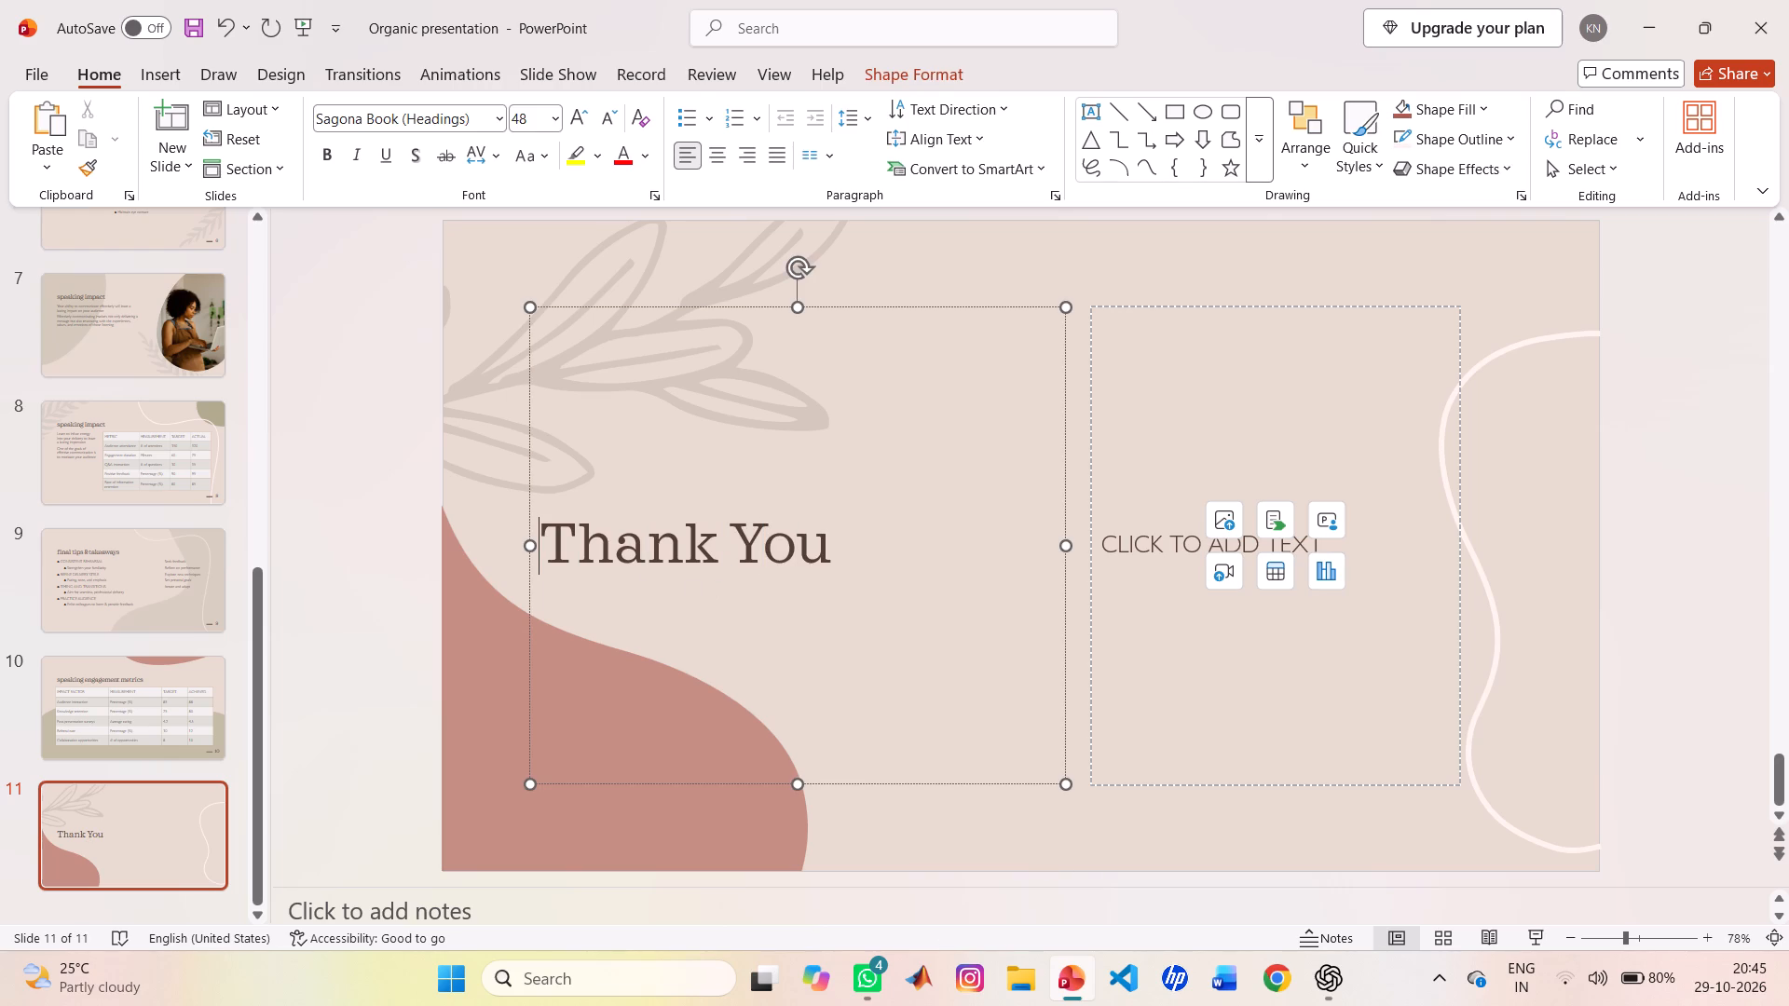
left_click_drag(548, 532, 837, 564)
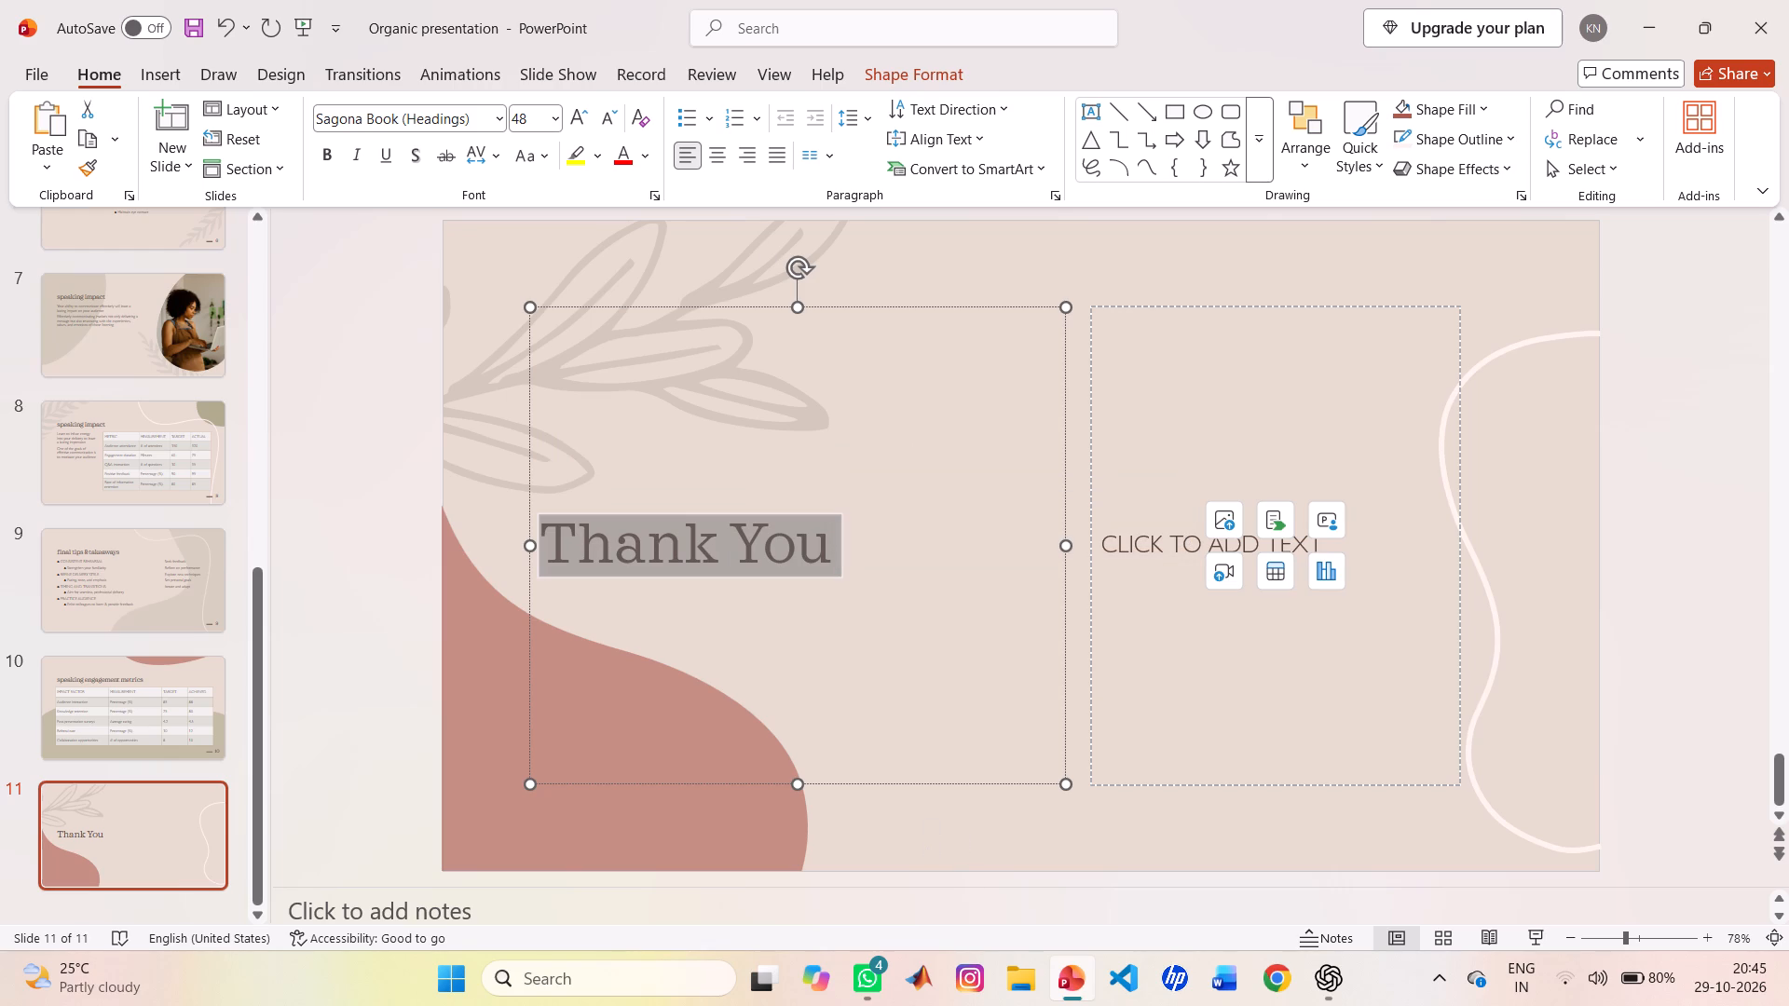
left_click(713, 160)
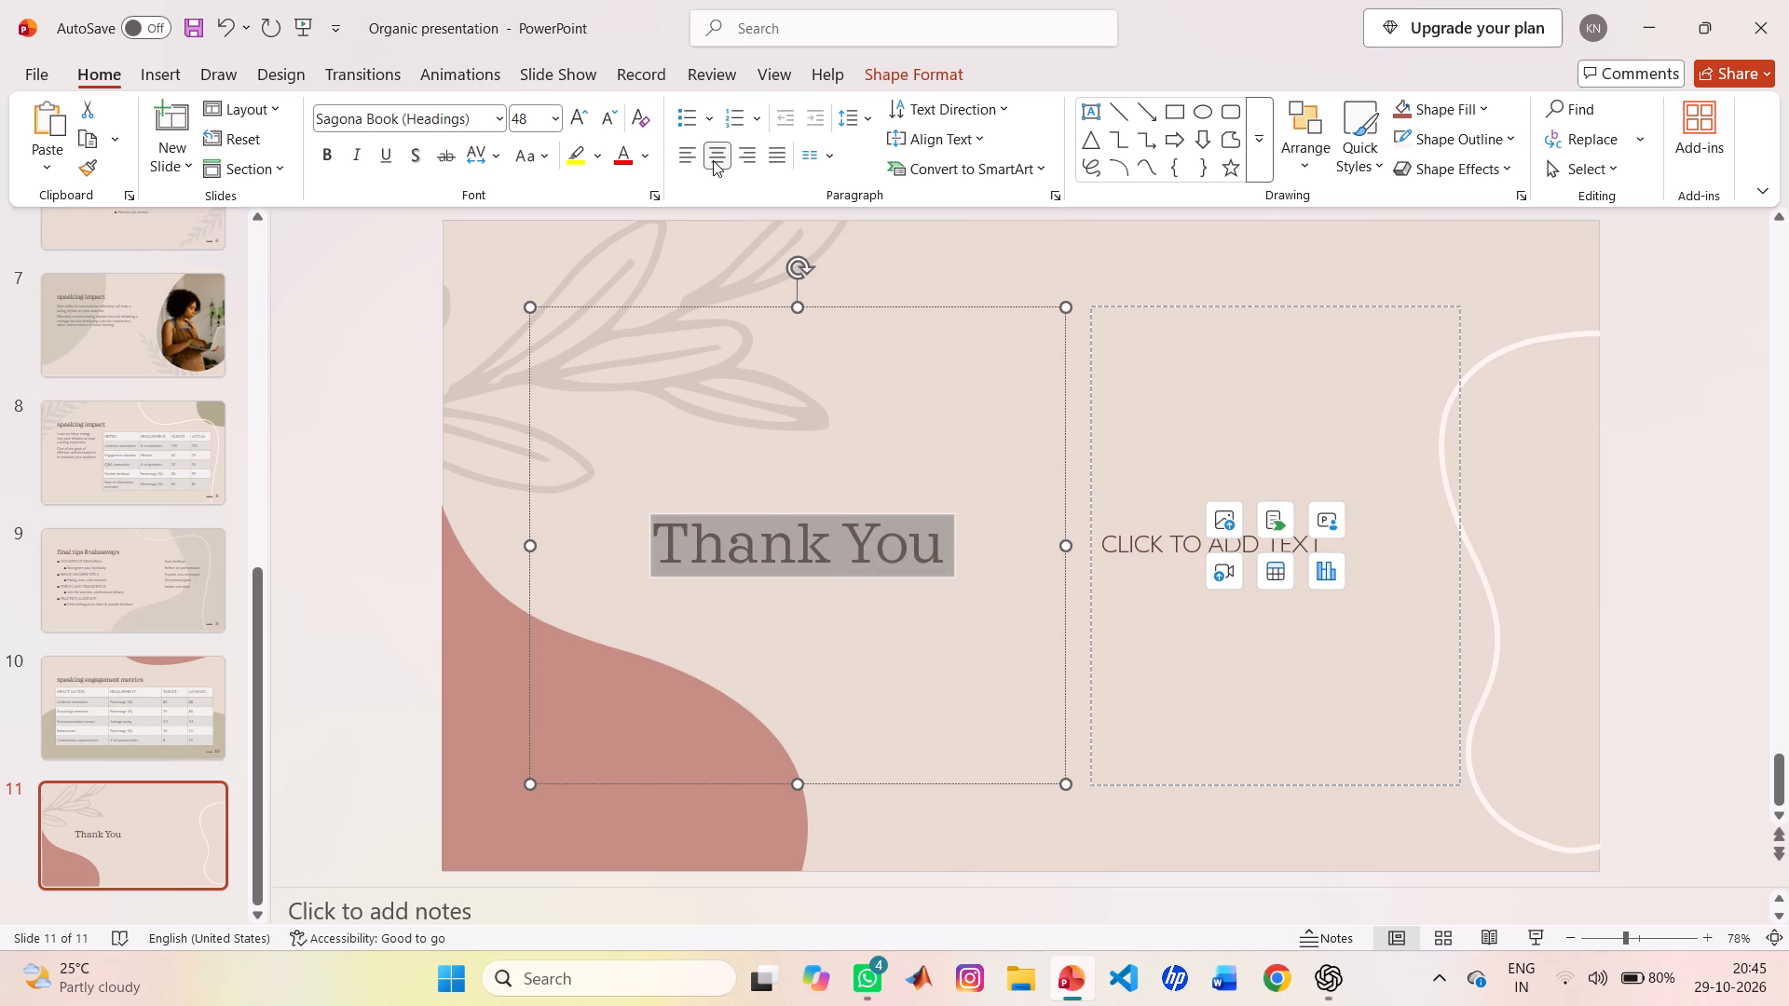
left_click(743, 152)
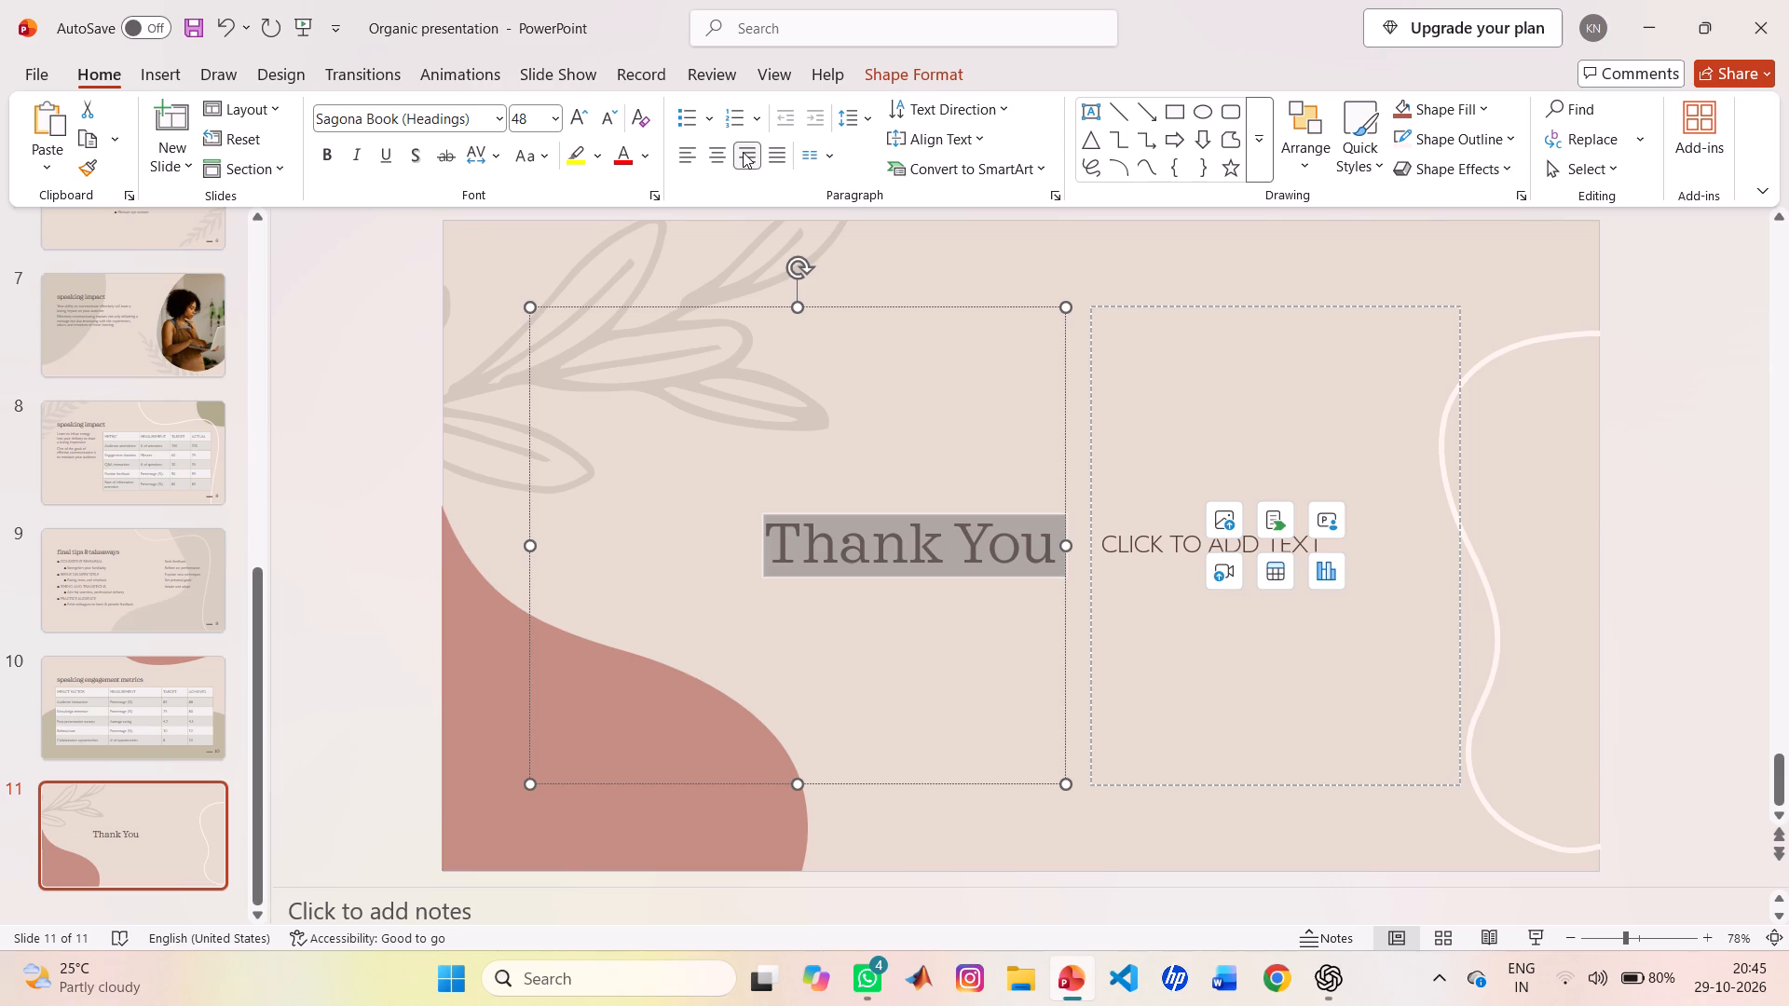
left_click(881, 252)
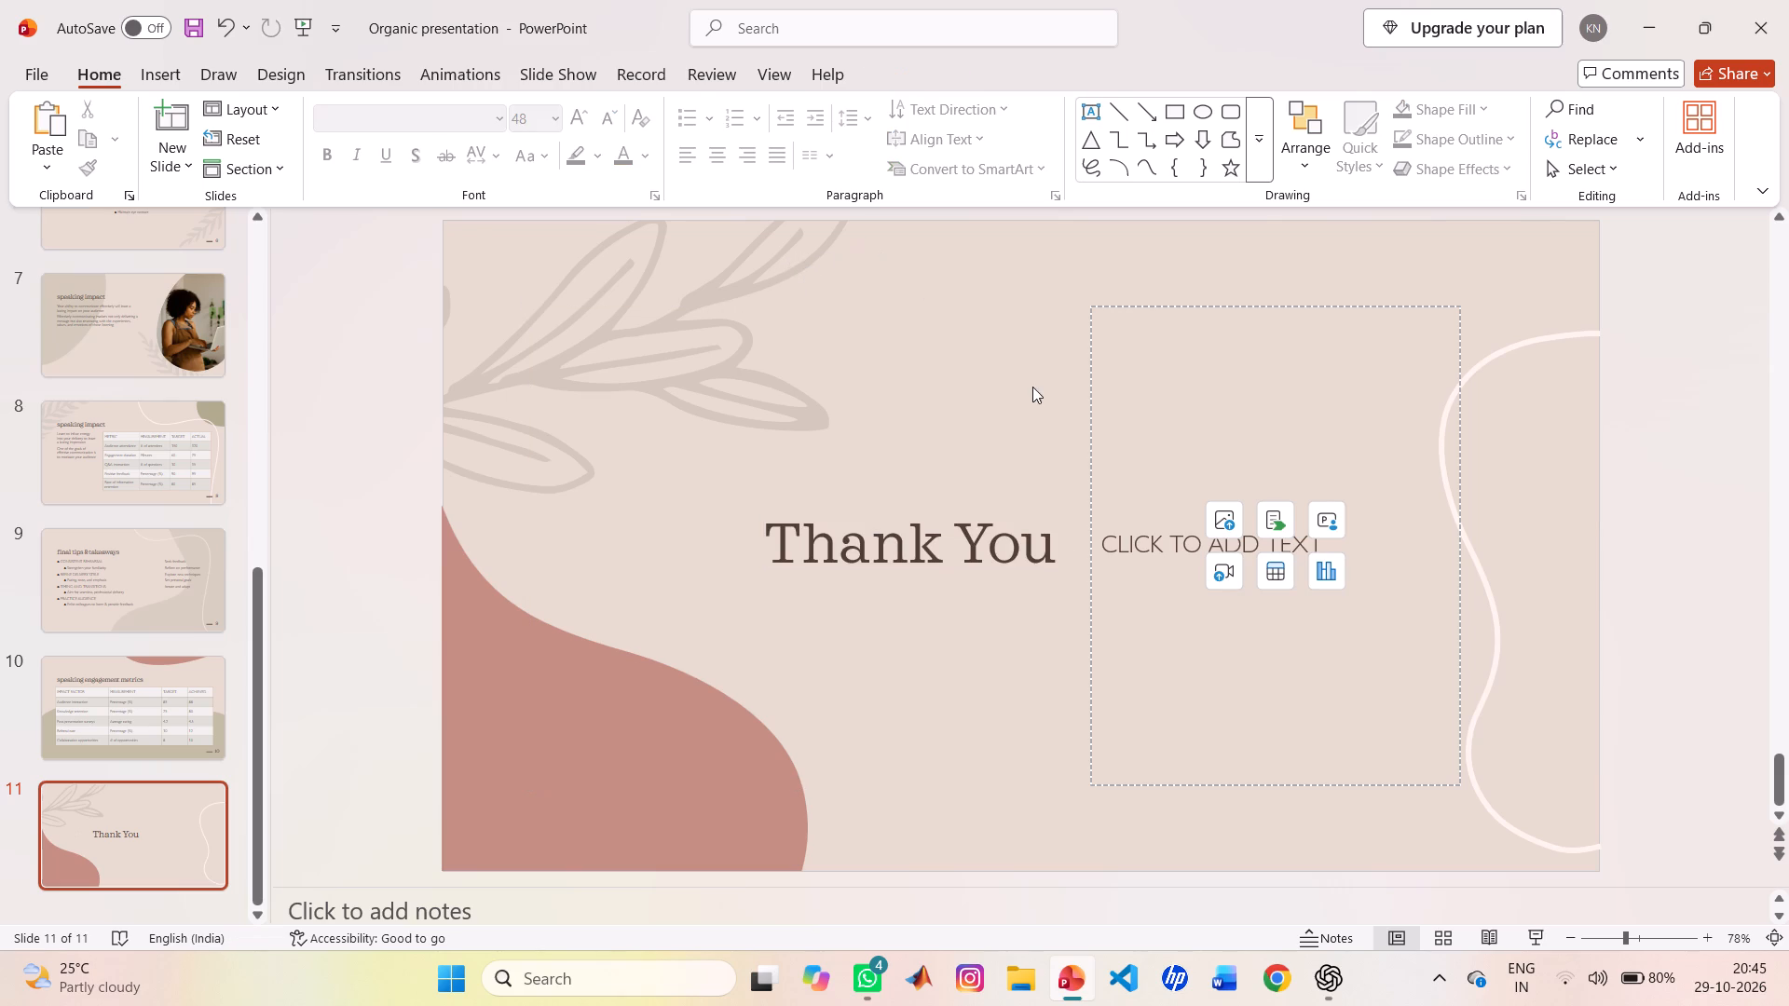
Remove the empty content placeholder beside the "Thank You" title.
left_click(1128, 415)
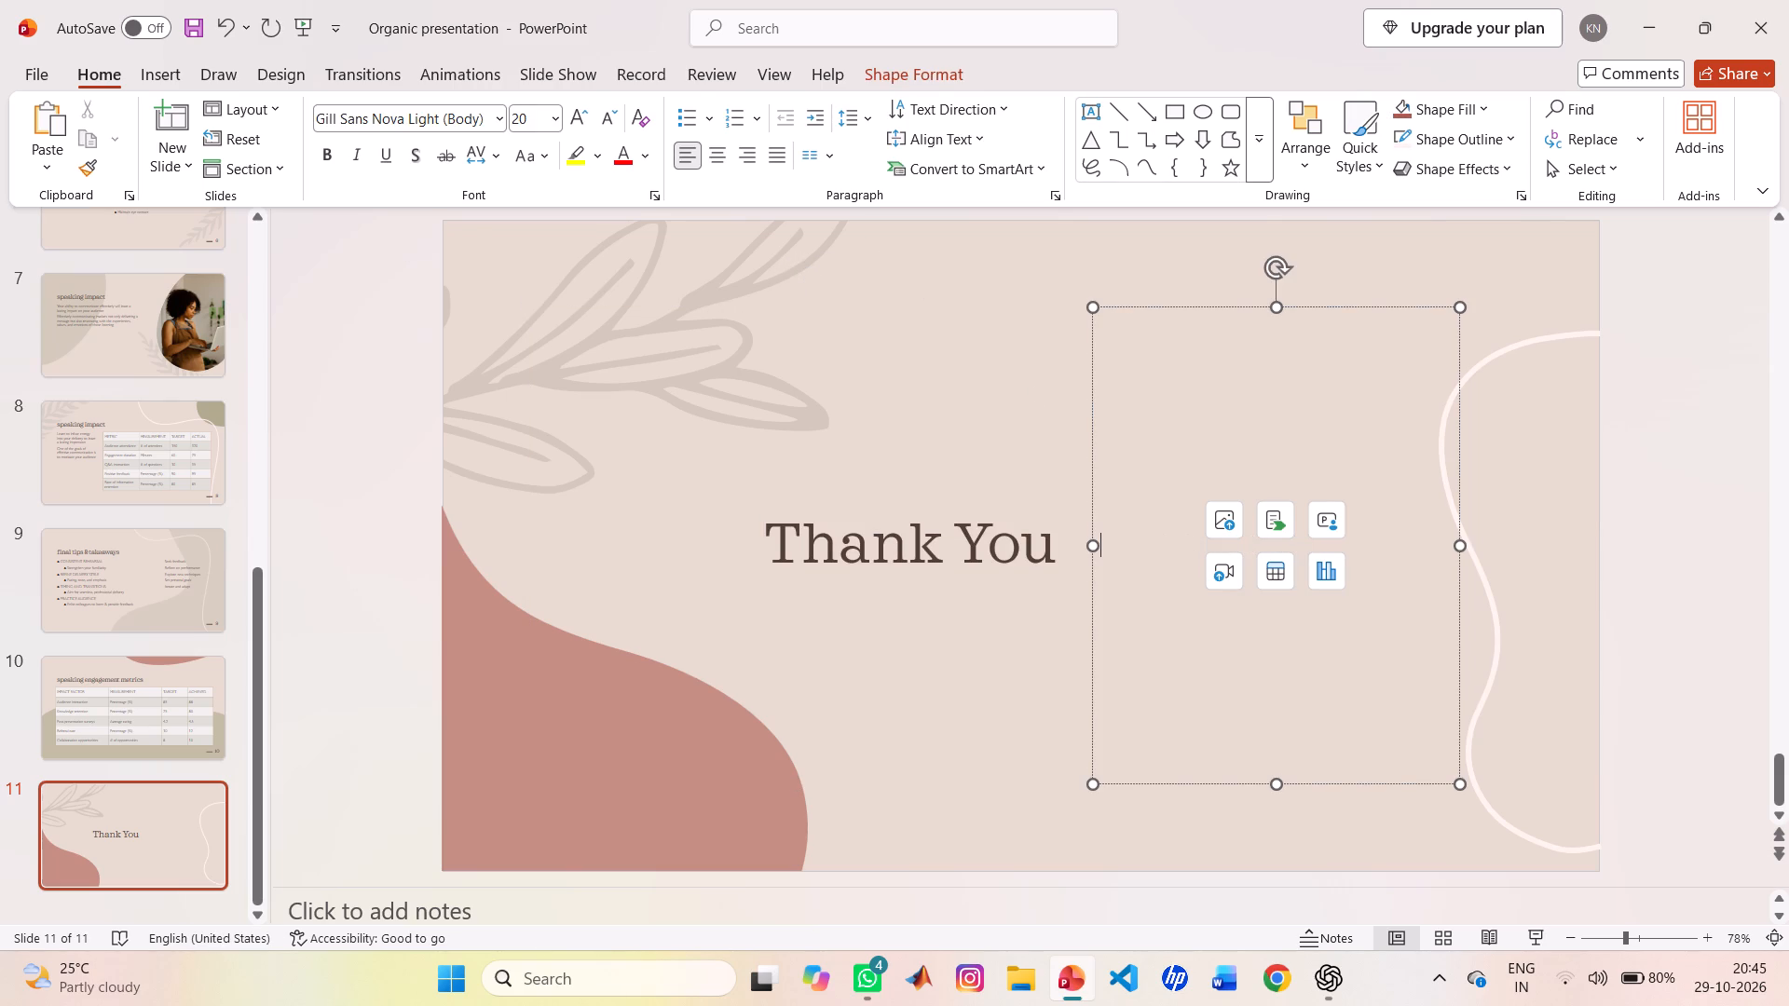
right_click(1092, 446)
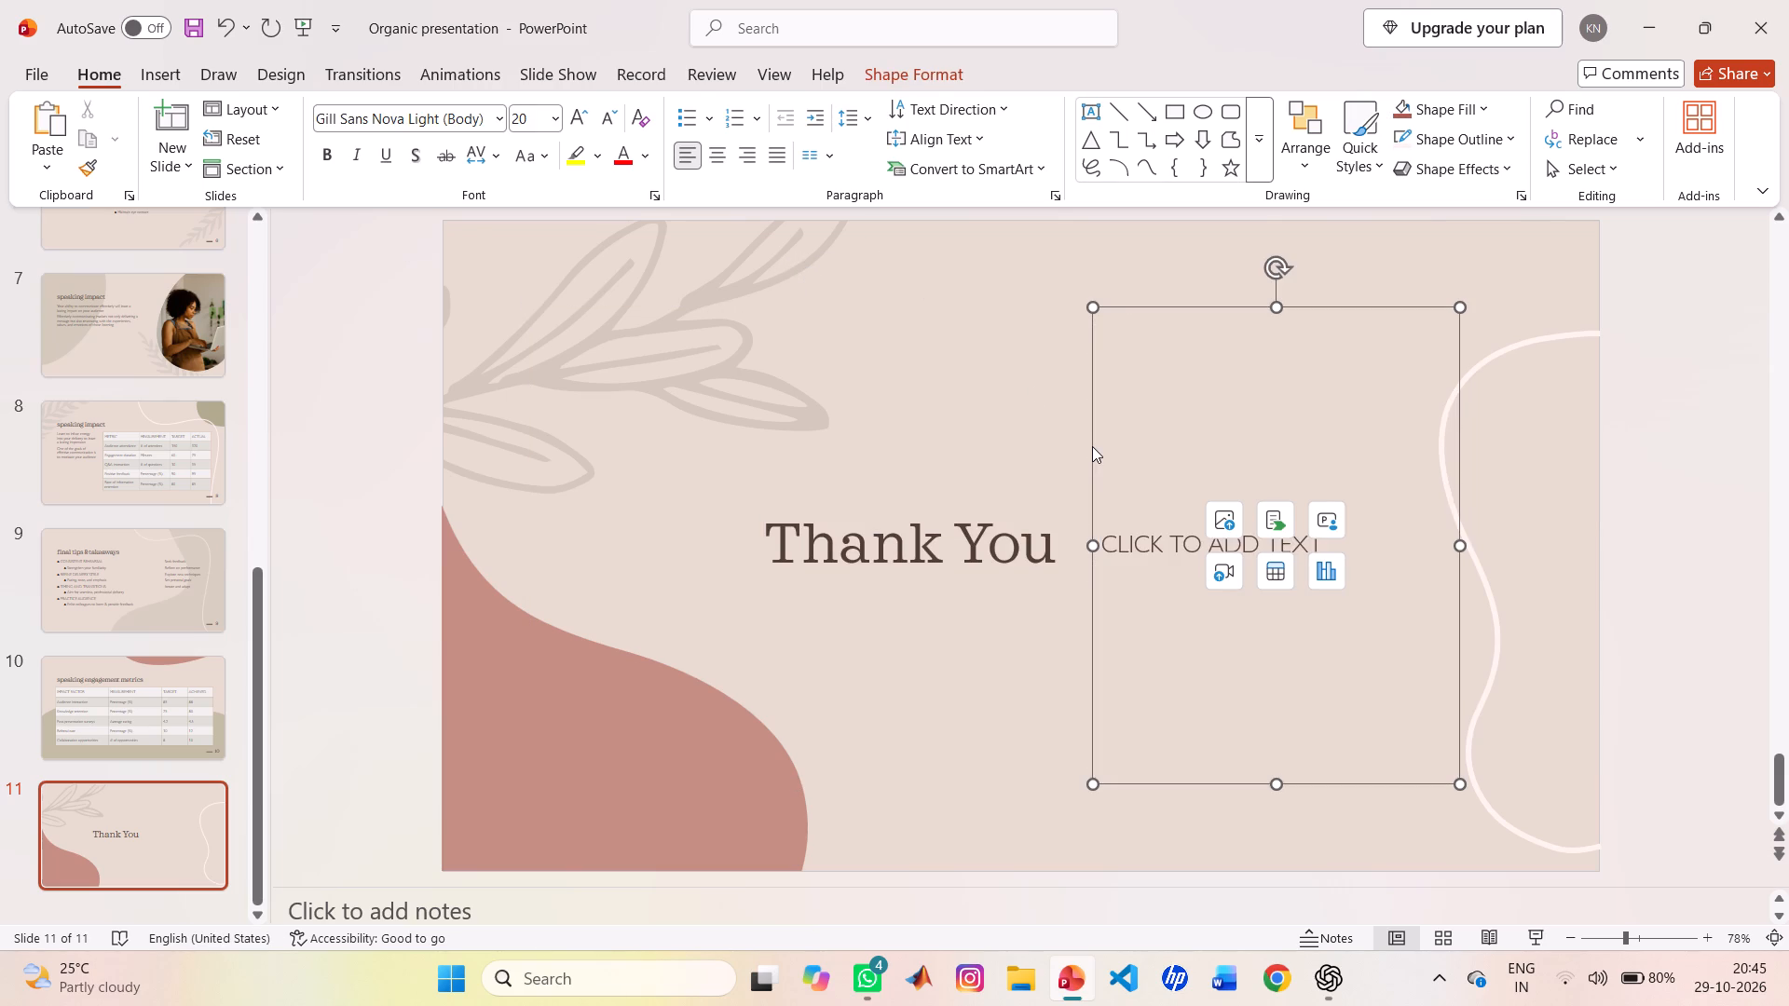
left_click(1156, 377)
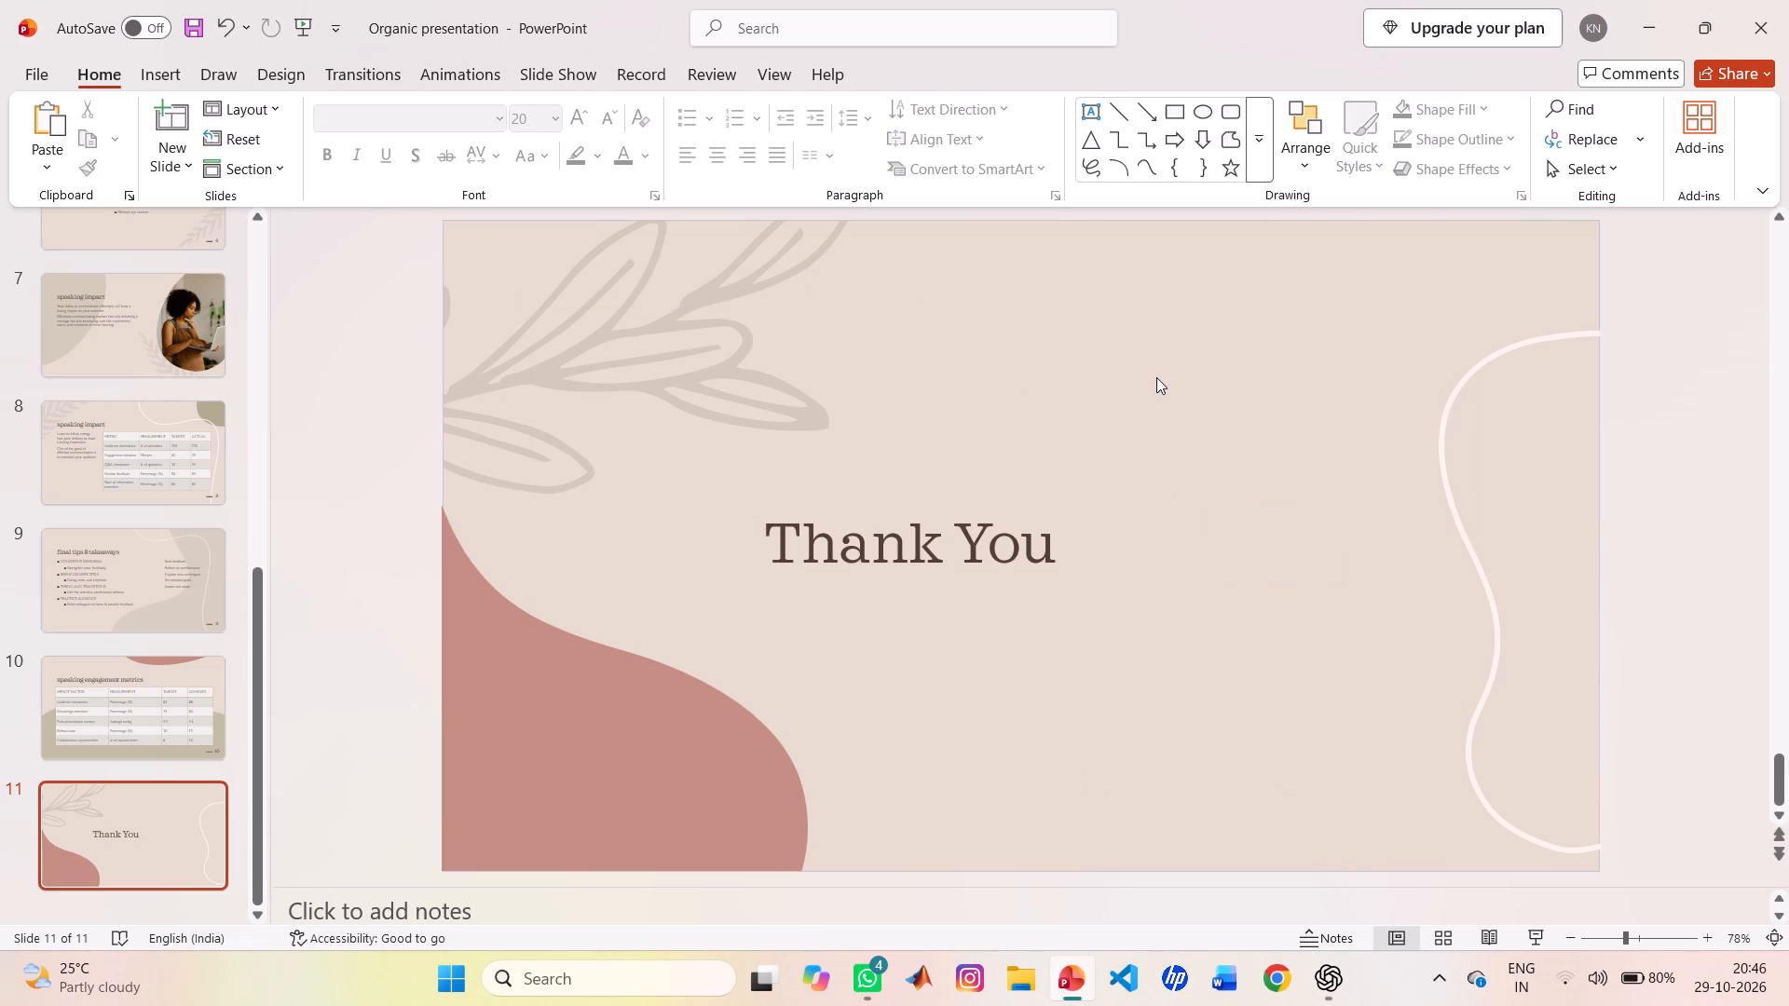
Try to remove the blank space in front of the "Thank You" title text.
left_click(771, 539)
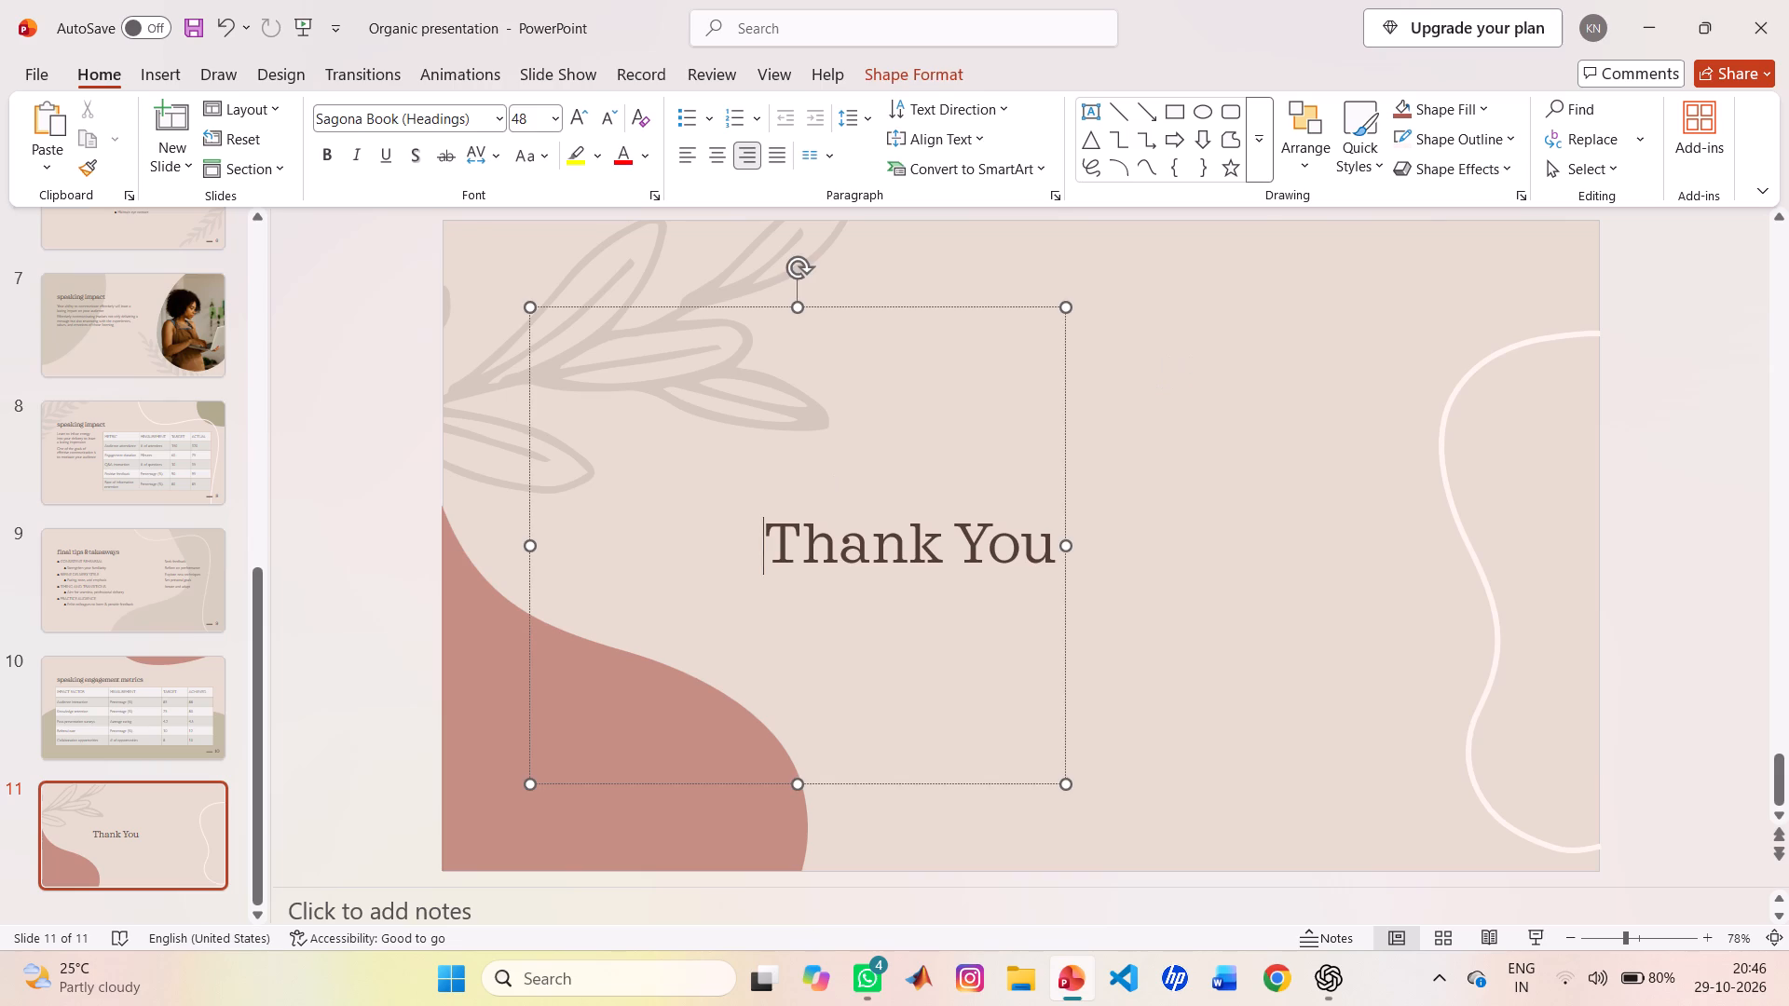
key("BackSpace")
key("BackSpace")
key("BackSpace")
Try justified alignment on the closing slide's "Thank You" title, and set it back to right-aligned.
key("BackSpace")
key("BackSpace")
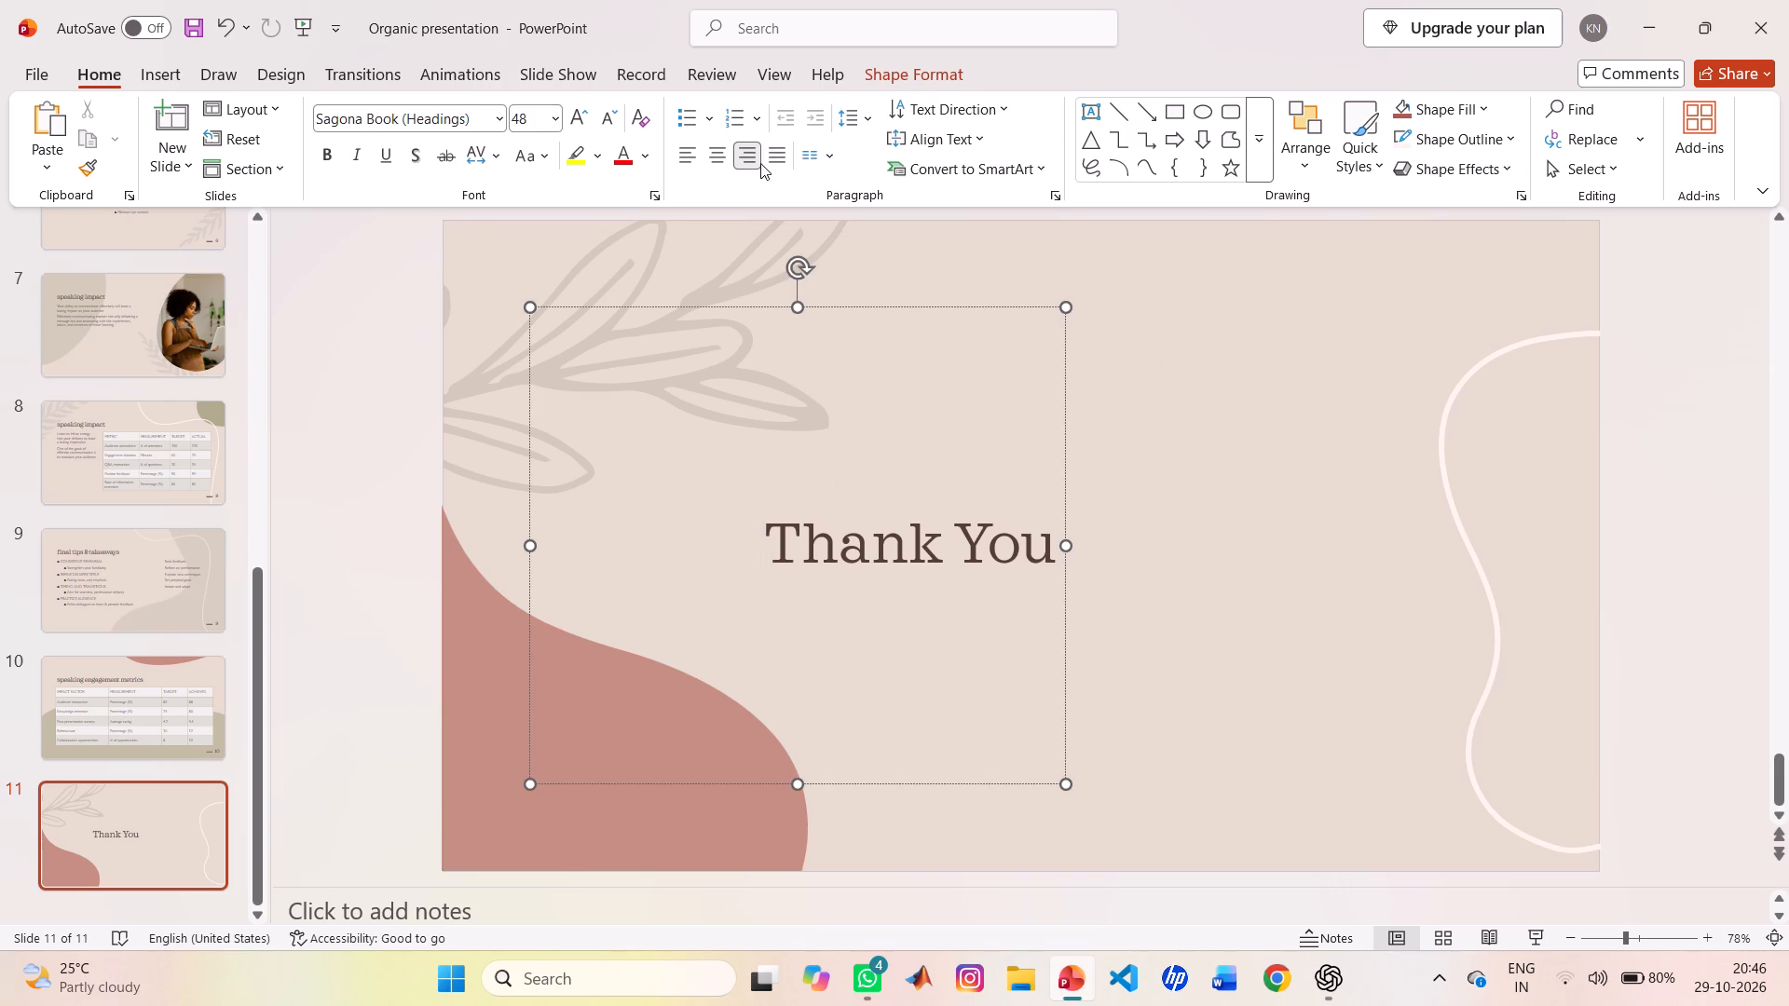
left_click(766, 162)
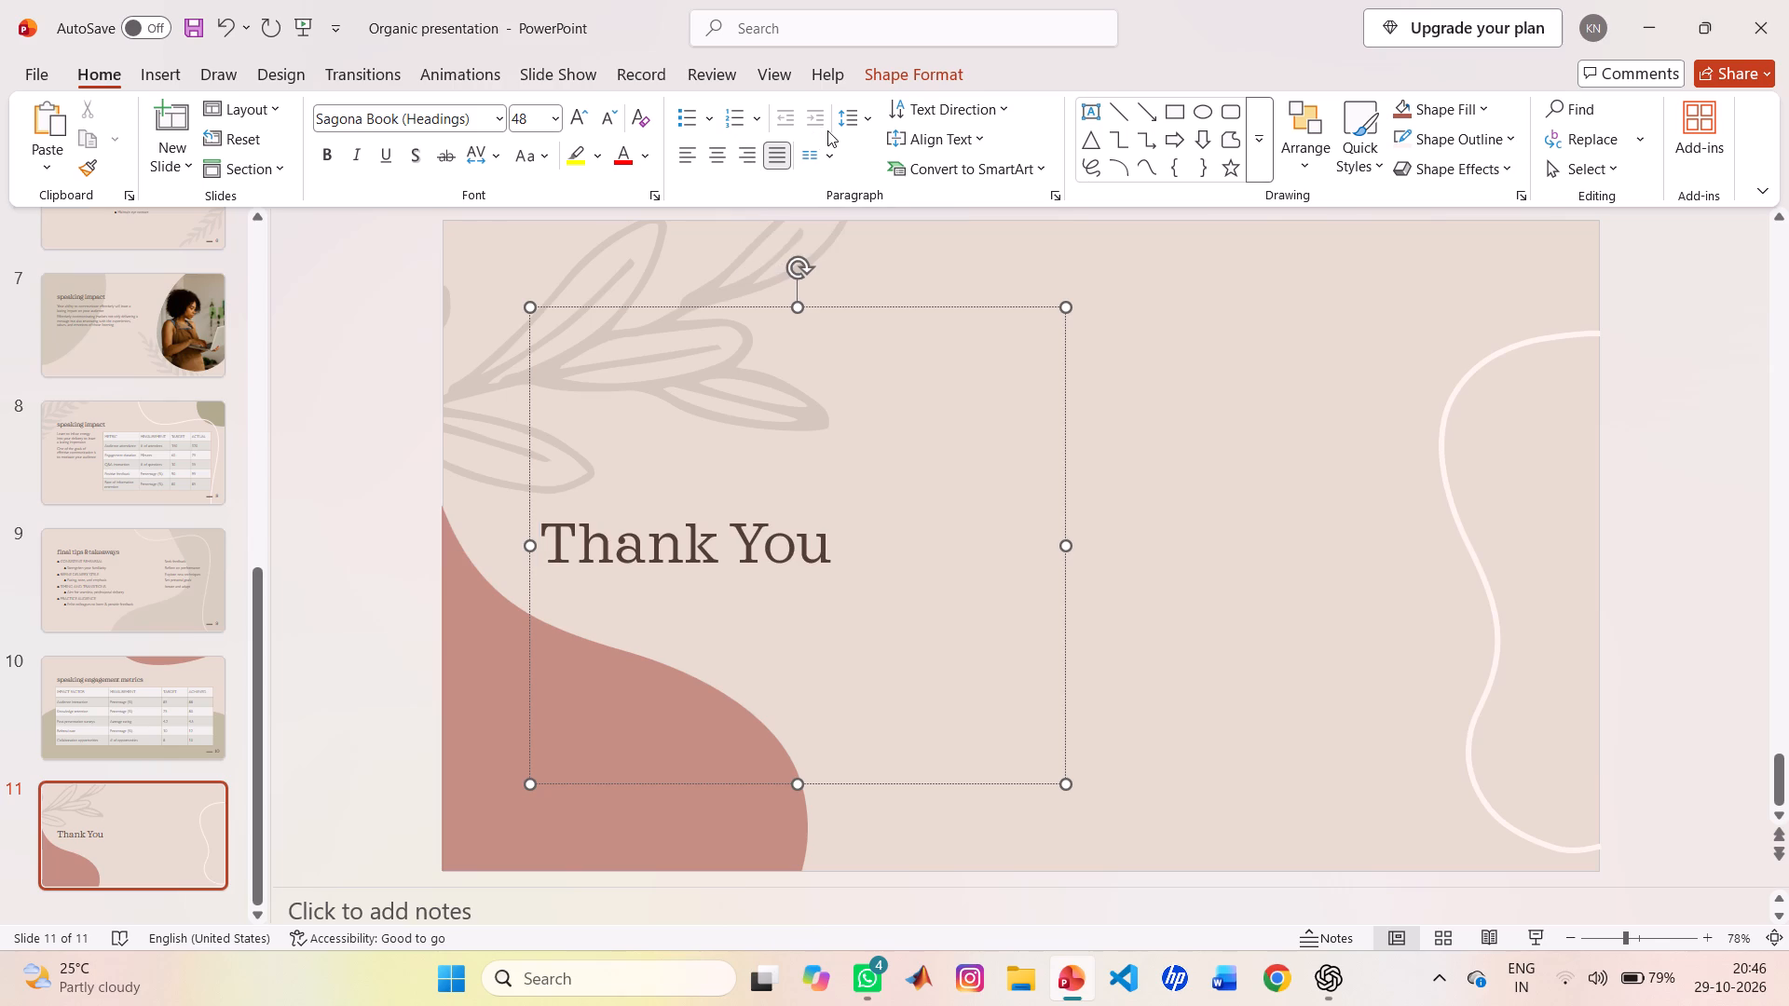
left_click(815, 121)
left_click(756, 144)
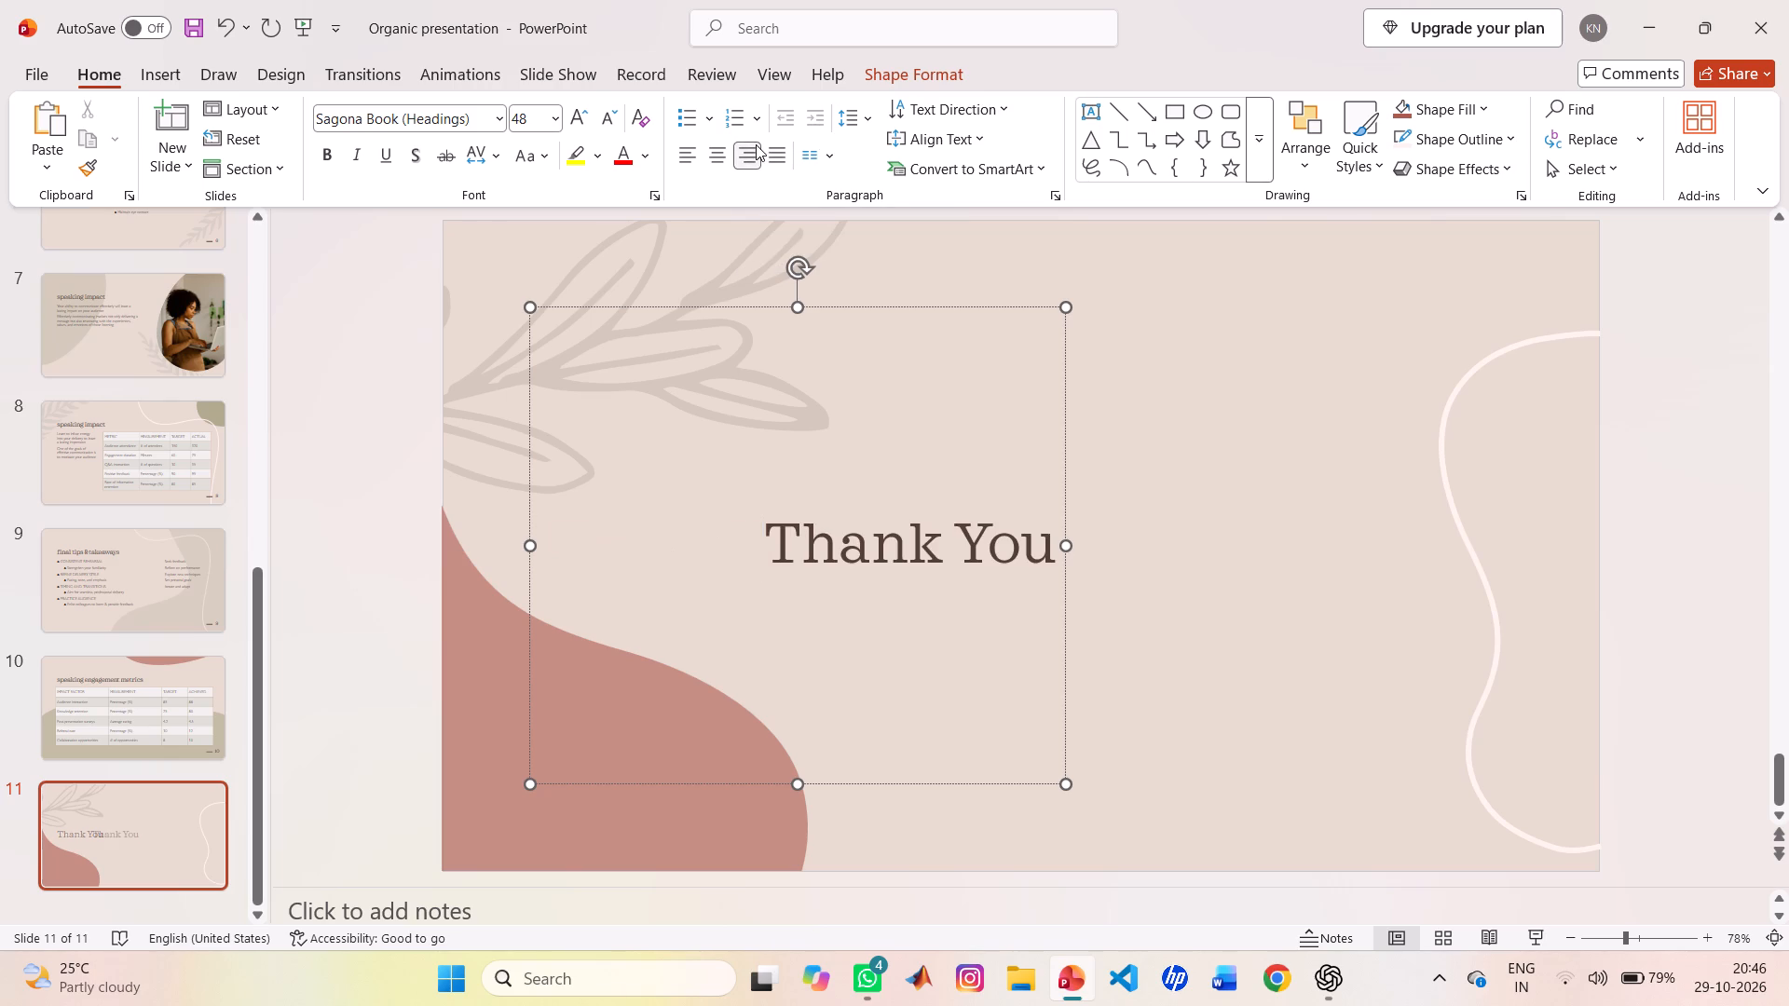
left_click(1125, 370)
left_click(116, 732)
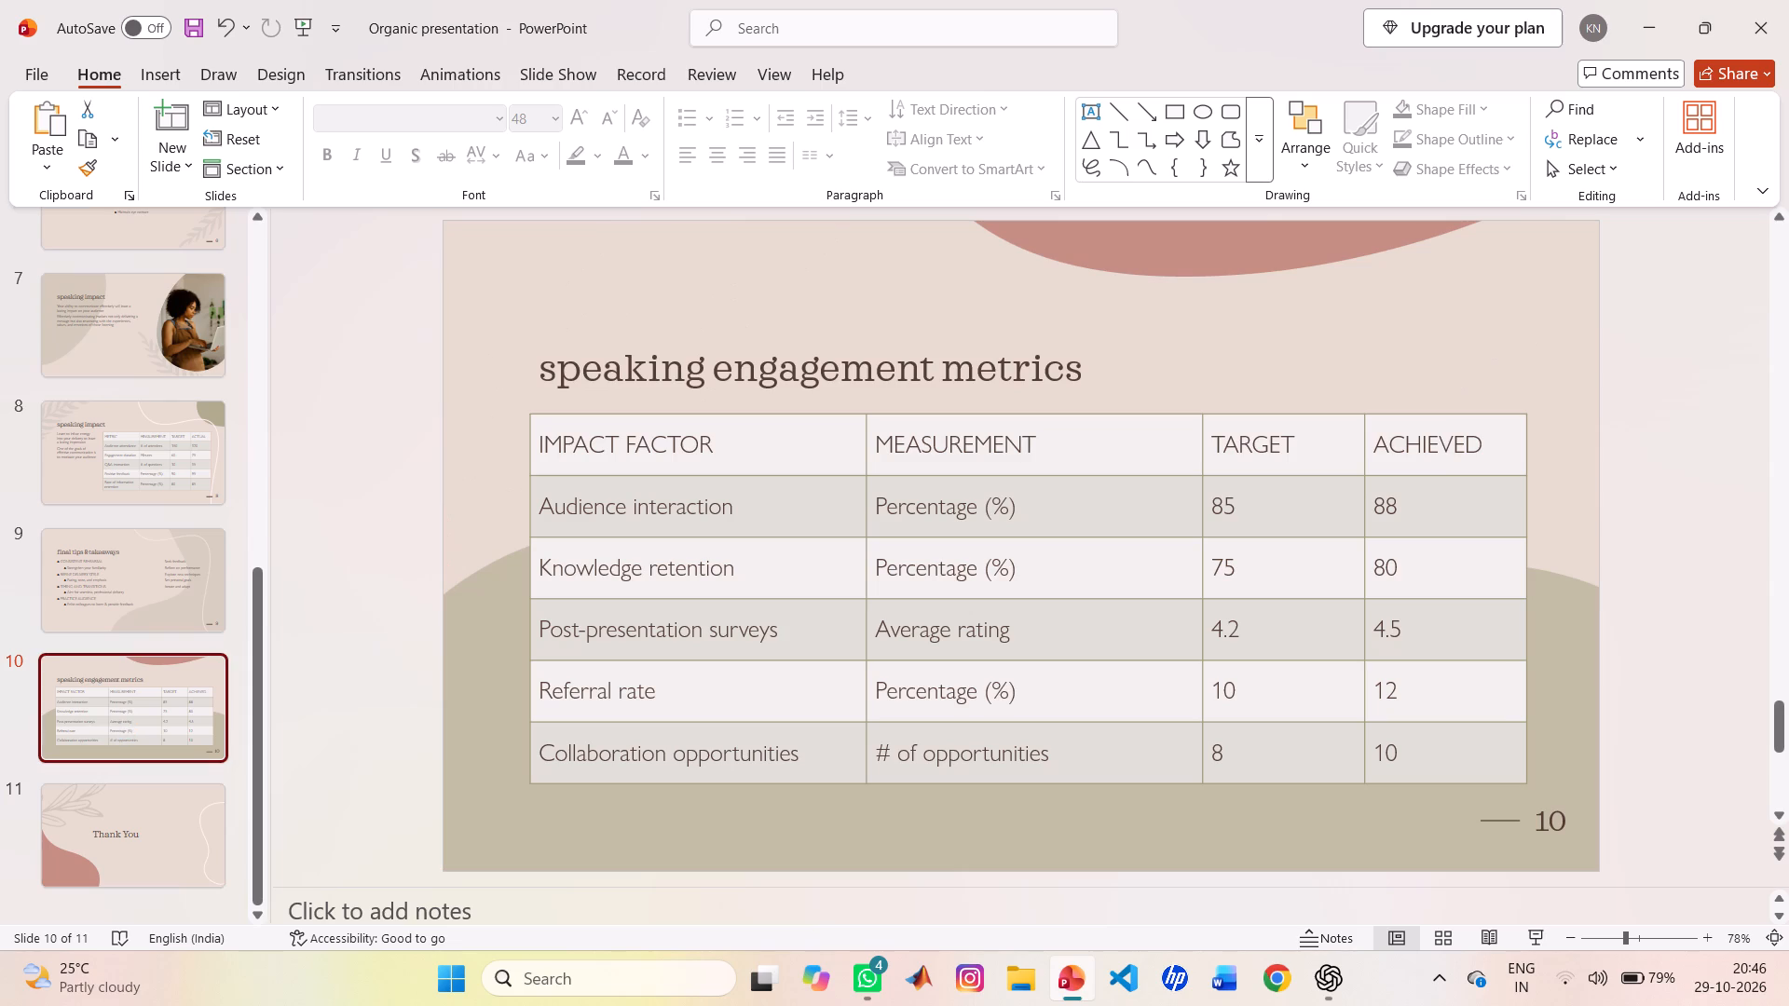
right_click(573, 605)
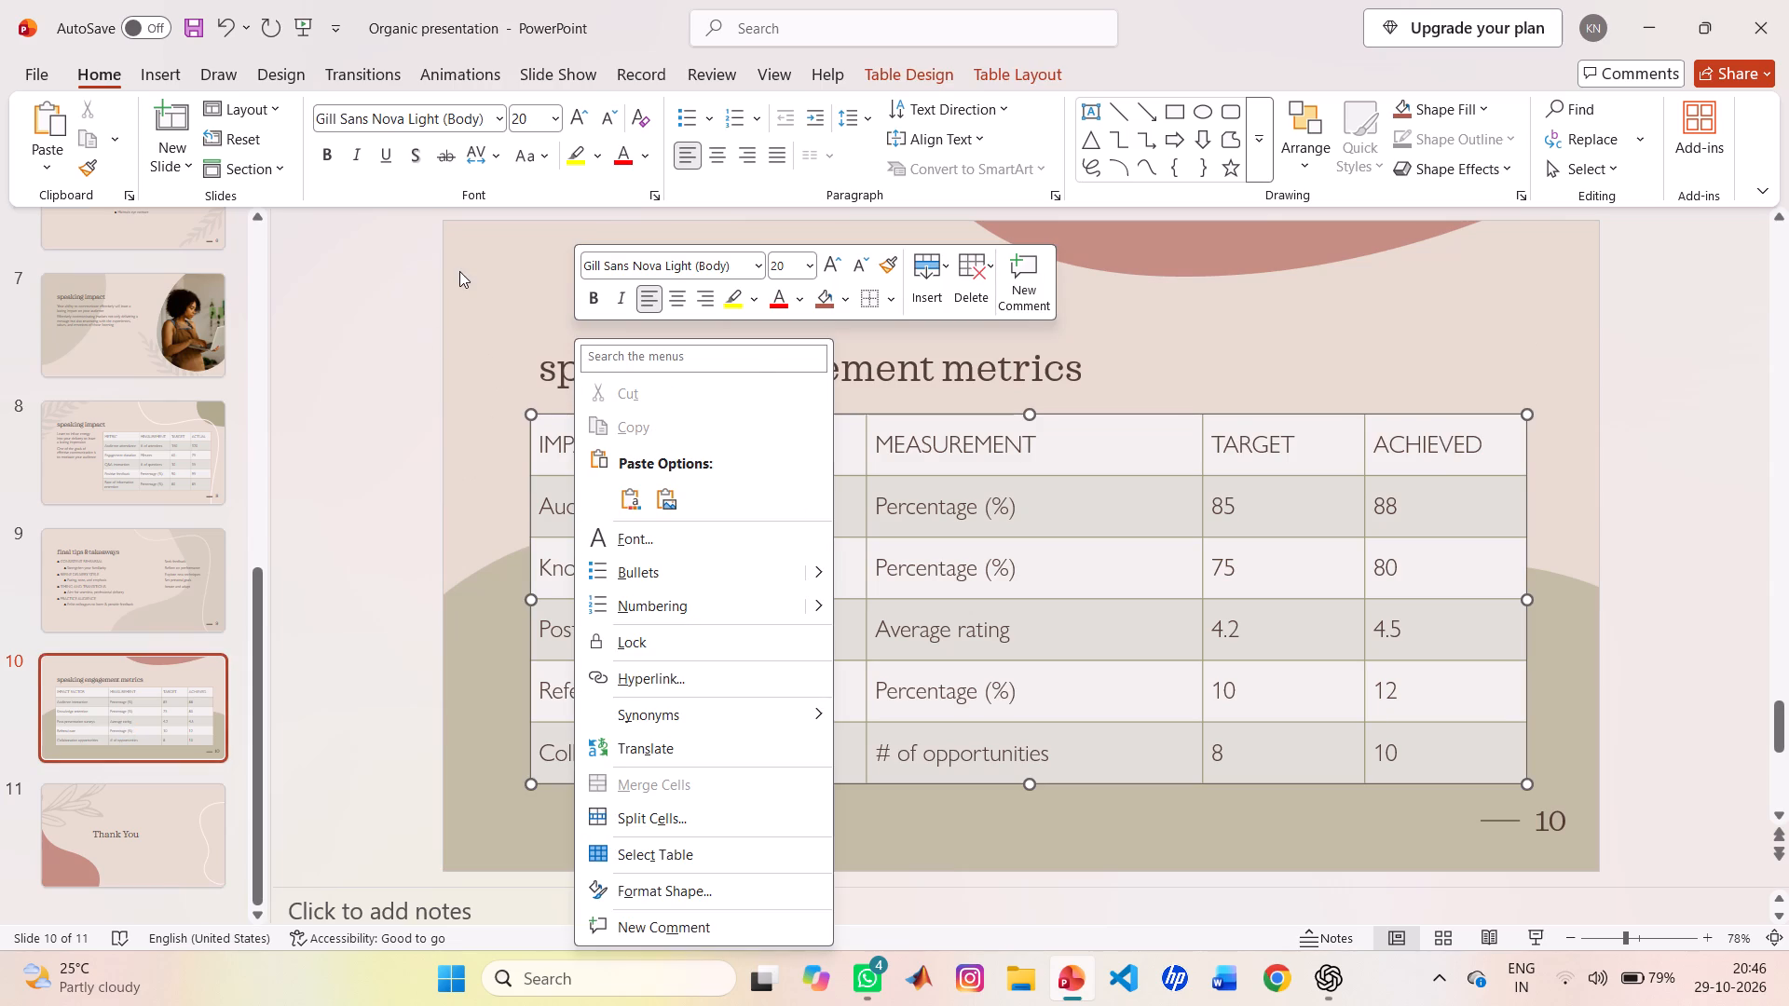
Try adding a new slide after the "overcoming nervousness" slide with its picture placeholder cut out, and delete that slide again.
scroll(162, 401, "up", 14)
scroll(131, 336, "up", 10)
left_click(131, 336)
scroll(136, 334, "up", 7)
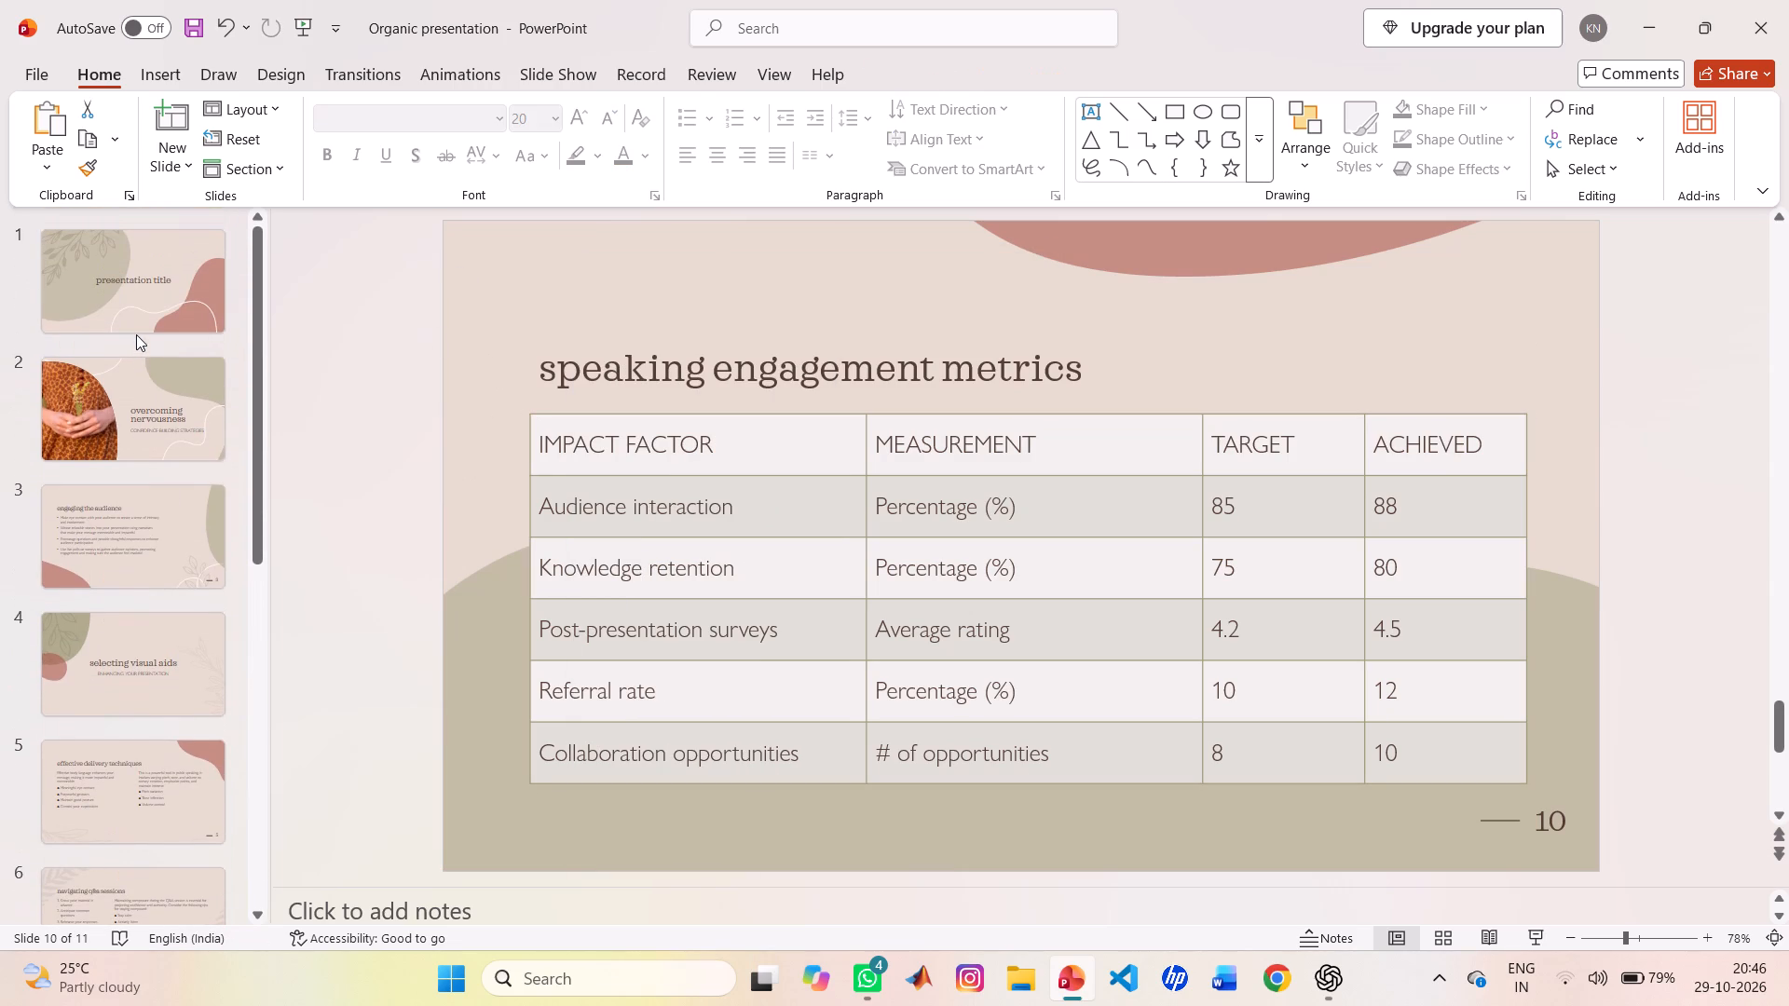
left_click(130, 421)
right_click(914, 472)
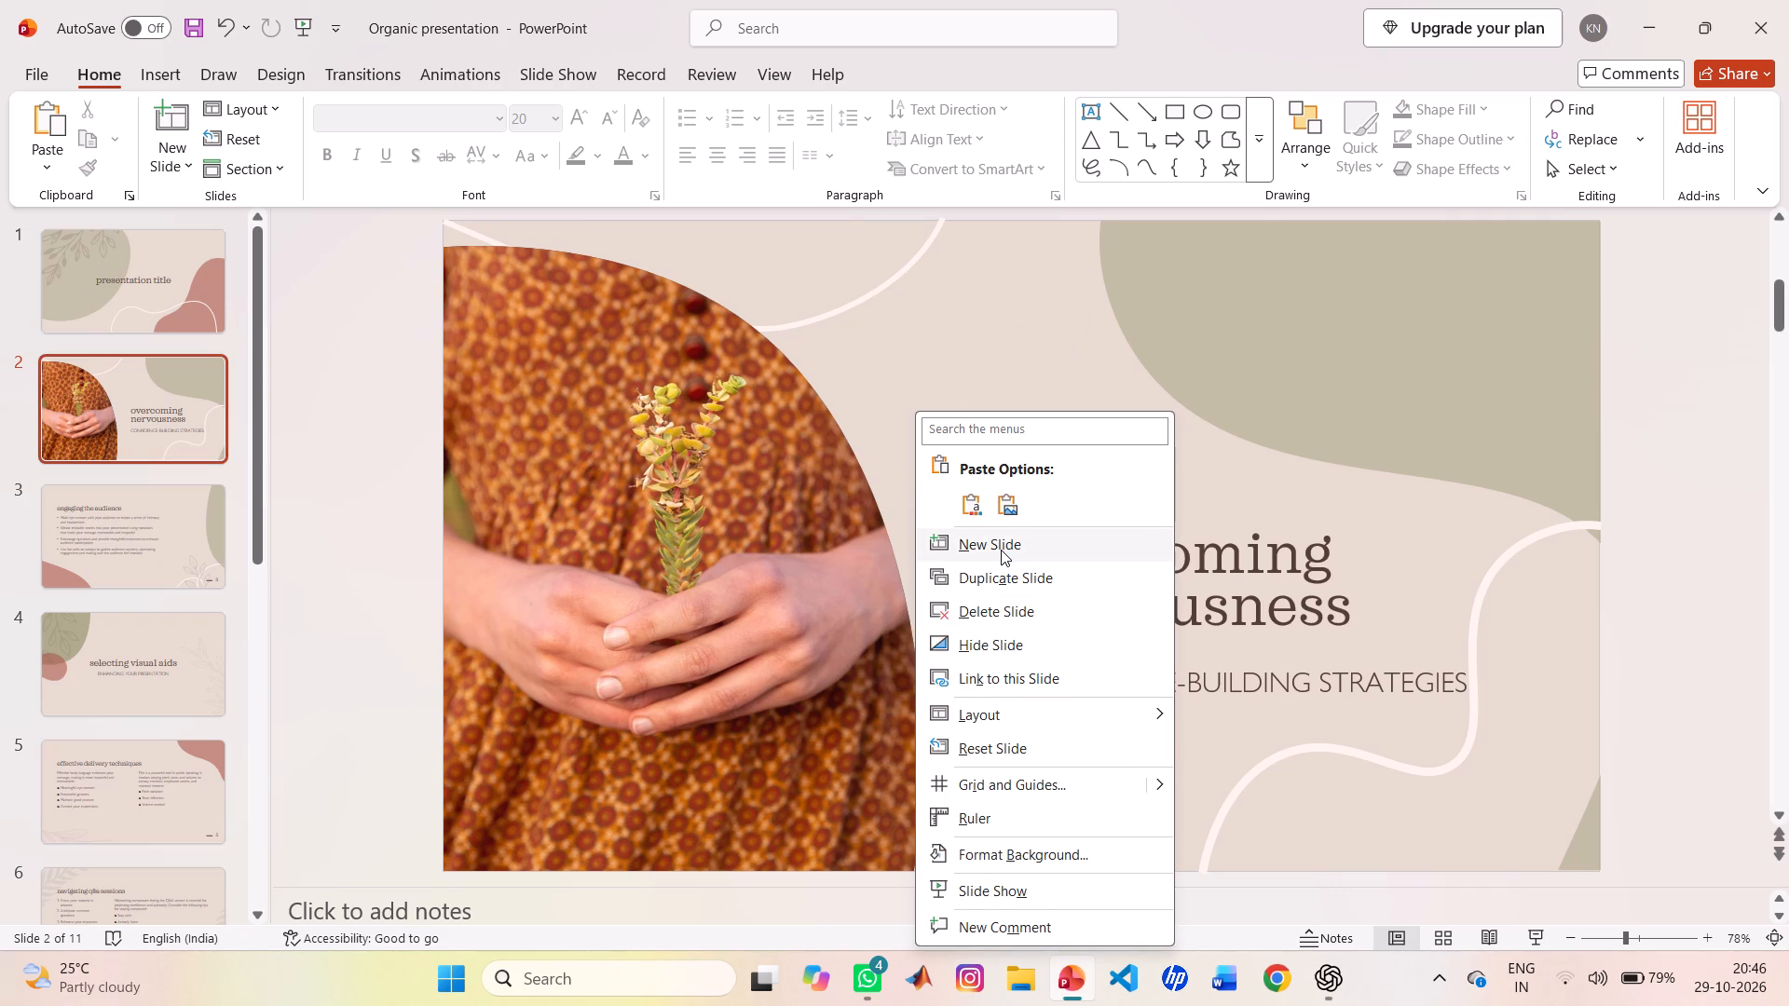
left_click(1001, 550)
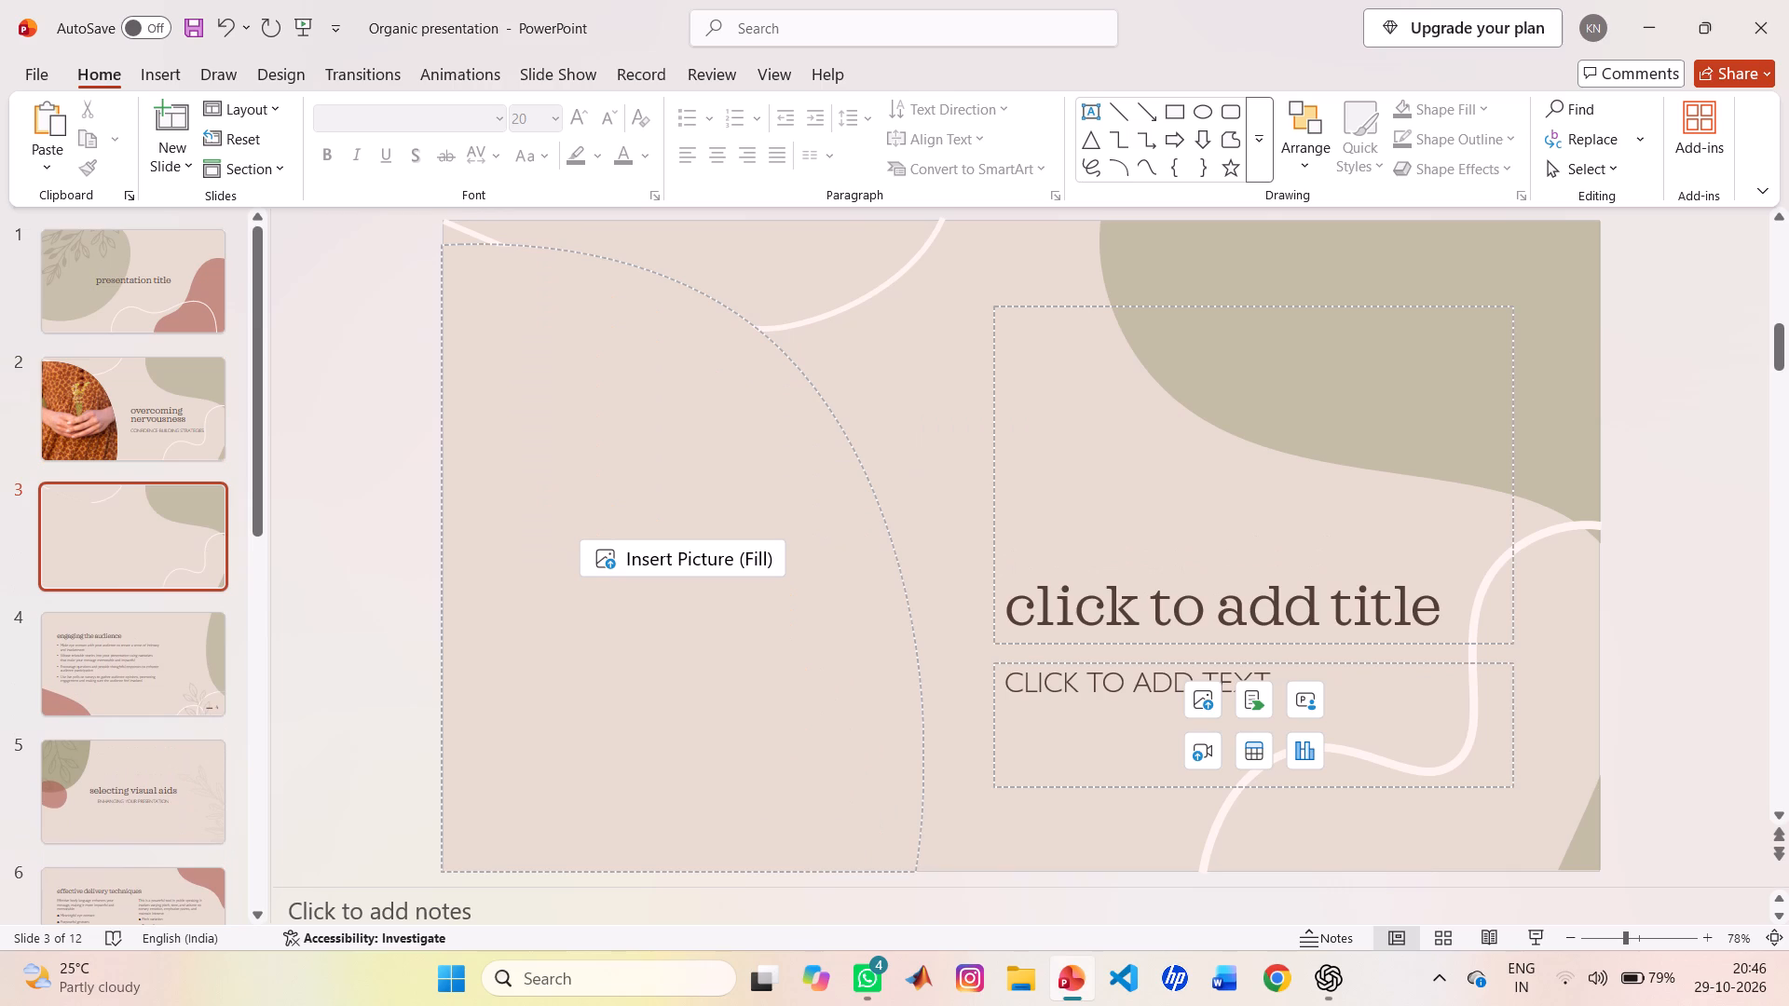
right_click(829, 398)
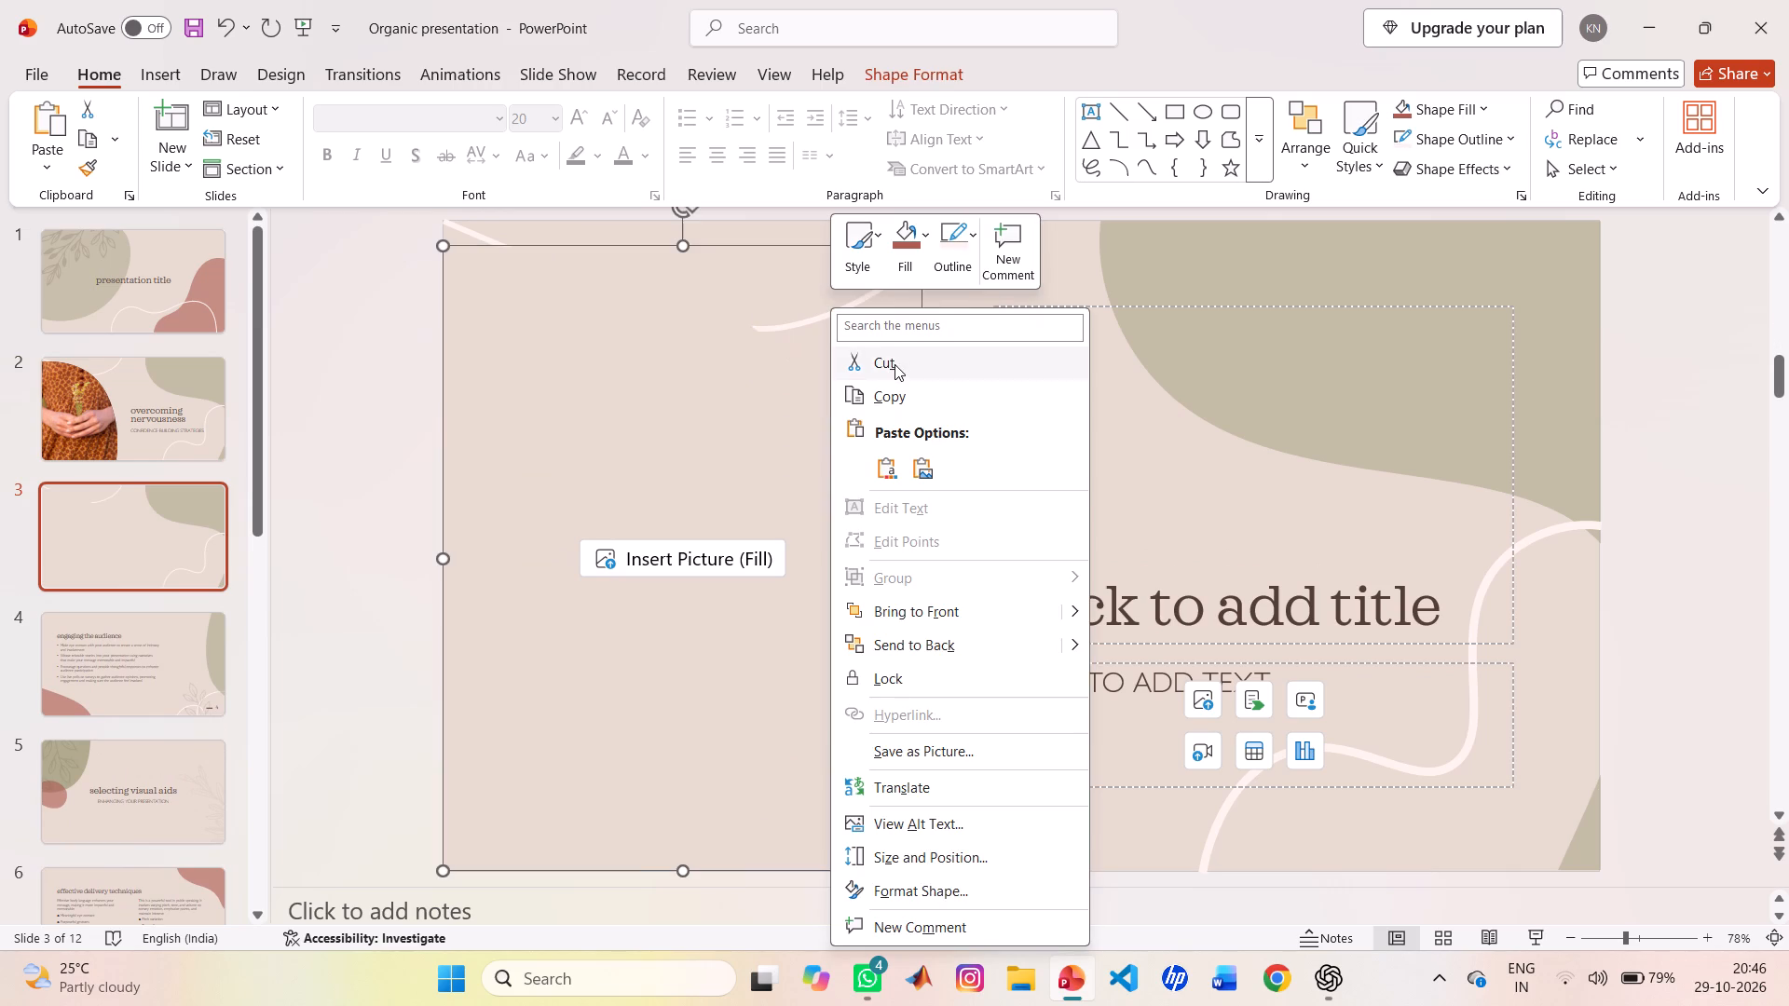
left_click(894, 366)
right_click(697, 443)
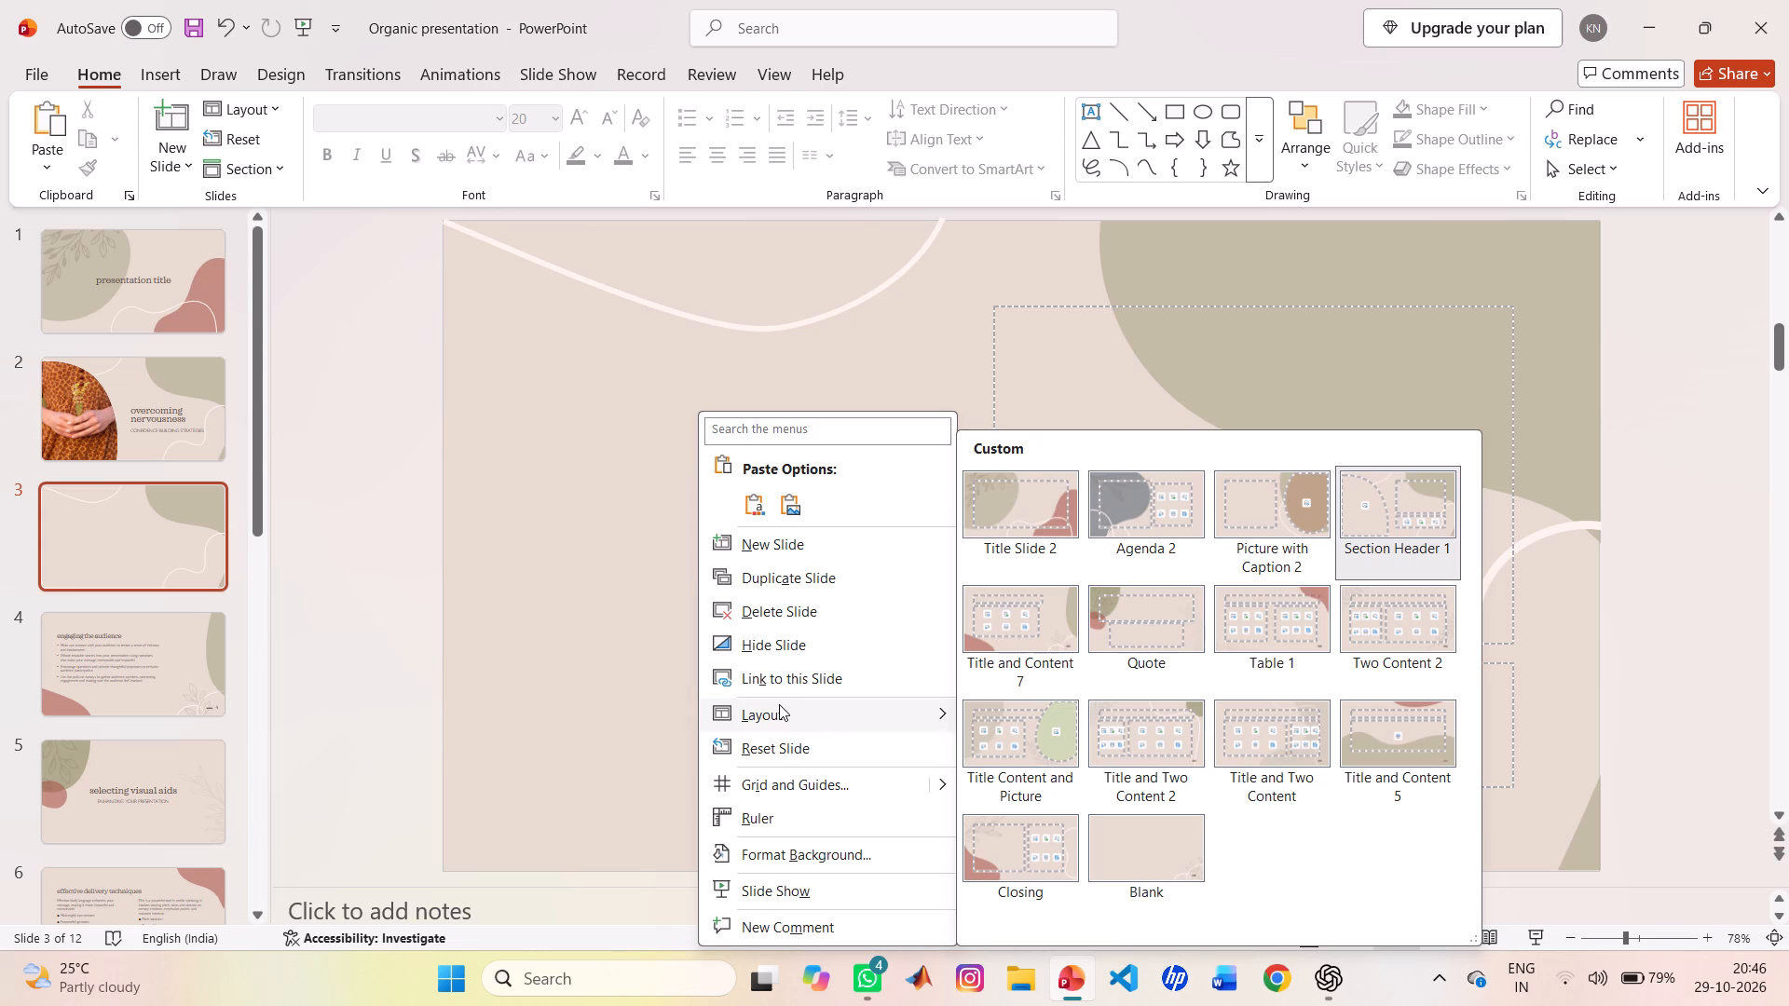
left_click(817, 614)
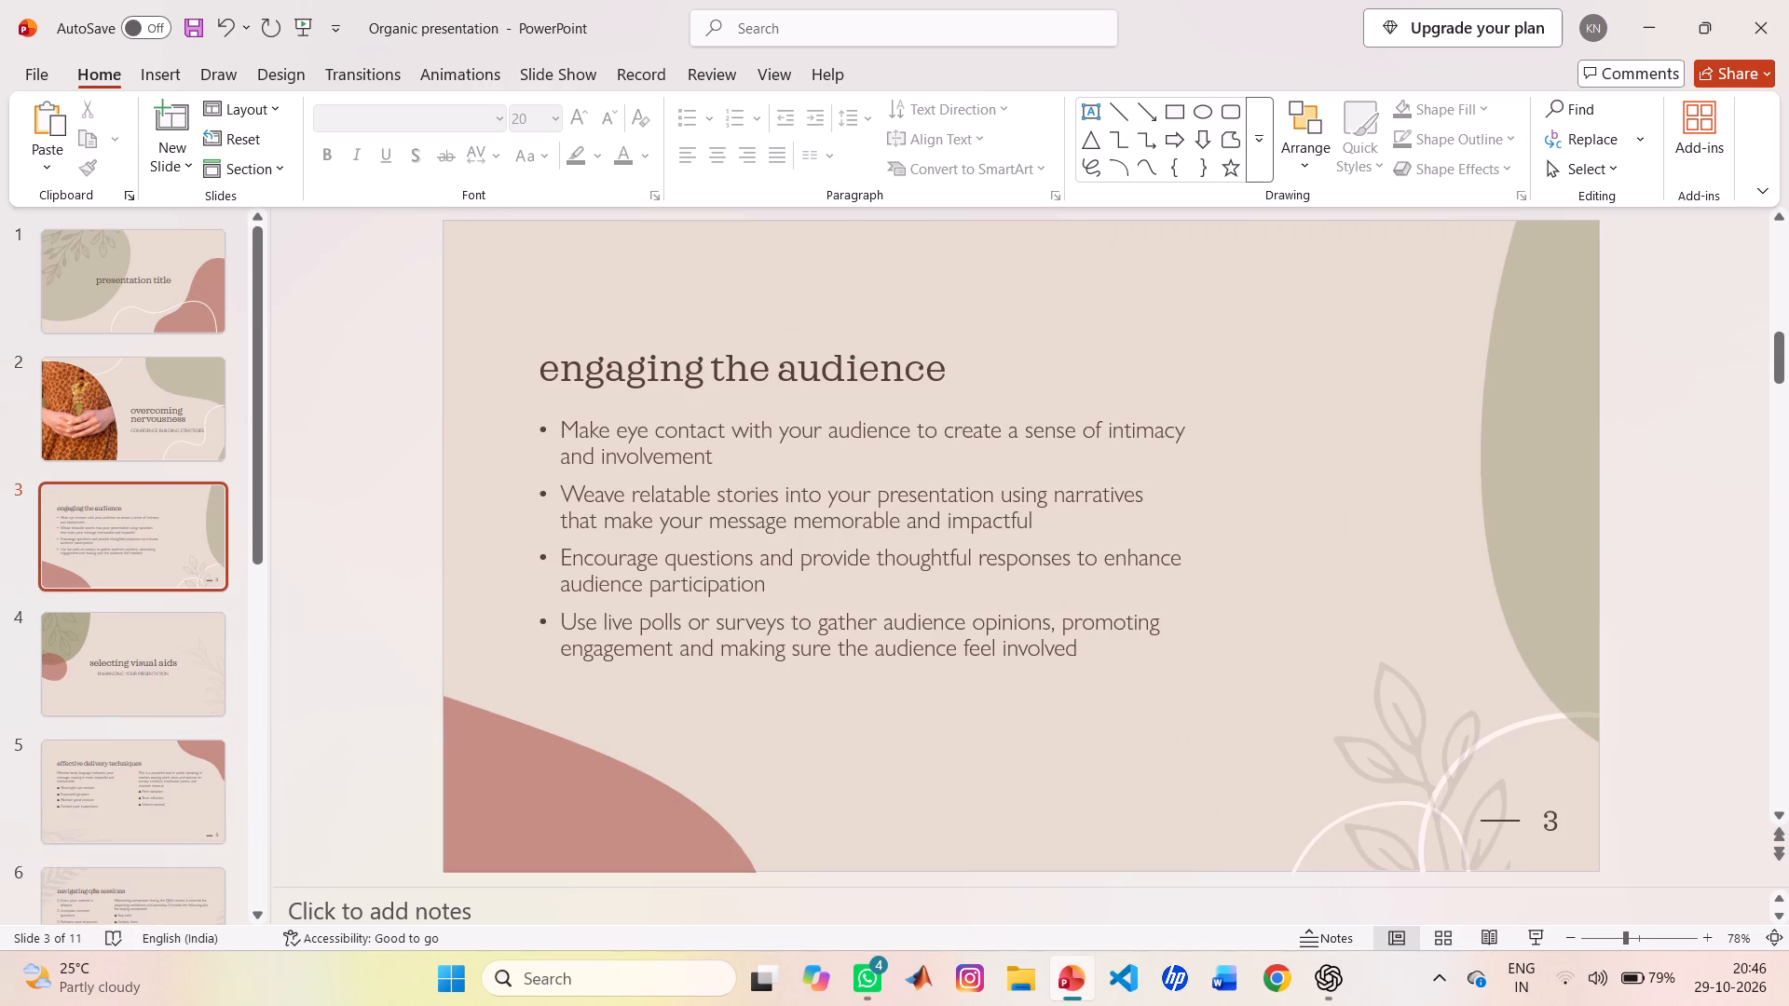
Delete the sample slides "engaging the audience", "selecting visual aids", "overcoming nervousness", "effective delivery techniques" and "navigating q&a sessions".
right_click(1002, 289)
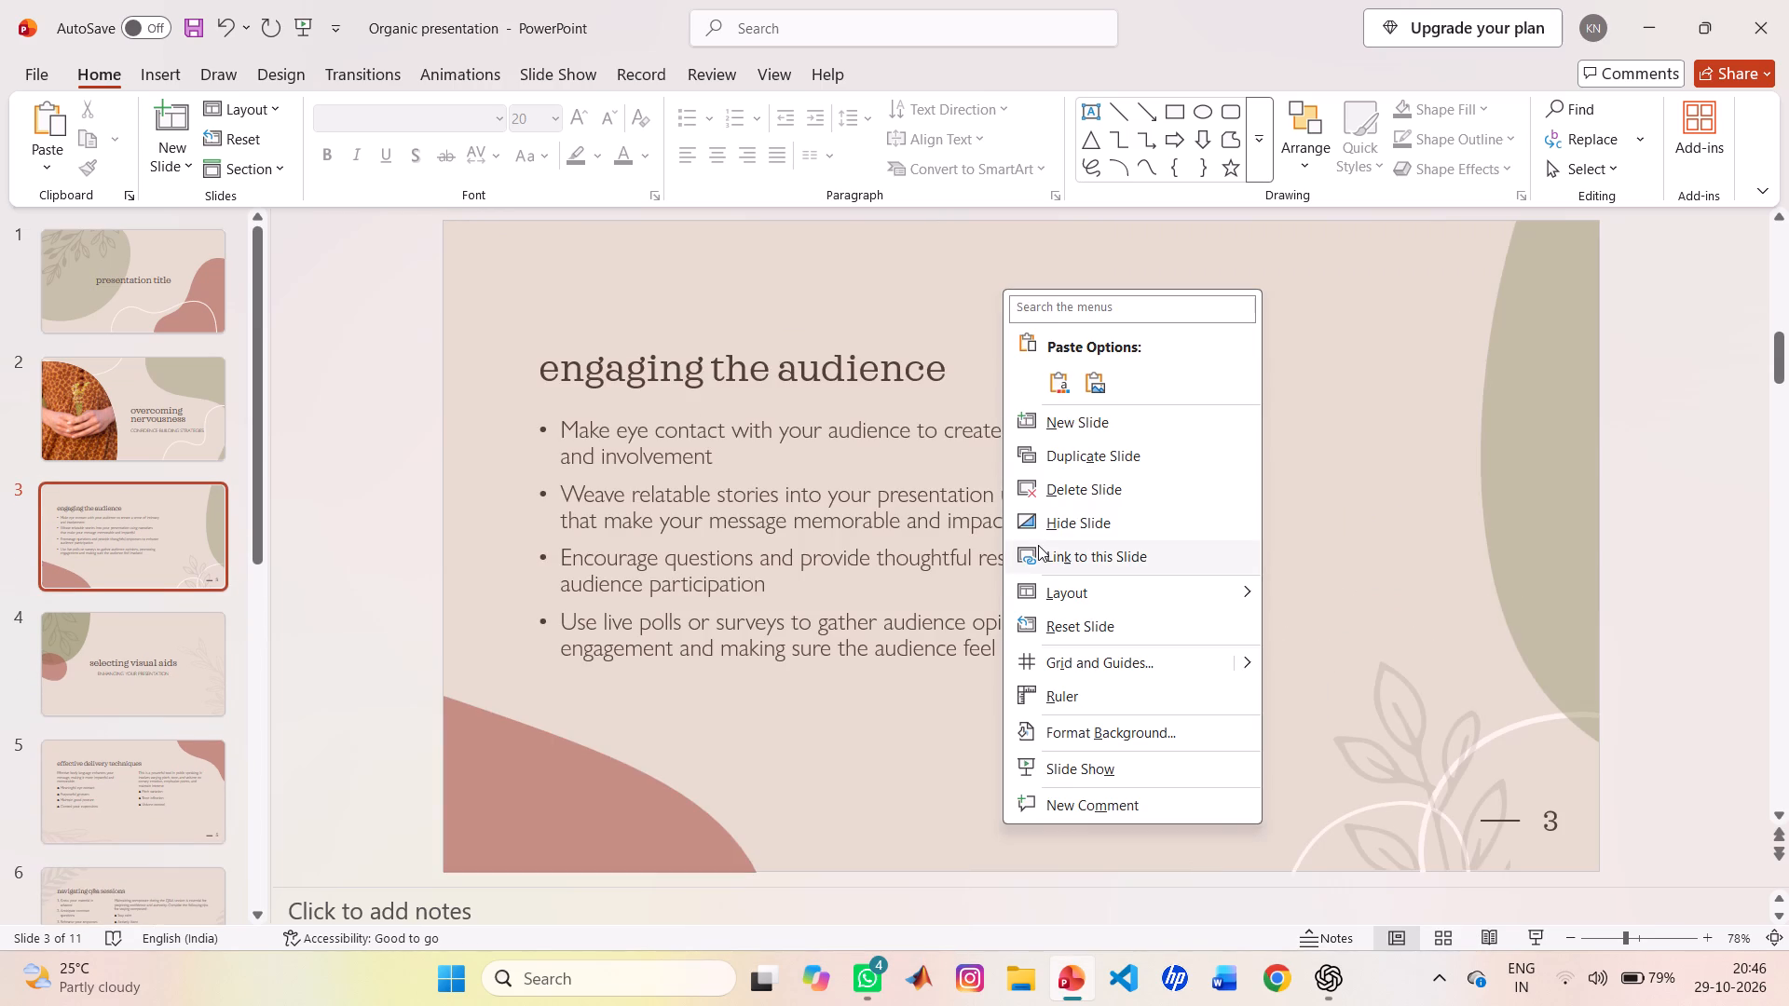
left_click(1079, 500)
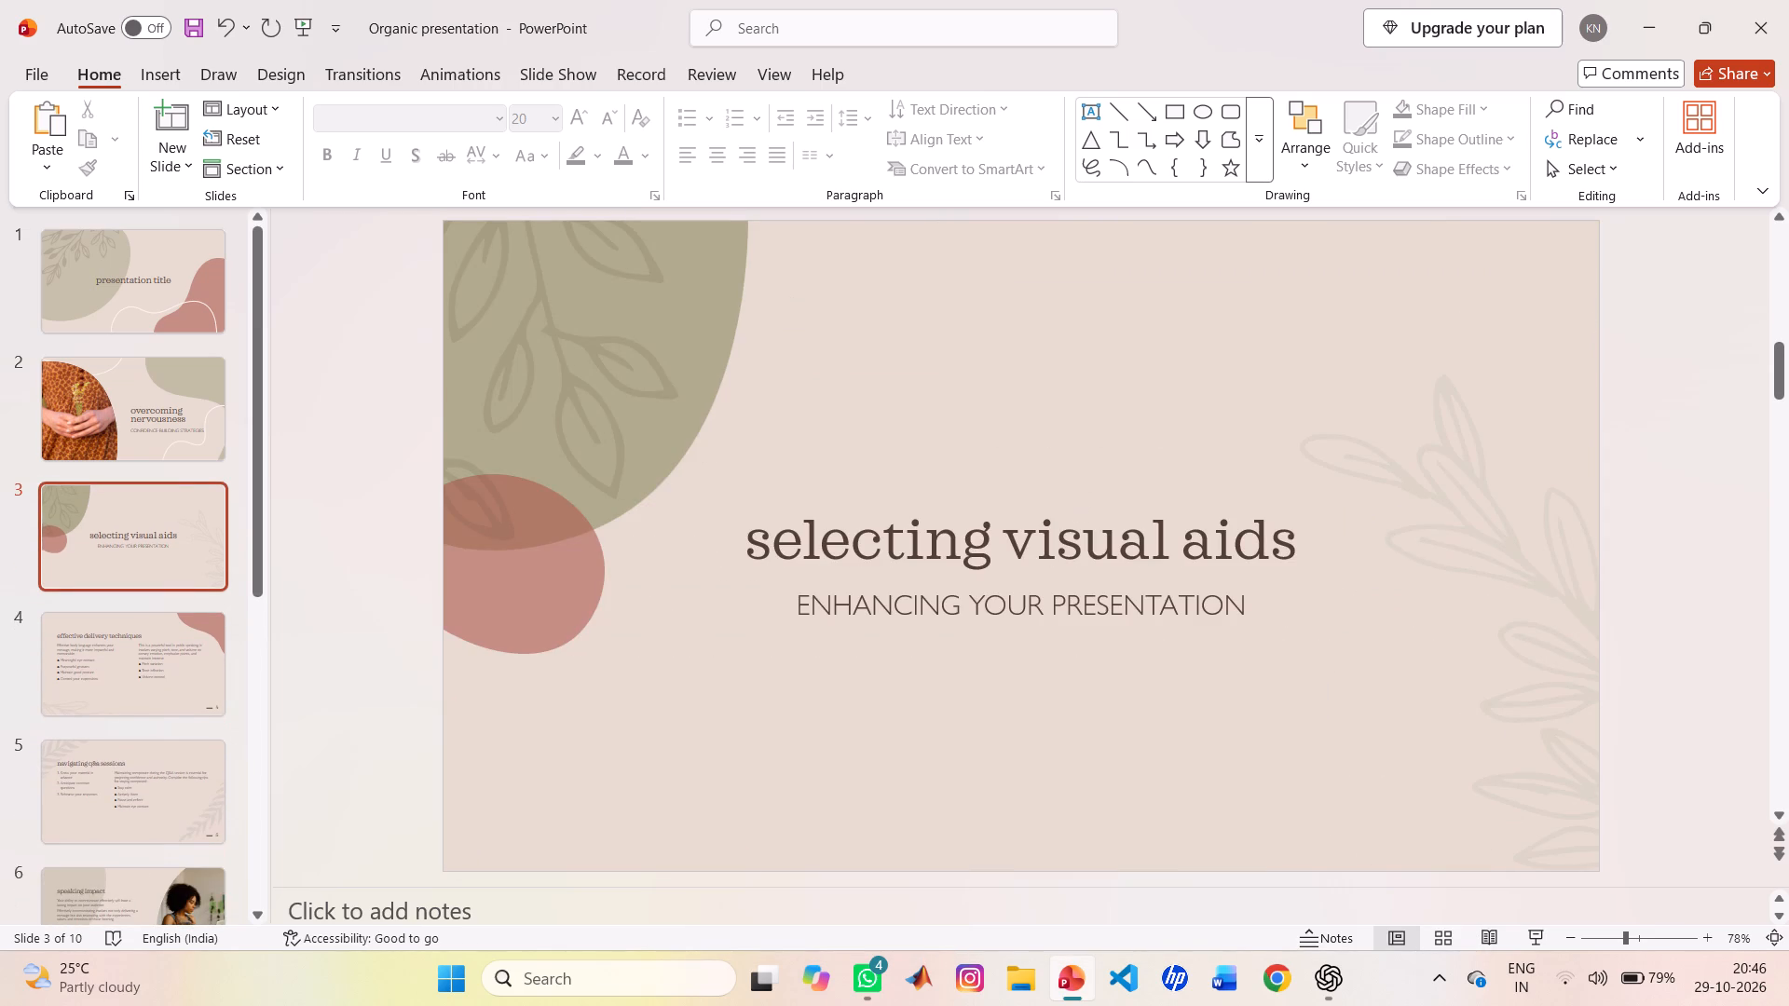
right_click(184, 553)
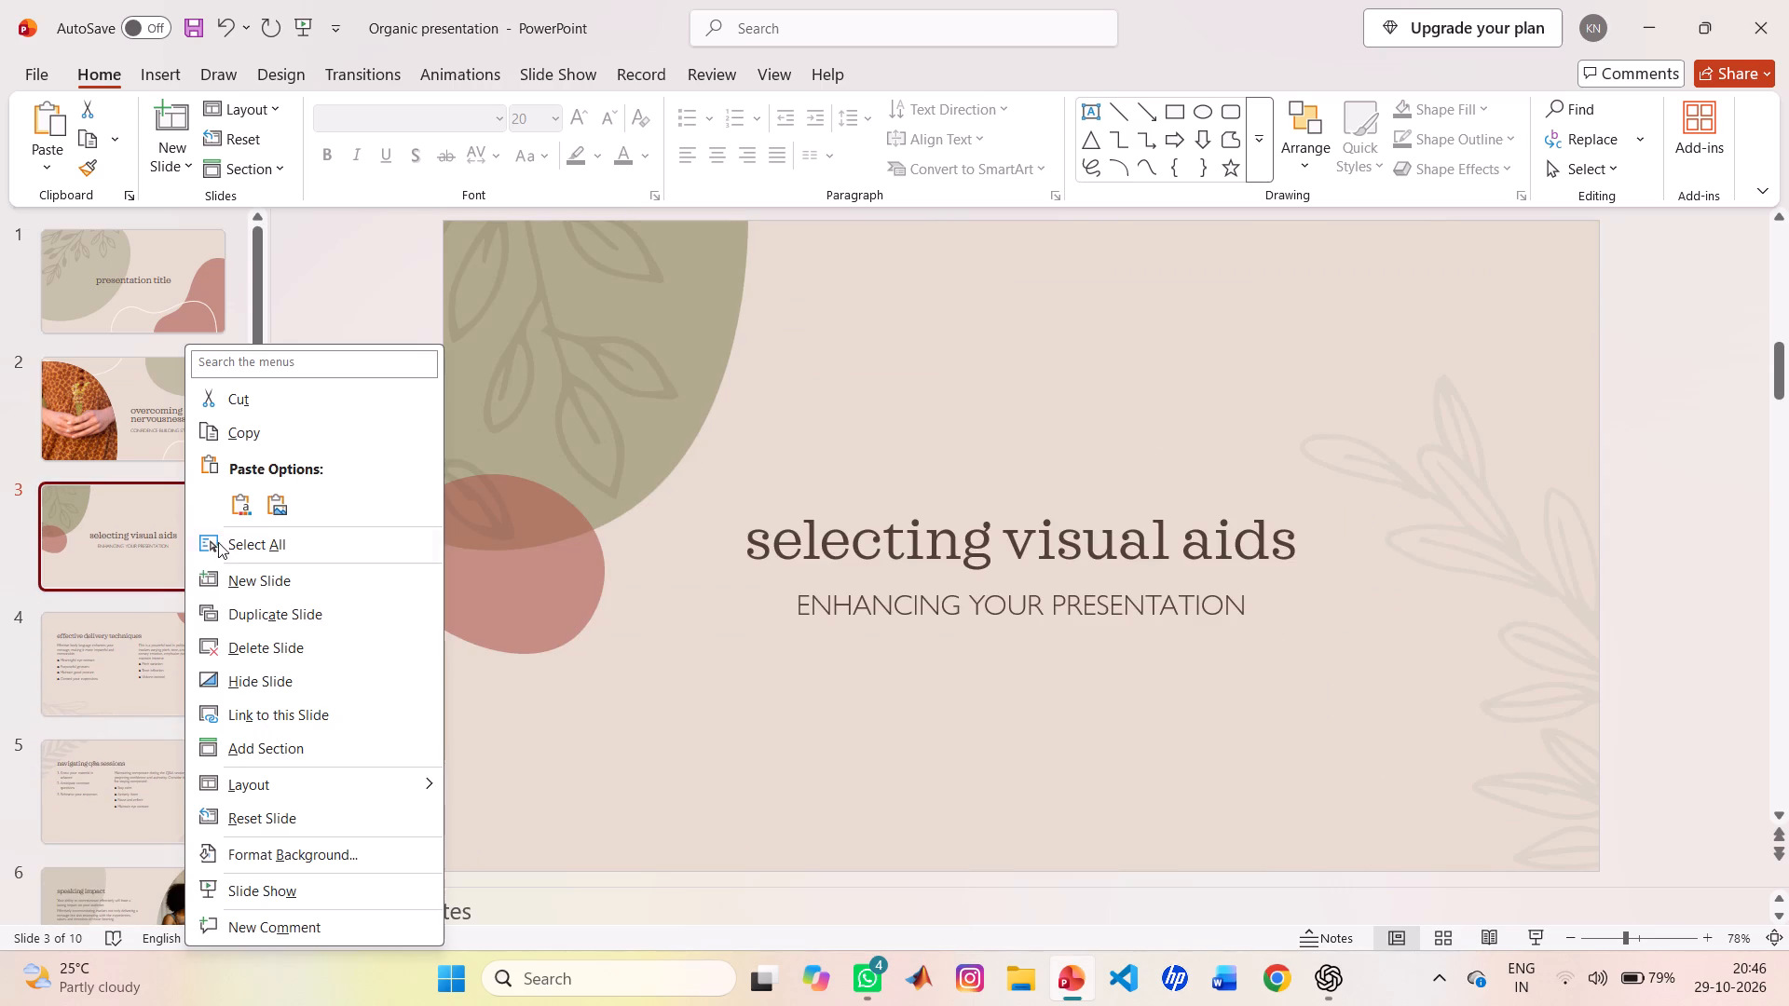
left_click(280, 644)
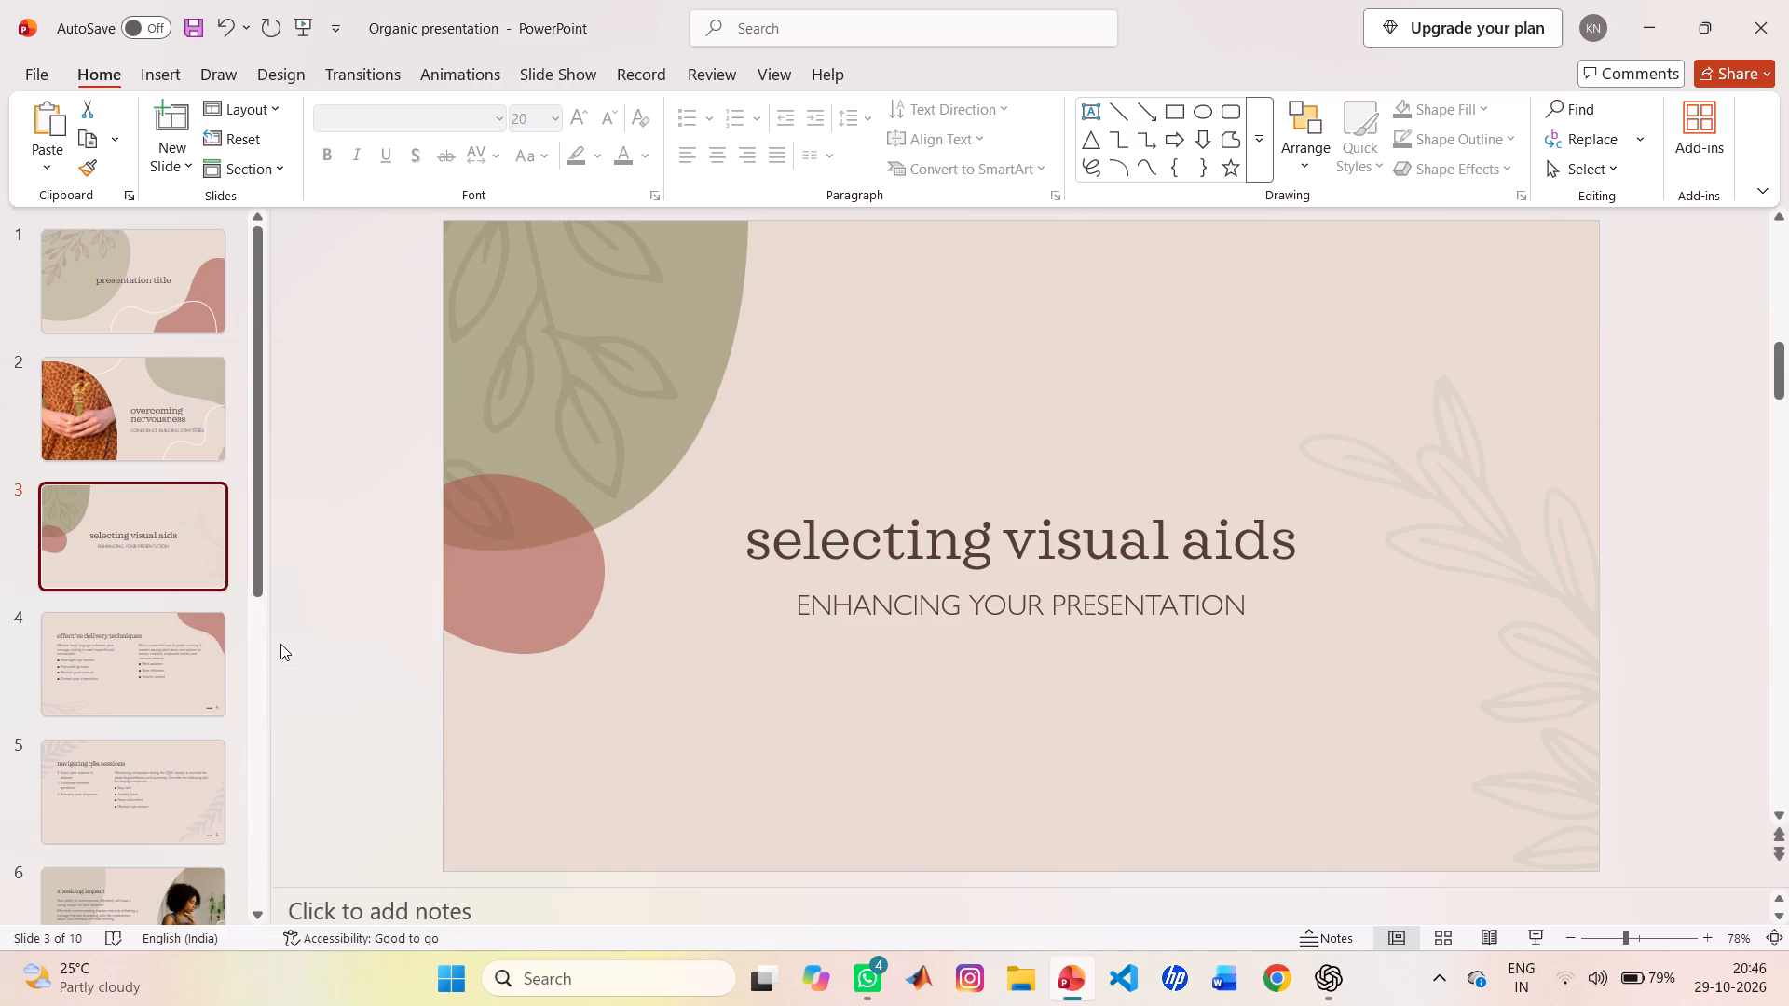
right_click(130, 420)
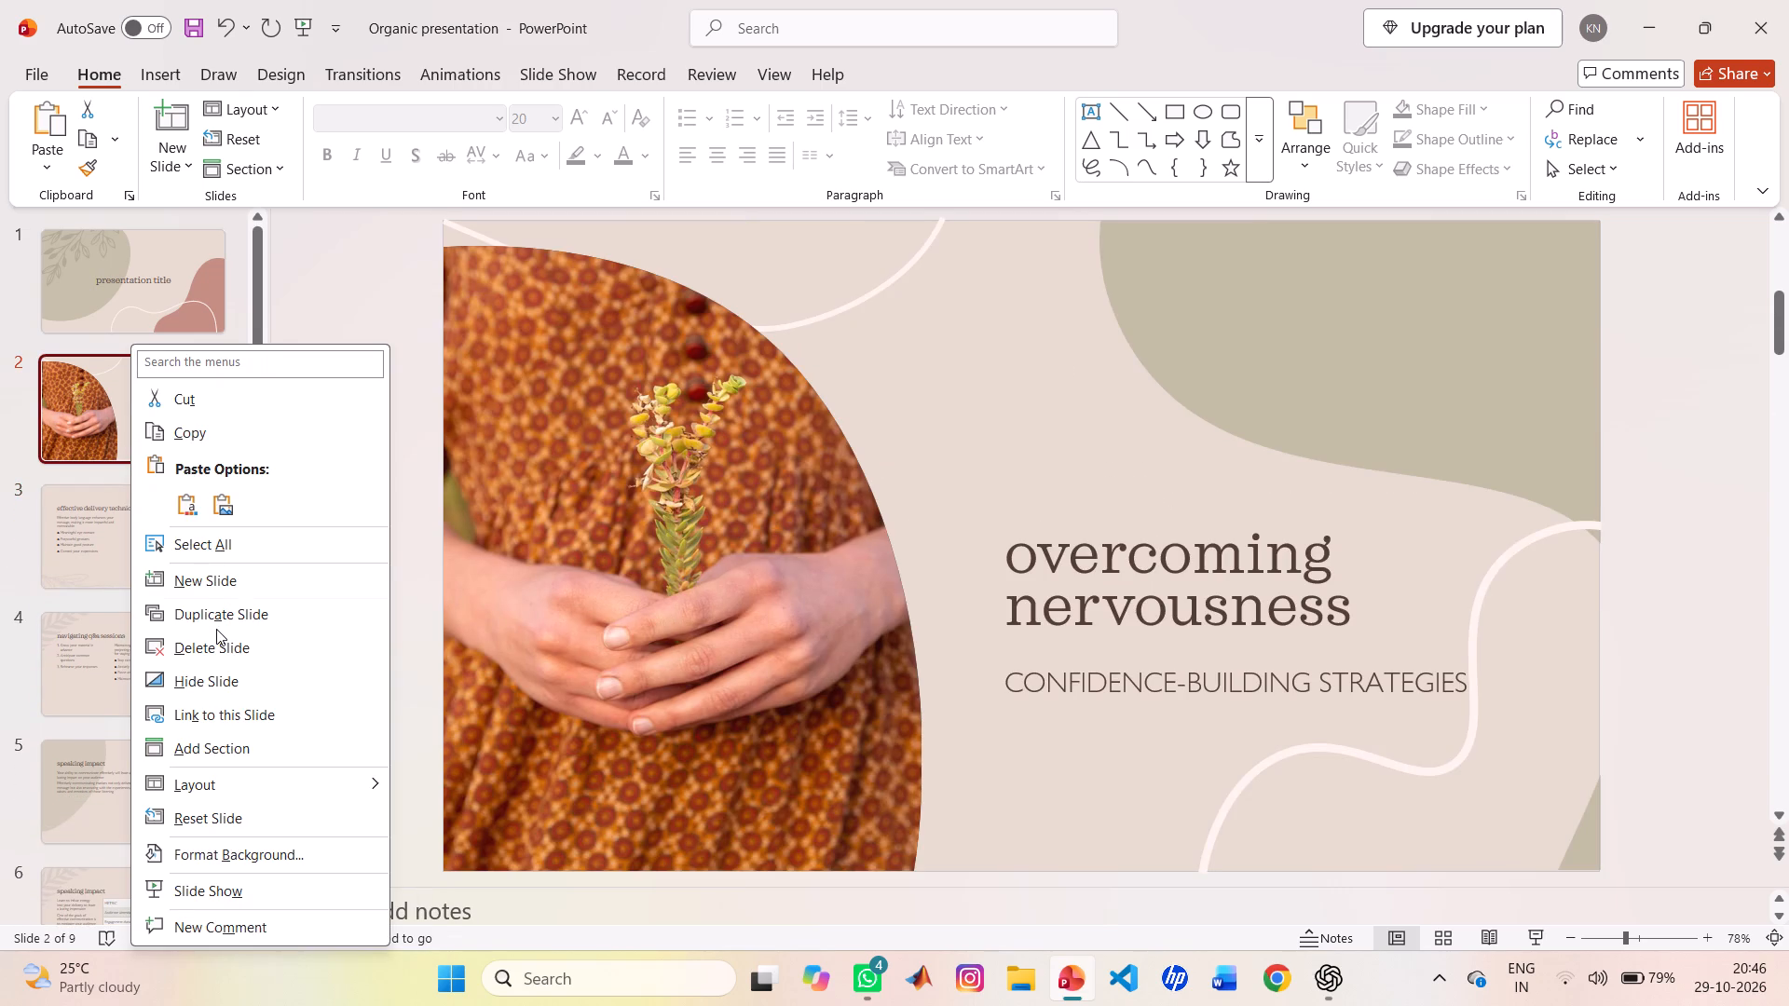
left_click(236, 644)
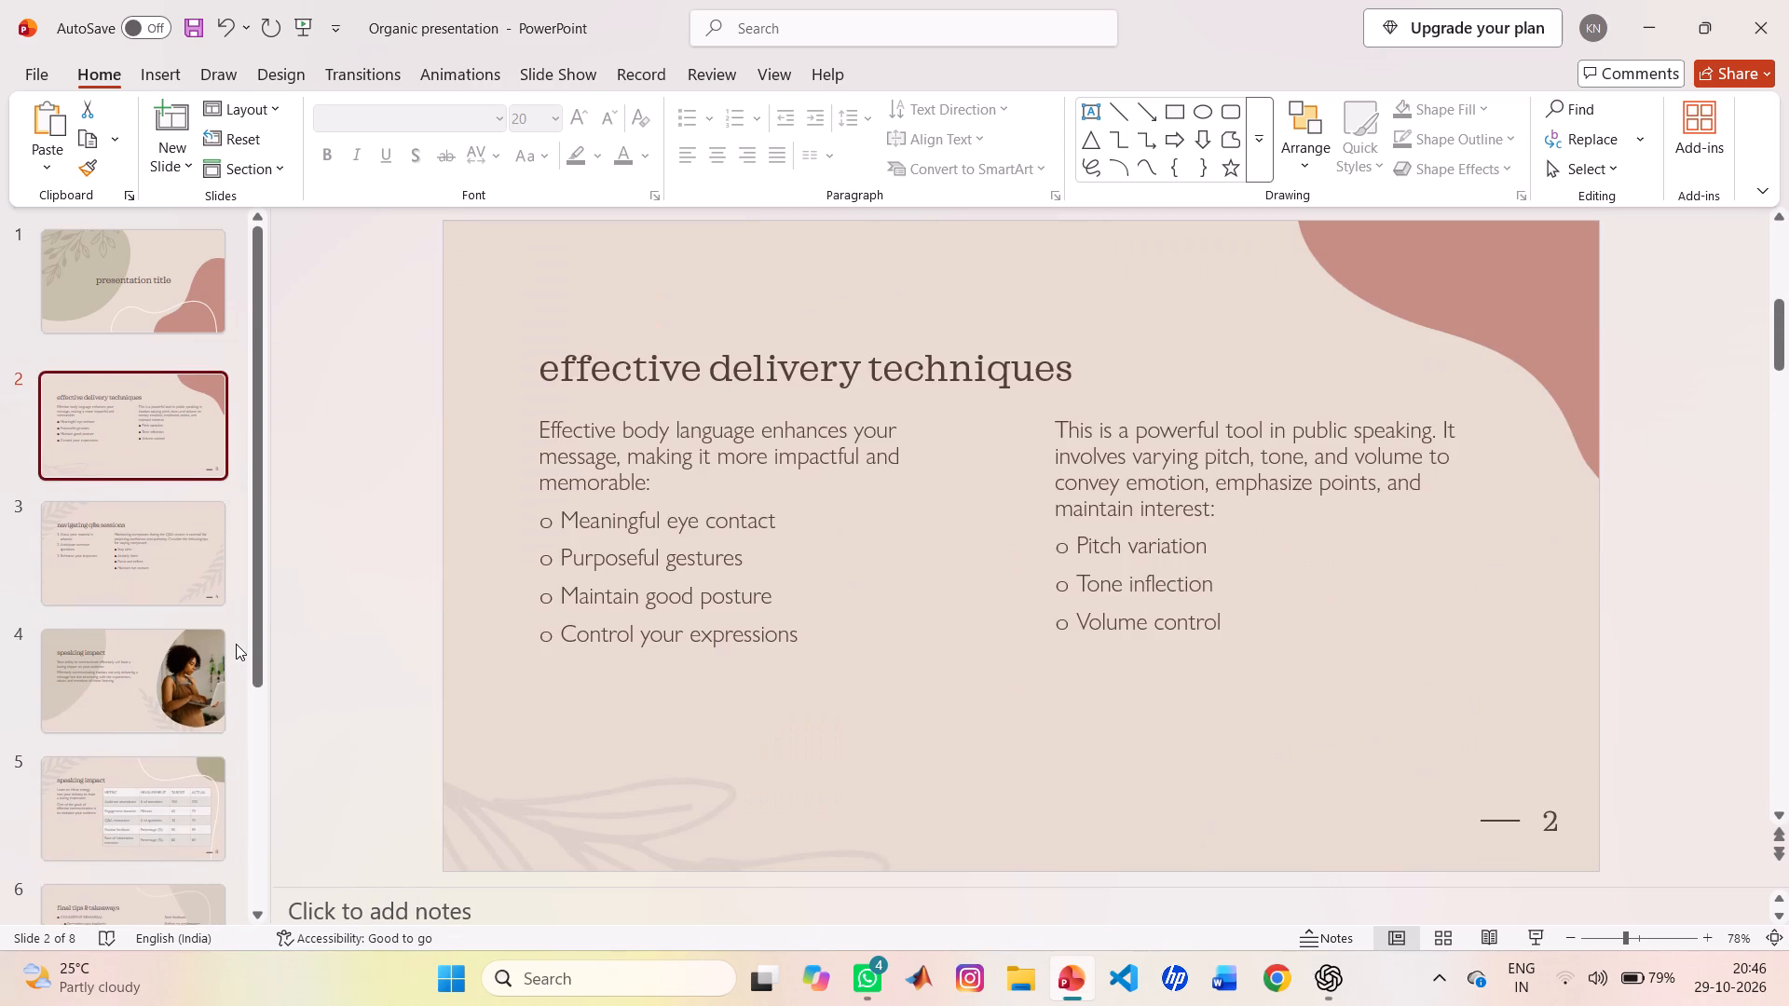
right_click(173, 406)
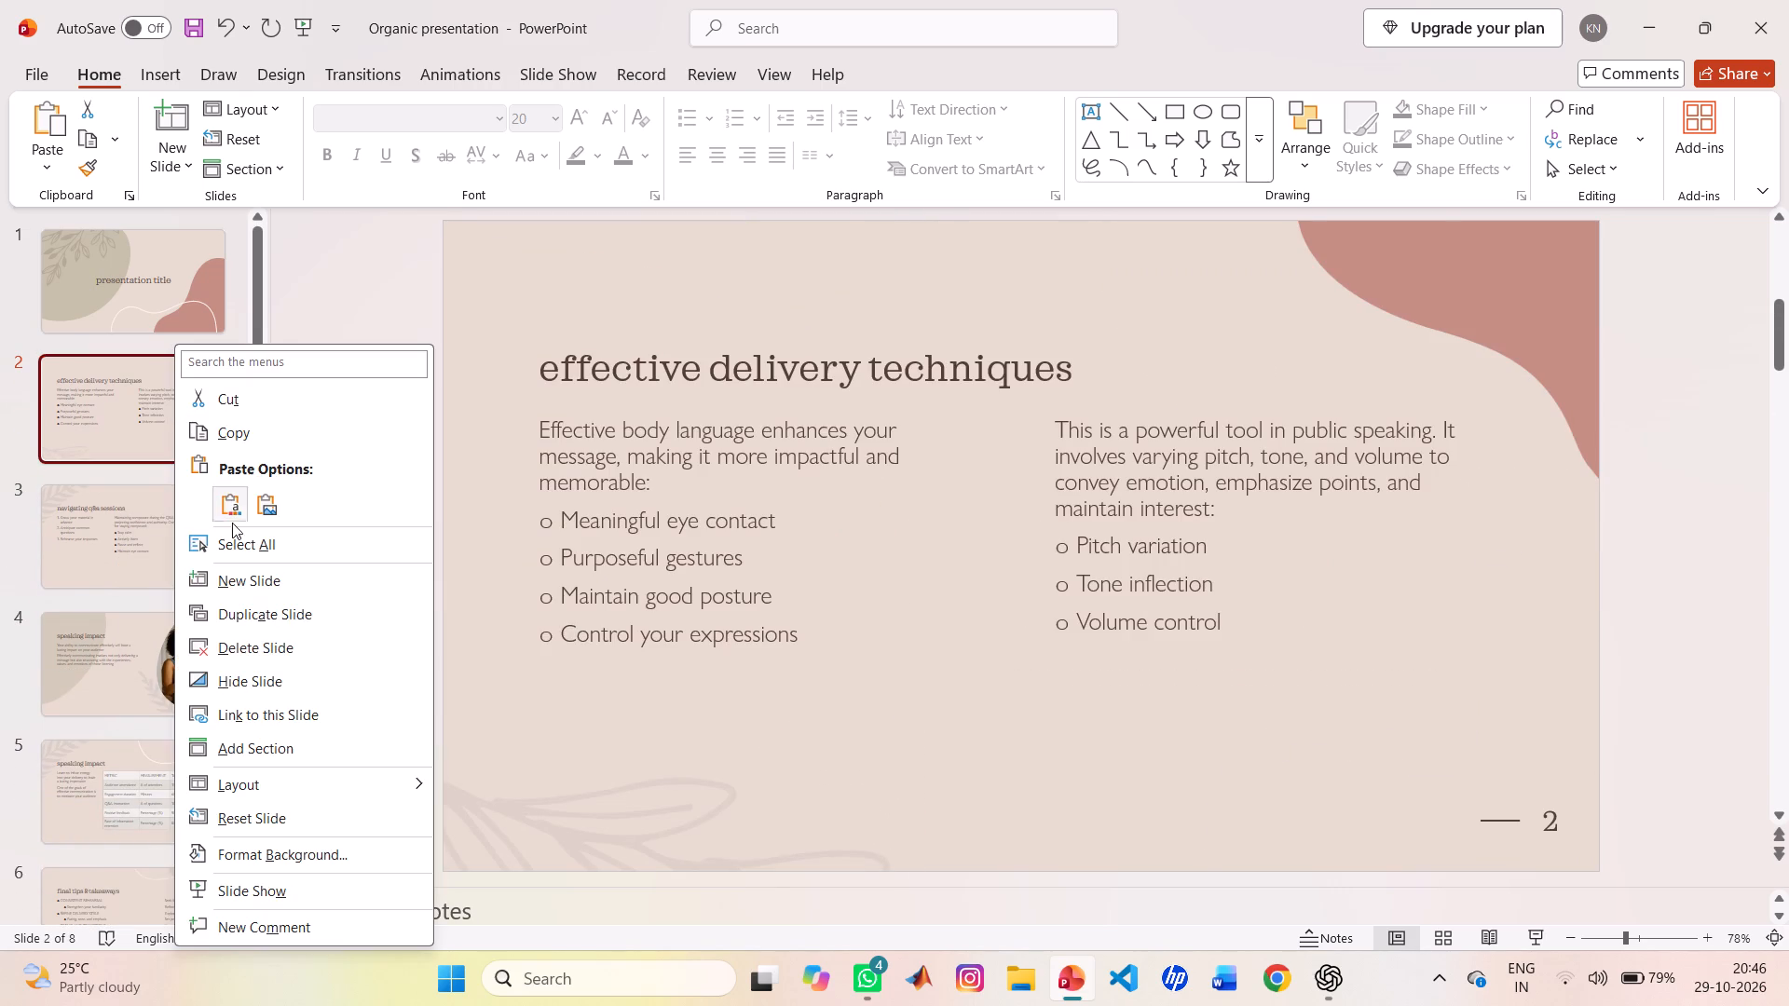
left_click(279, 637)
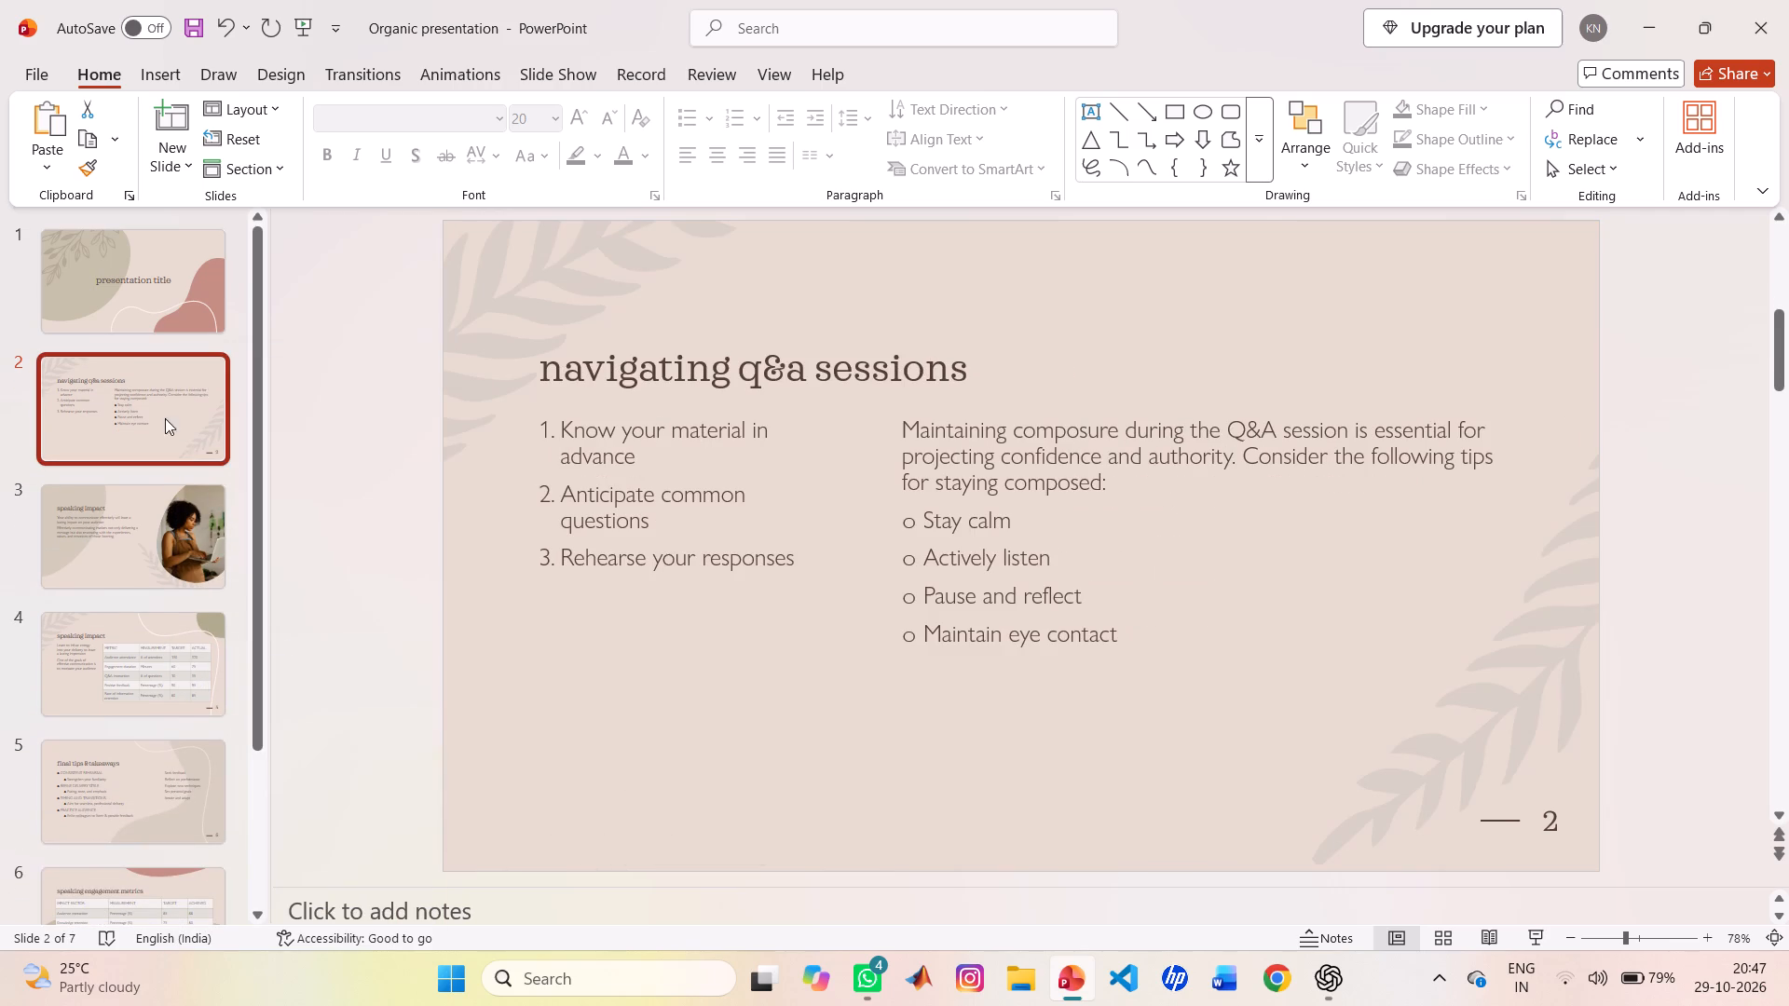
right_click(133, 360)
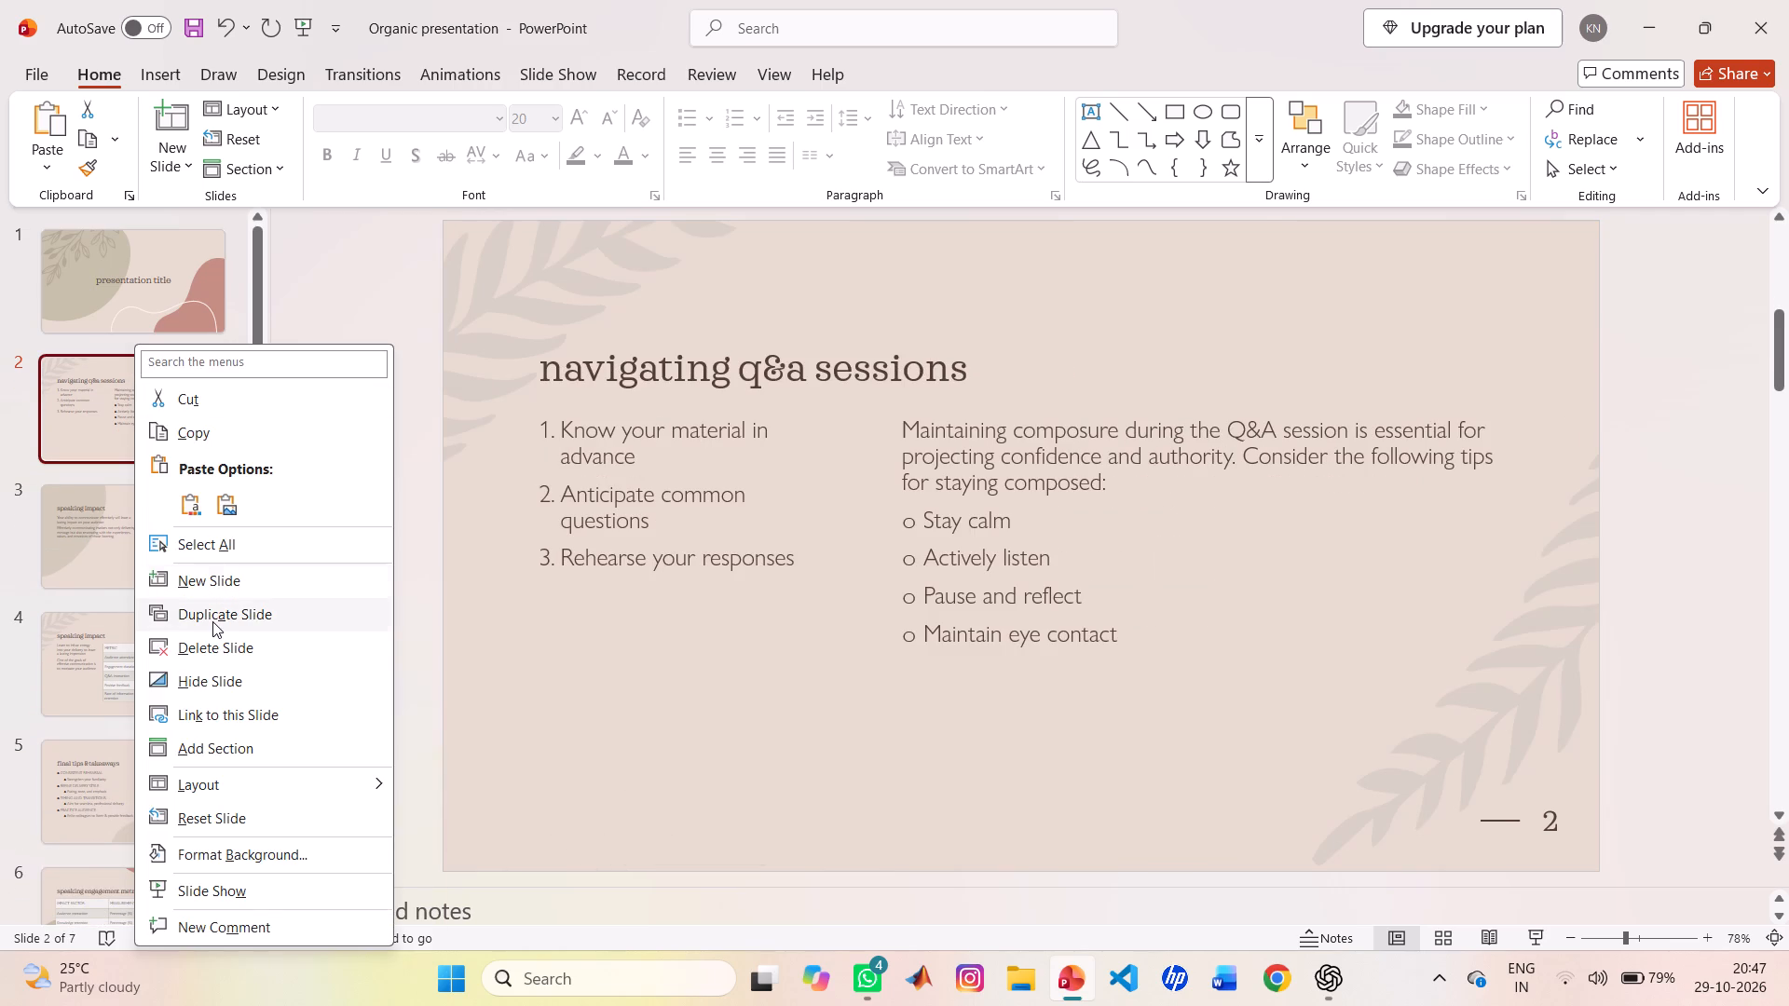
left_click(224, 638)
Delete both "speaking impact" slides, the "final tips & takeaways" slide and the "speaking engagement metrics" slide, keeping only the title and closing slides.
right_click(146, 422)
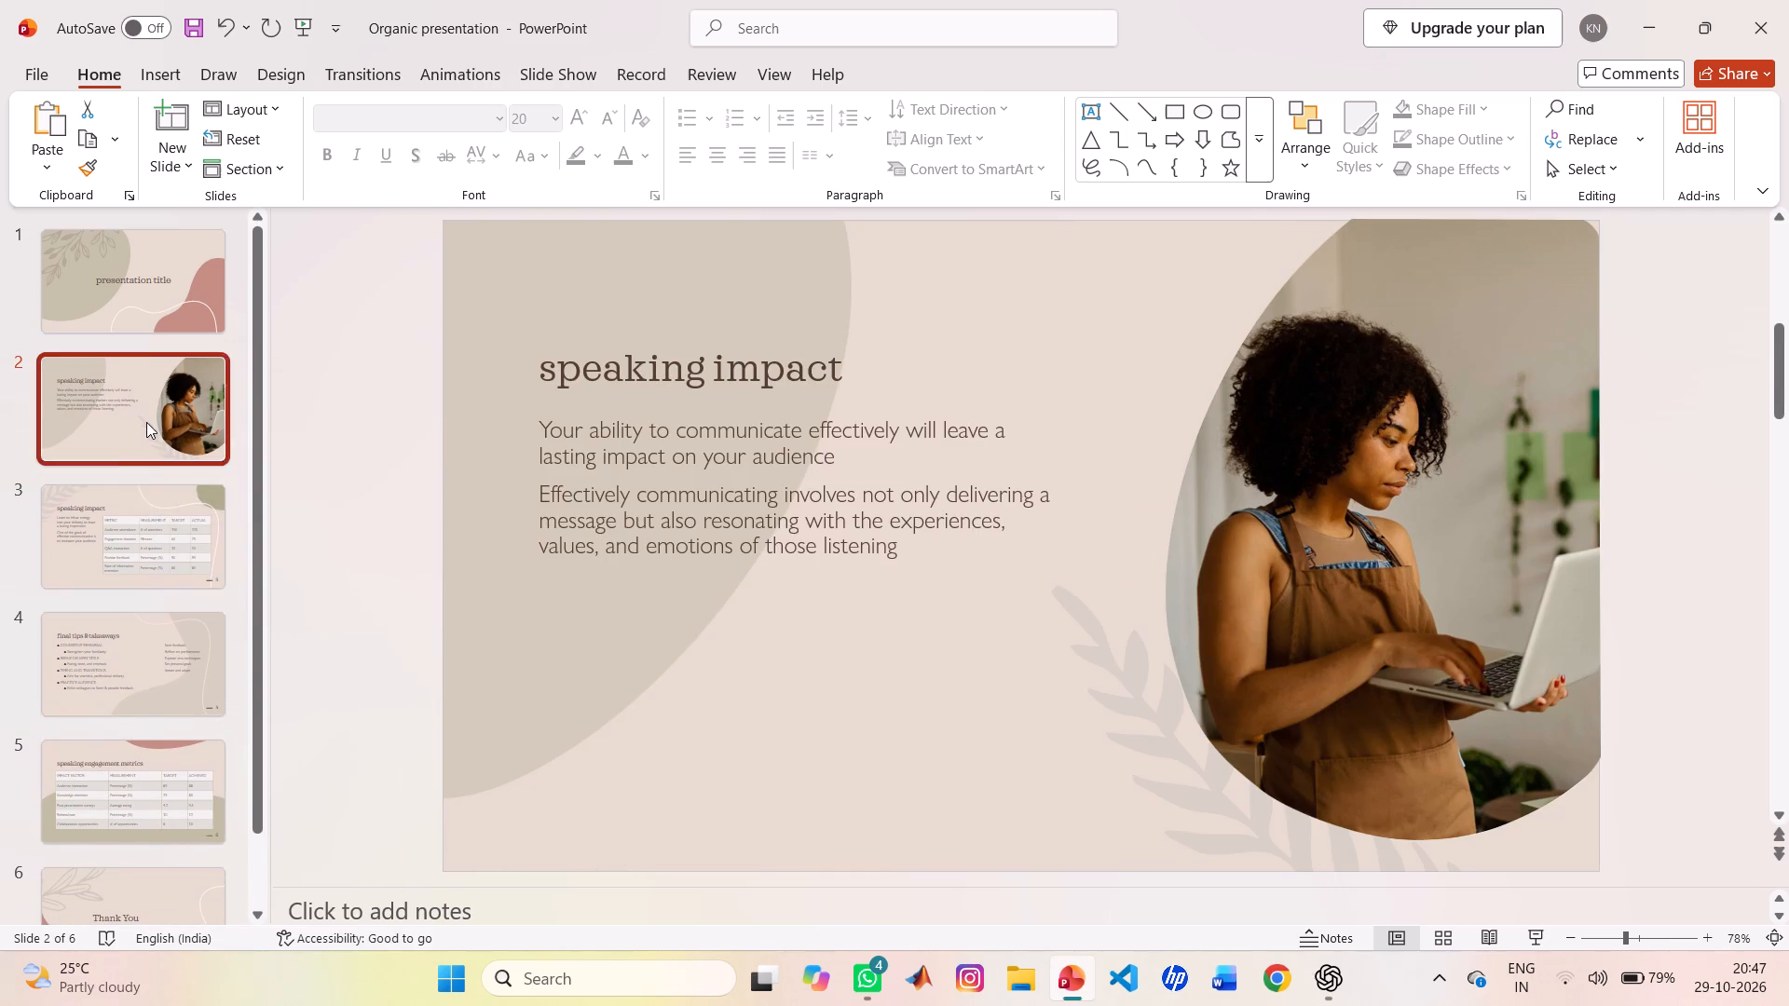
left_click(218, 649)
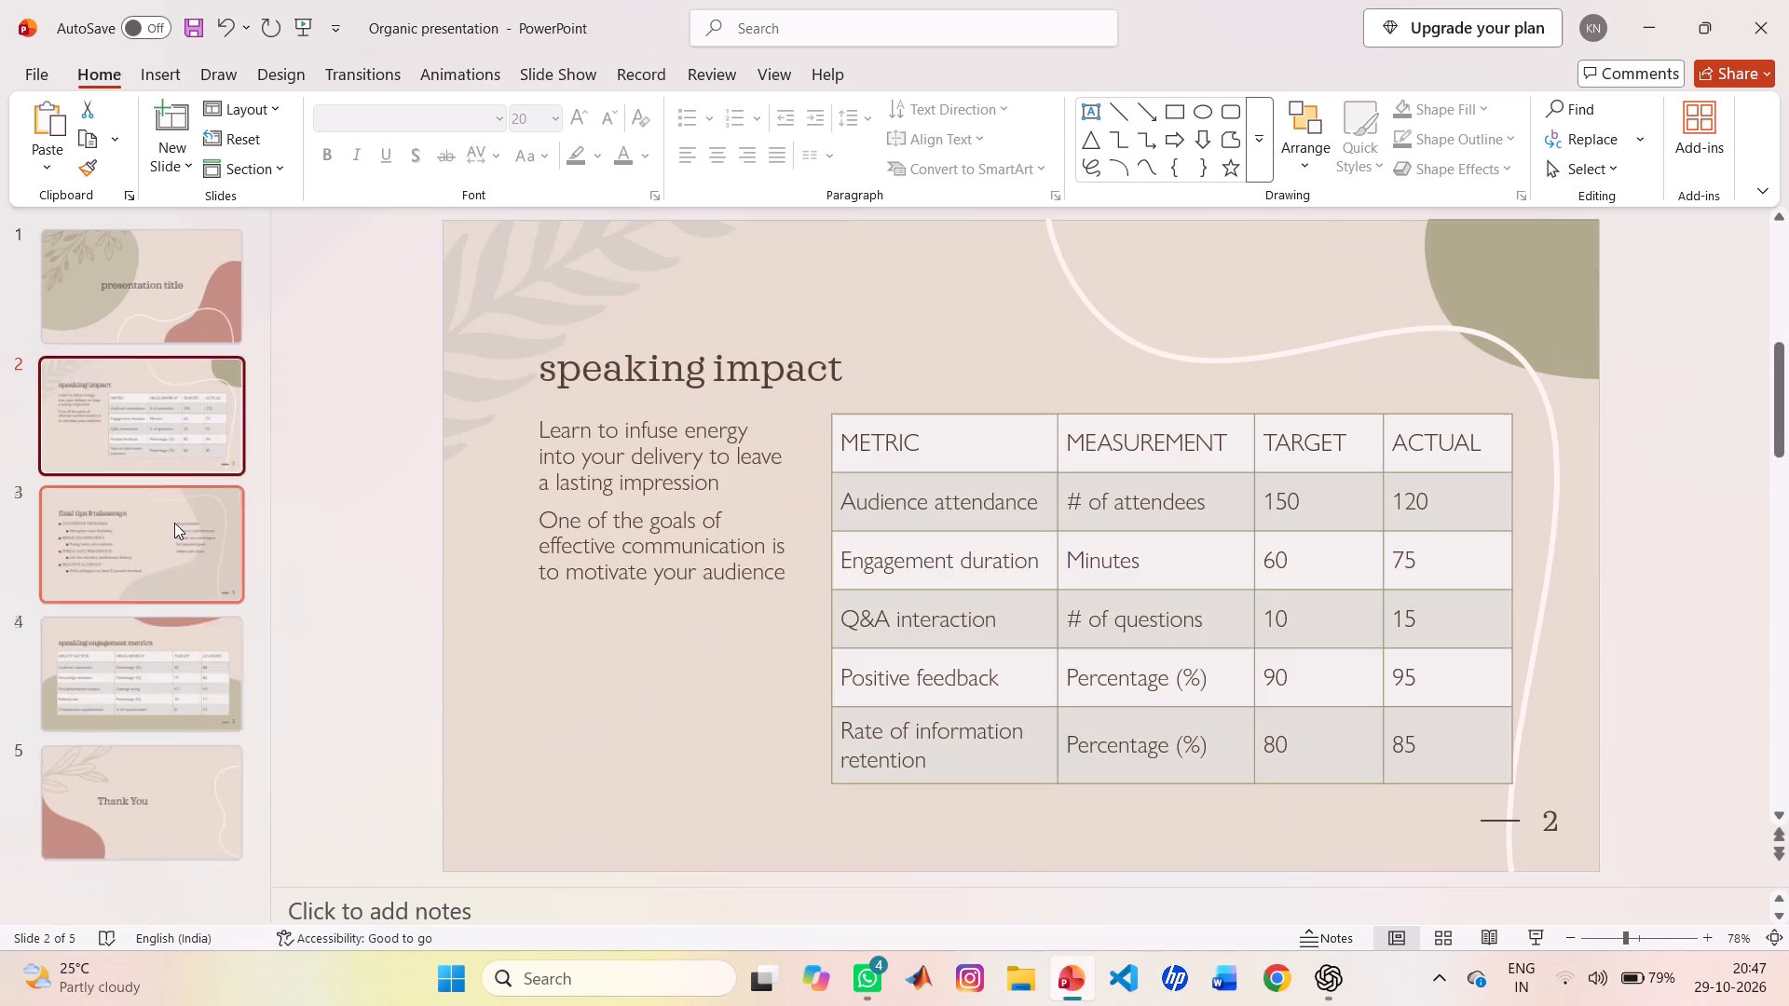
scroll(157, 494, "down", 5)
right_click(182, 442)
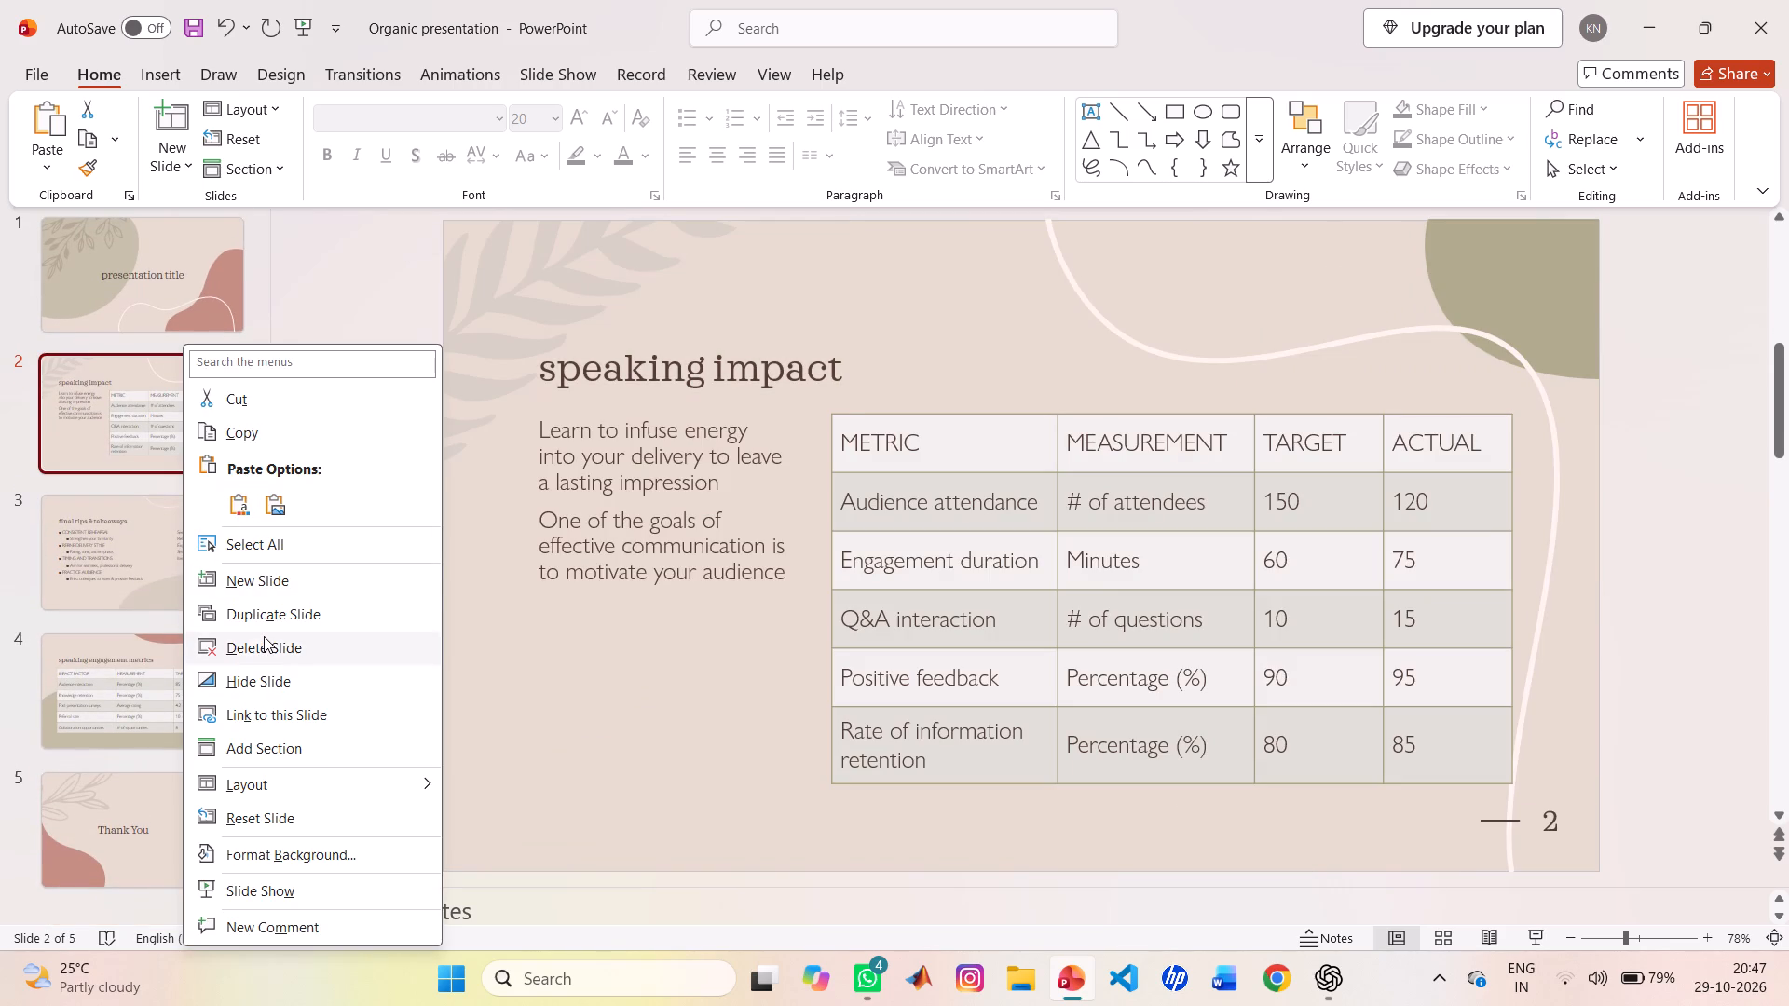
left_click(264, 636)
right_click(157, 461)
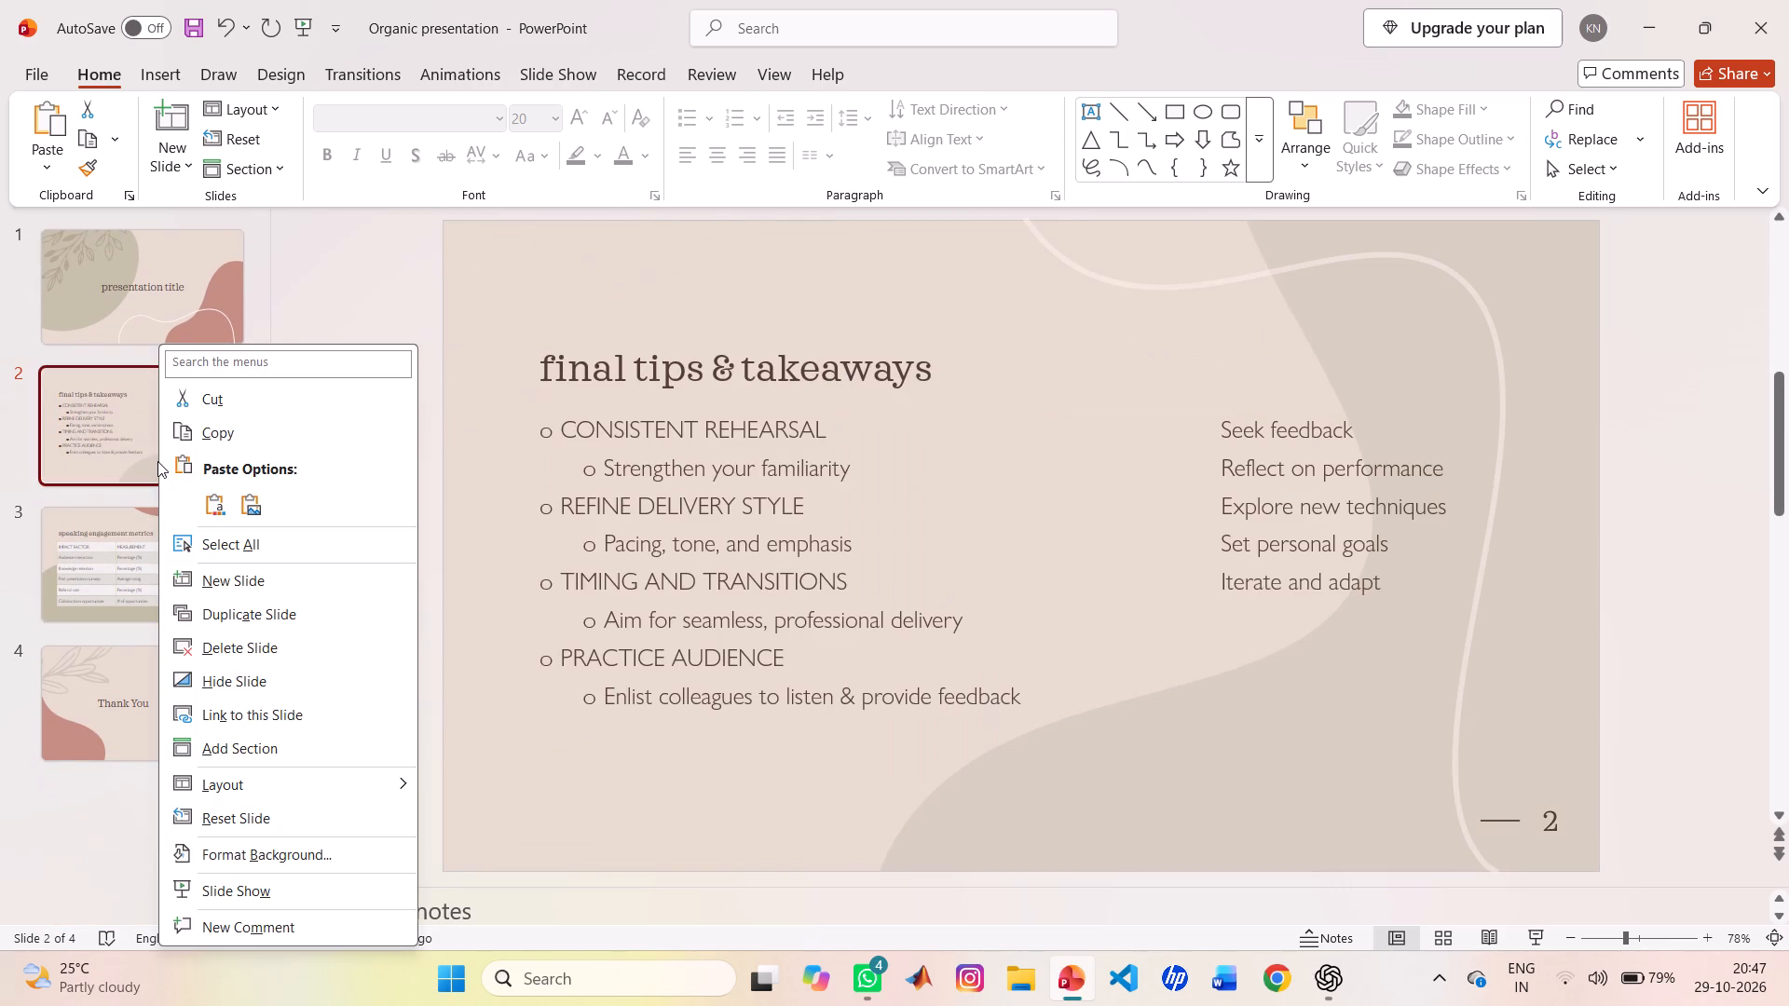
left_click(241, 668)
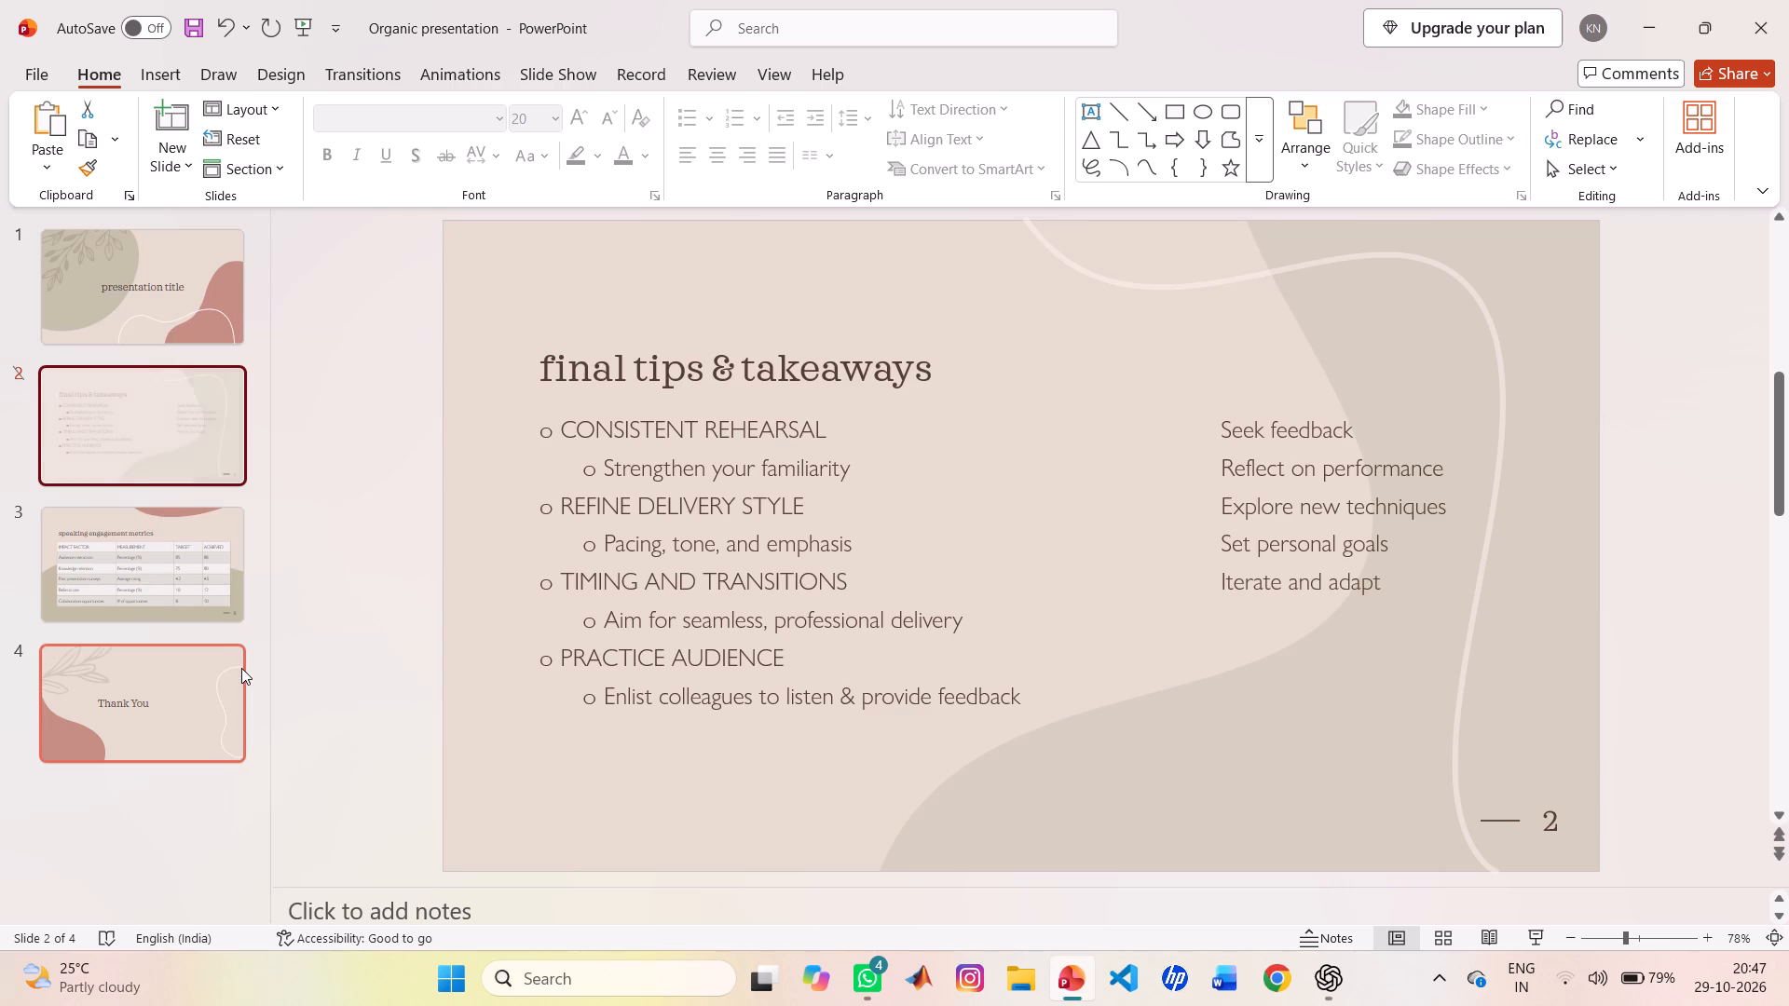
right_click(161, 458)
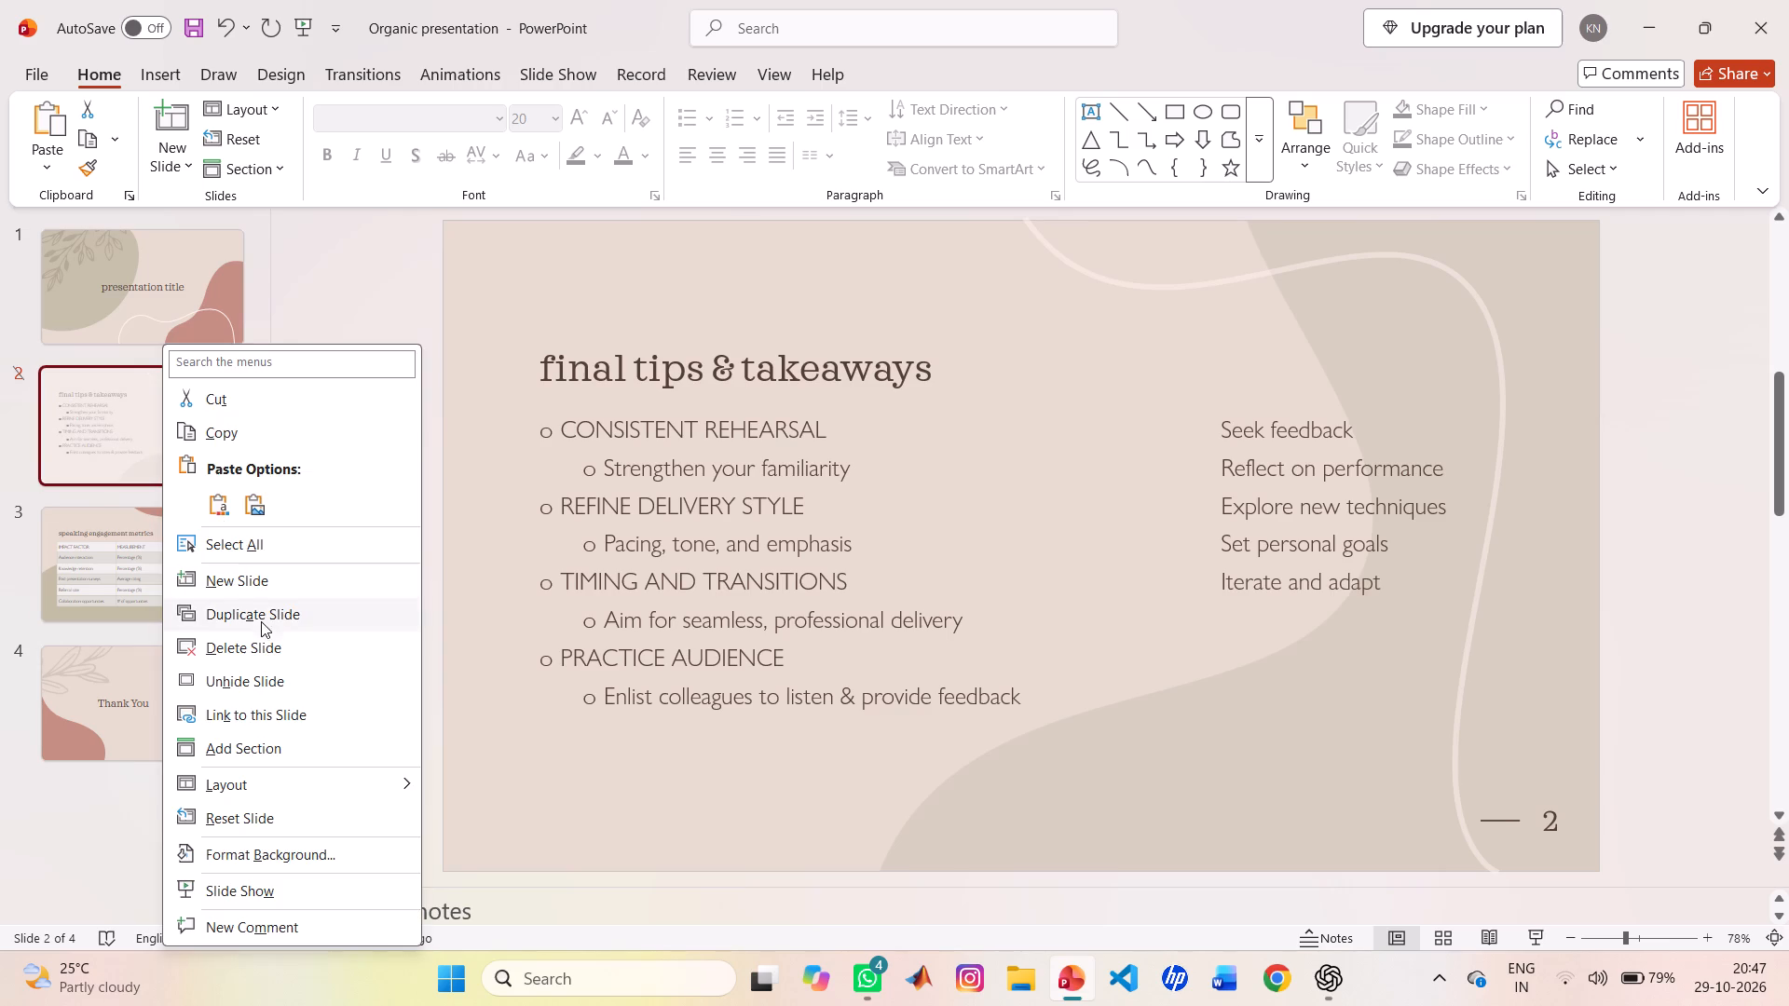
left_click(263, 633)
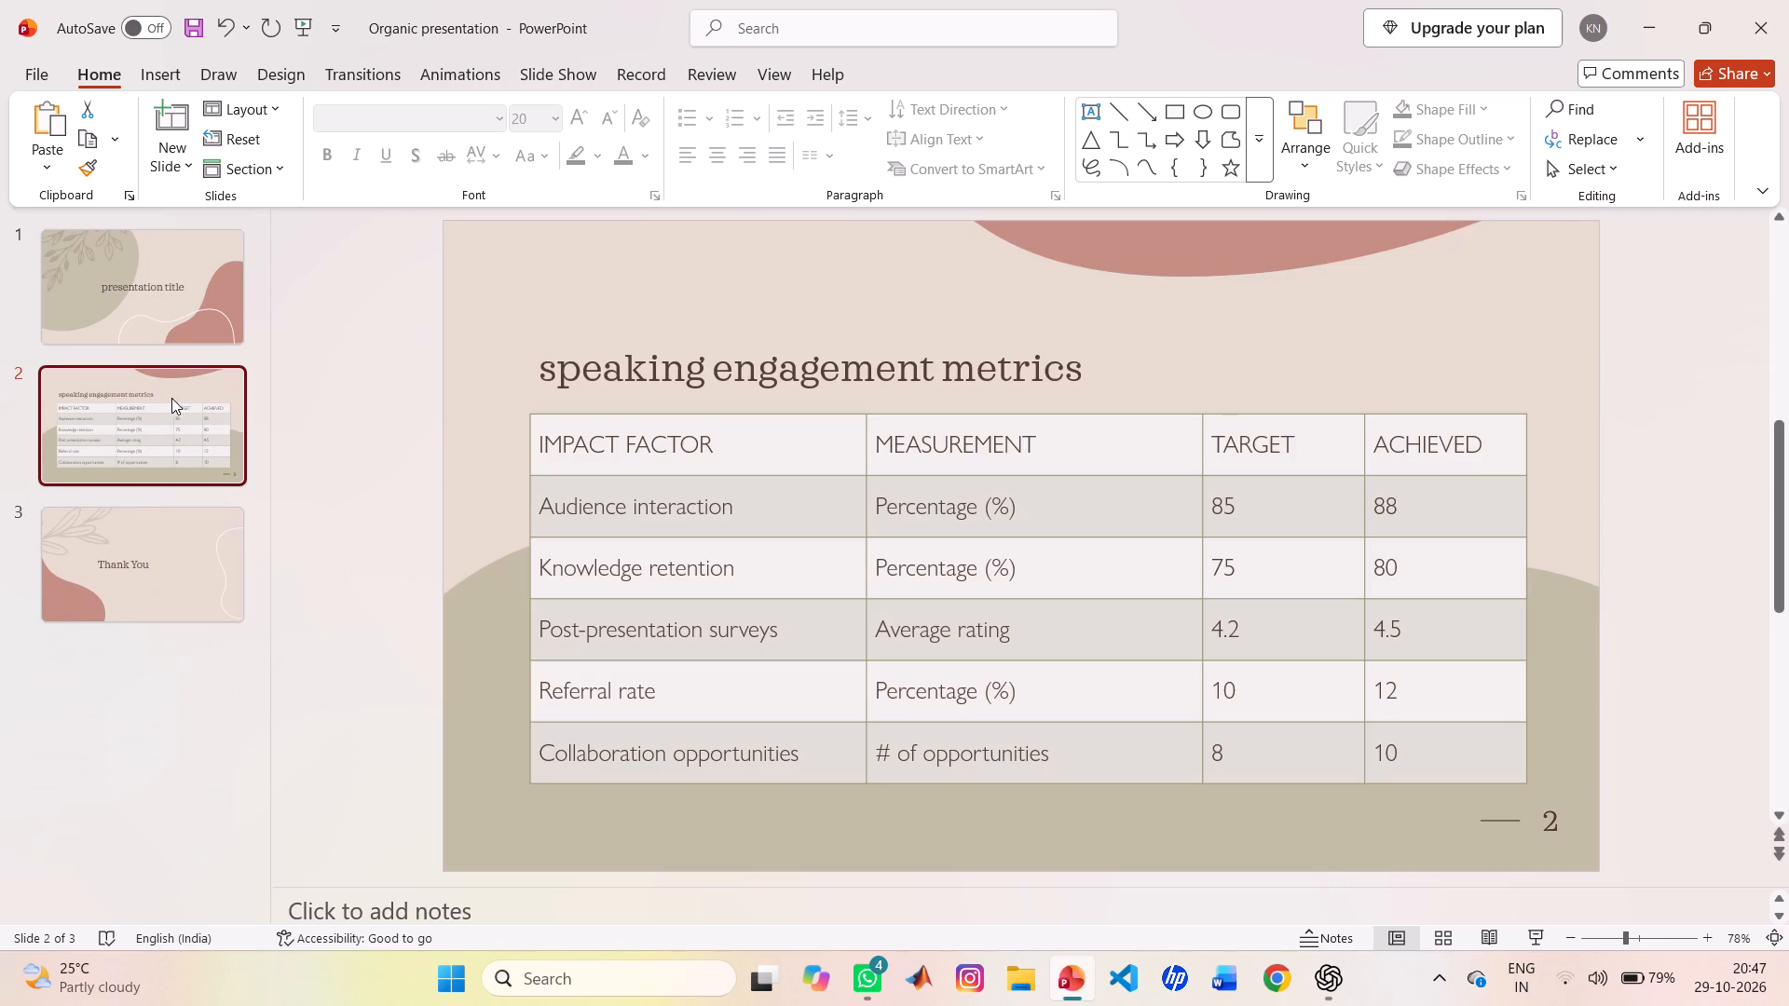
right_click(168, 402)
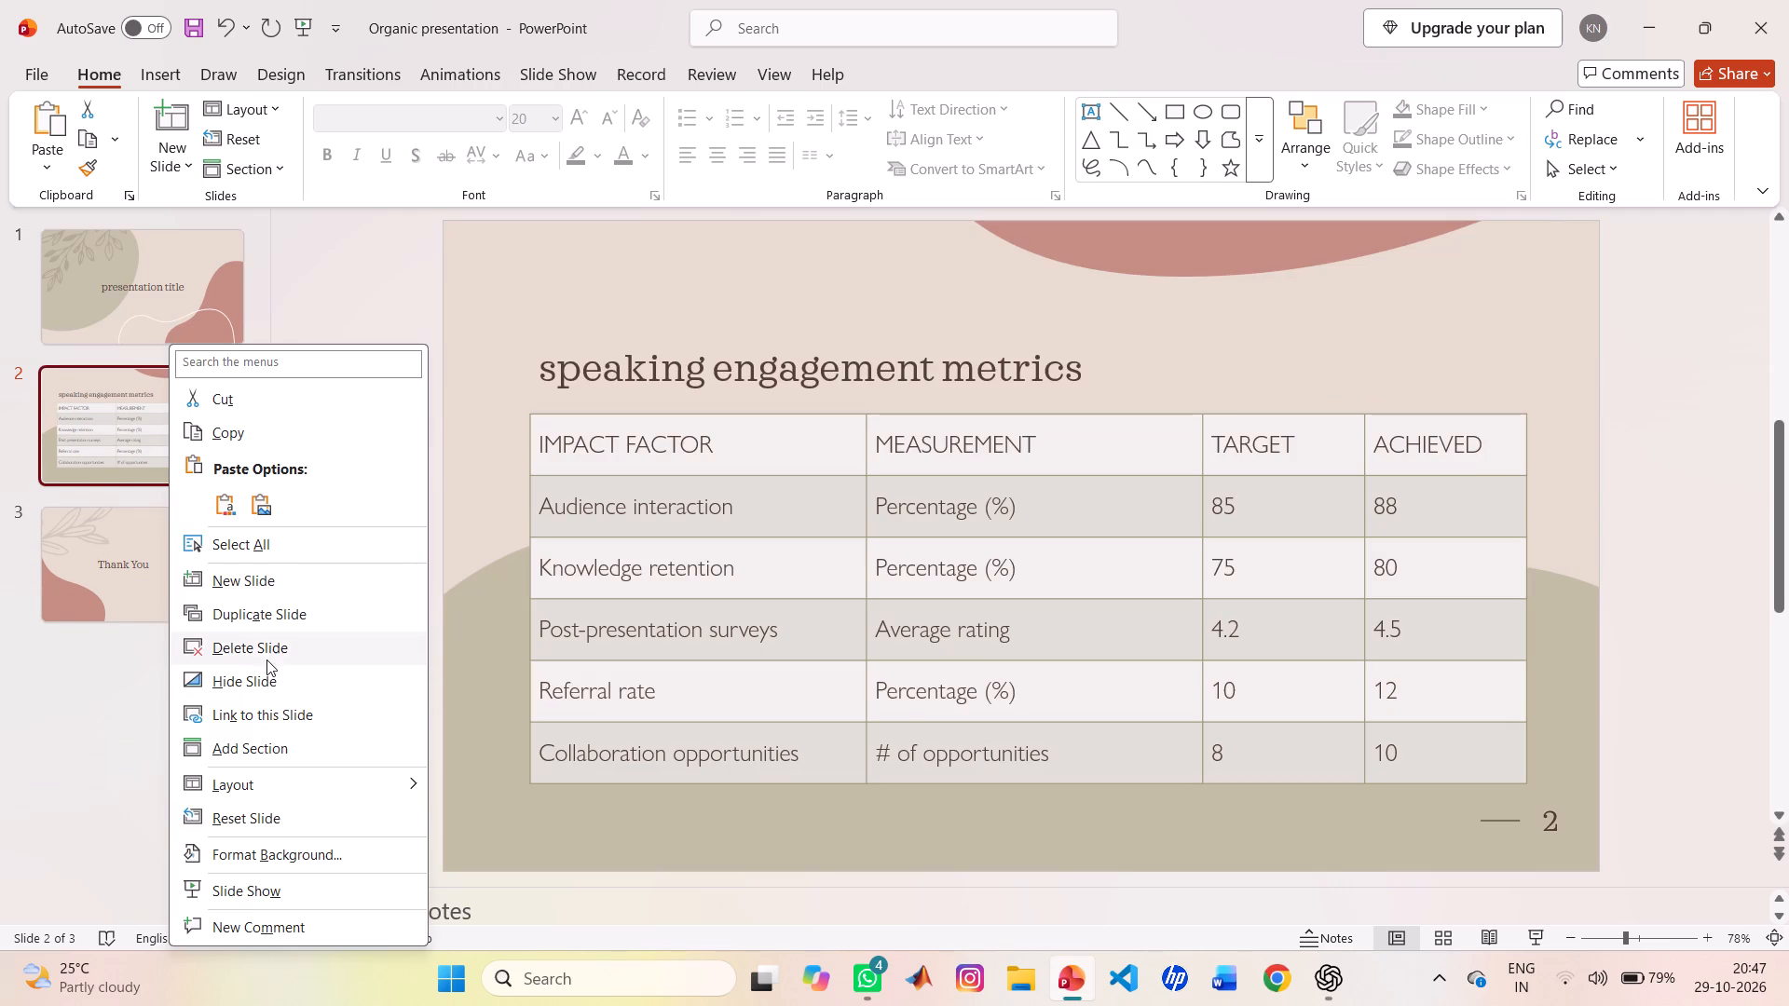
left_click(266, 651)
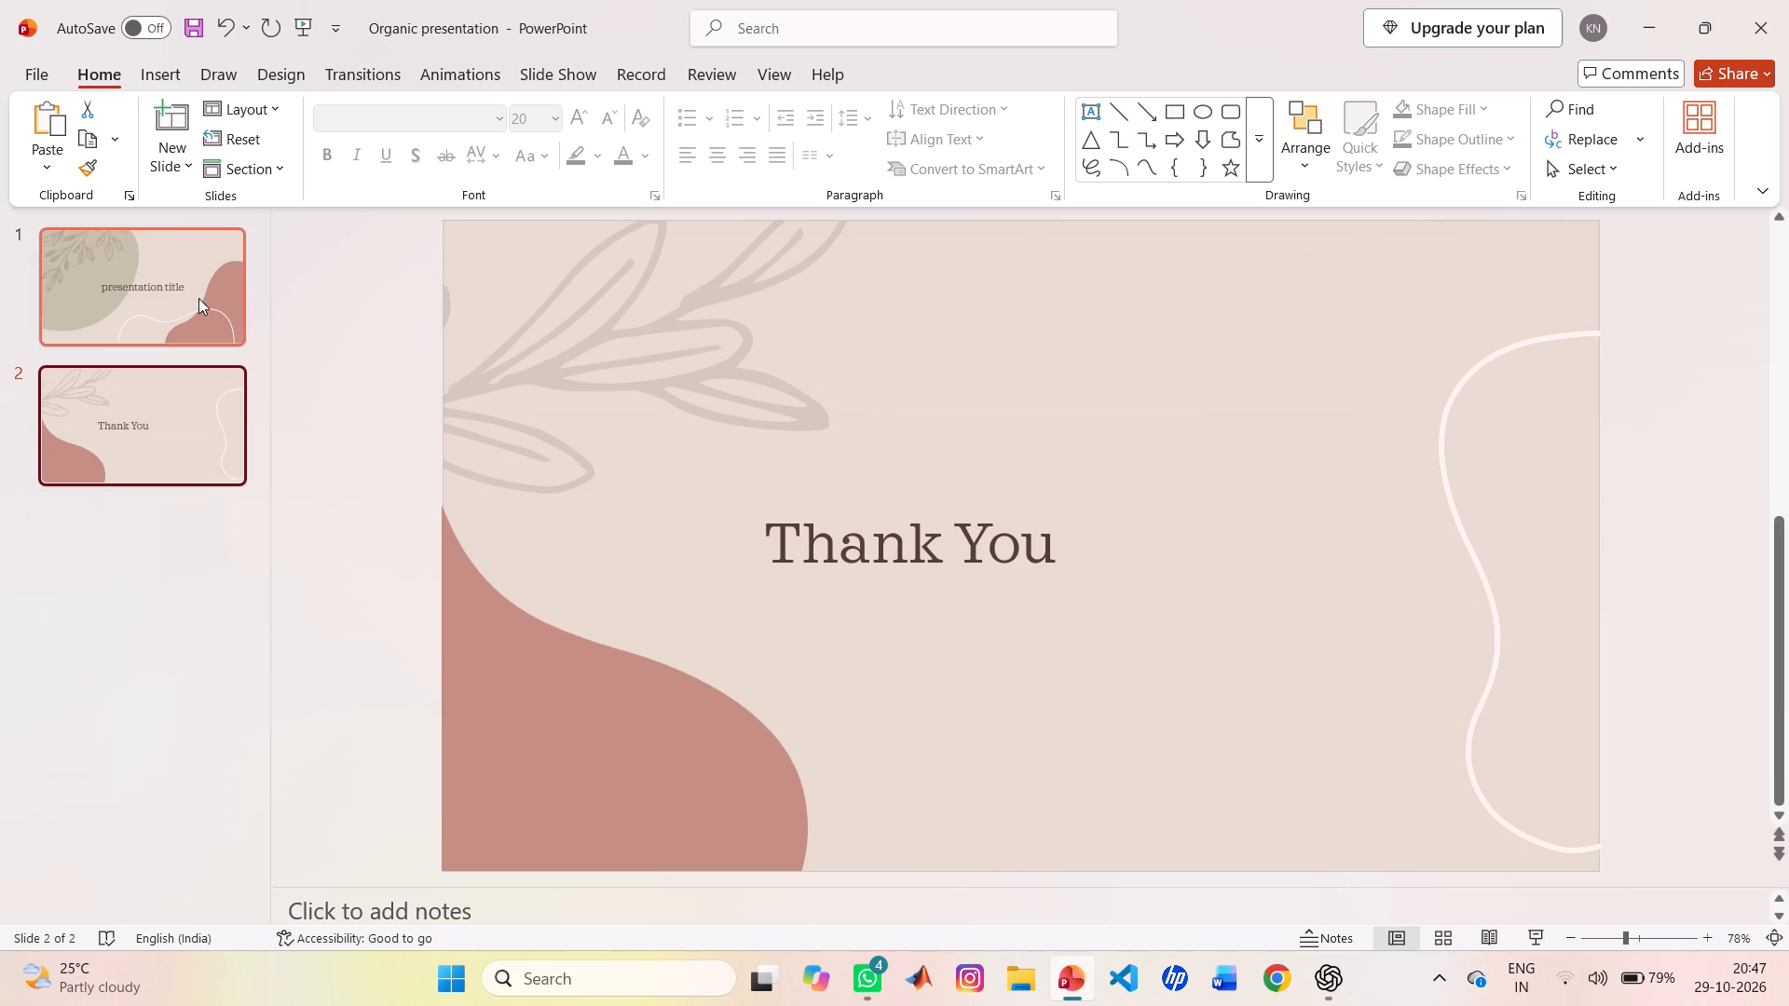
Reapply the Title Slide 2 layout to the opening "presentation title" slide.
left_click(179, 274)
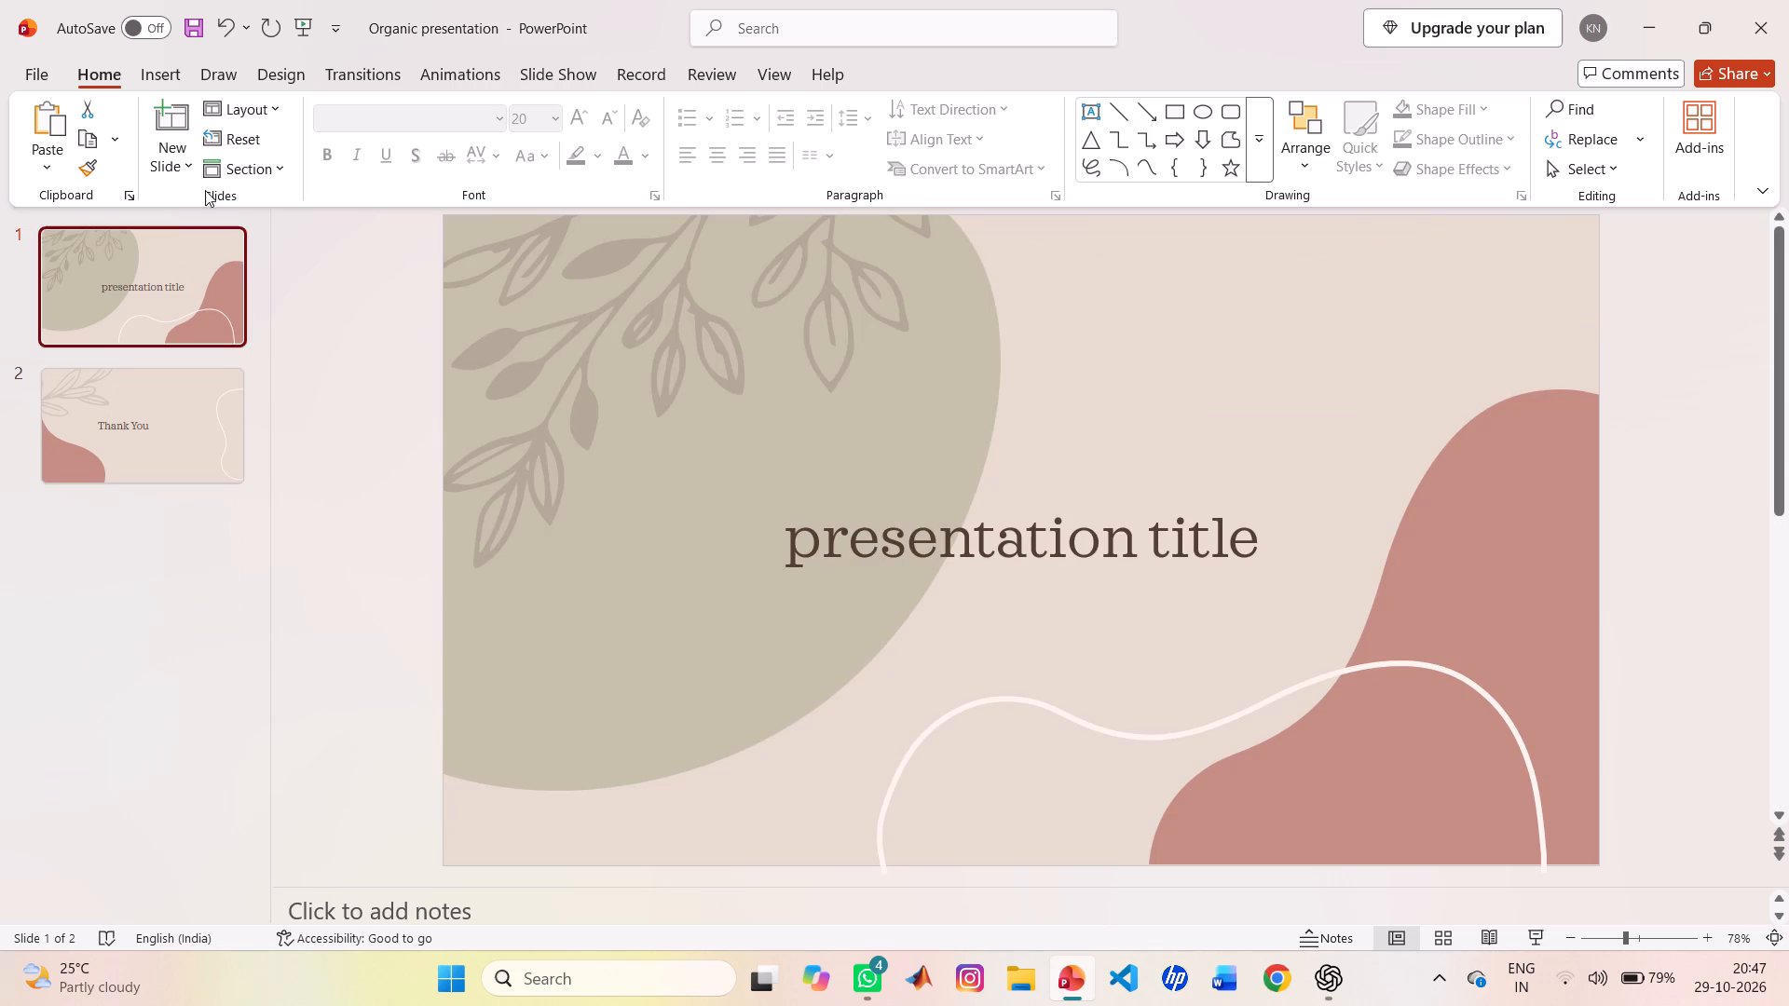
left_click(189, 163)
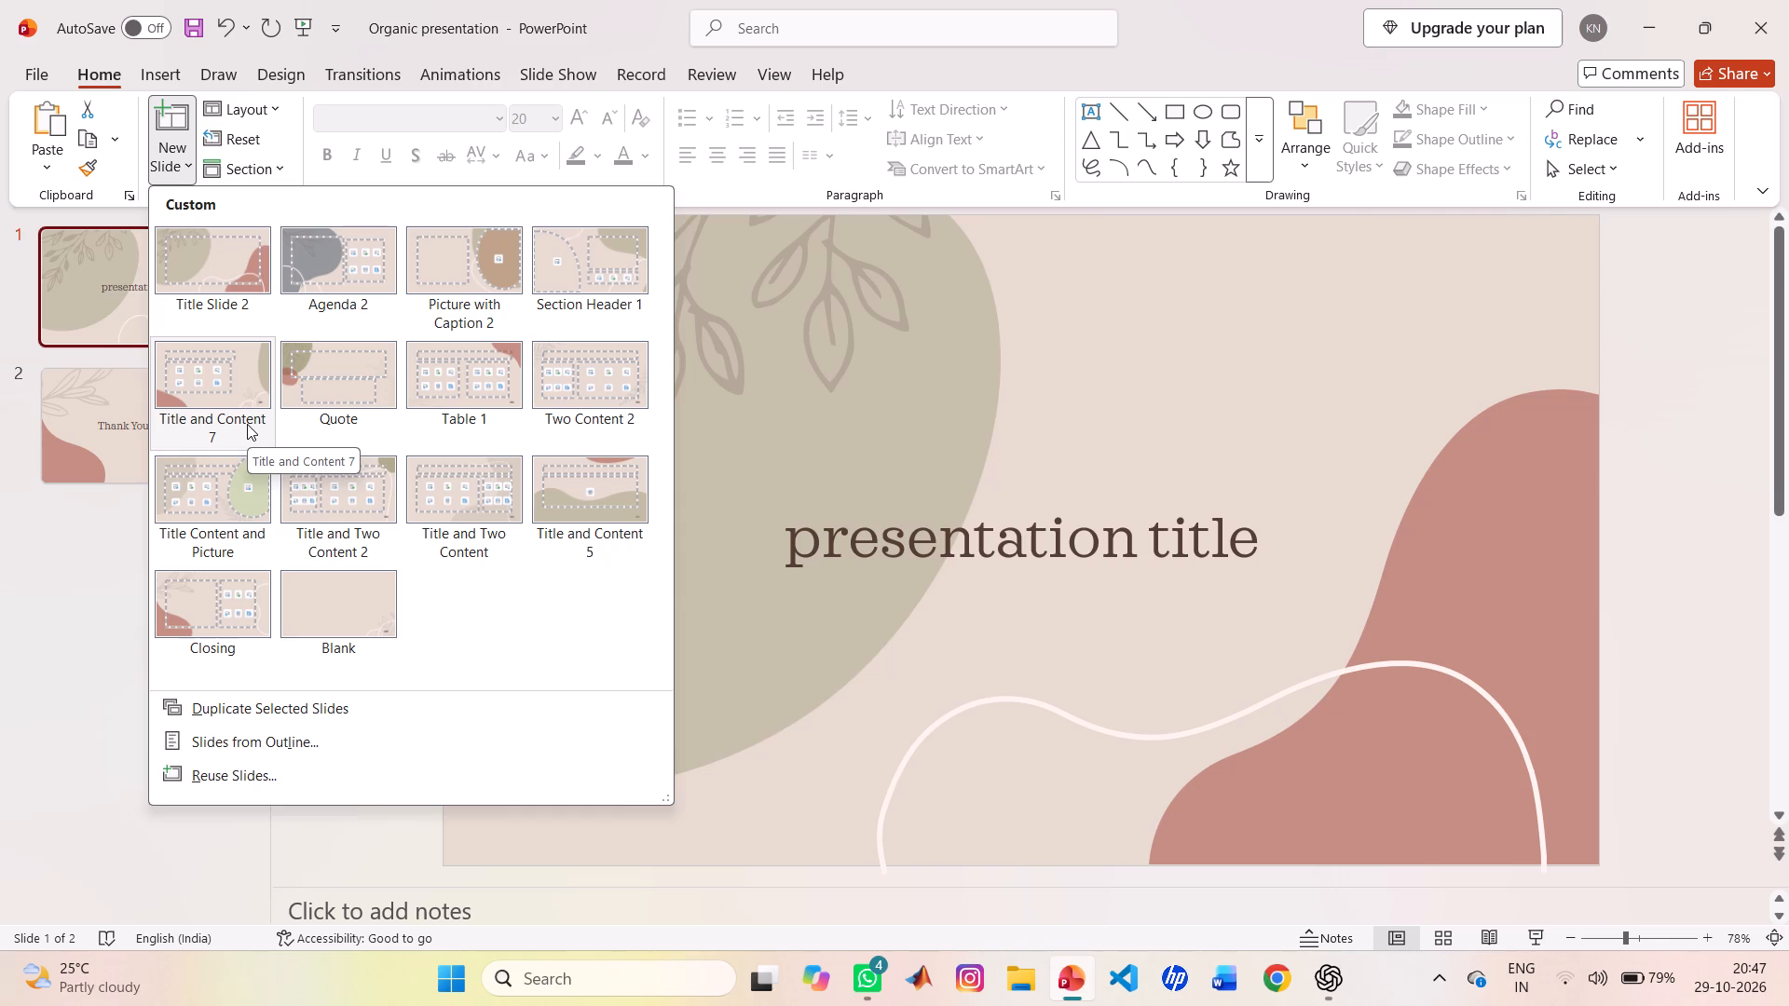
left_click(72, 574)
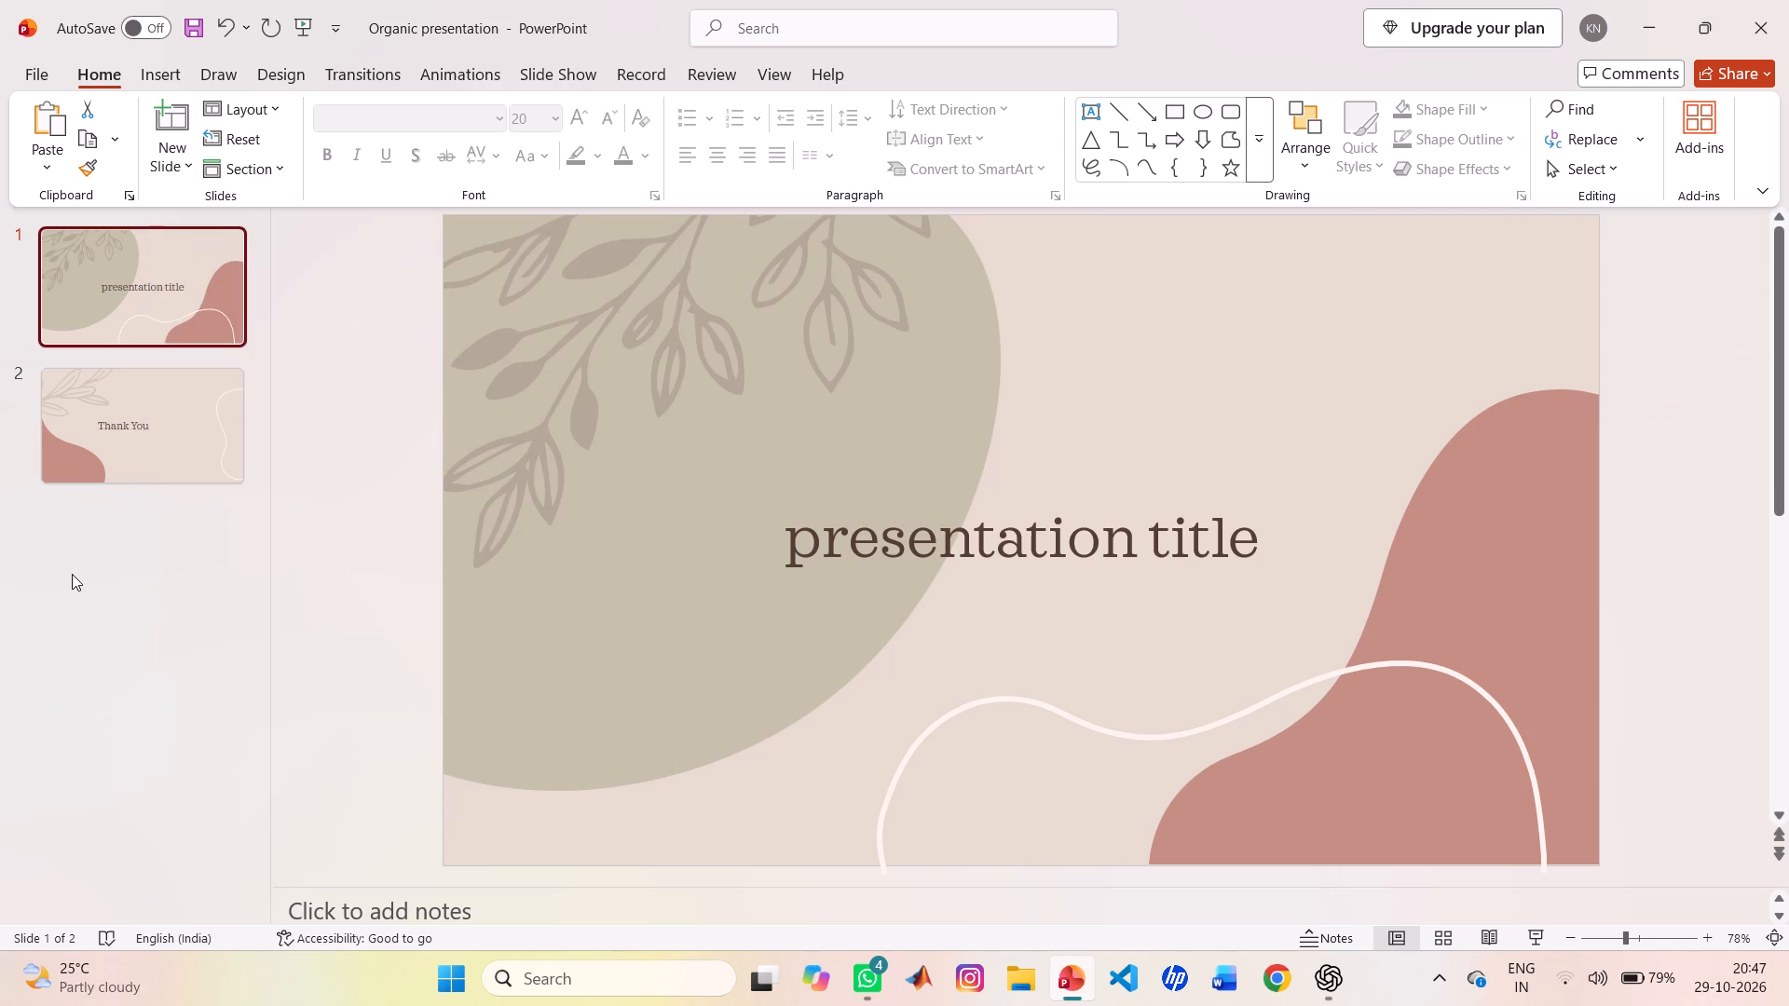
left_click(269, 112)
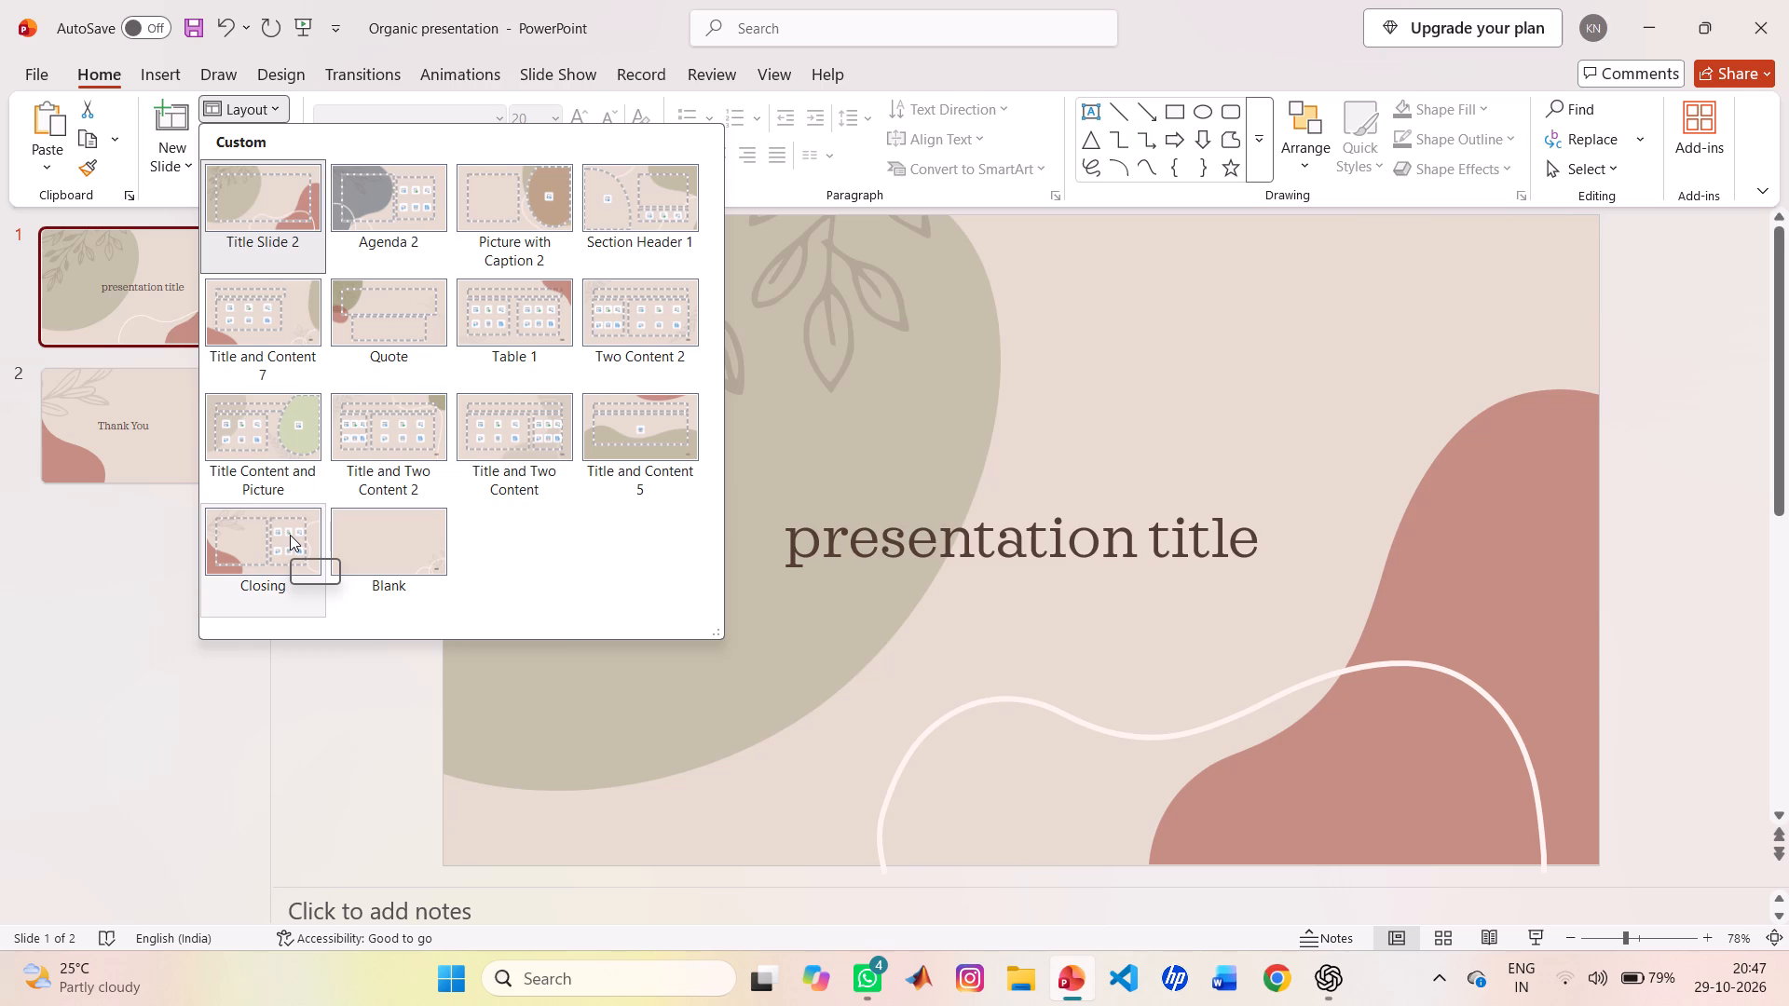
left_click(245, 224)
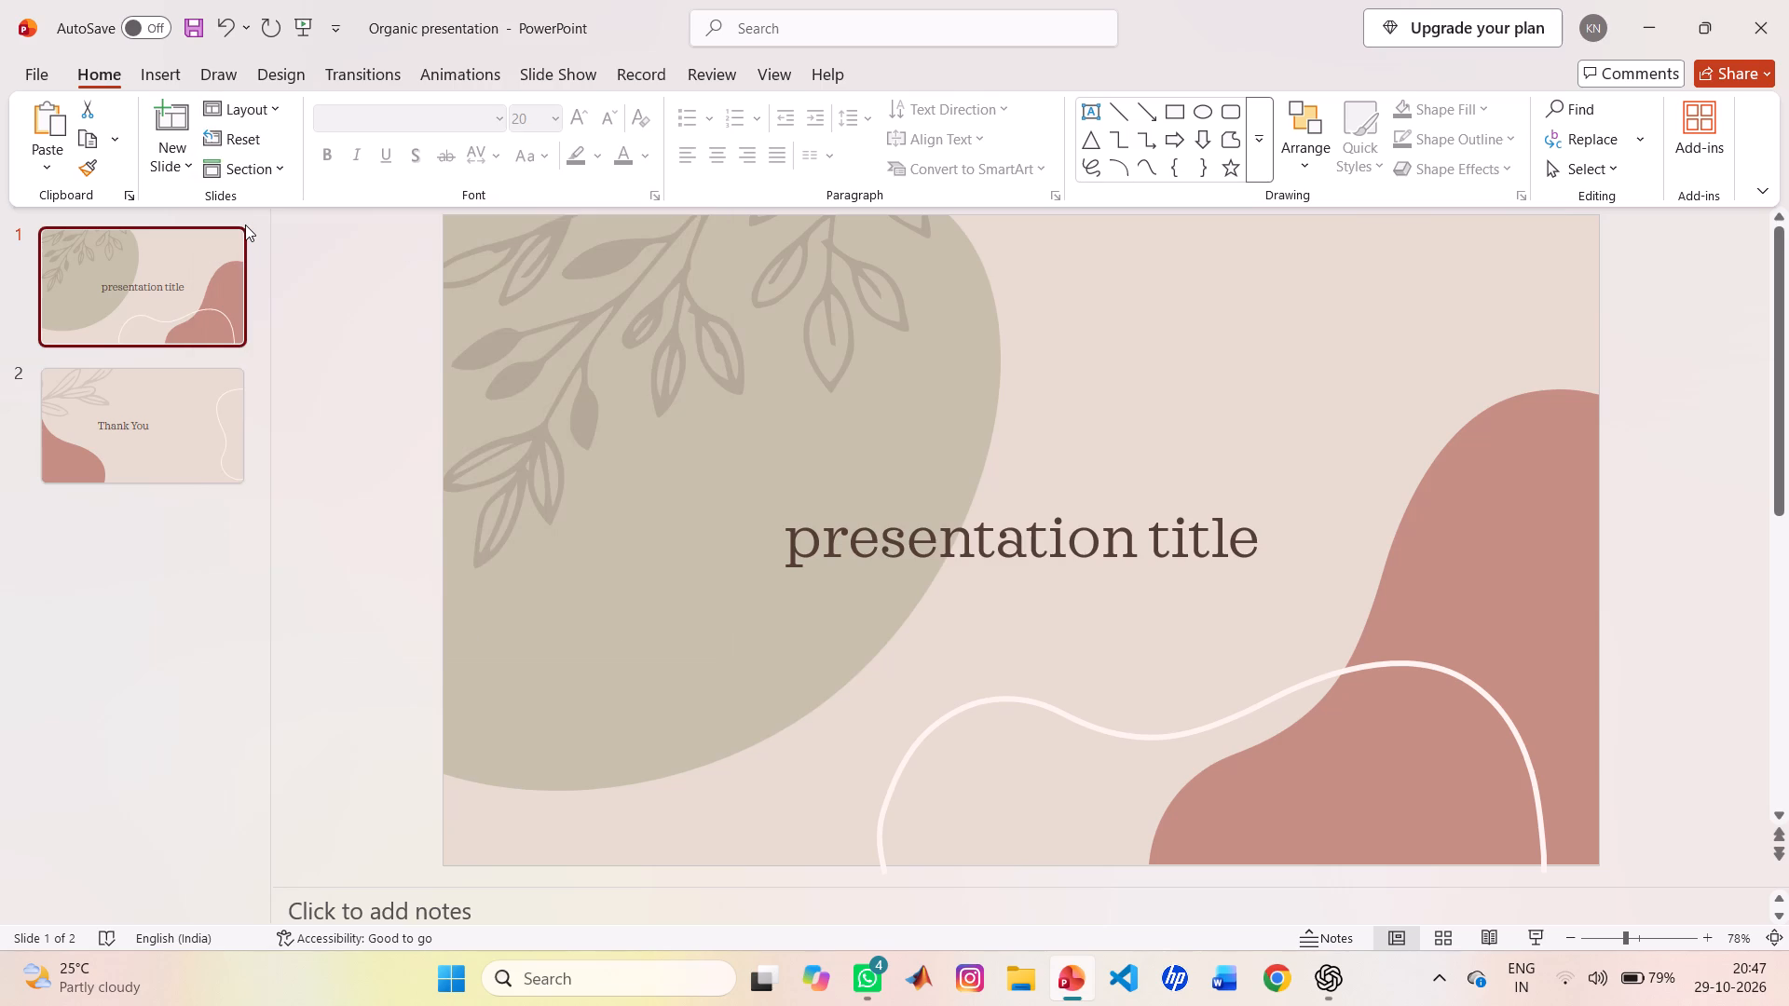
Add a new Title Slide 2 slide after the opening "presentation title" slide and place the cursor in its title placeholder.
left_click(184, 170)
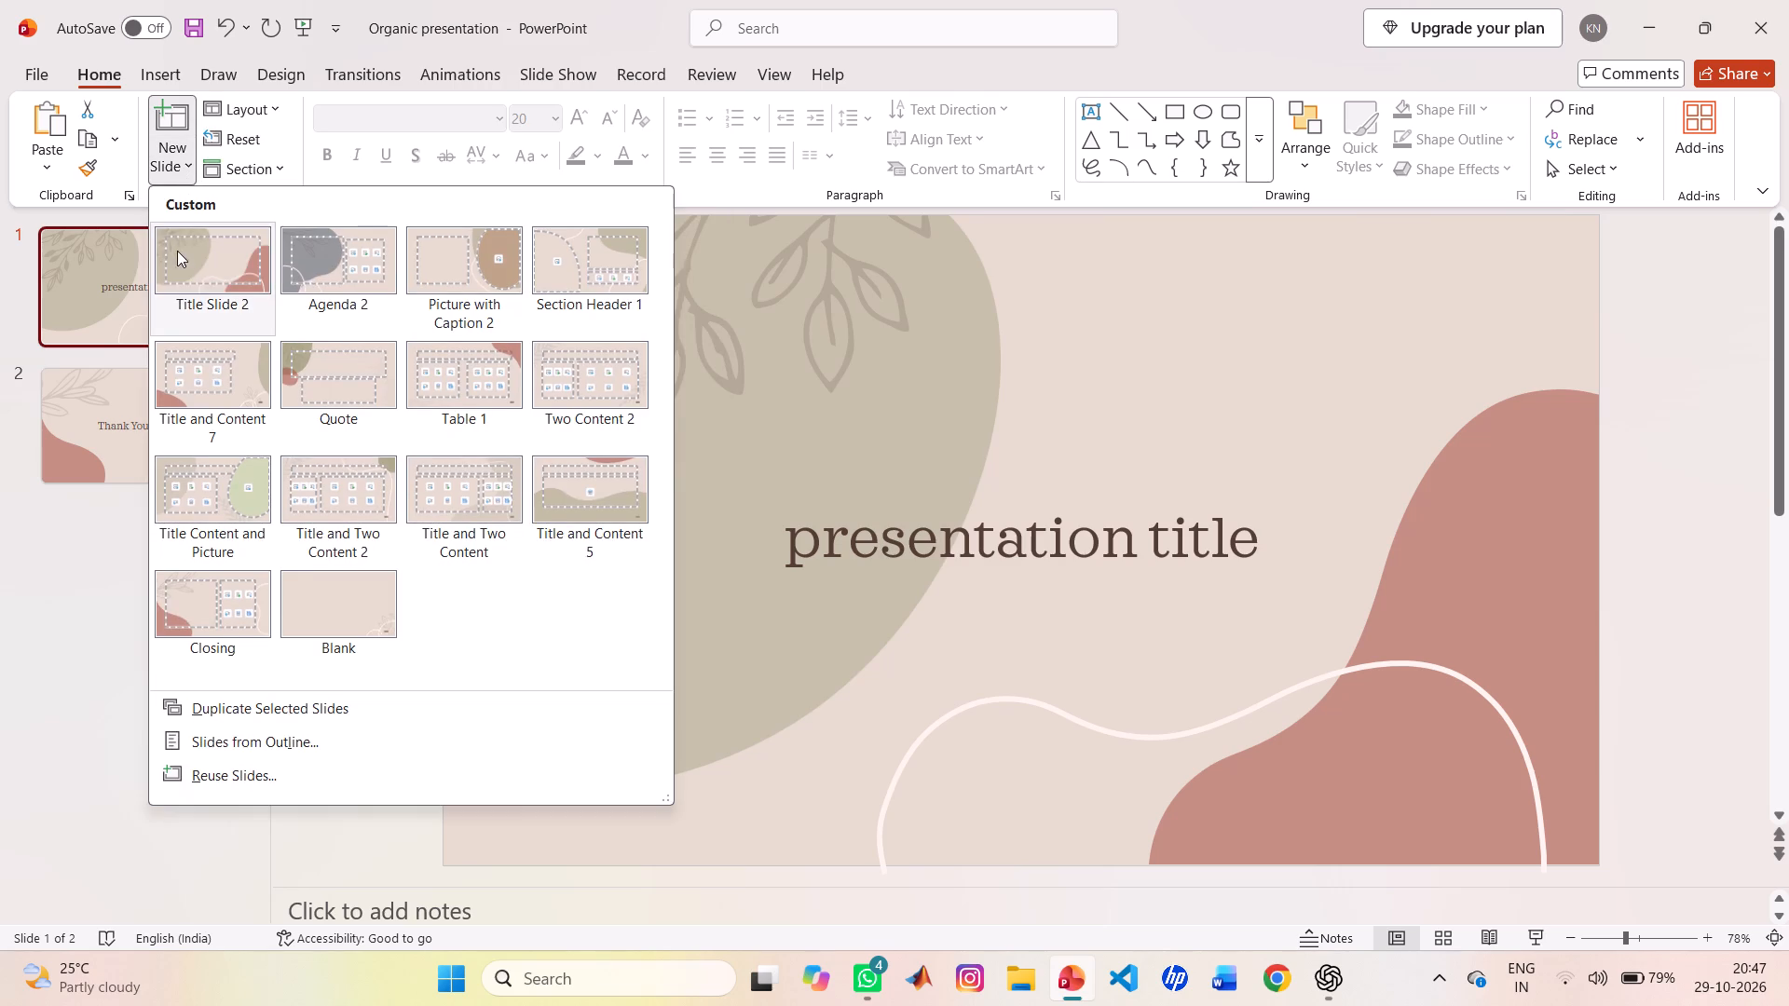
left_click(197, 255)
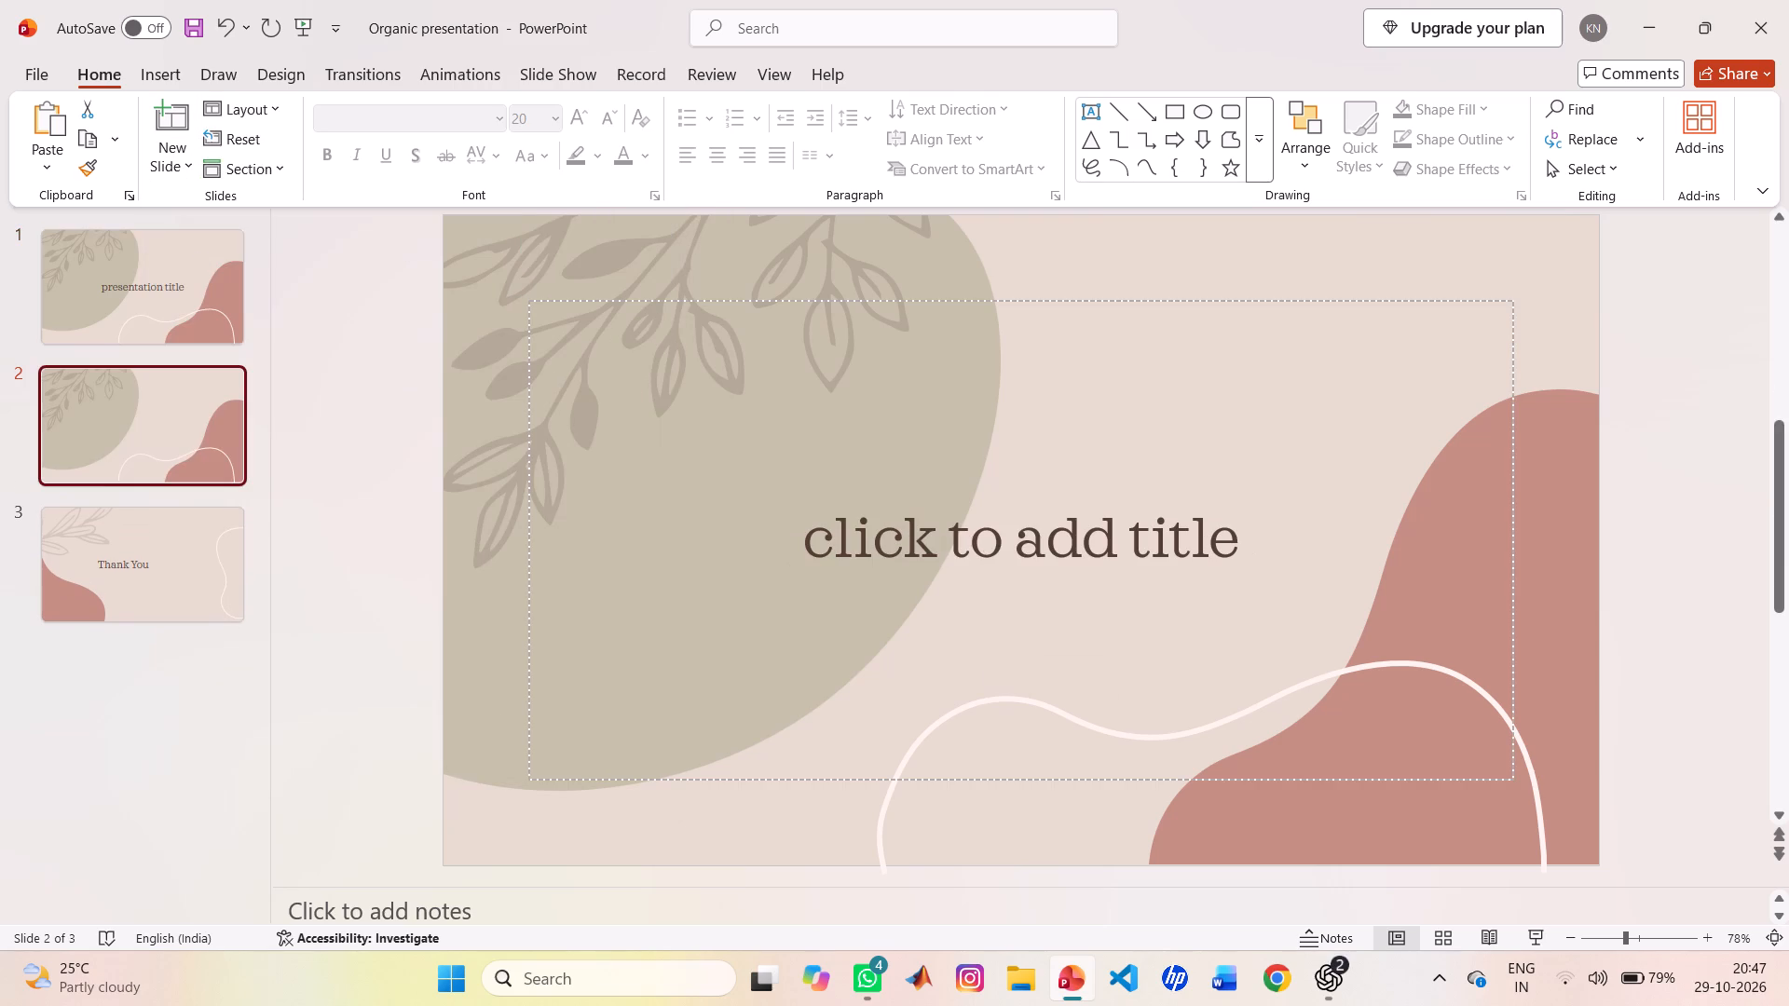
left_click(919, 509)
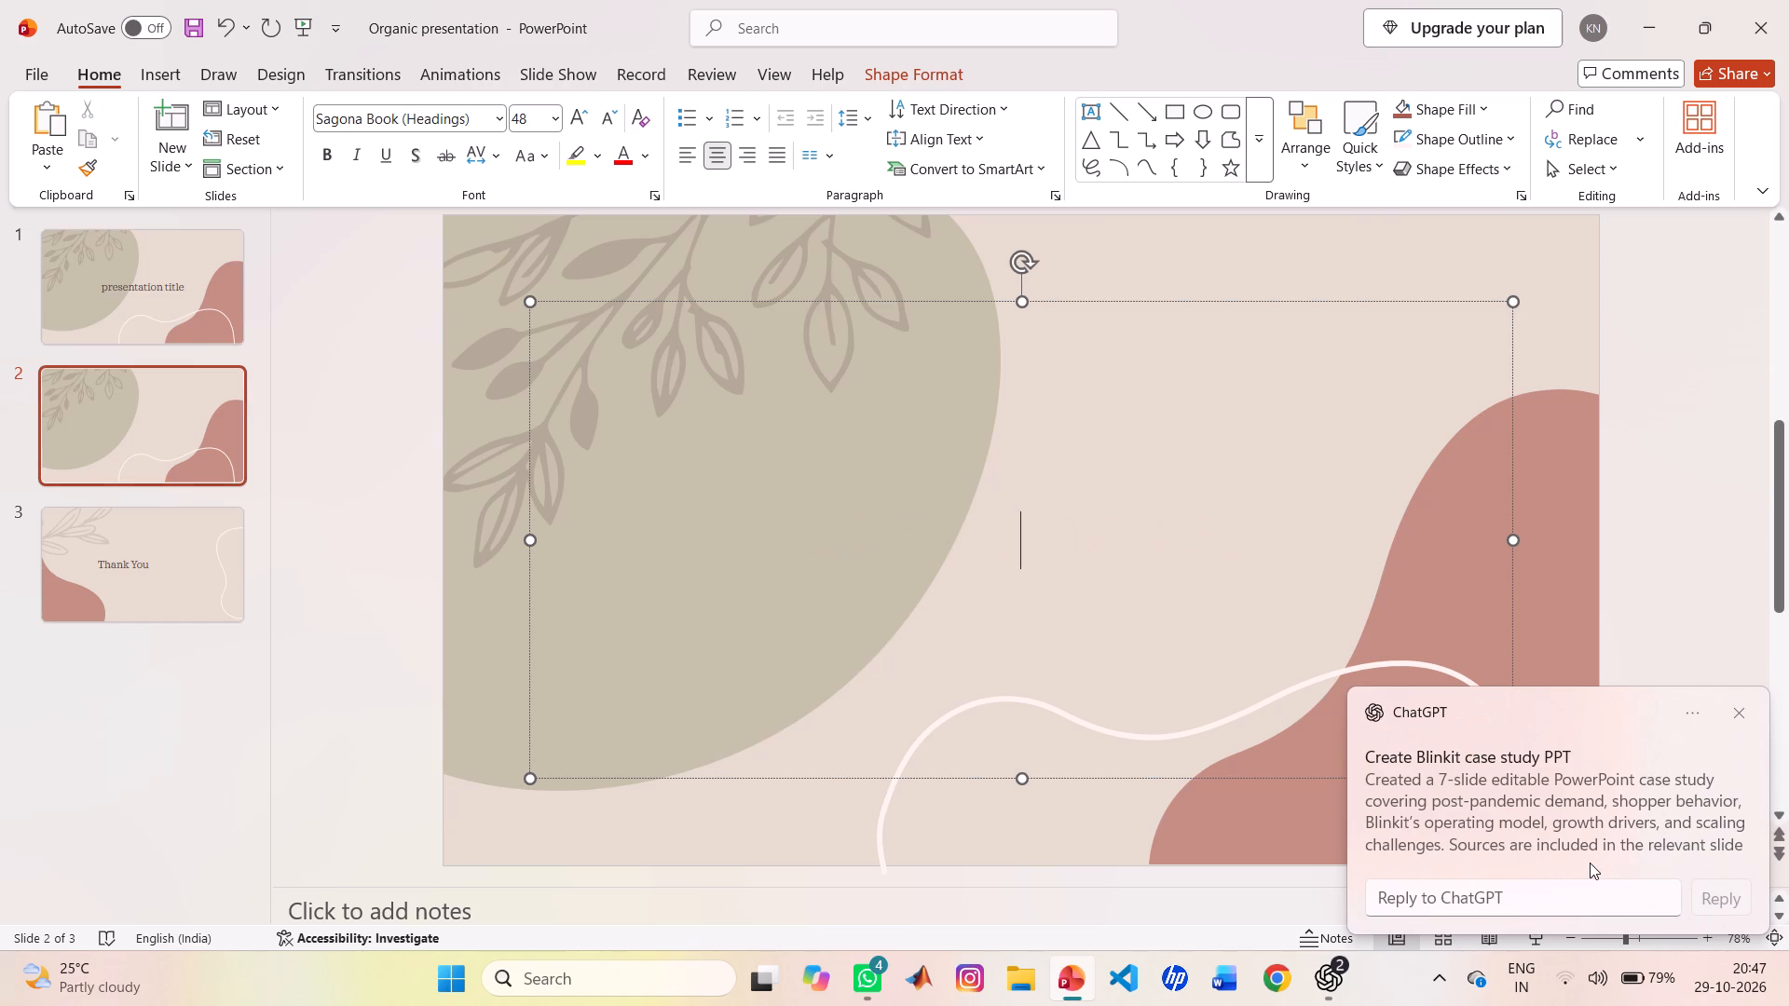
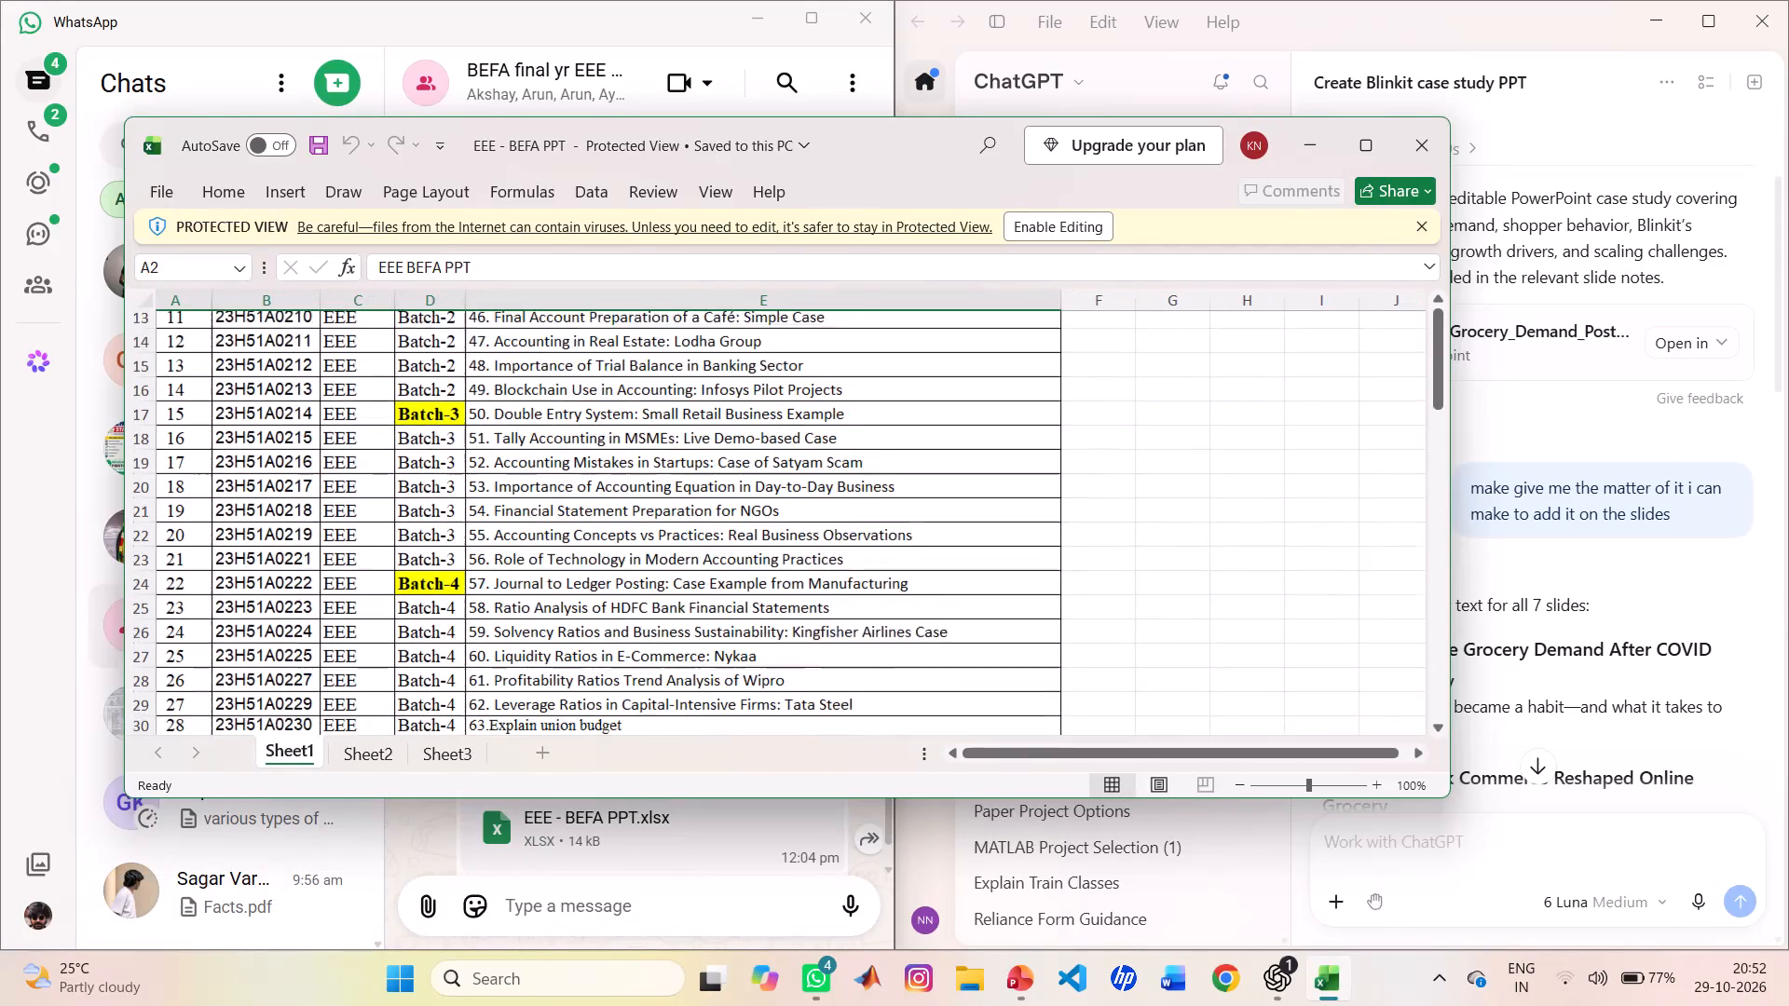
scroll(635, 515, "down", 1)
left_click(1359, 129)
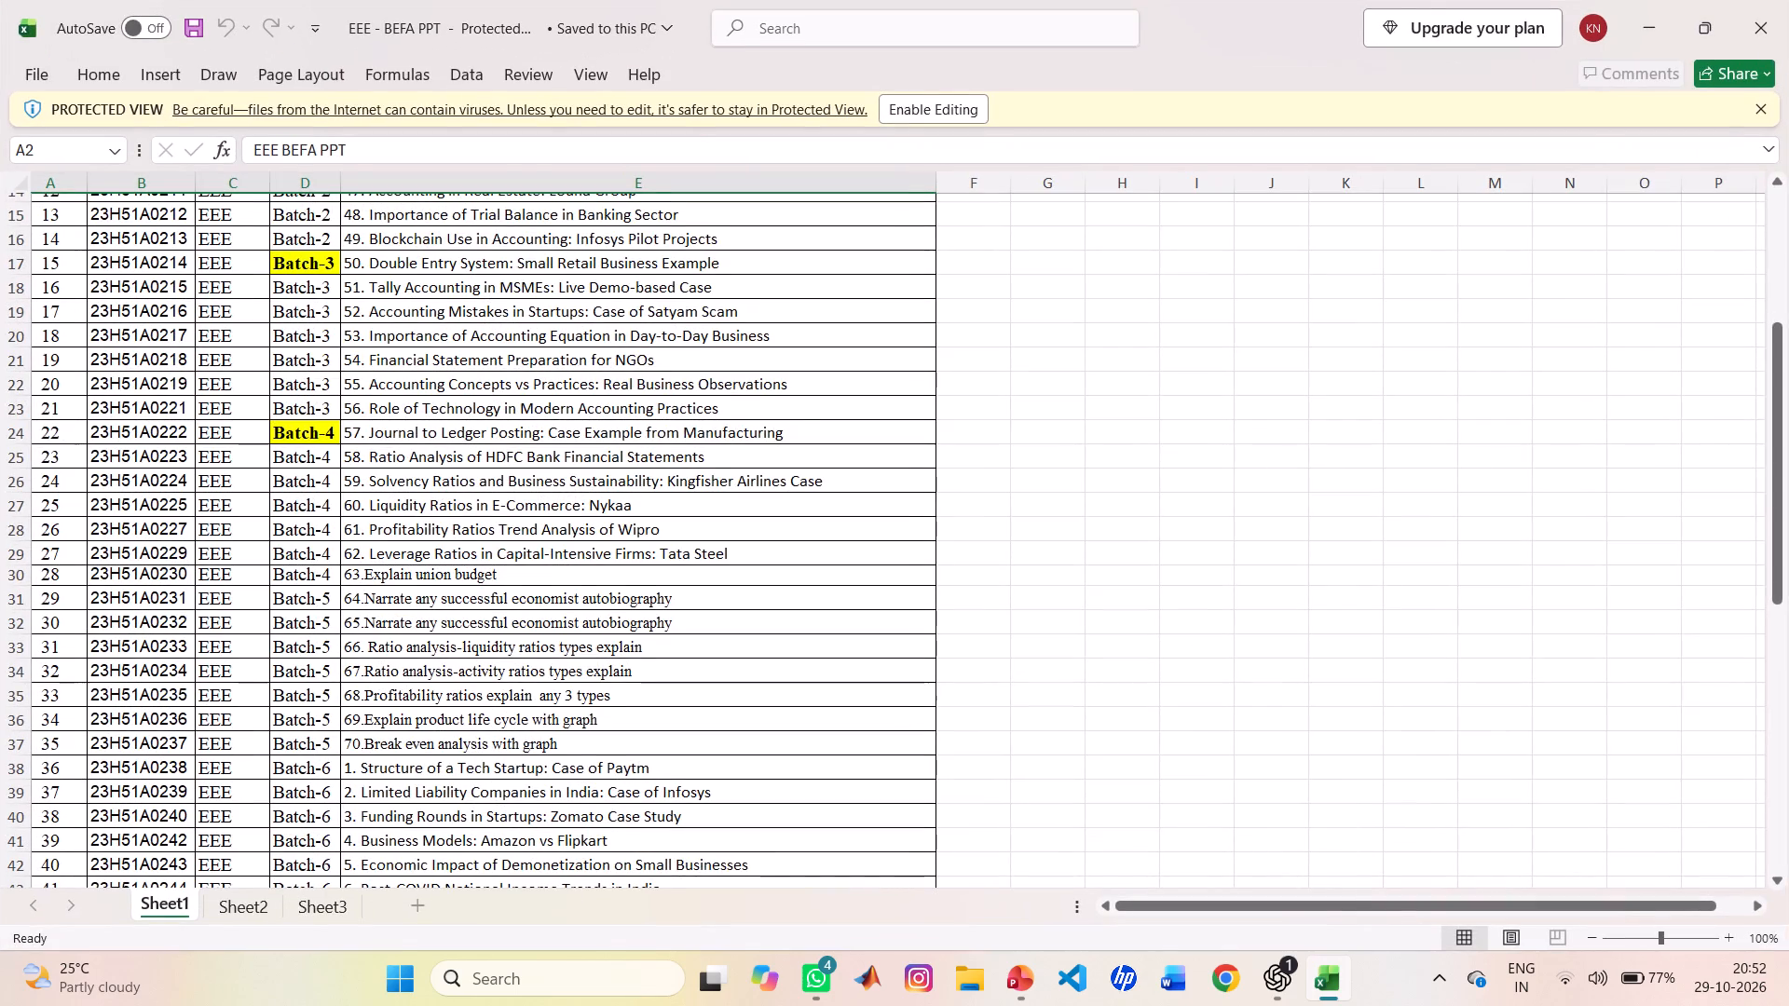
scroll(715, 477, "down", 2)
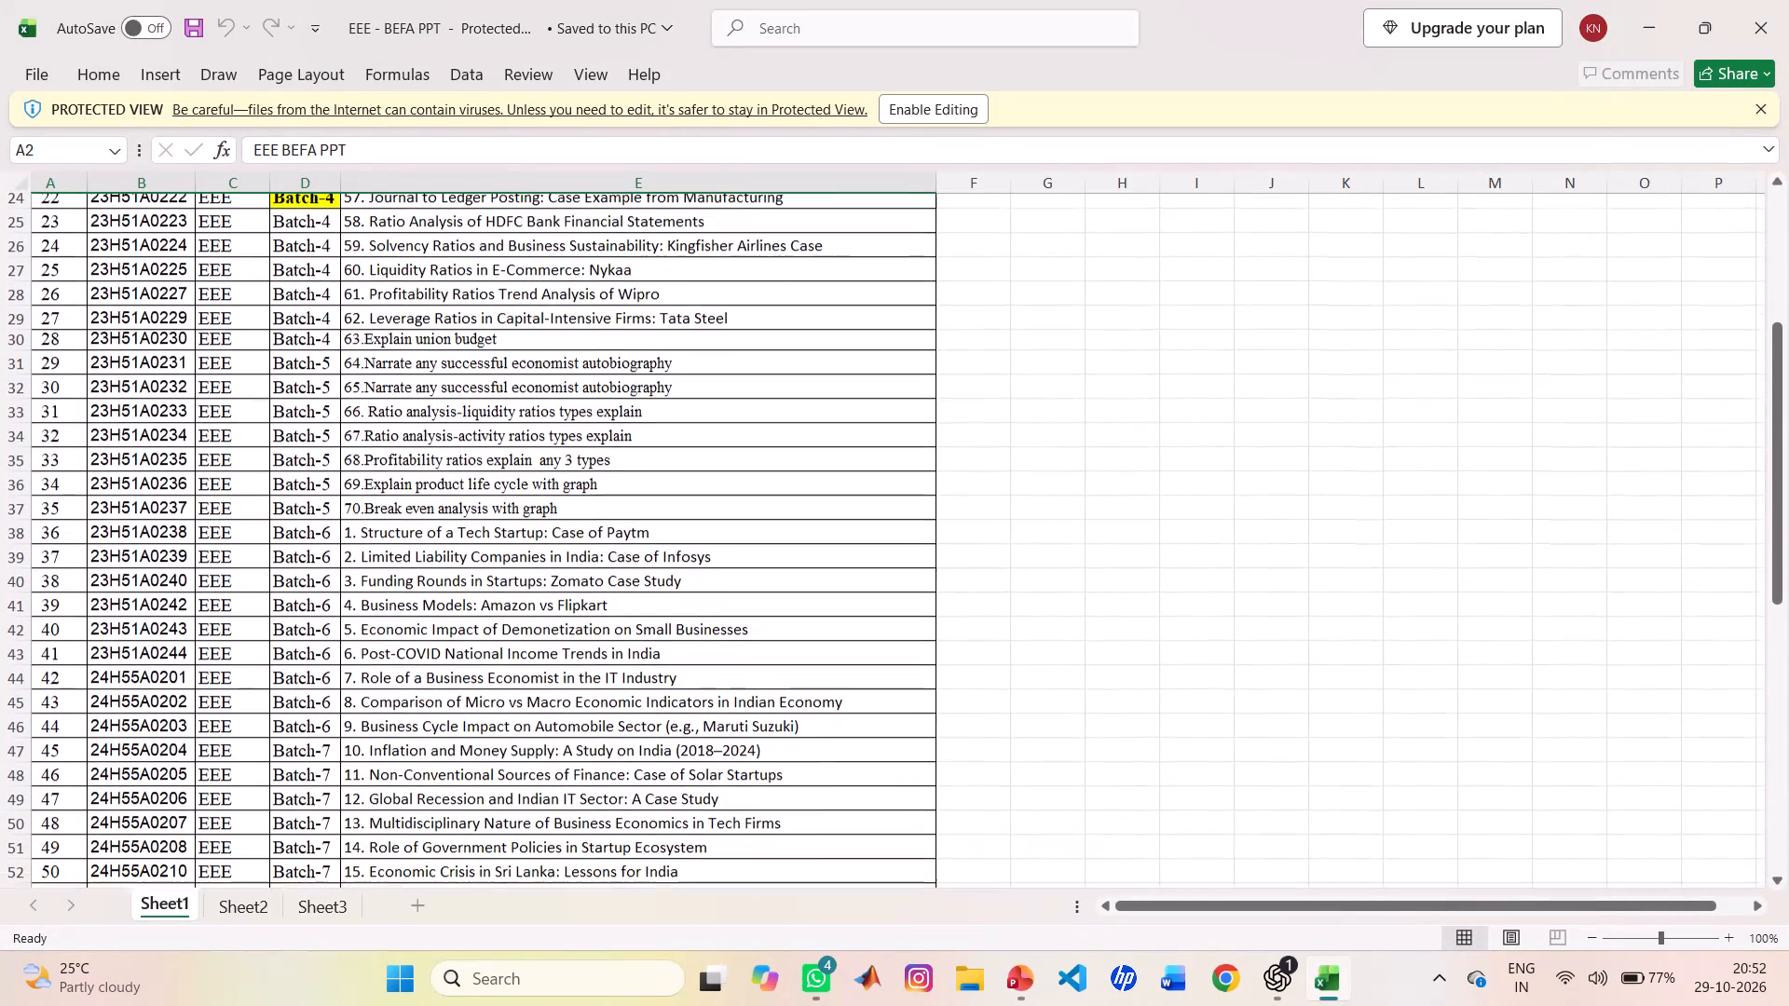
scroll(444, 575, "down", 3)
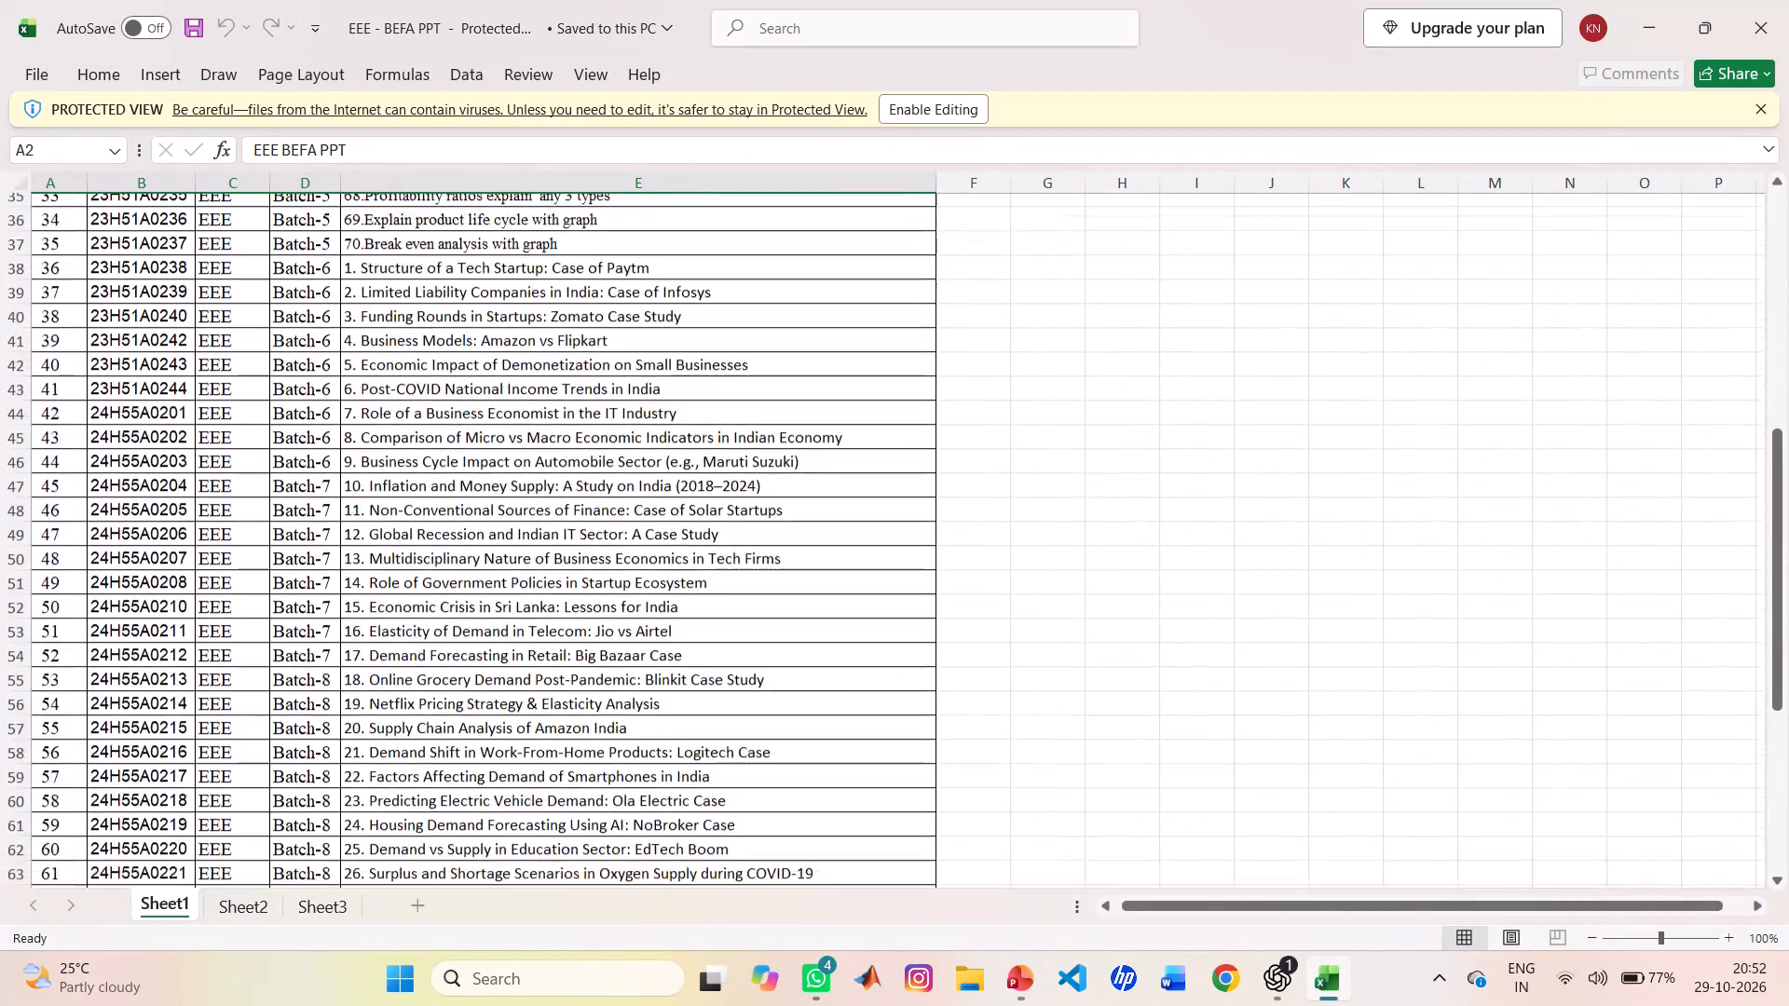
scroll(444, 575, "down", 1)
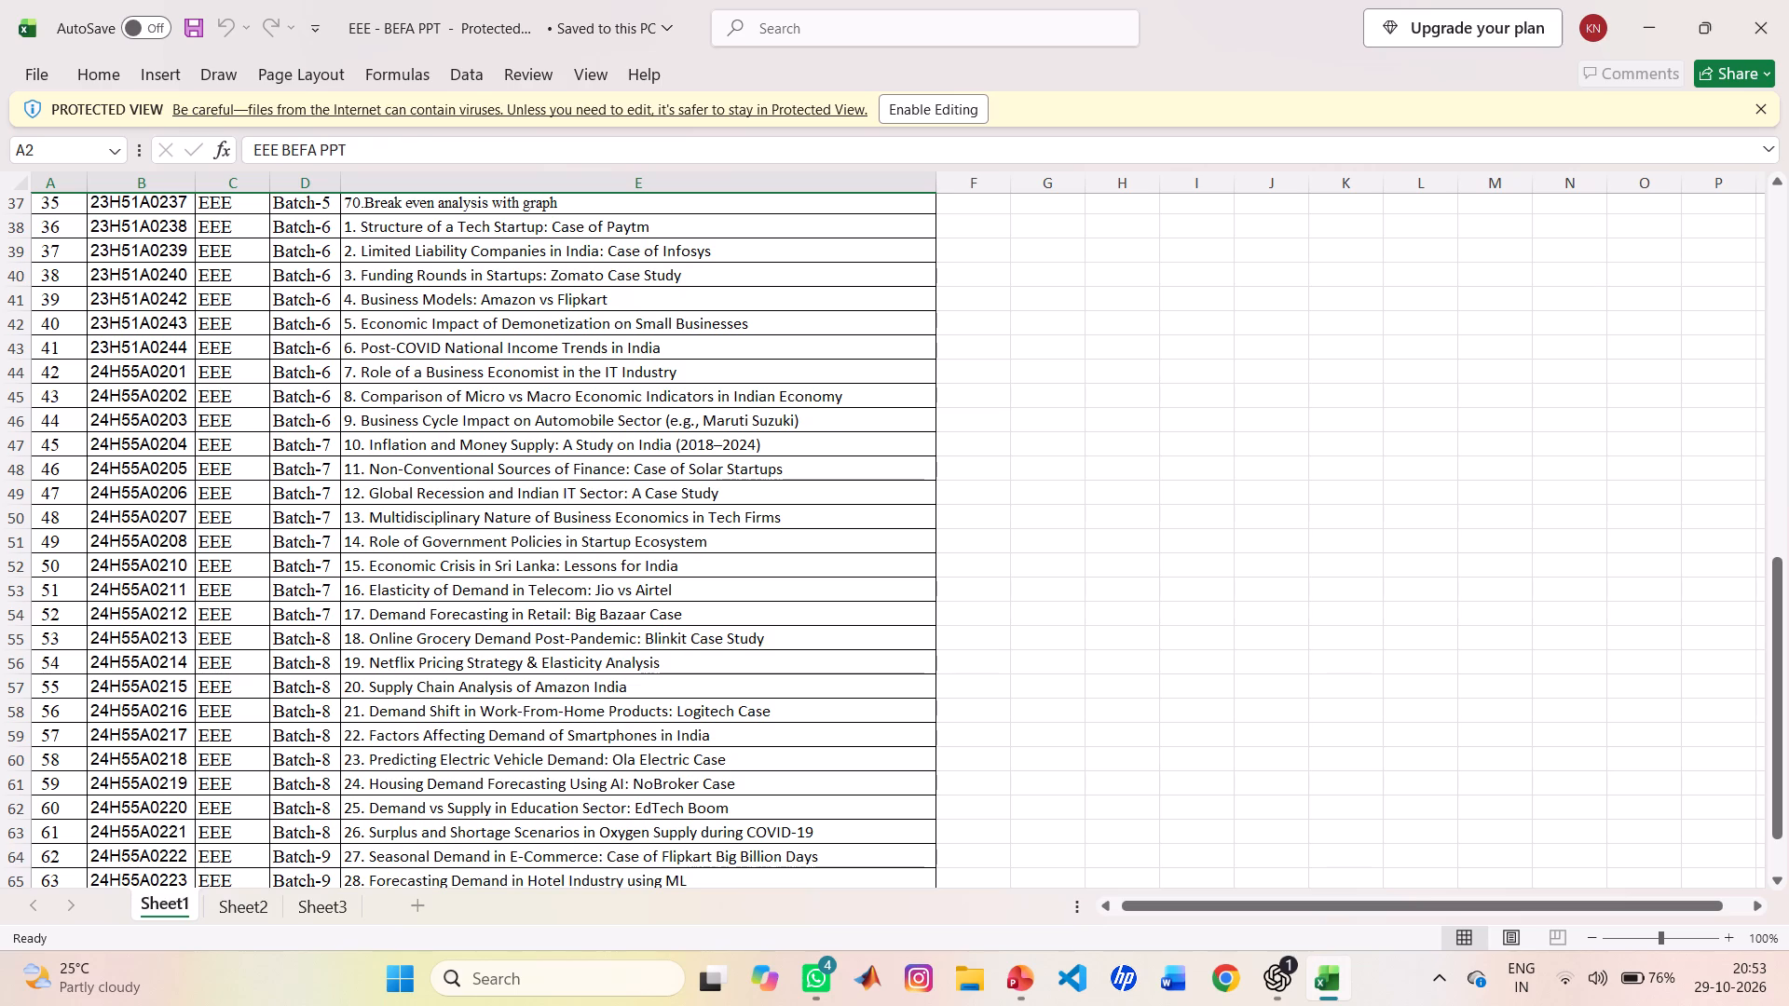
left_click(379, 635)
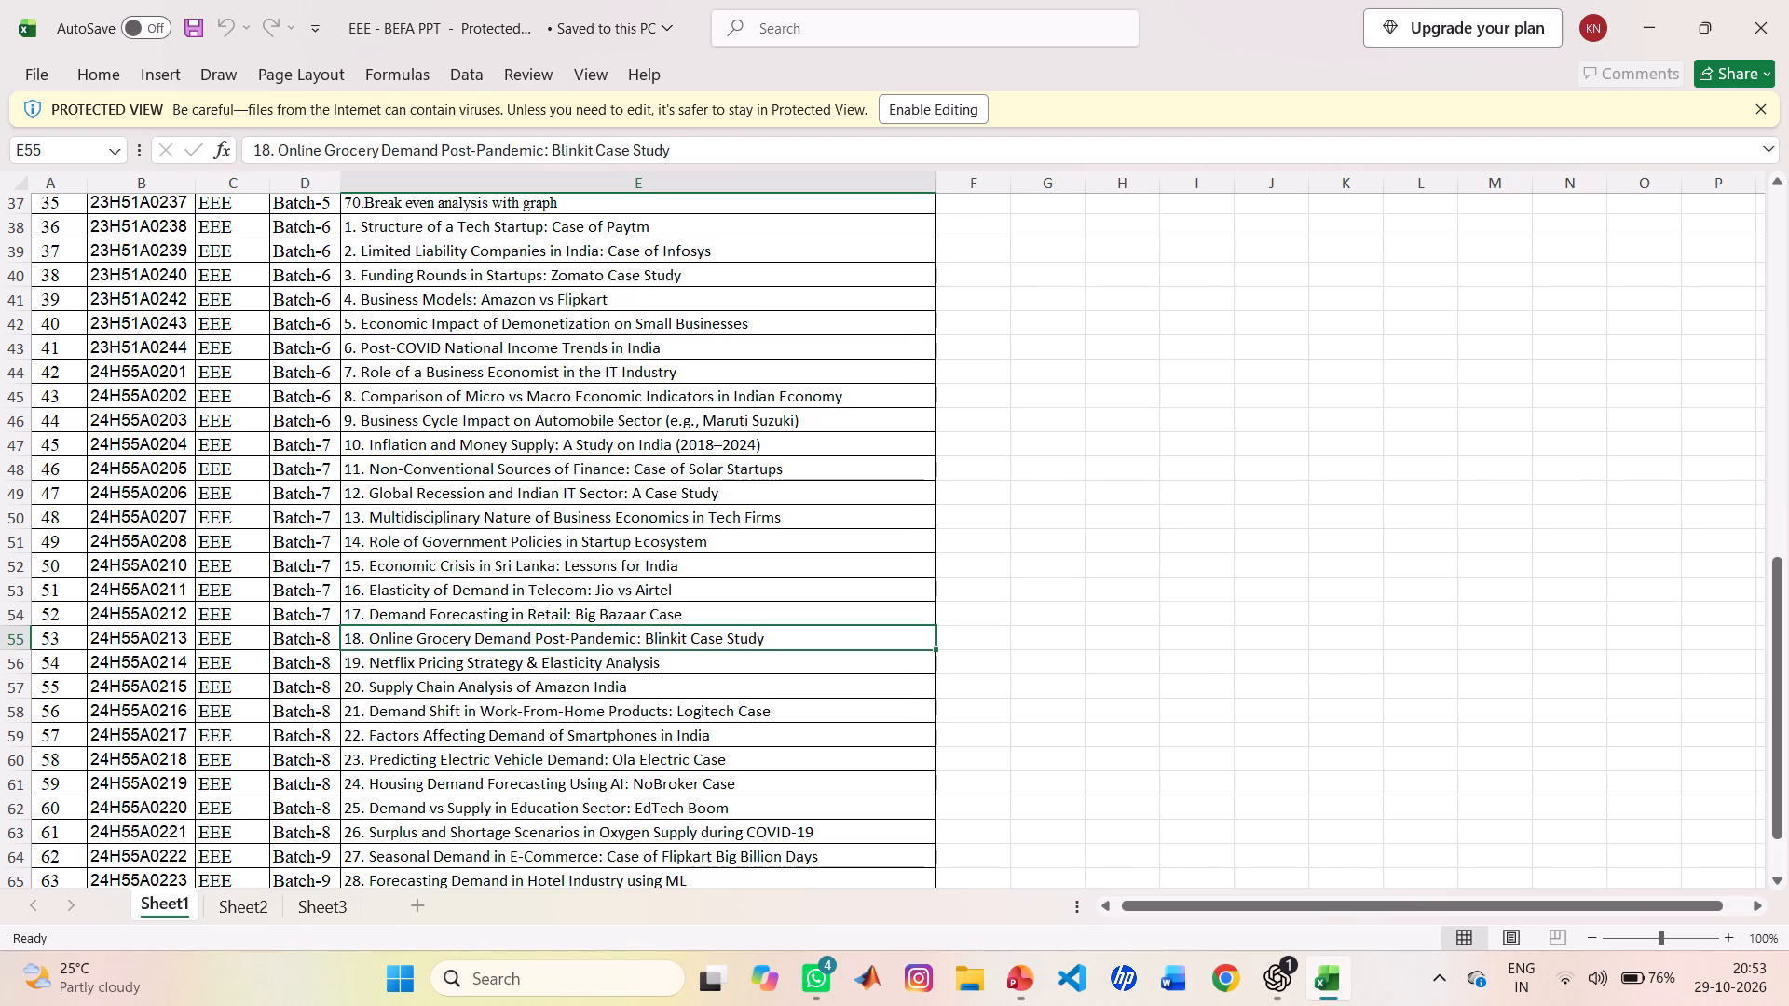
right_click(379, 635)
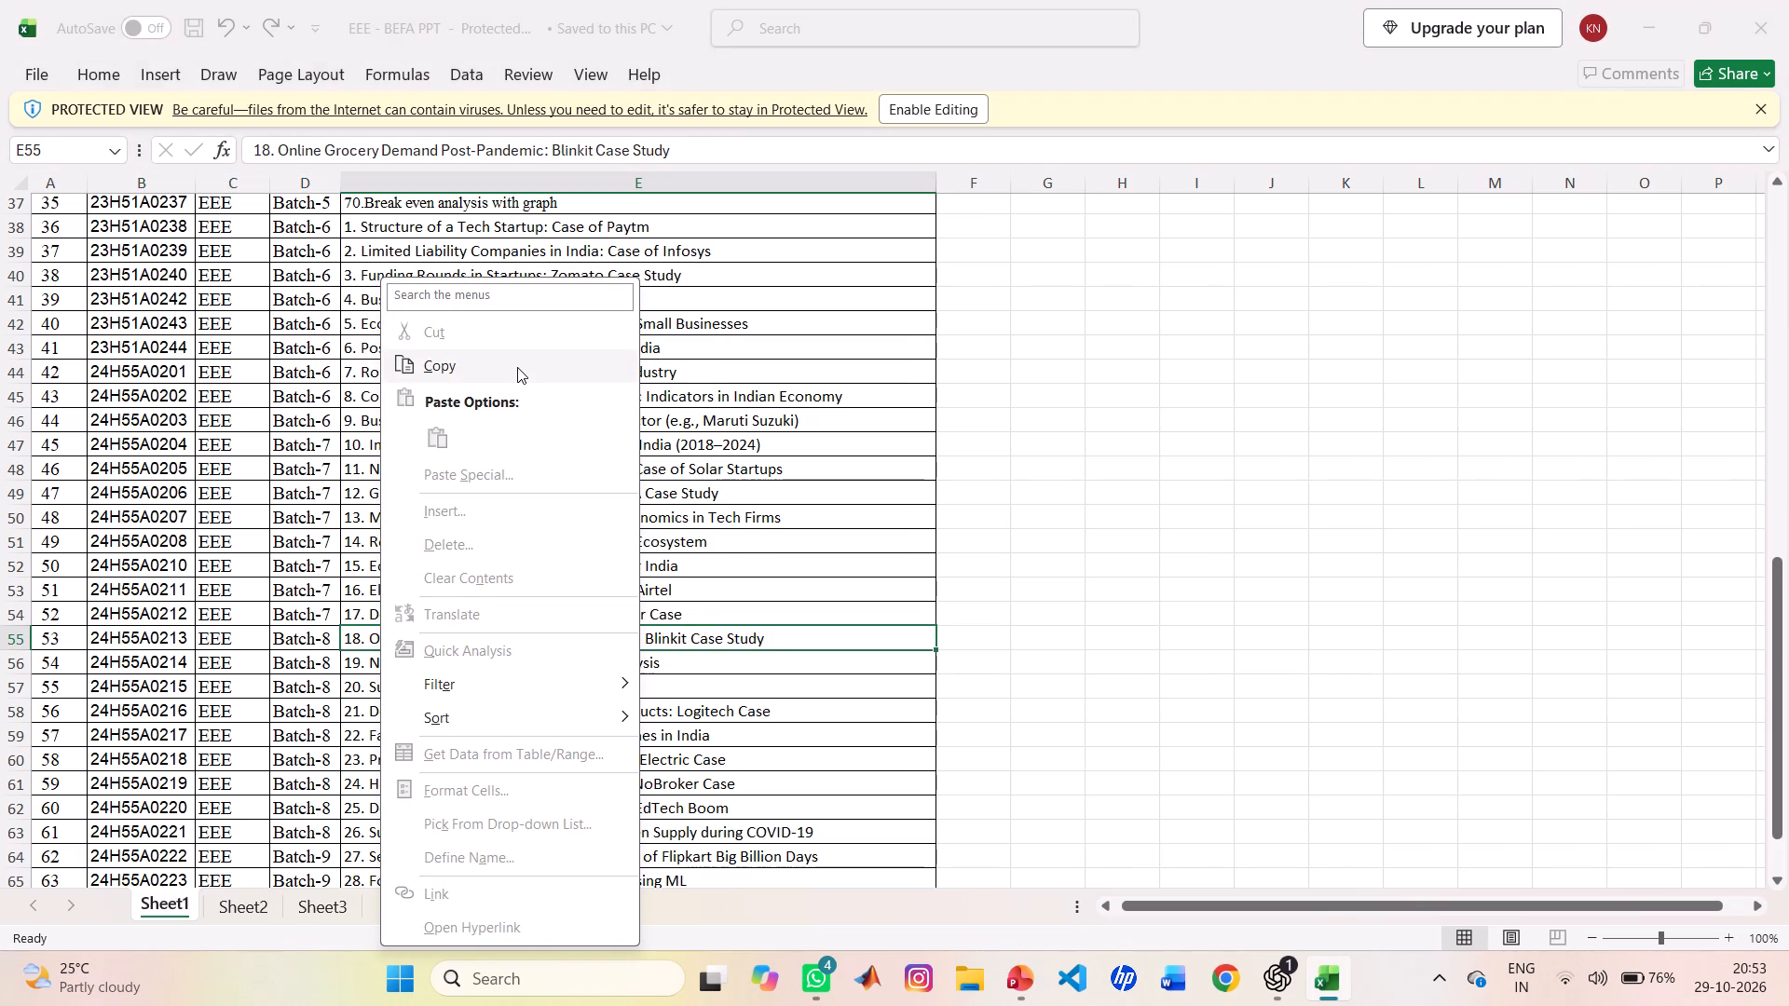
left_click(517, 367)
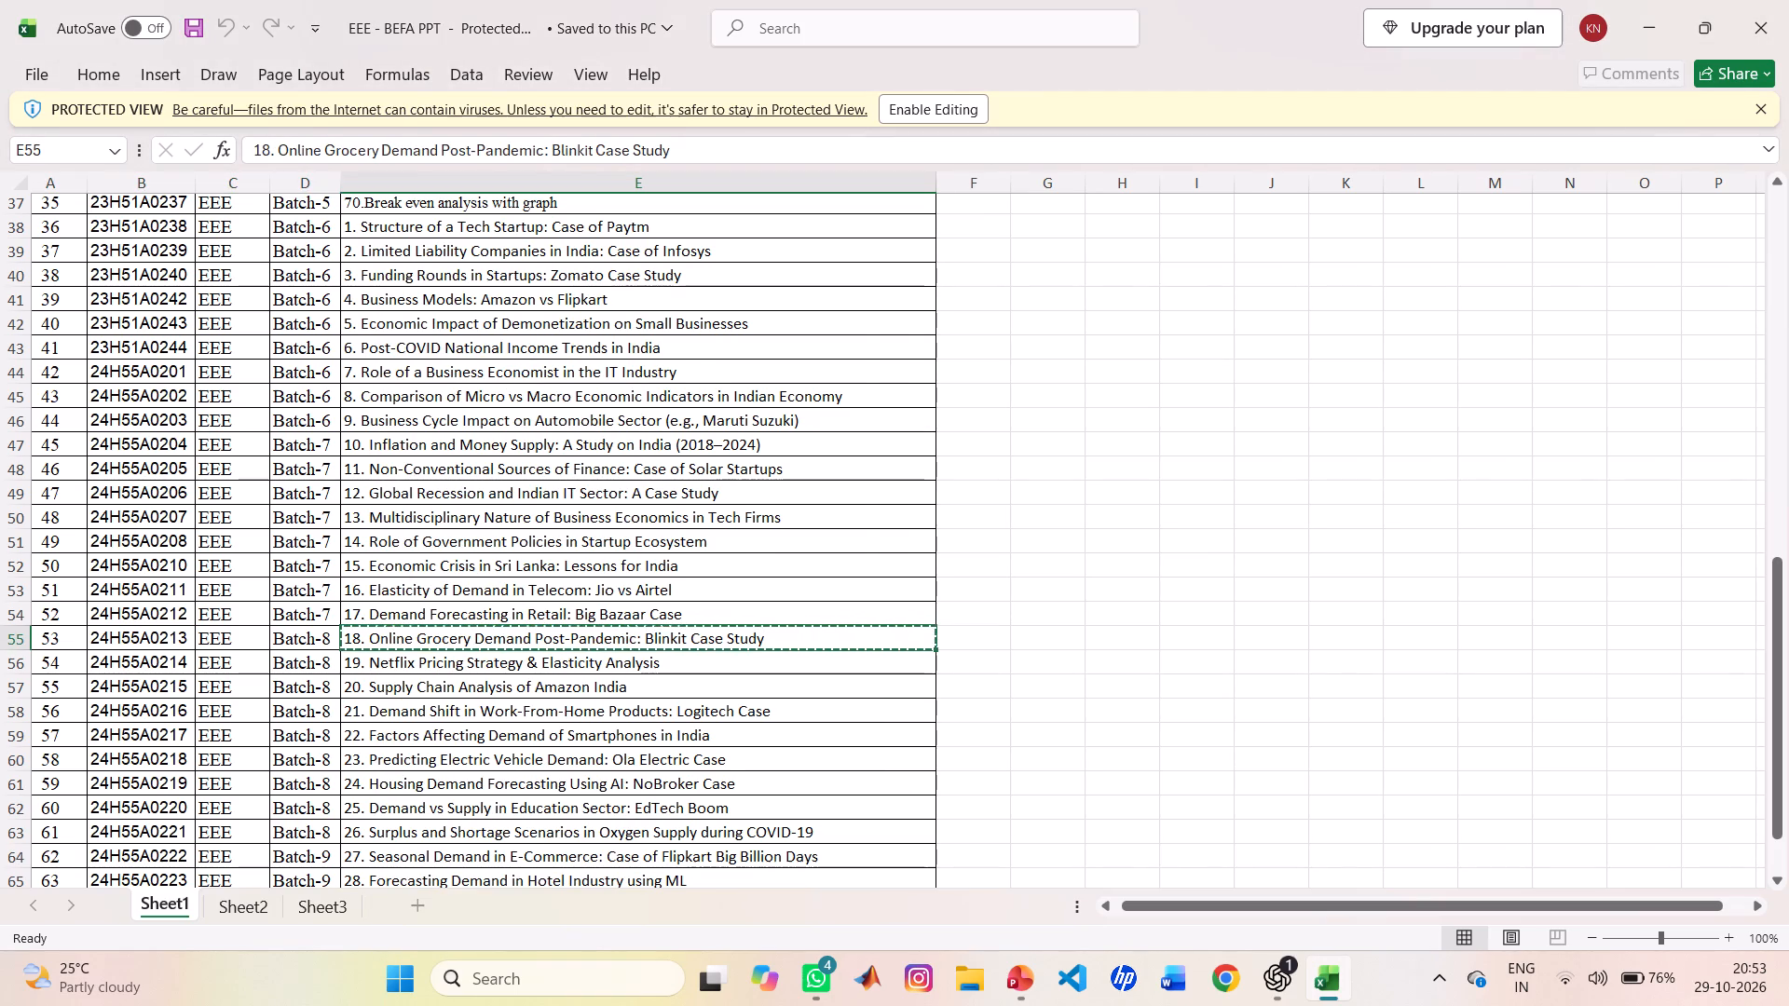
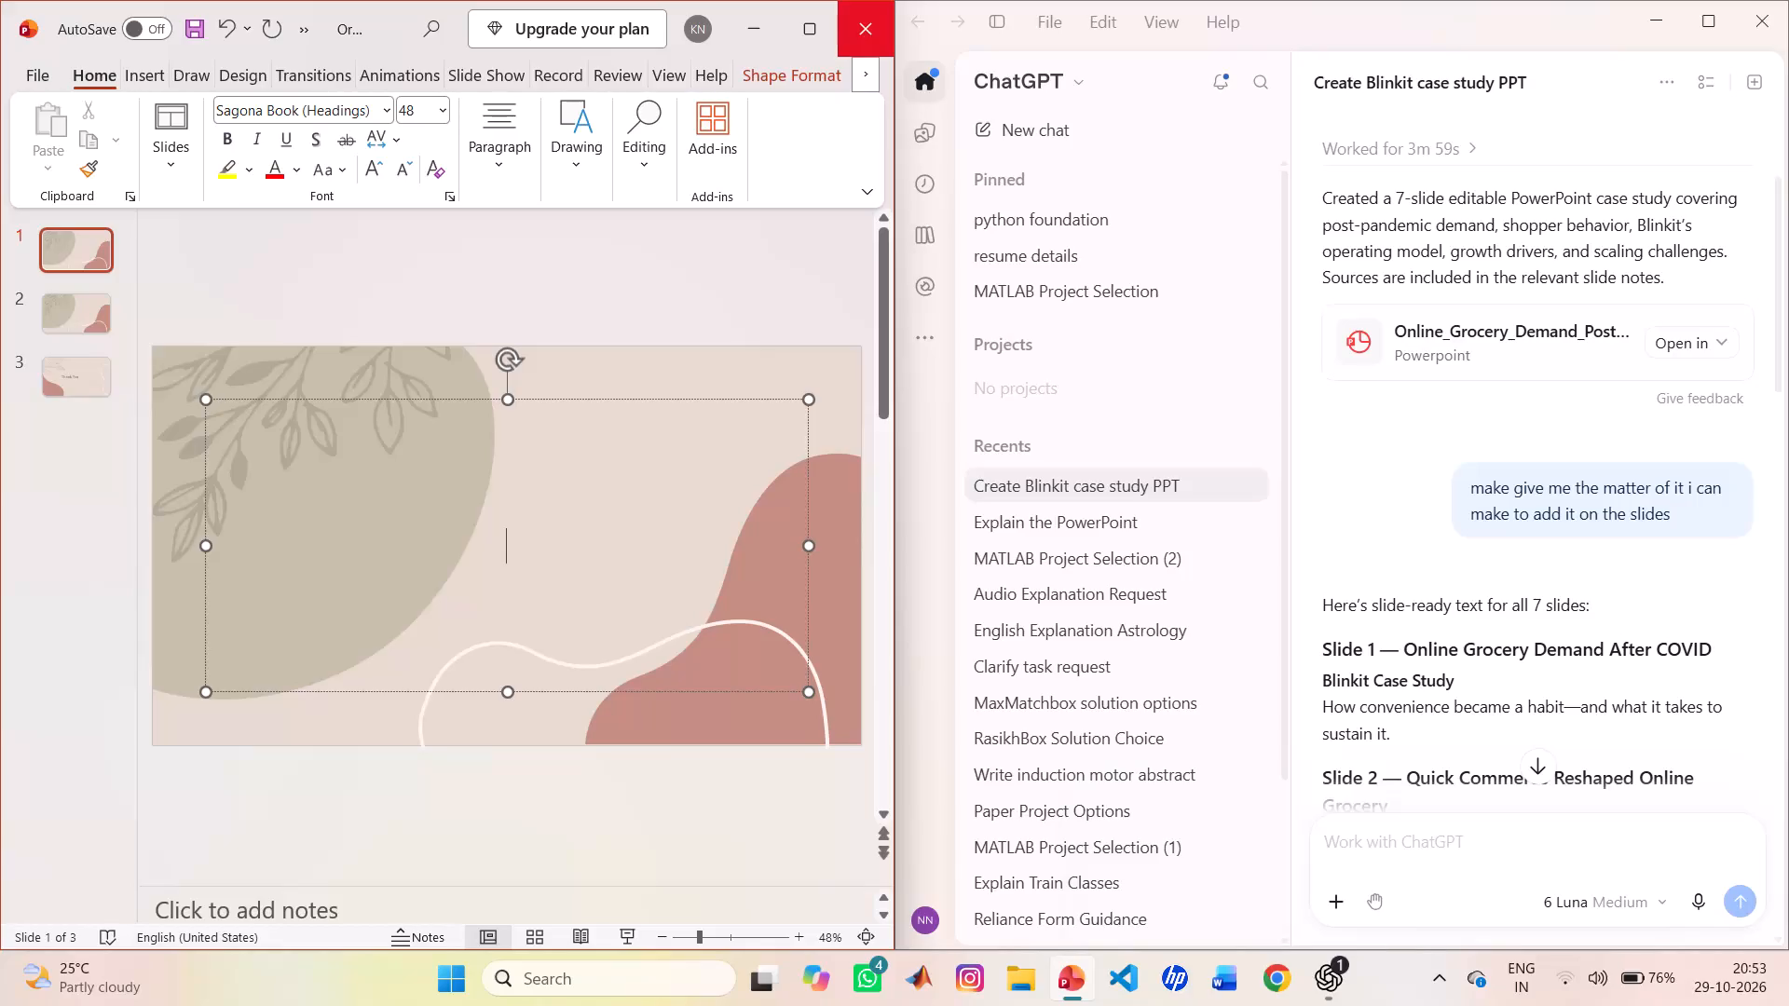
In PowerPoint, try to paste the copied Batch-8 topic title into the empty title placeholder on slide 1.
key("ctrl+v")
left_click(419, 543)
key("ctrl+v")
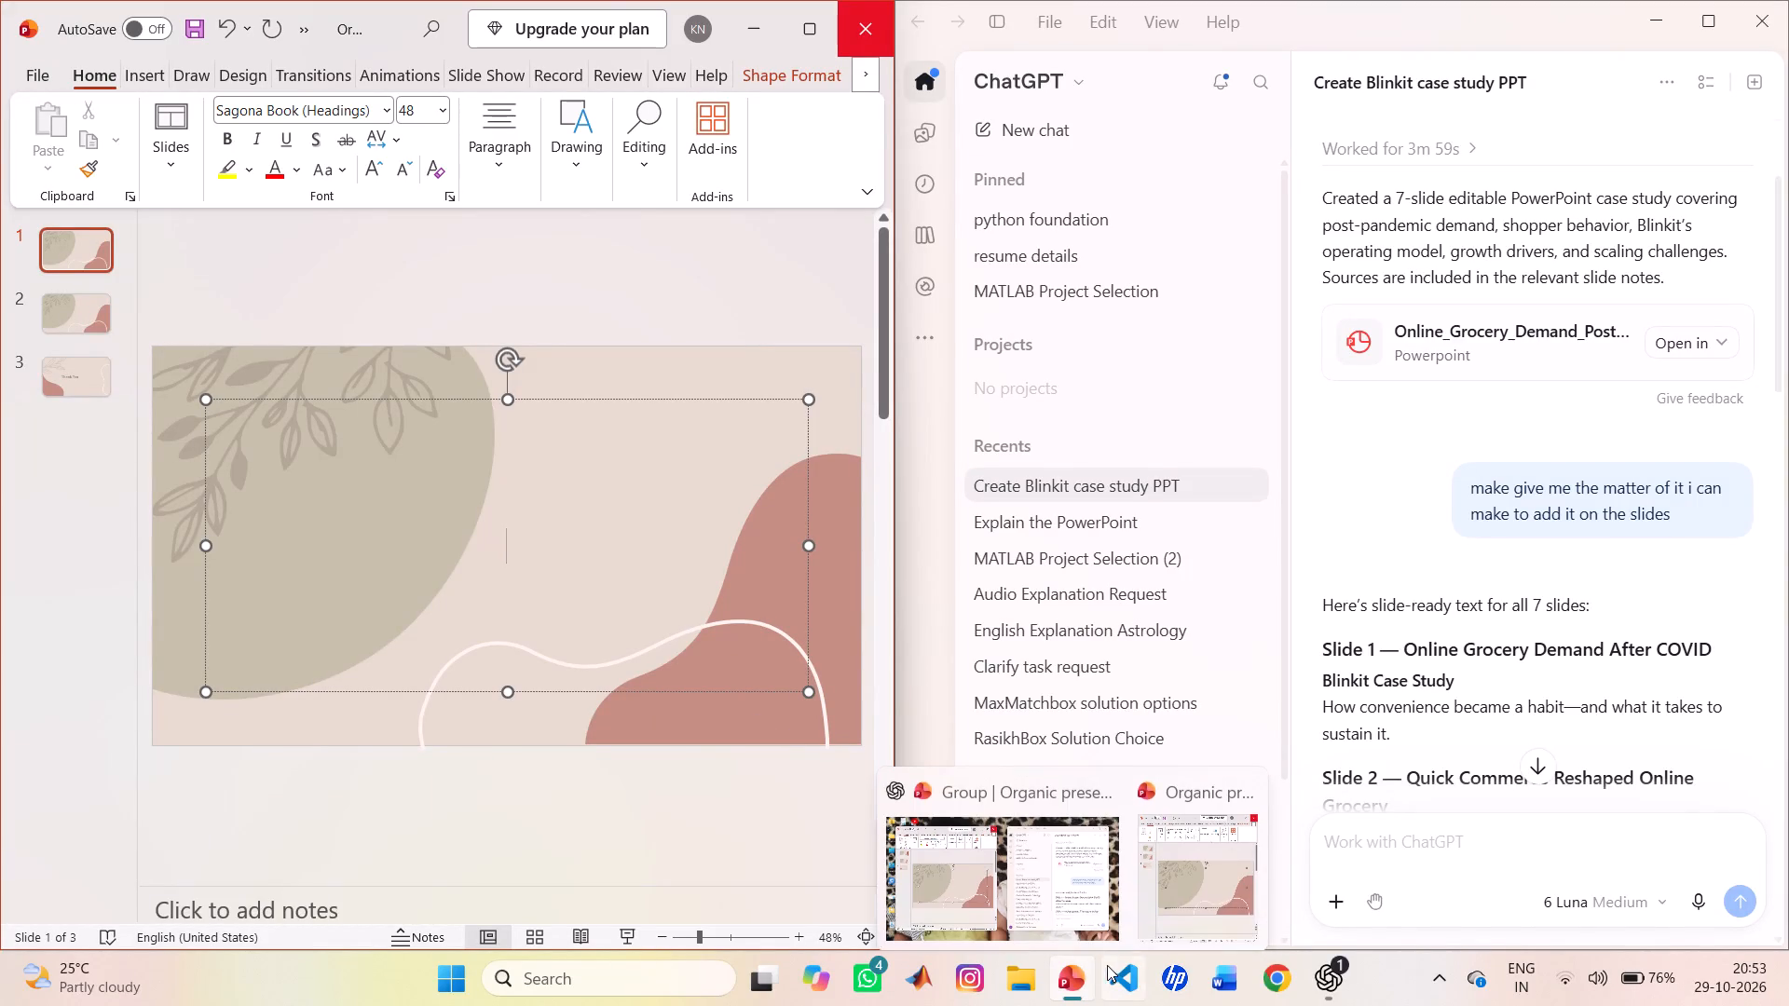
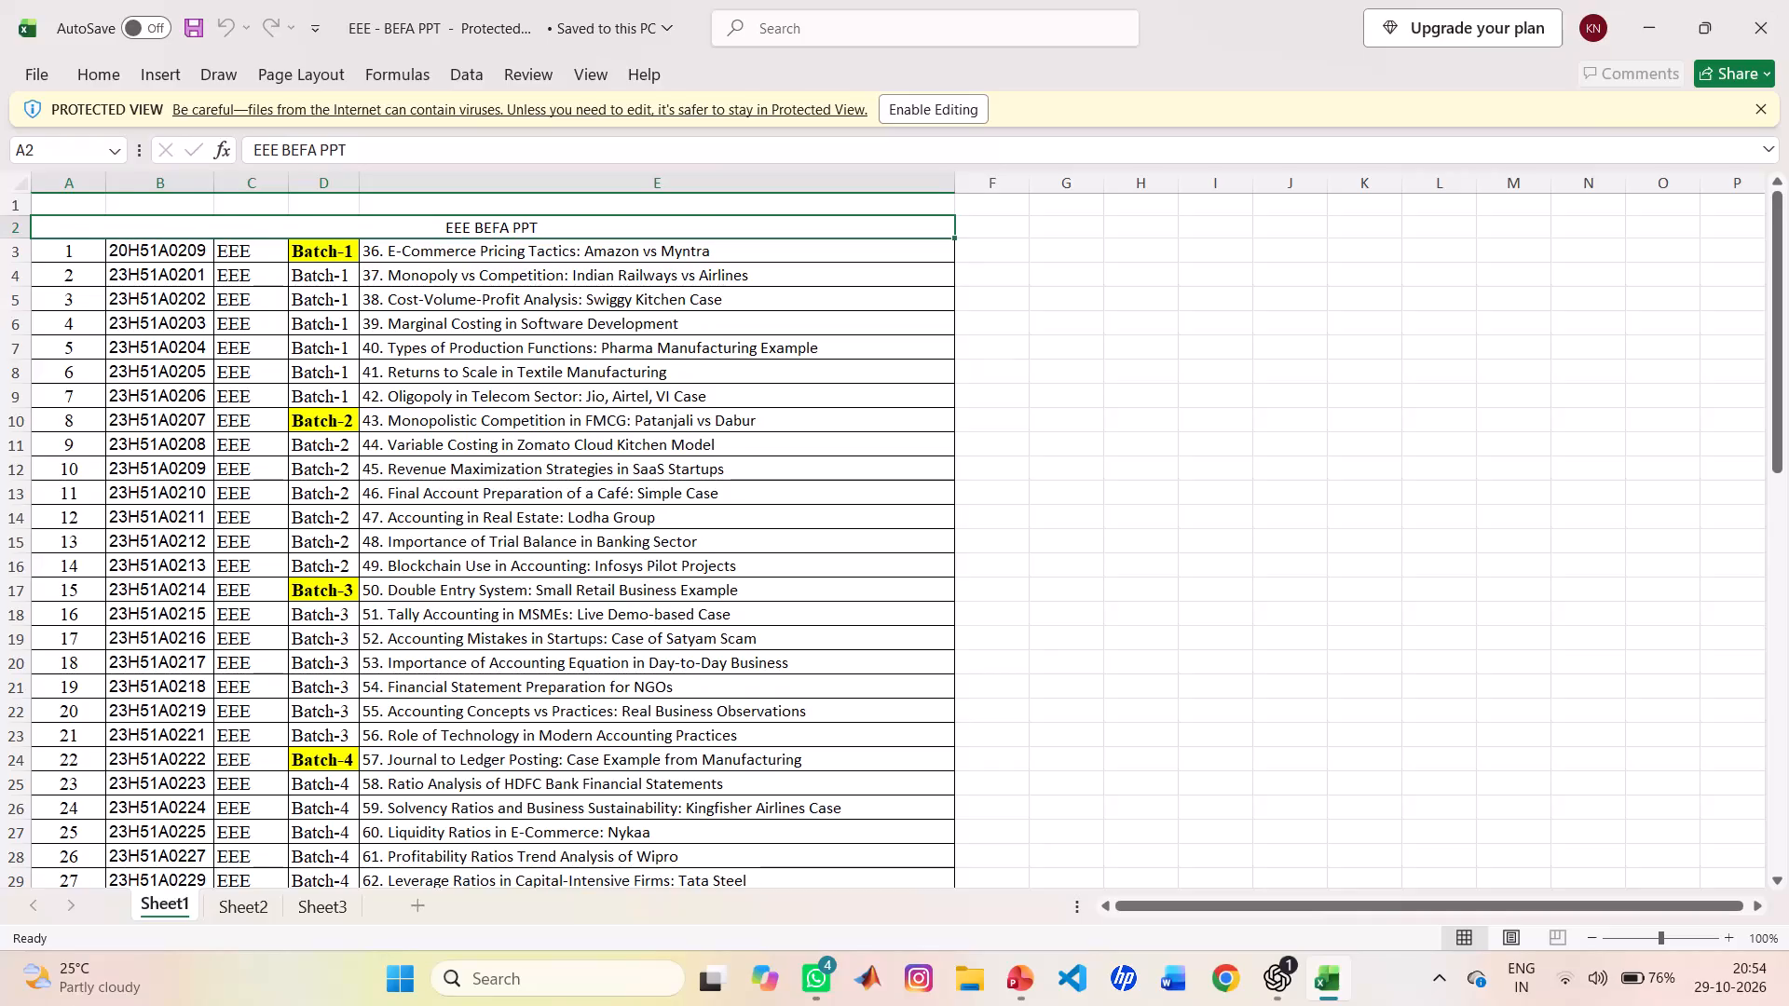
In the Excel topic list, copy the Batch-8 topic cell "18. Online Grocery Demand Post-Pandemic: Blinkit Case Study".
scroll(440, 650, "down", 3)
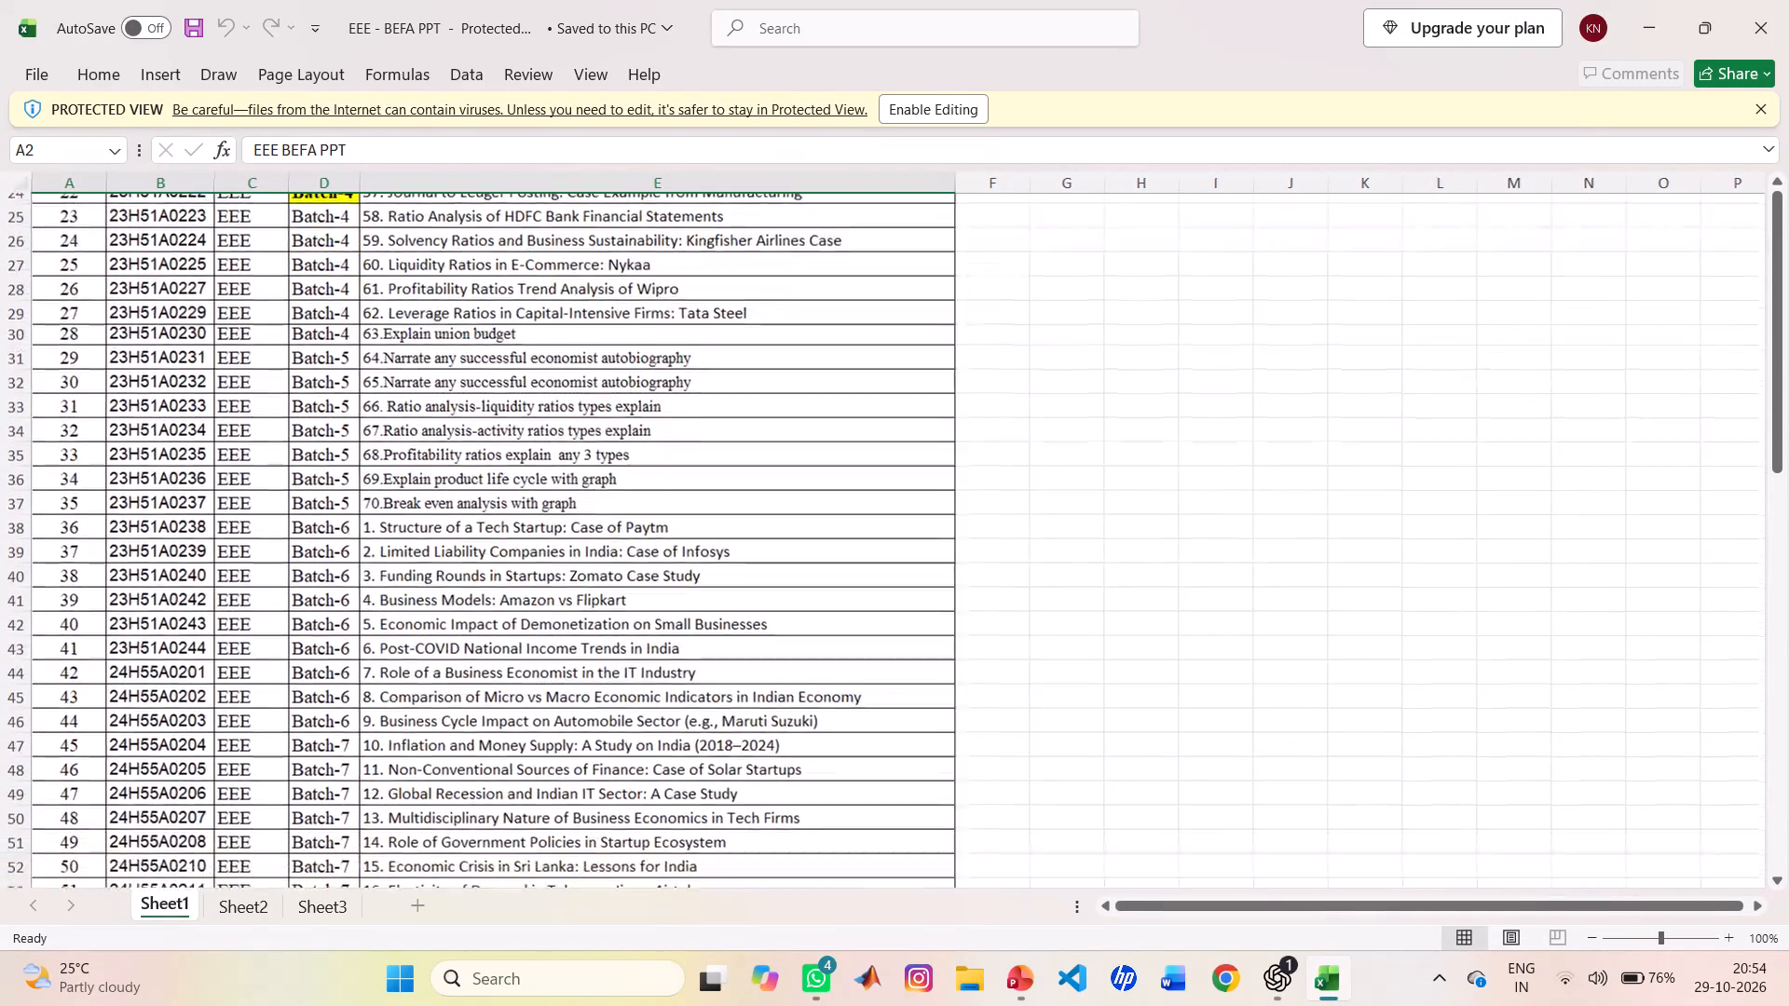
scroll(440, 650, "down", 2)
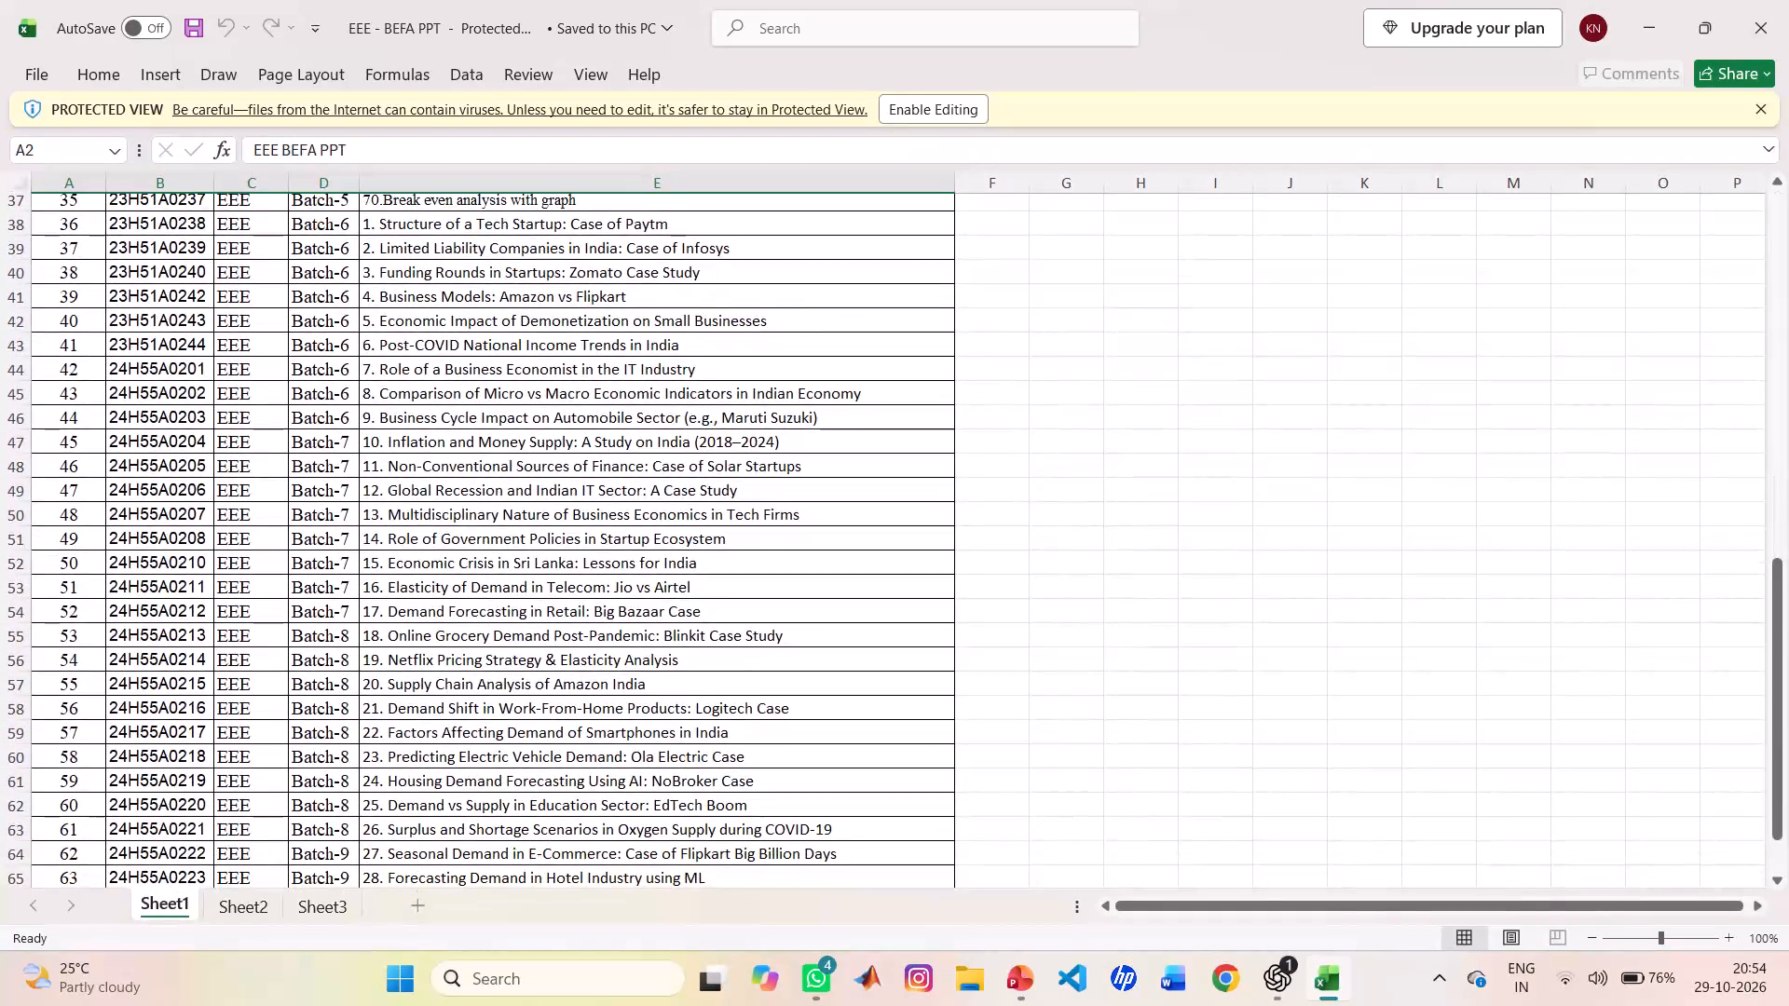
left_click_drag(390, 639, 395, 639)
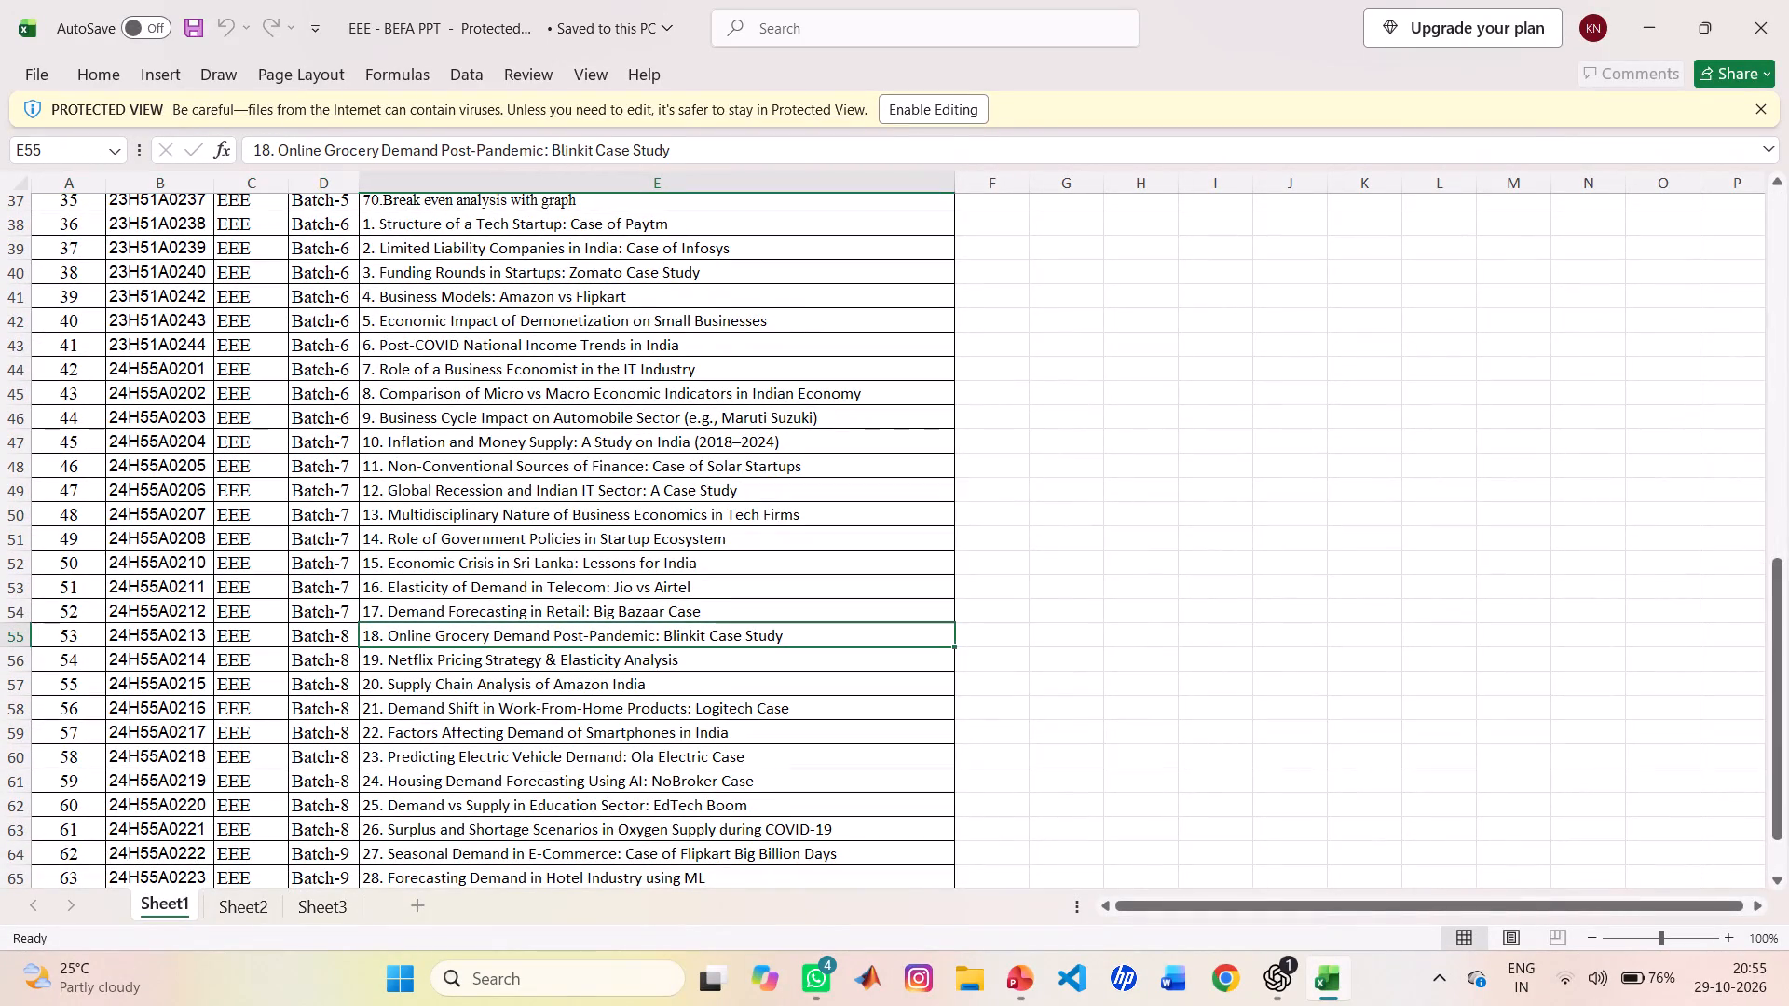
left_click_drag(395, 639, 651, 634)
key("ctrl+c")
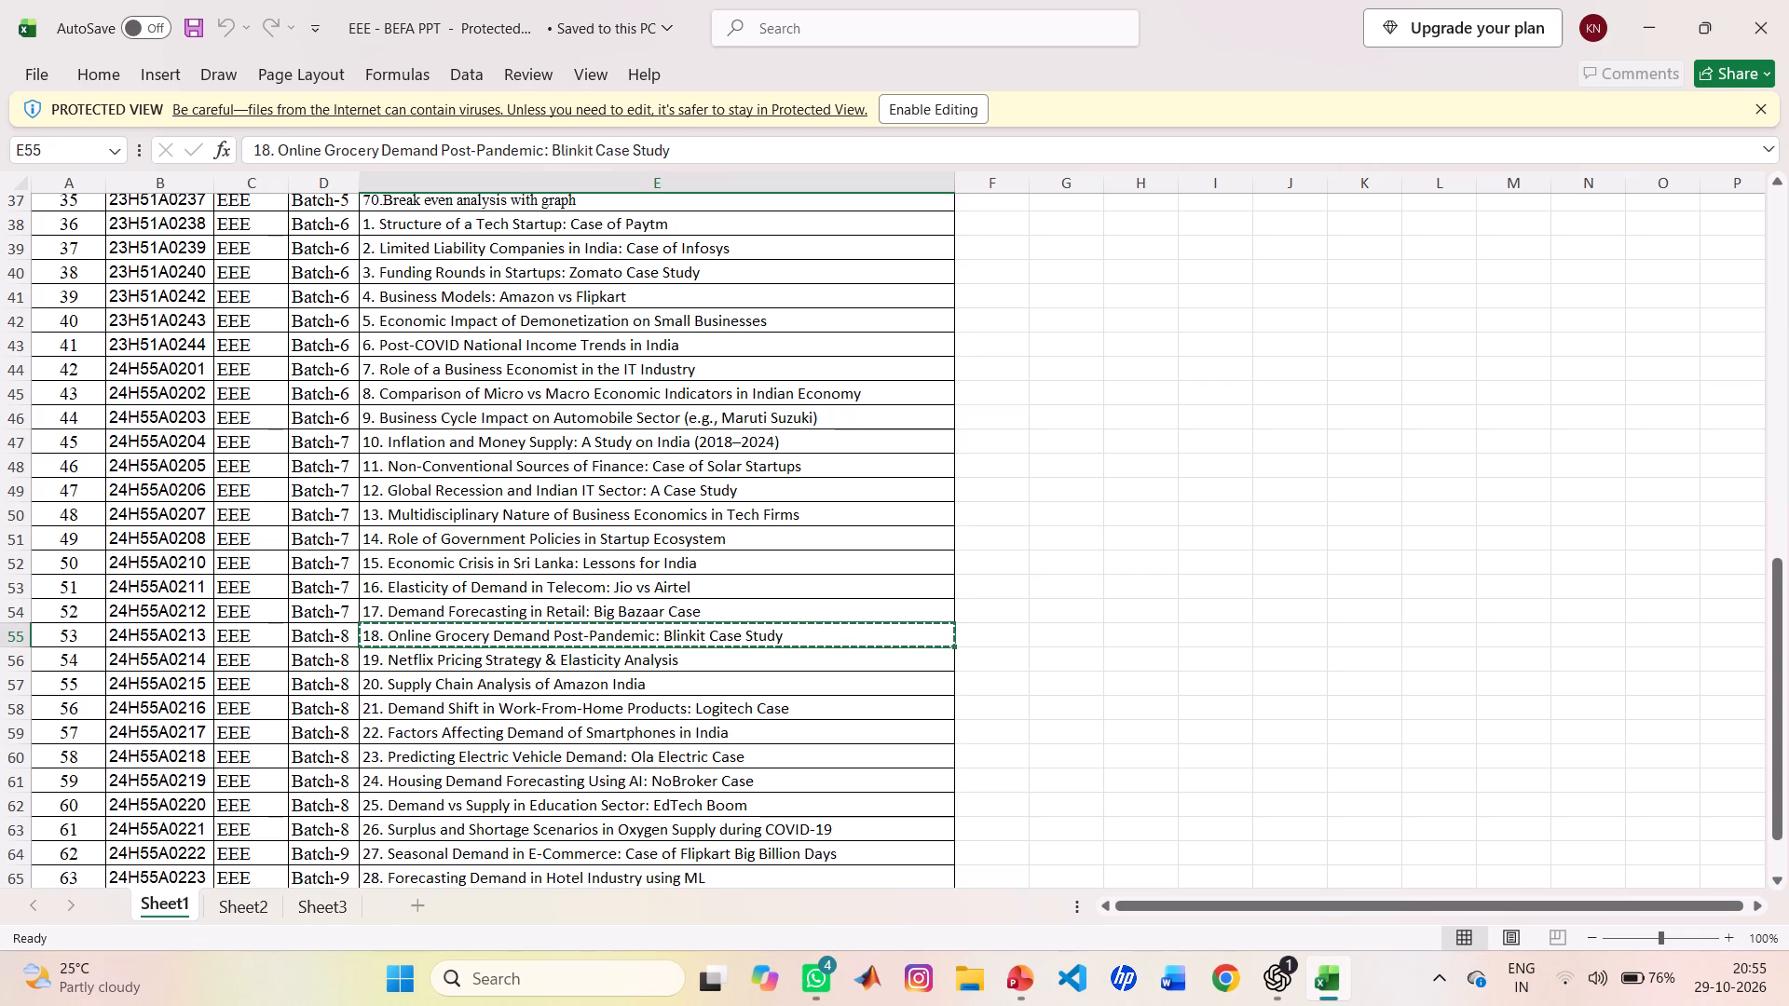
key("ctrl+c")
scroll(651, 634, "up", 1)
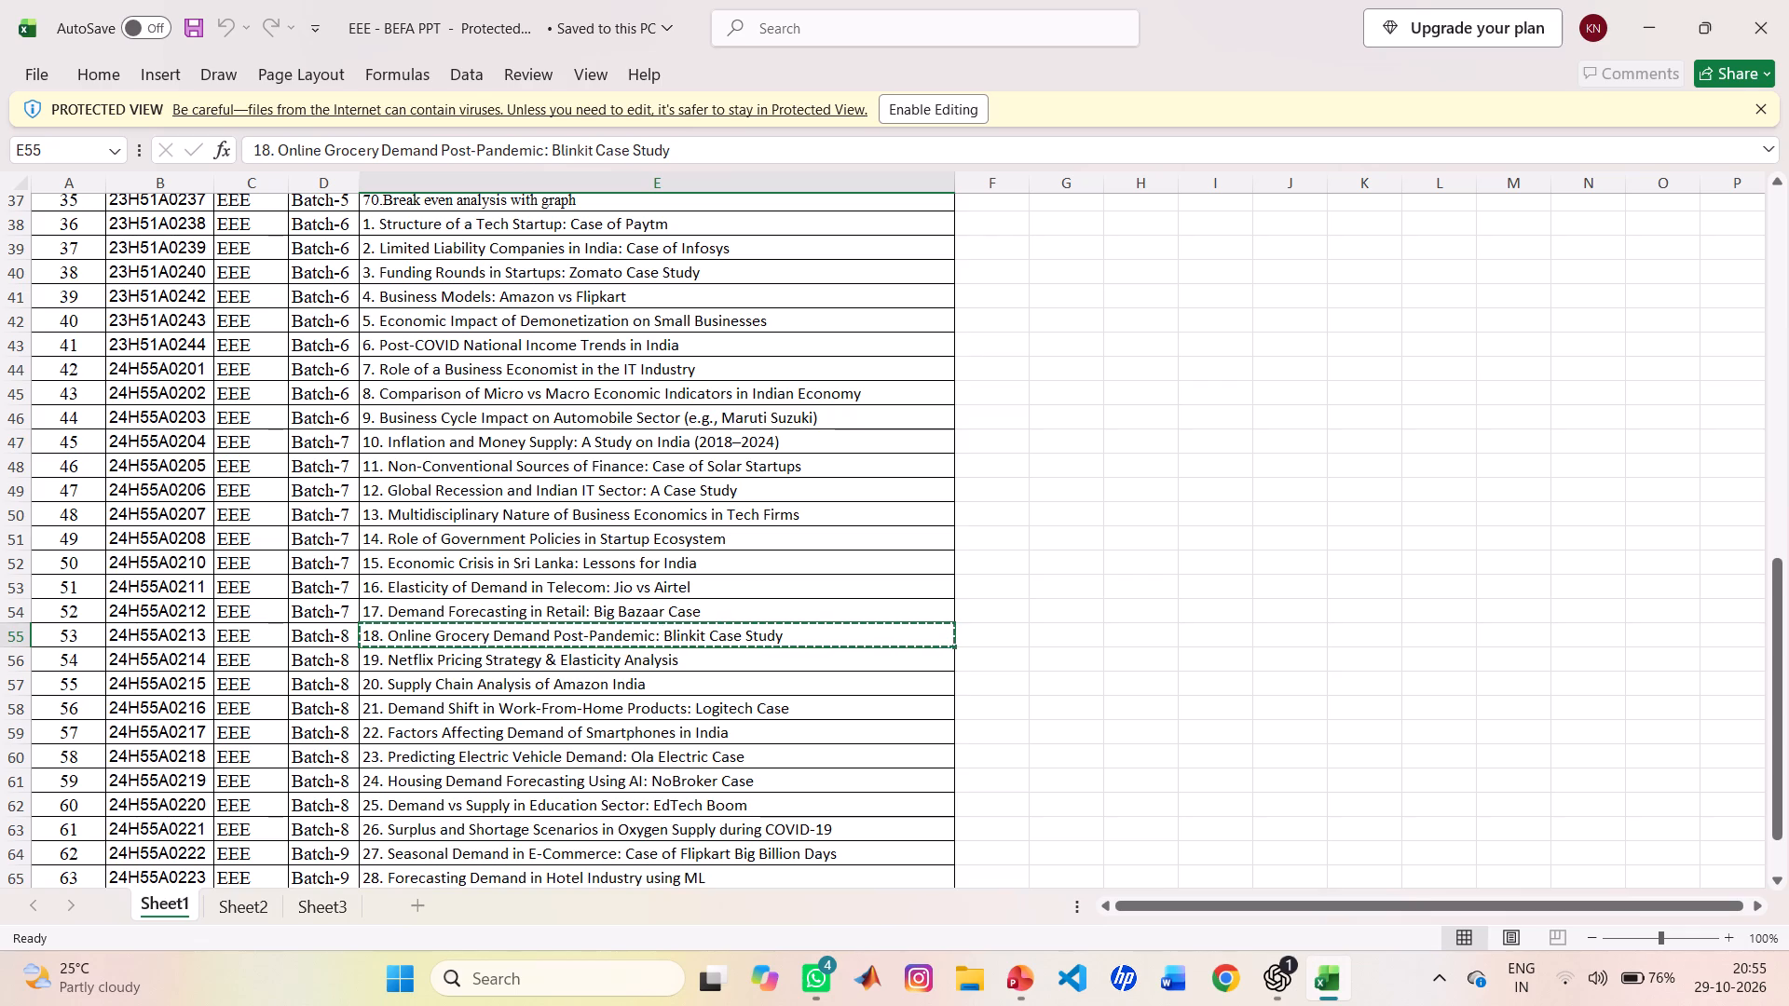
scroll(693, 672, "up", 2)
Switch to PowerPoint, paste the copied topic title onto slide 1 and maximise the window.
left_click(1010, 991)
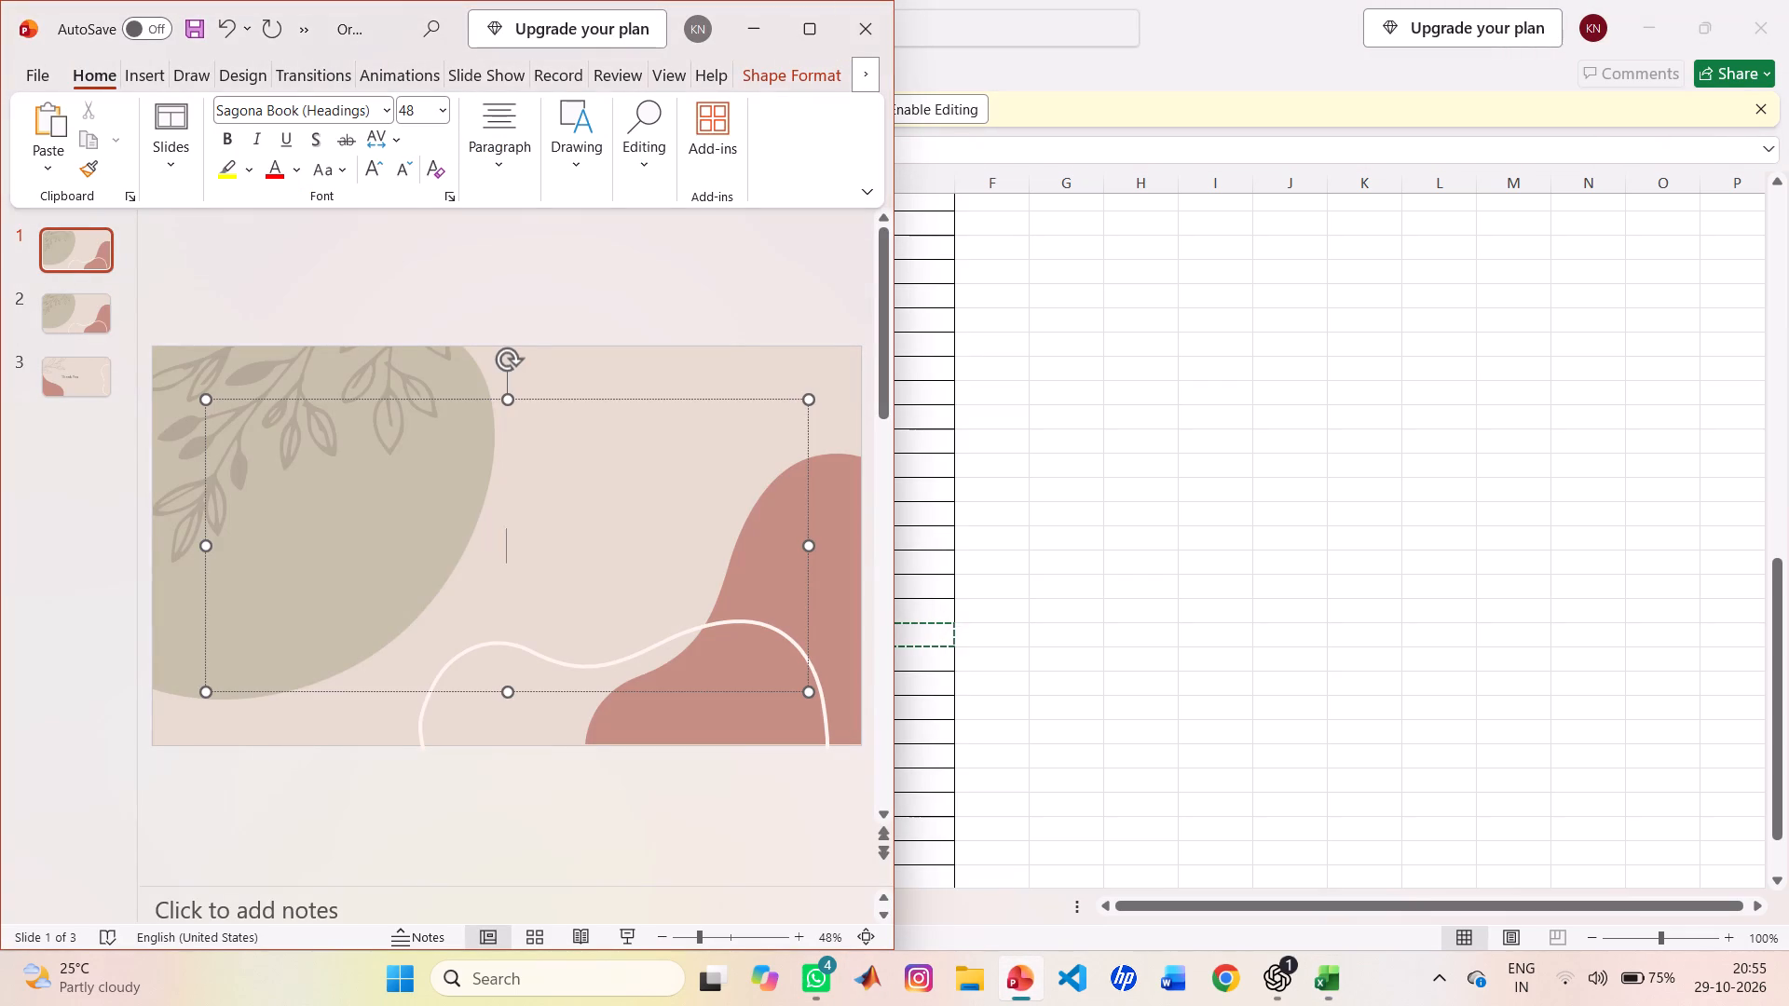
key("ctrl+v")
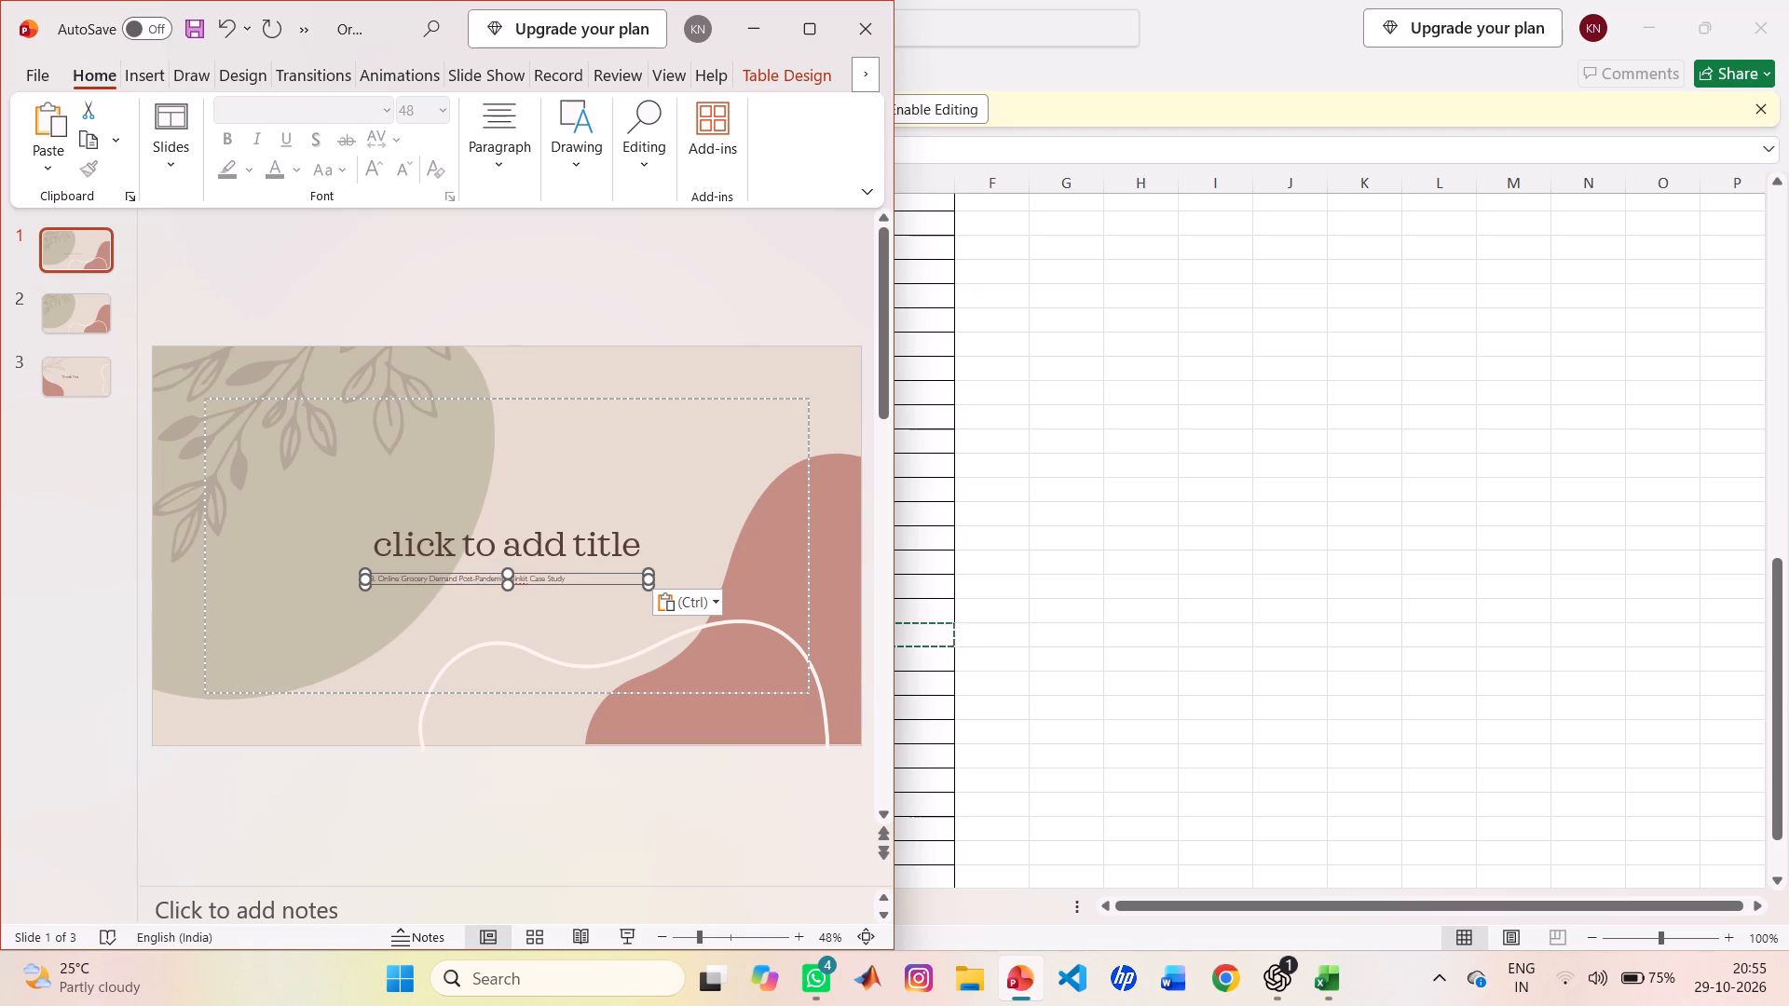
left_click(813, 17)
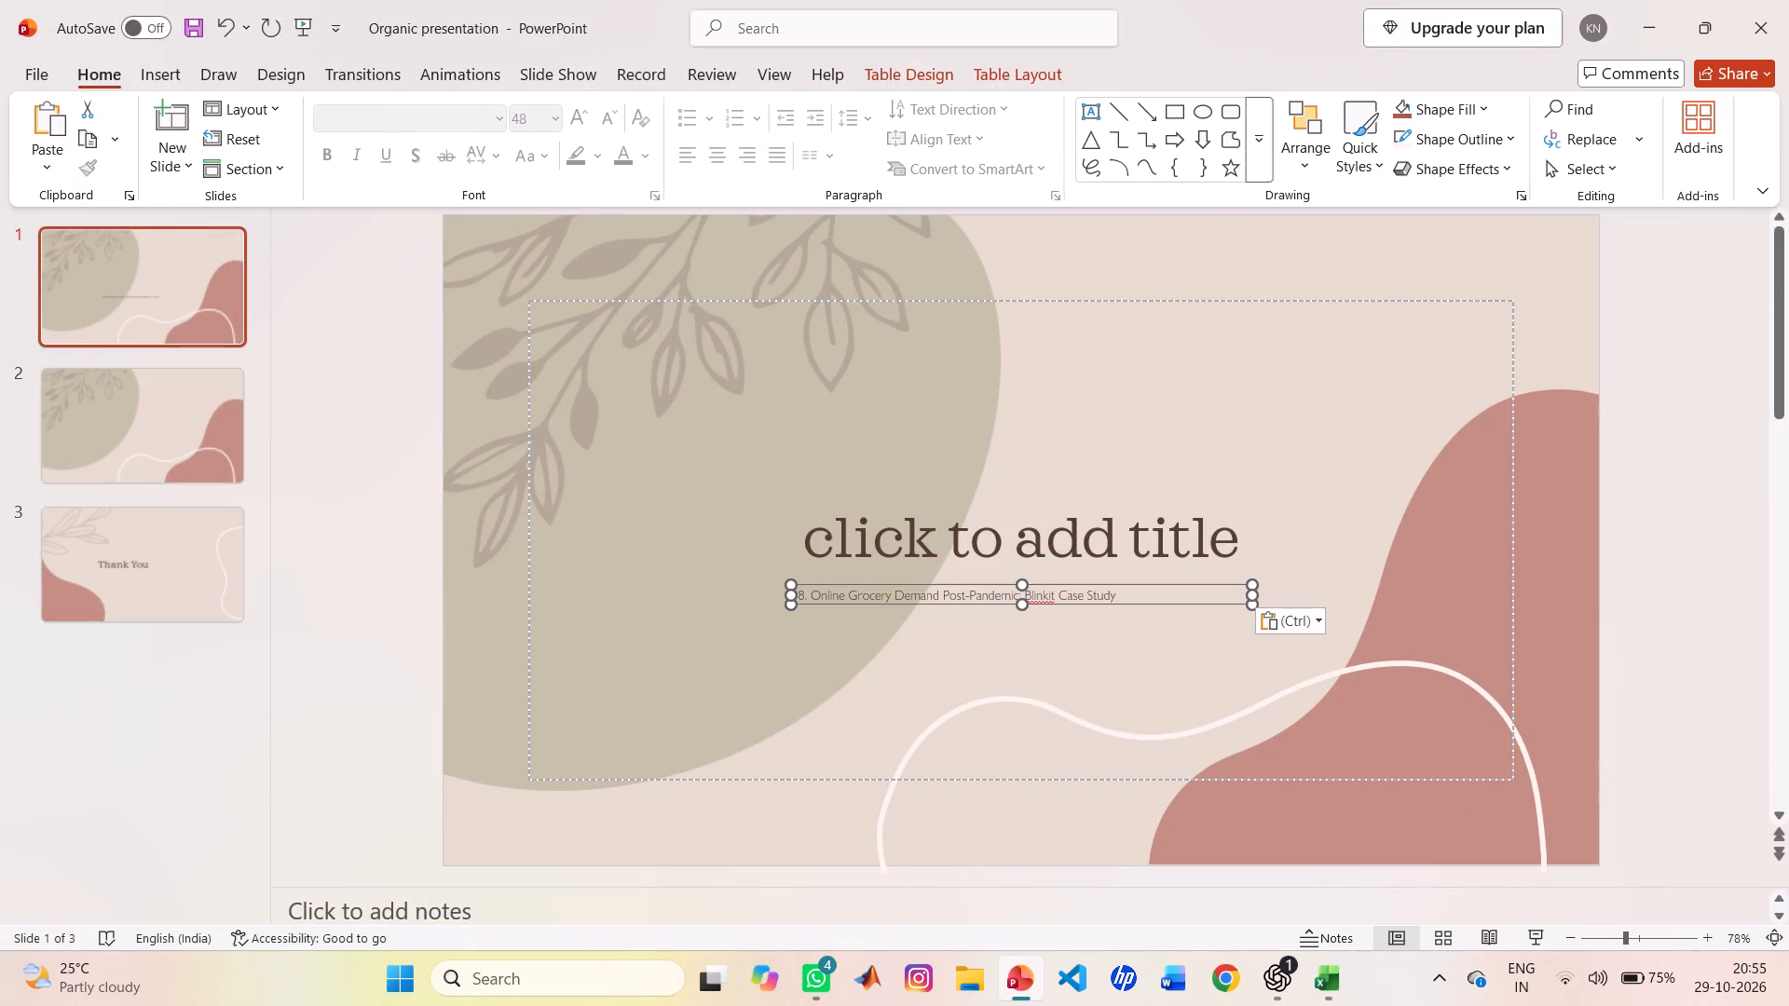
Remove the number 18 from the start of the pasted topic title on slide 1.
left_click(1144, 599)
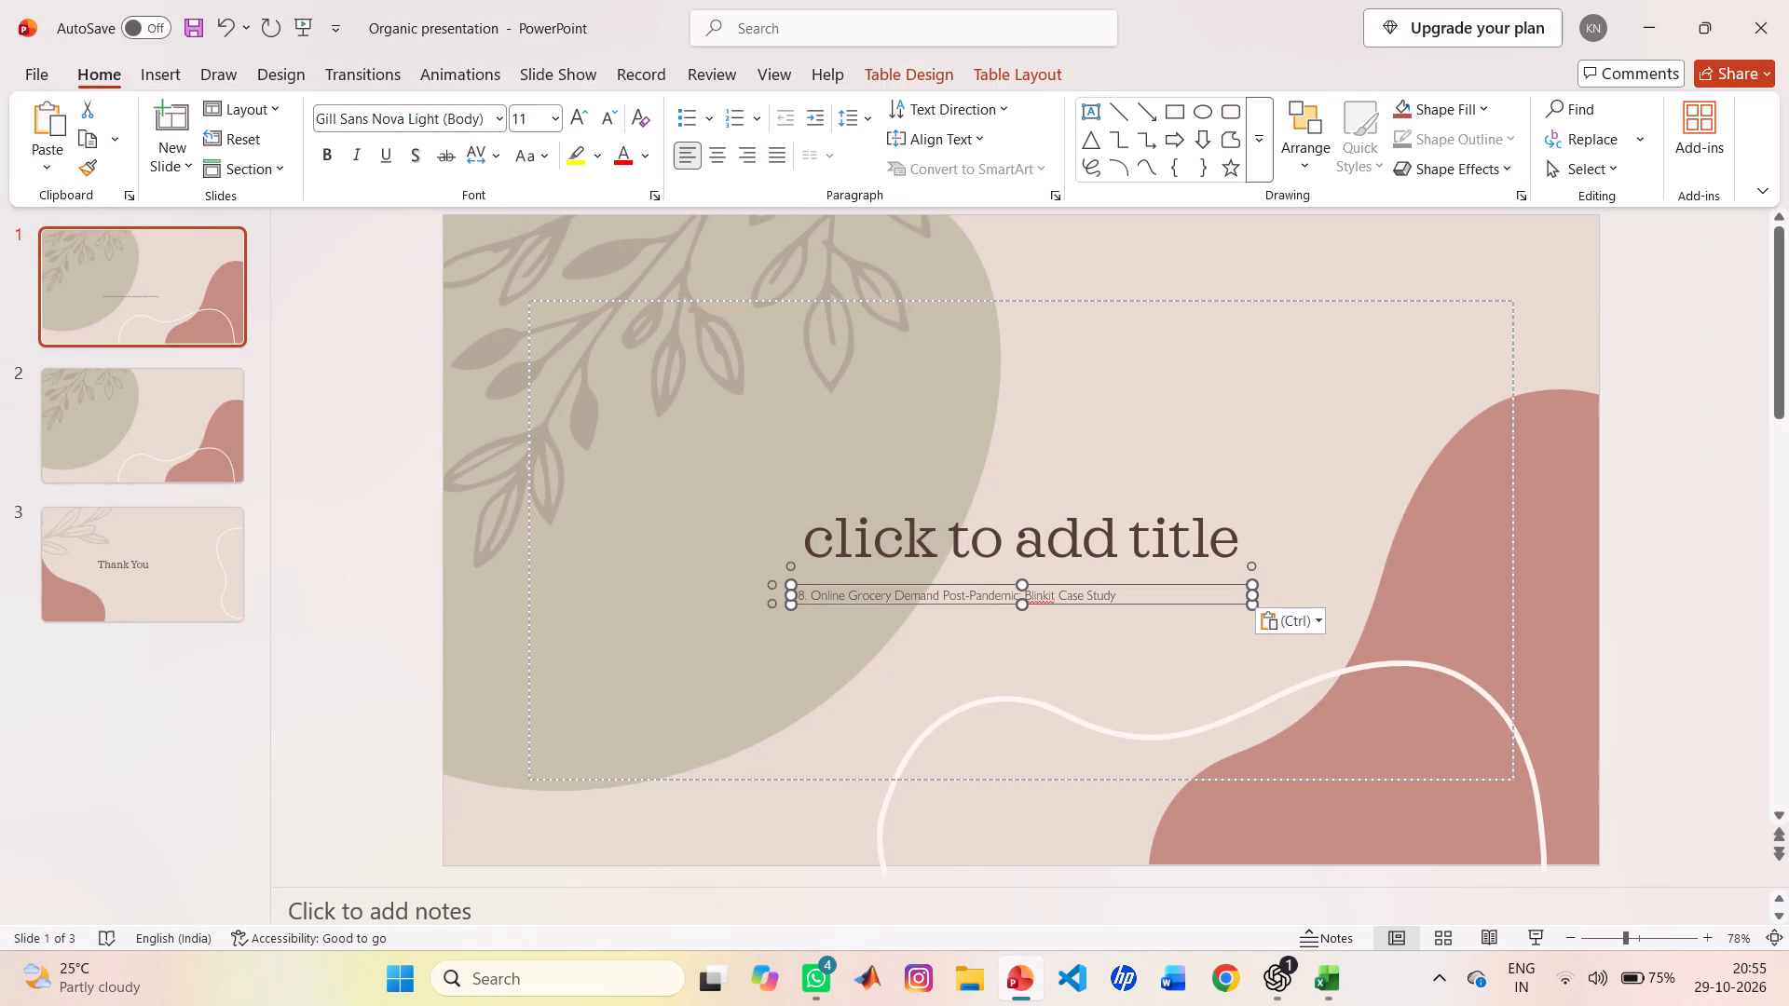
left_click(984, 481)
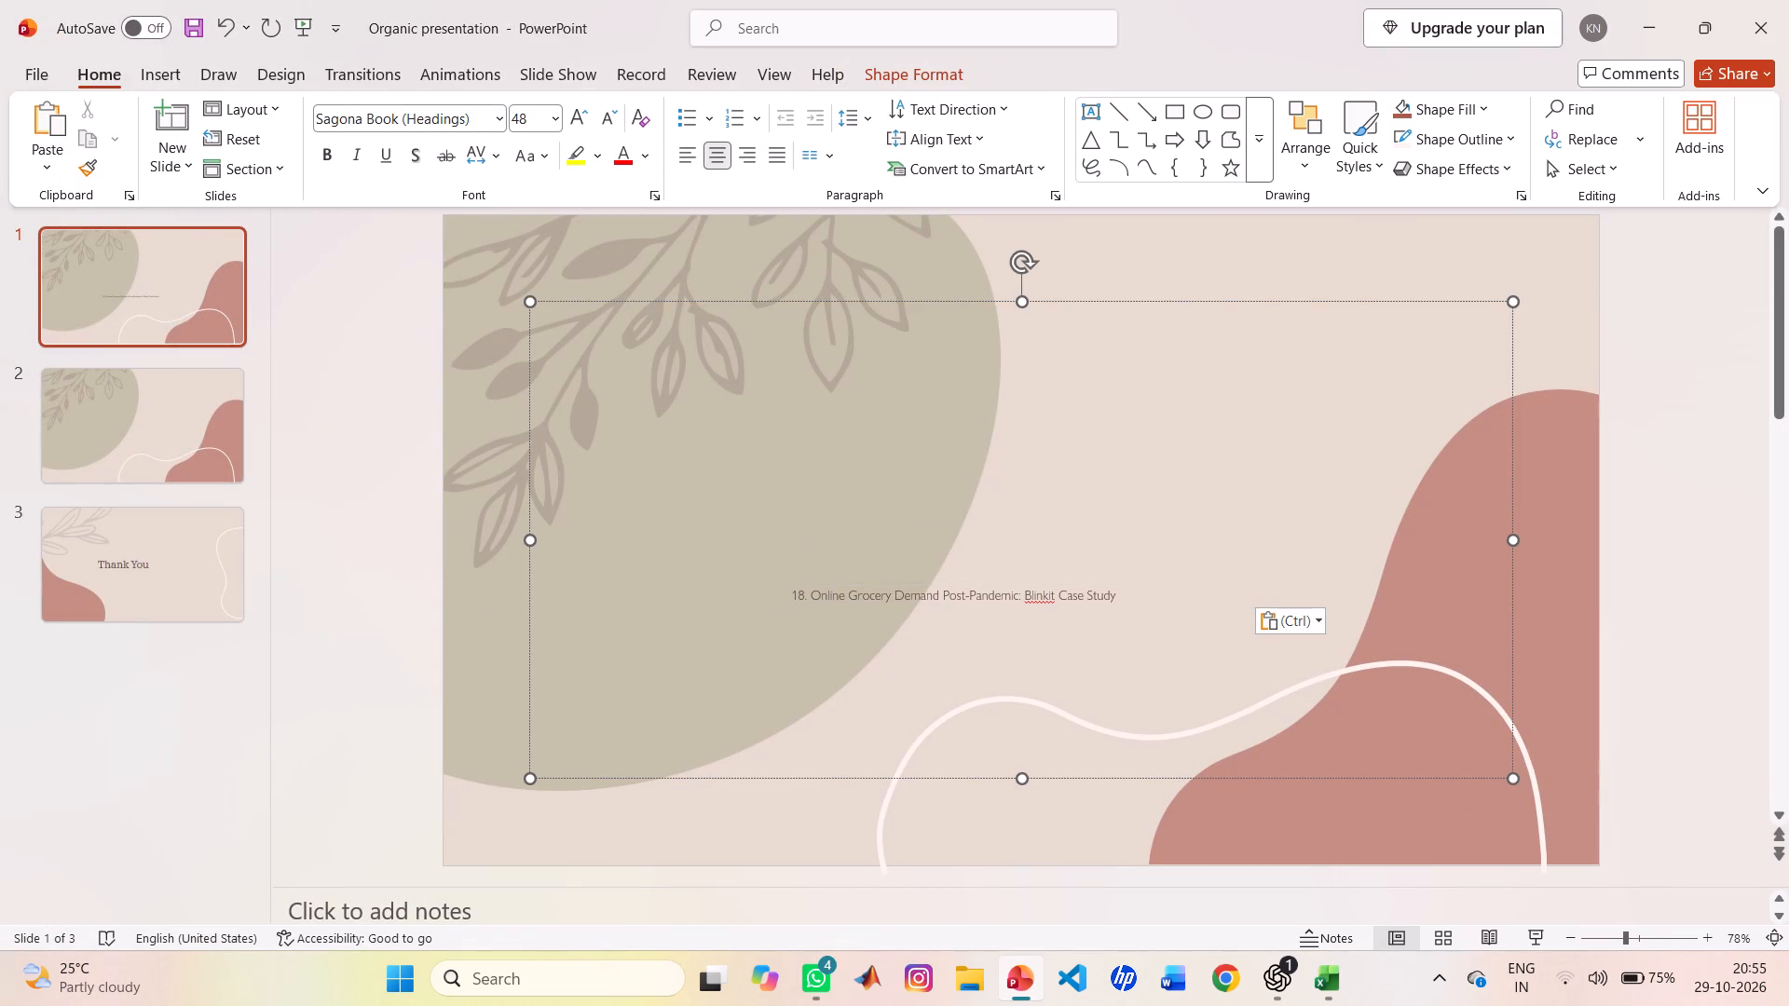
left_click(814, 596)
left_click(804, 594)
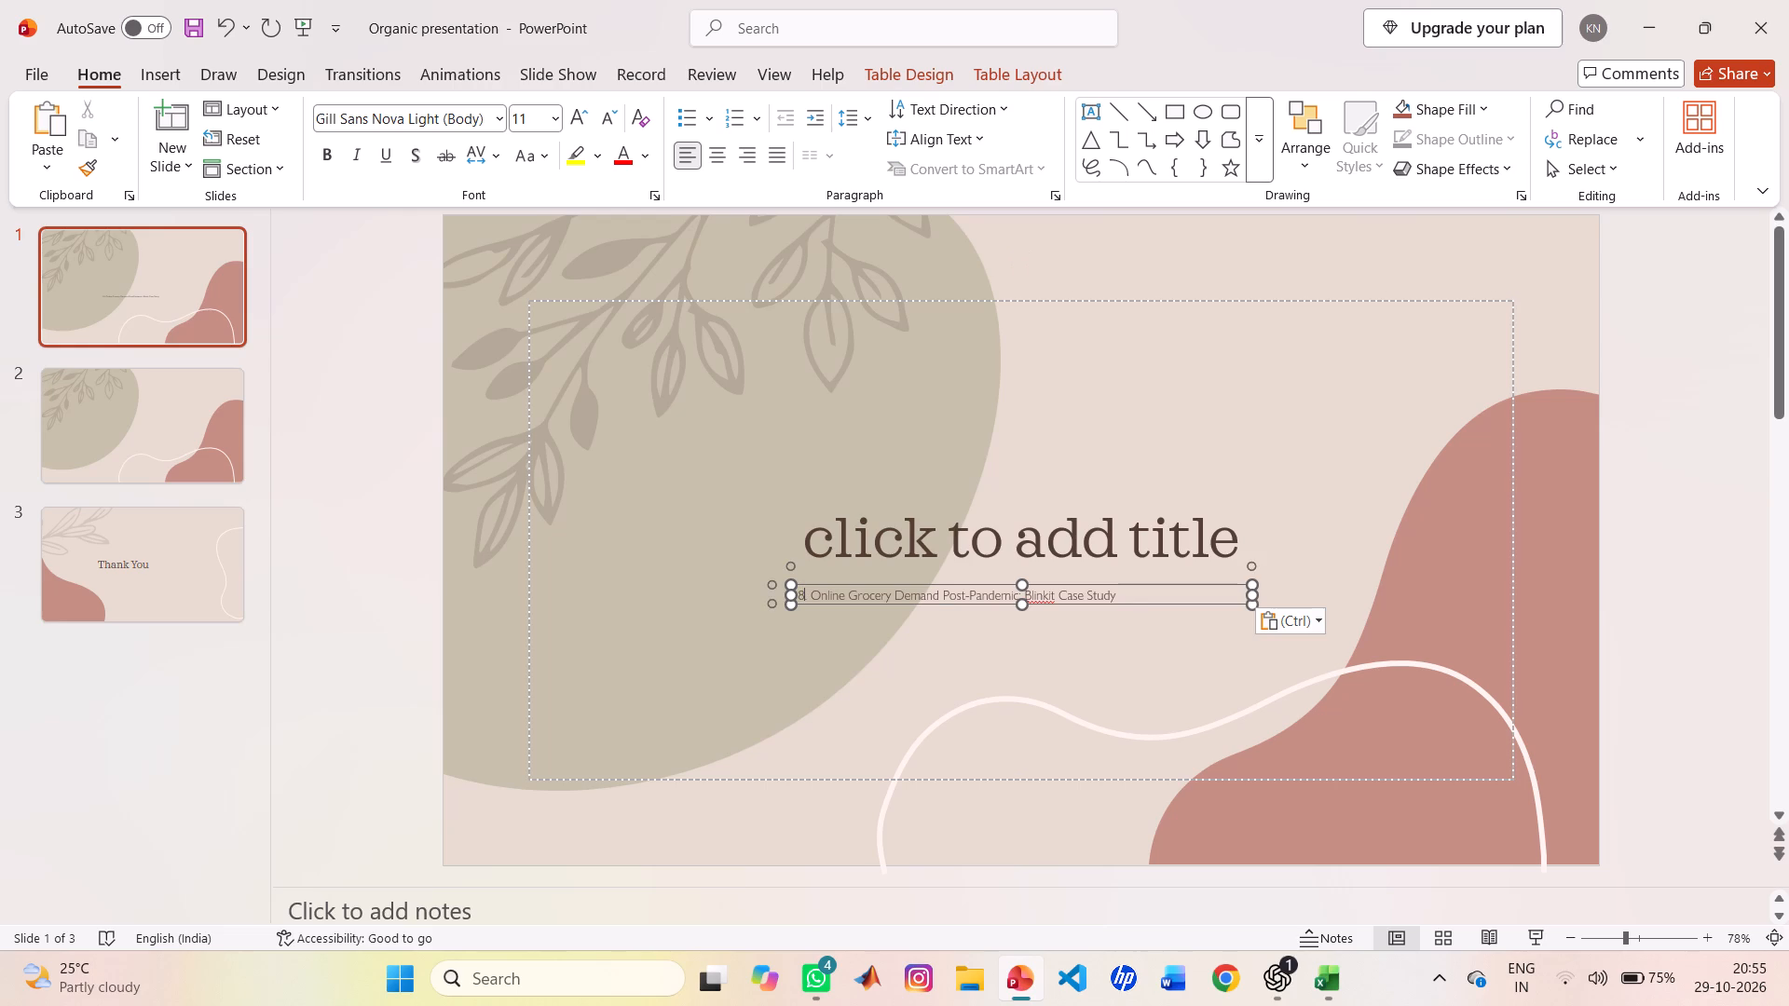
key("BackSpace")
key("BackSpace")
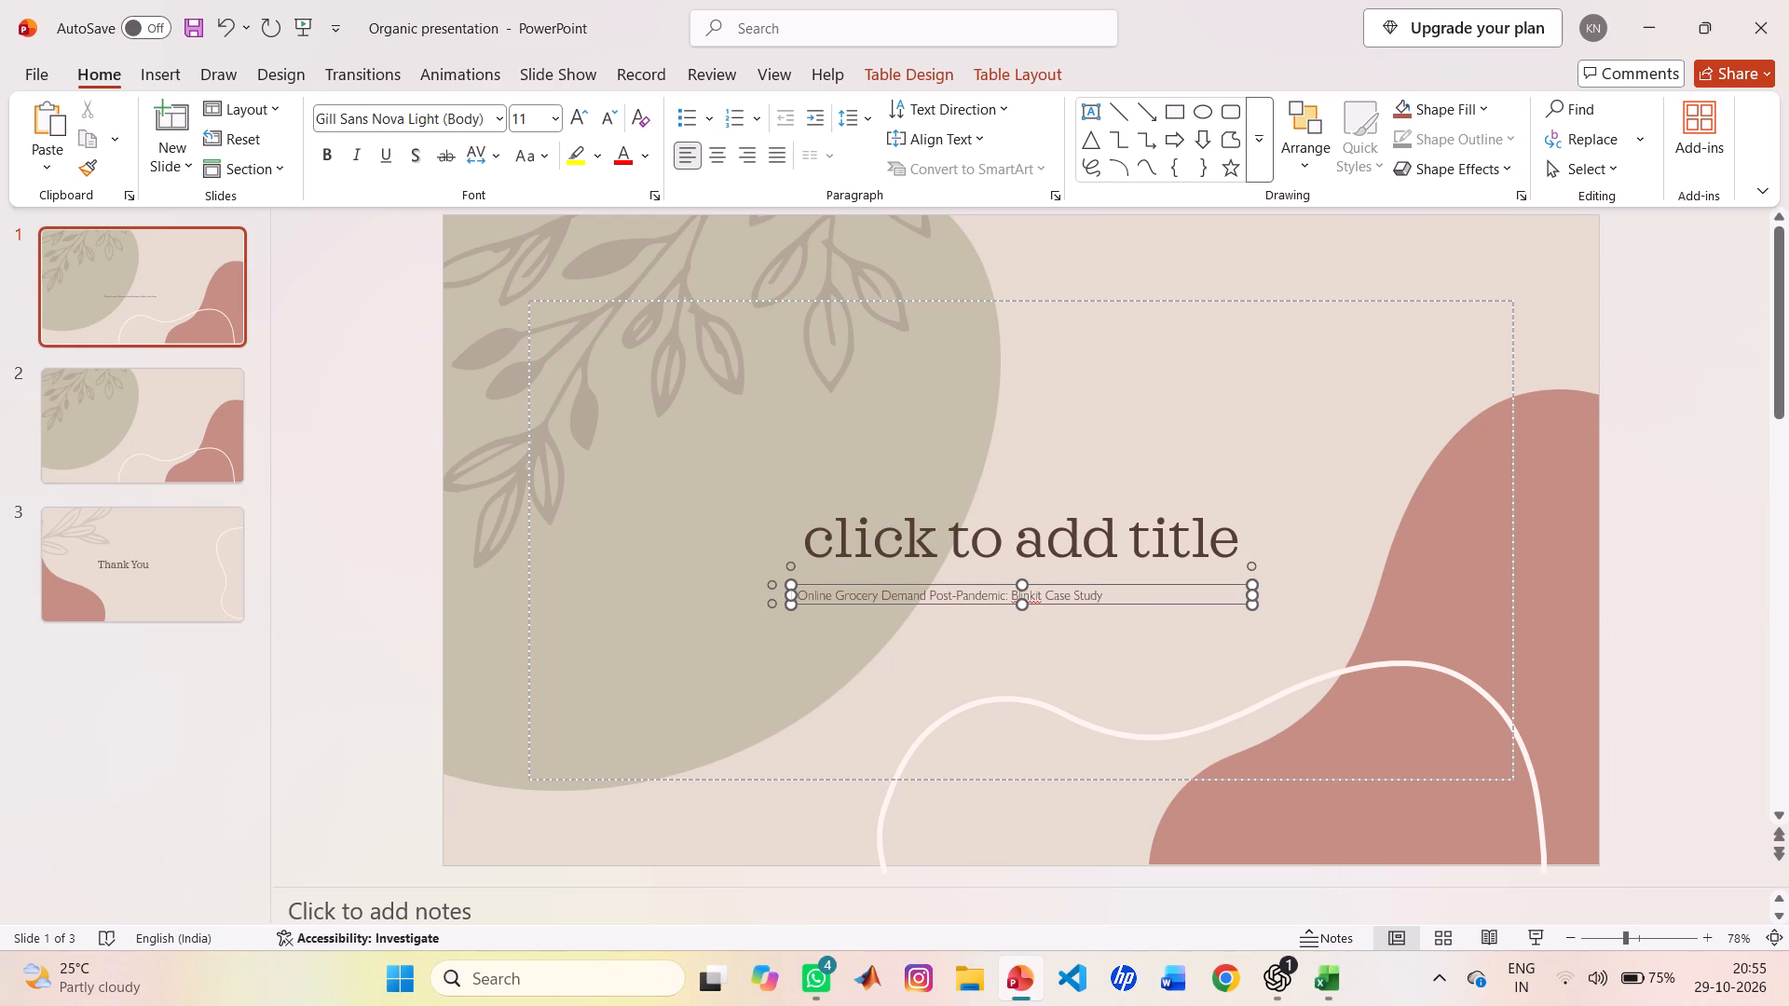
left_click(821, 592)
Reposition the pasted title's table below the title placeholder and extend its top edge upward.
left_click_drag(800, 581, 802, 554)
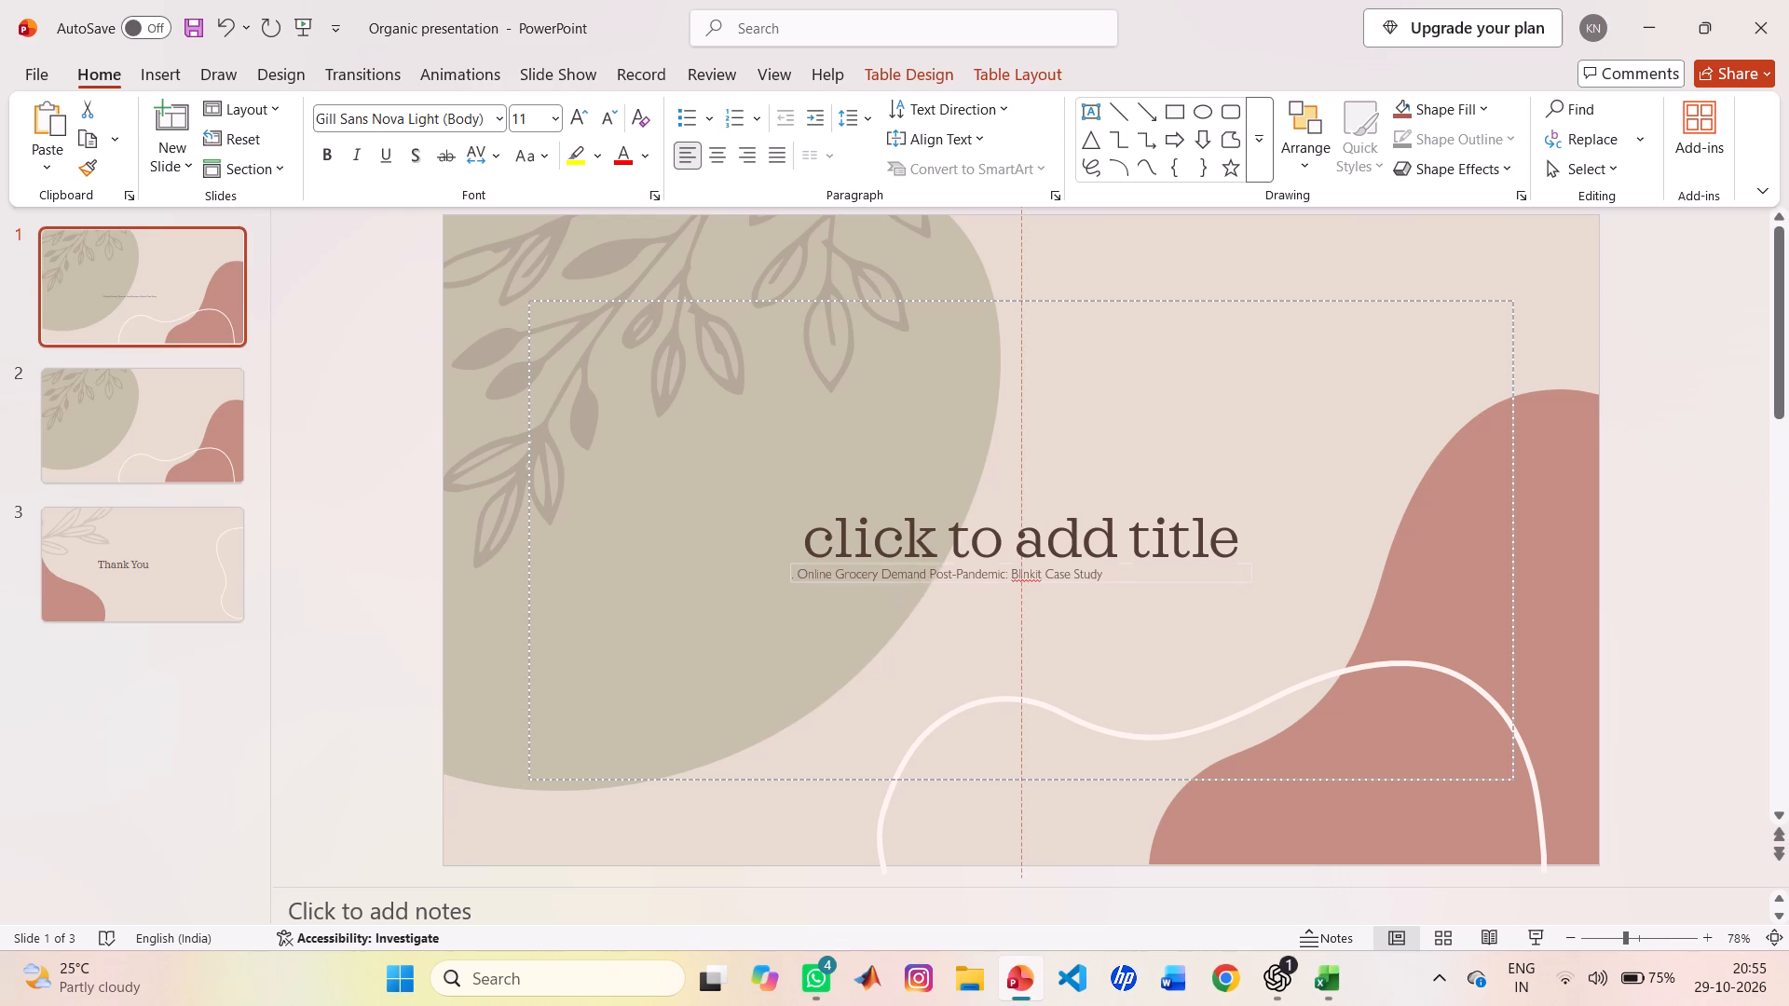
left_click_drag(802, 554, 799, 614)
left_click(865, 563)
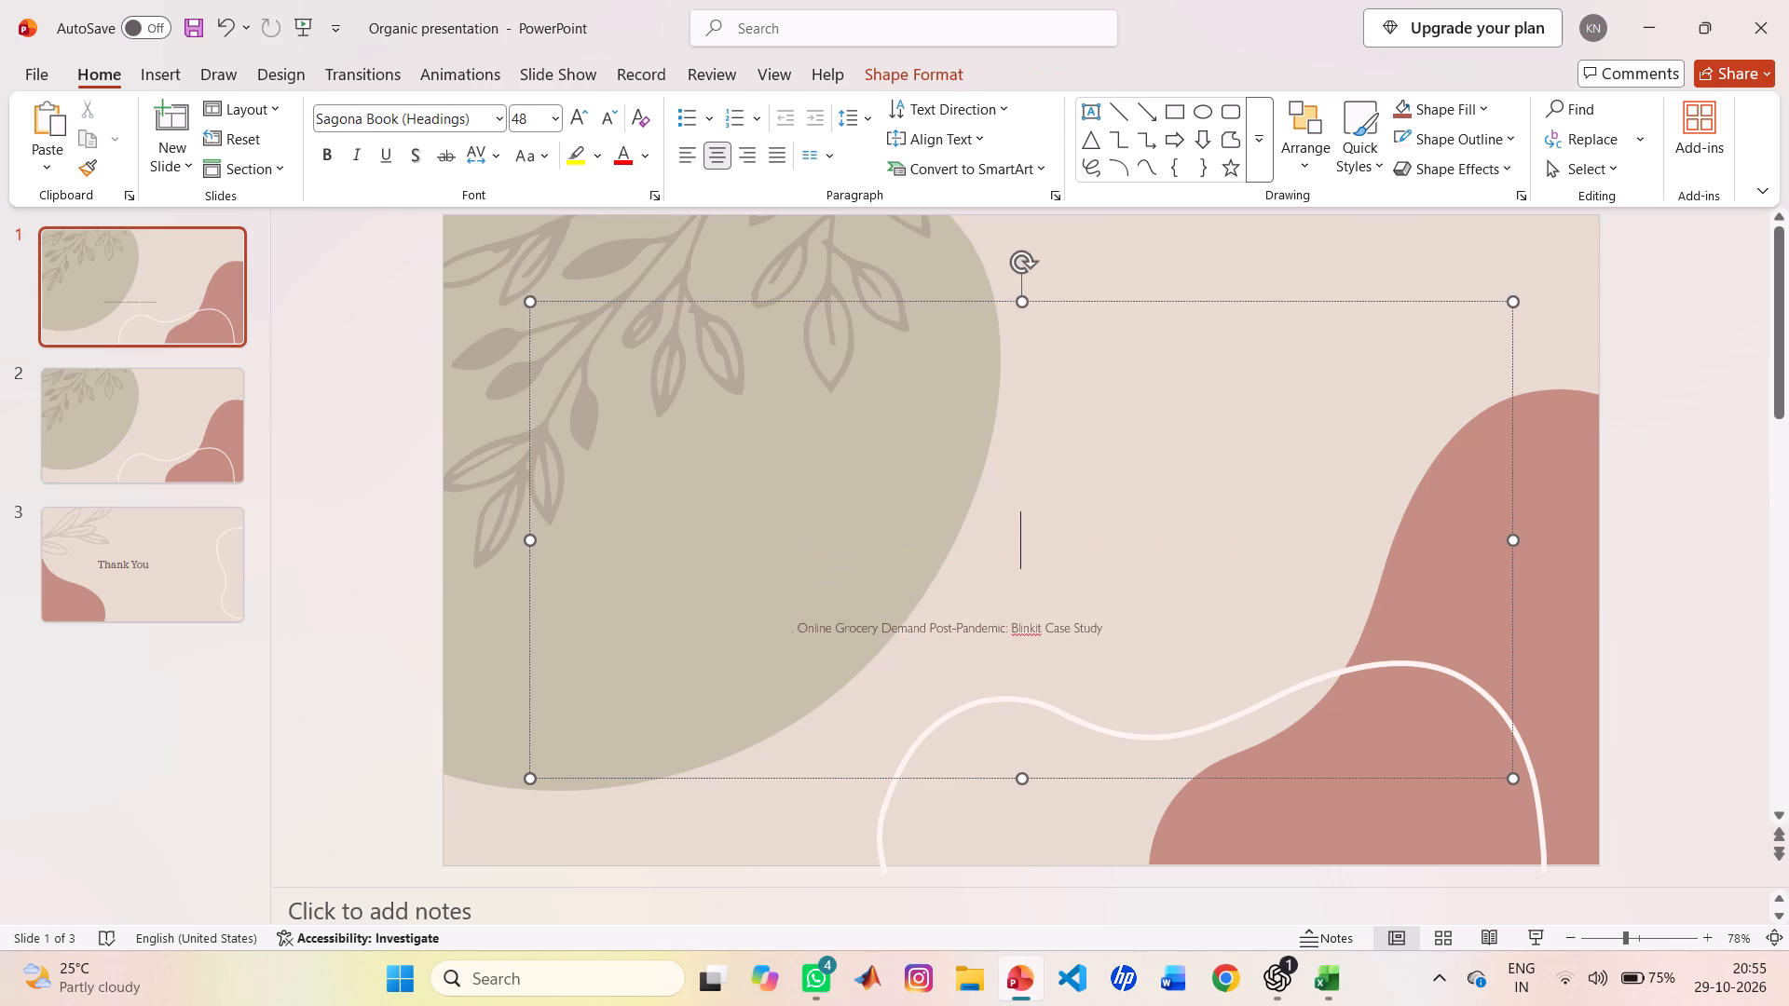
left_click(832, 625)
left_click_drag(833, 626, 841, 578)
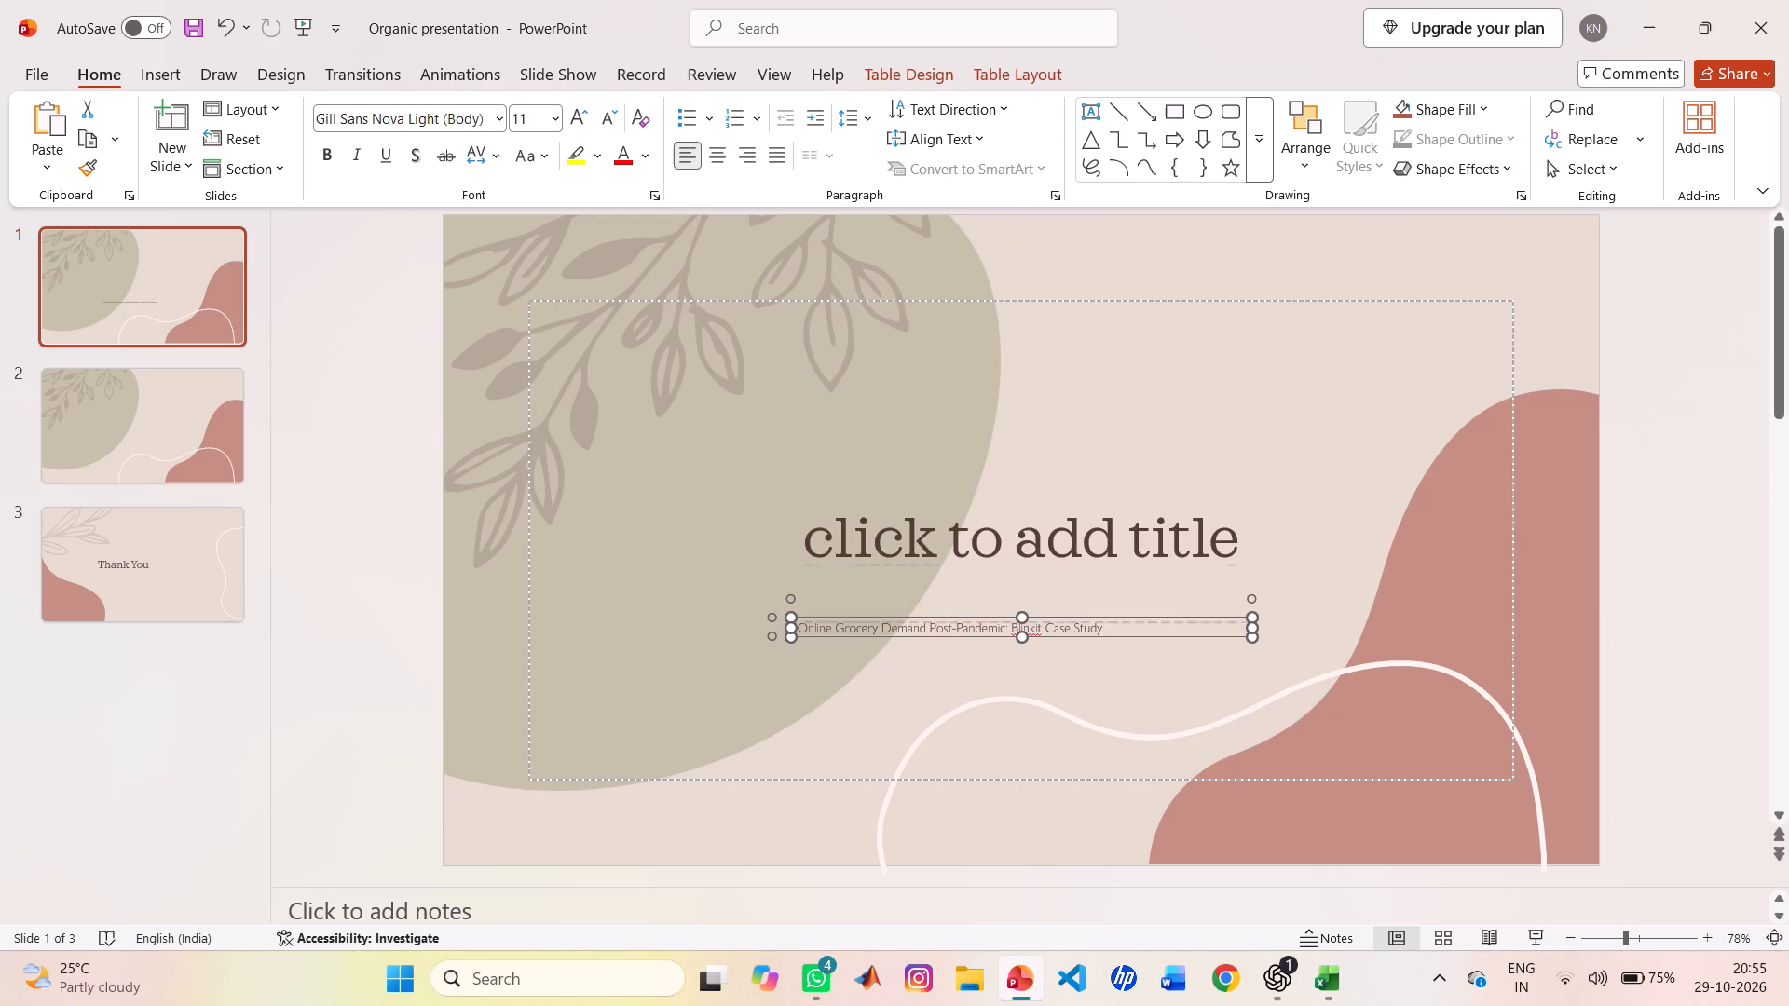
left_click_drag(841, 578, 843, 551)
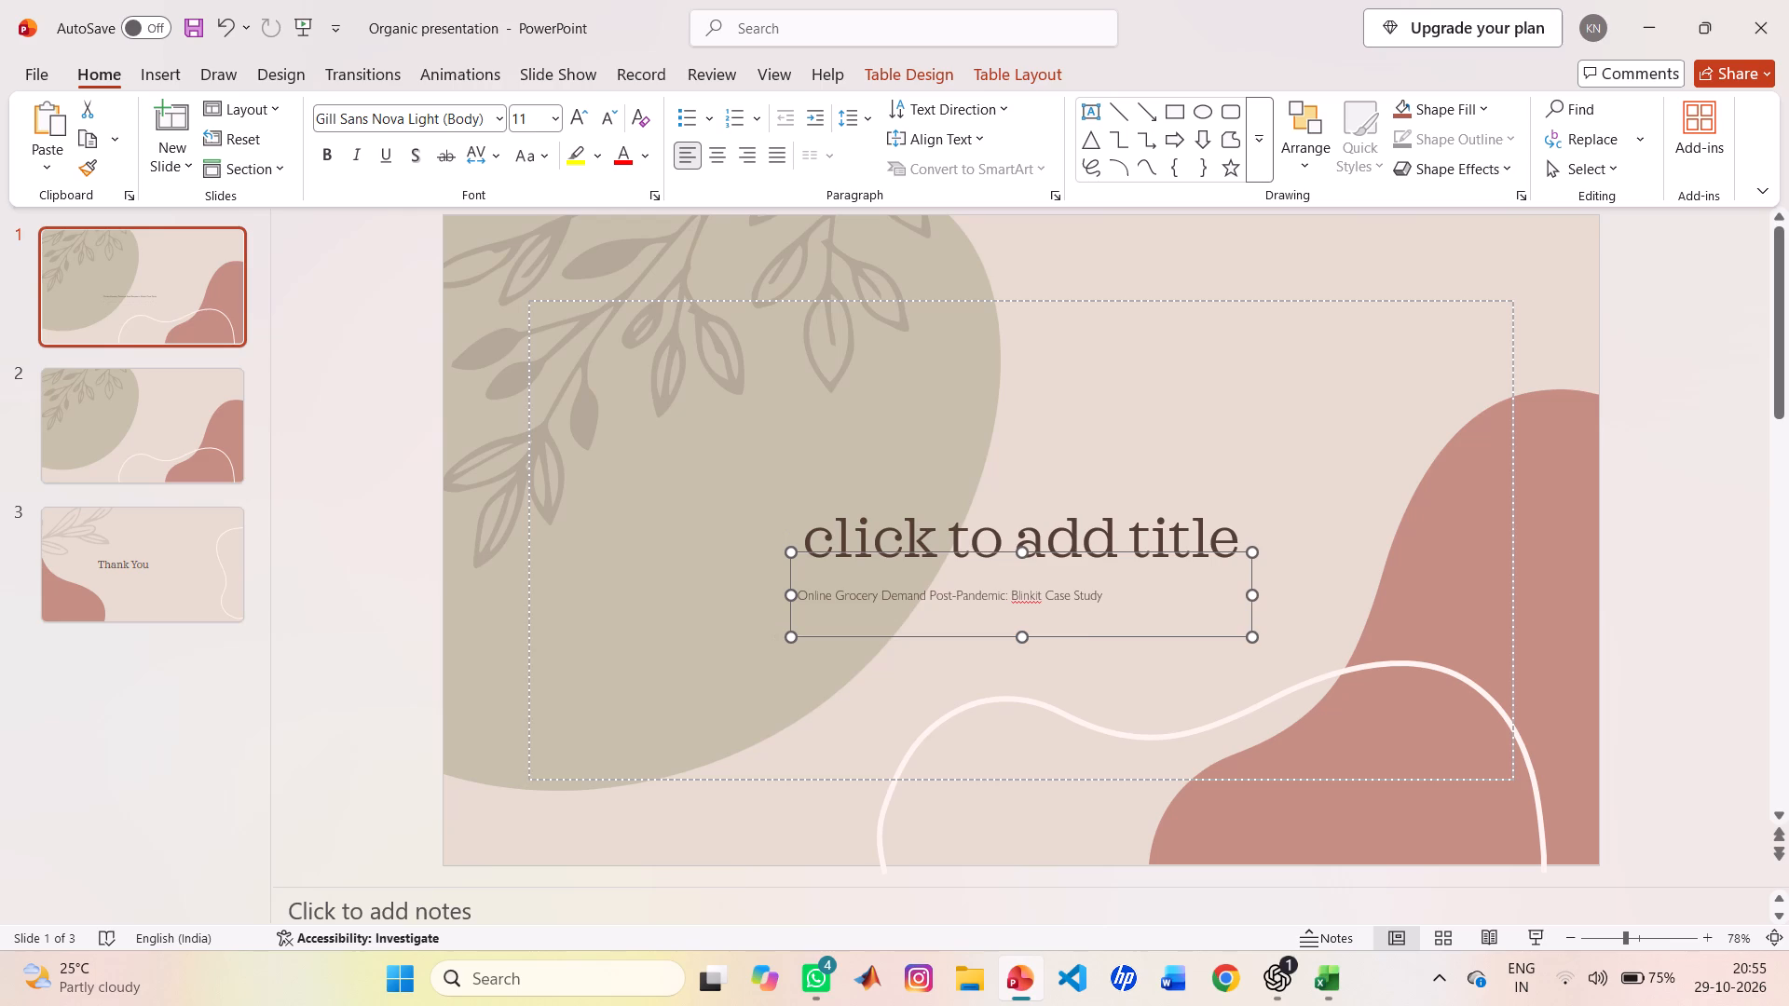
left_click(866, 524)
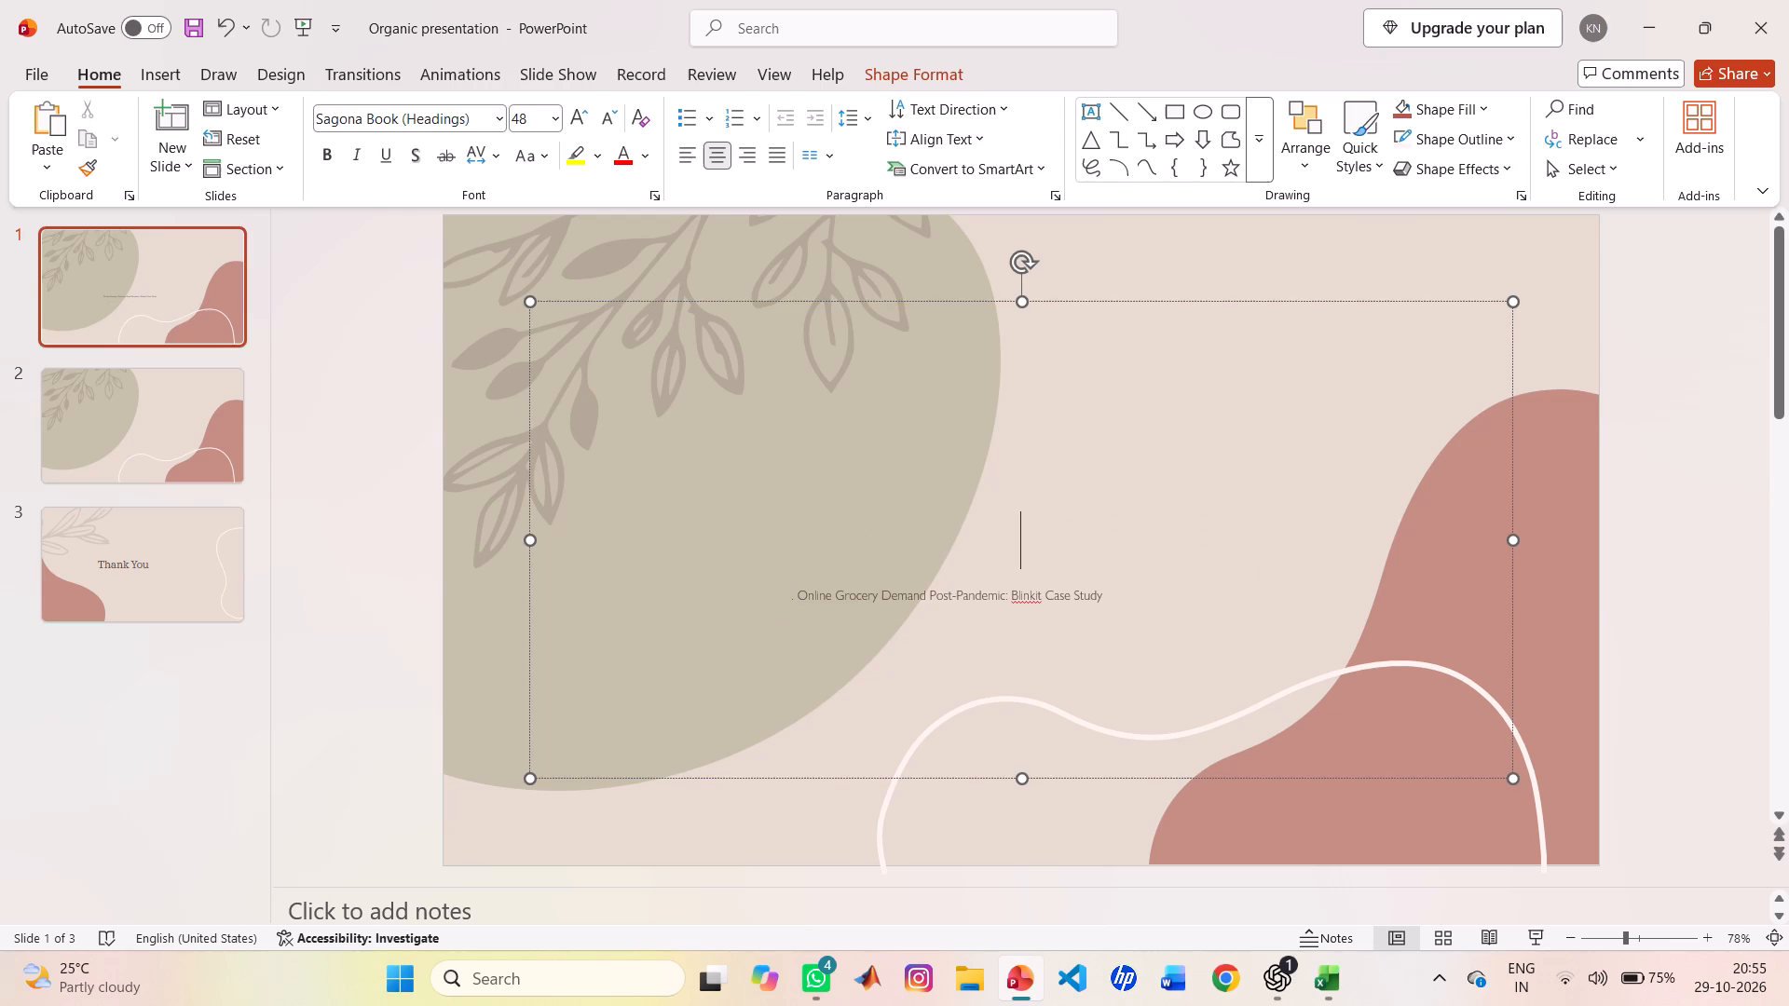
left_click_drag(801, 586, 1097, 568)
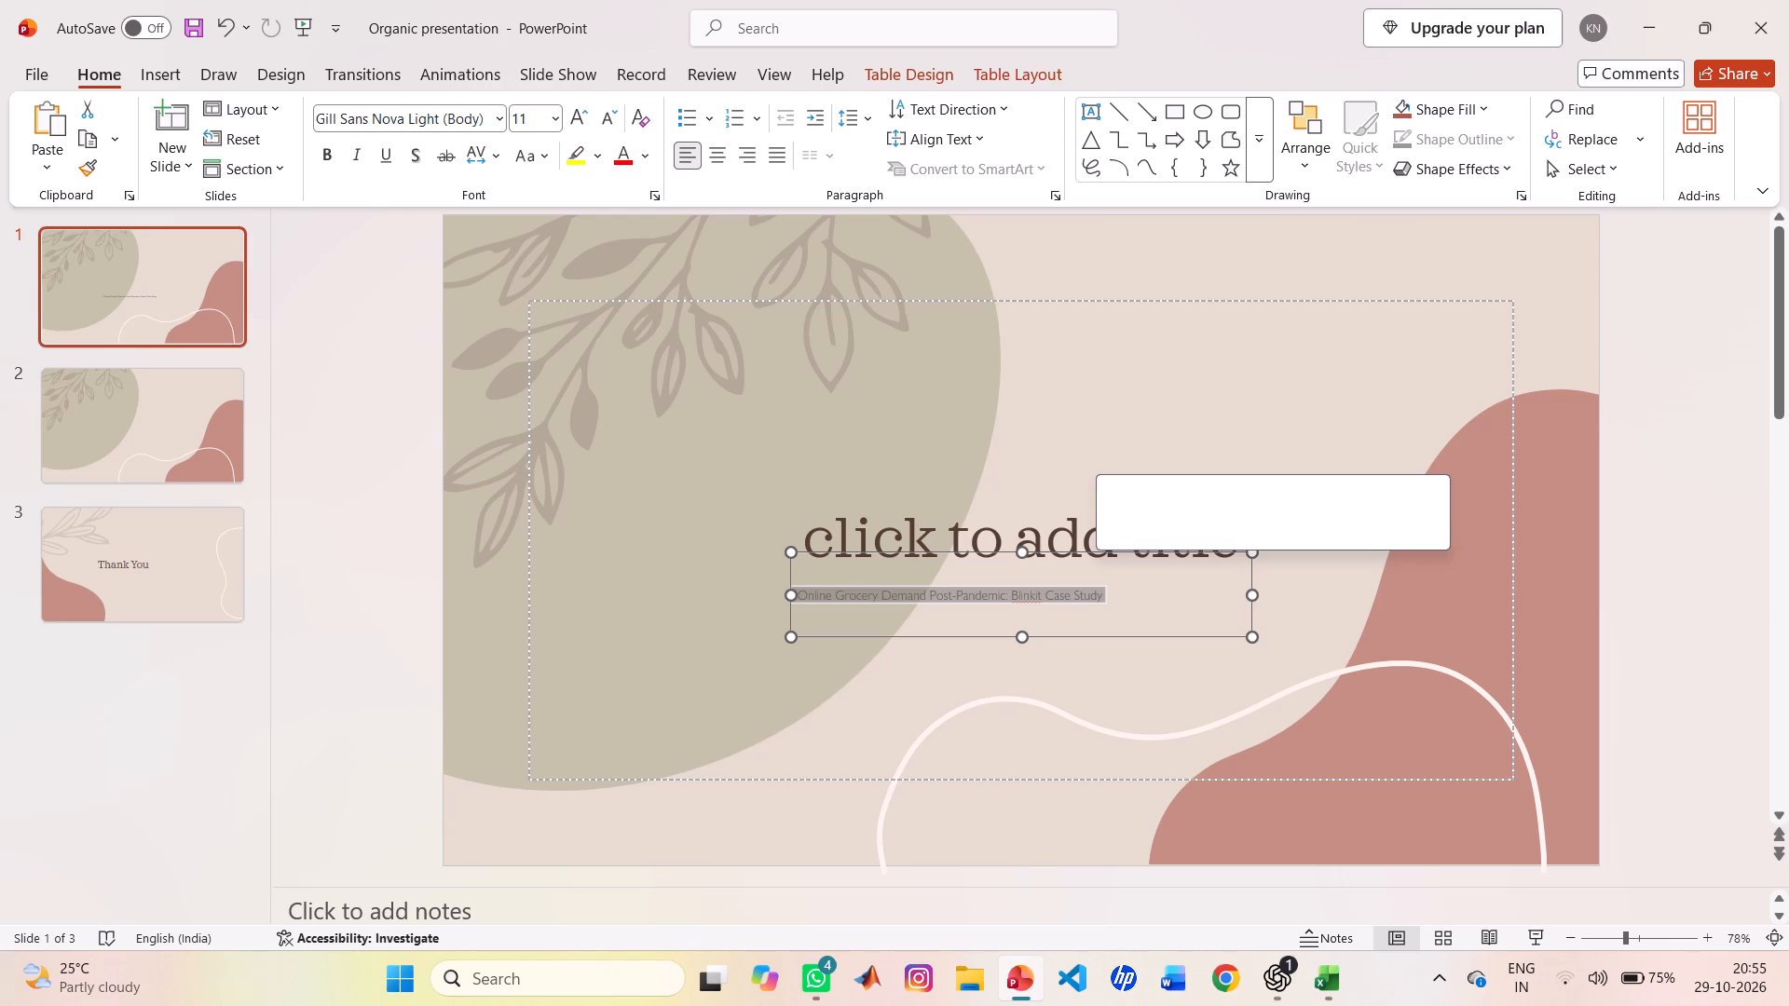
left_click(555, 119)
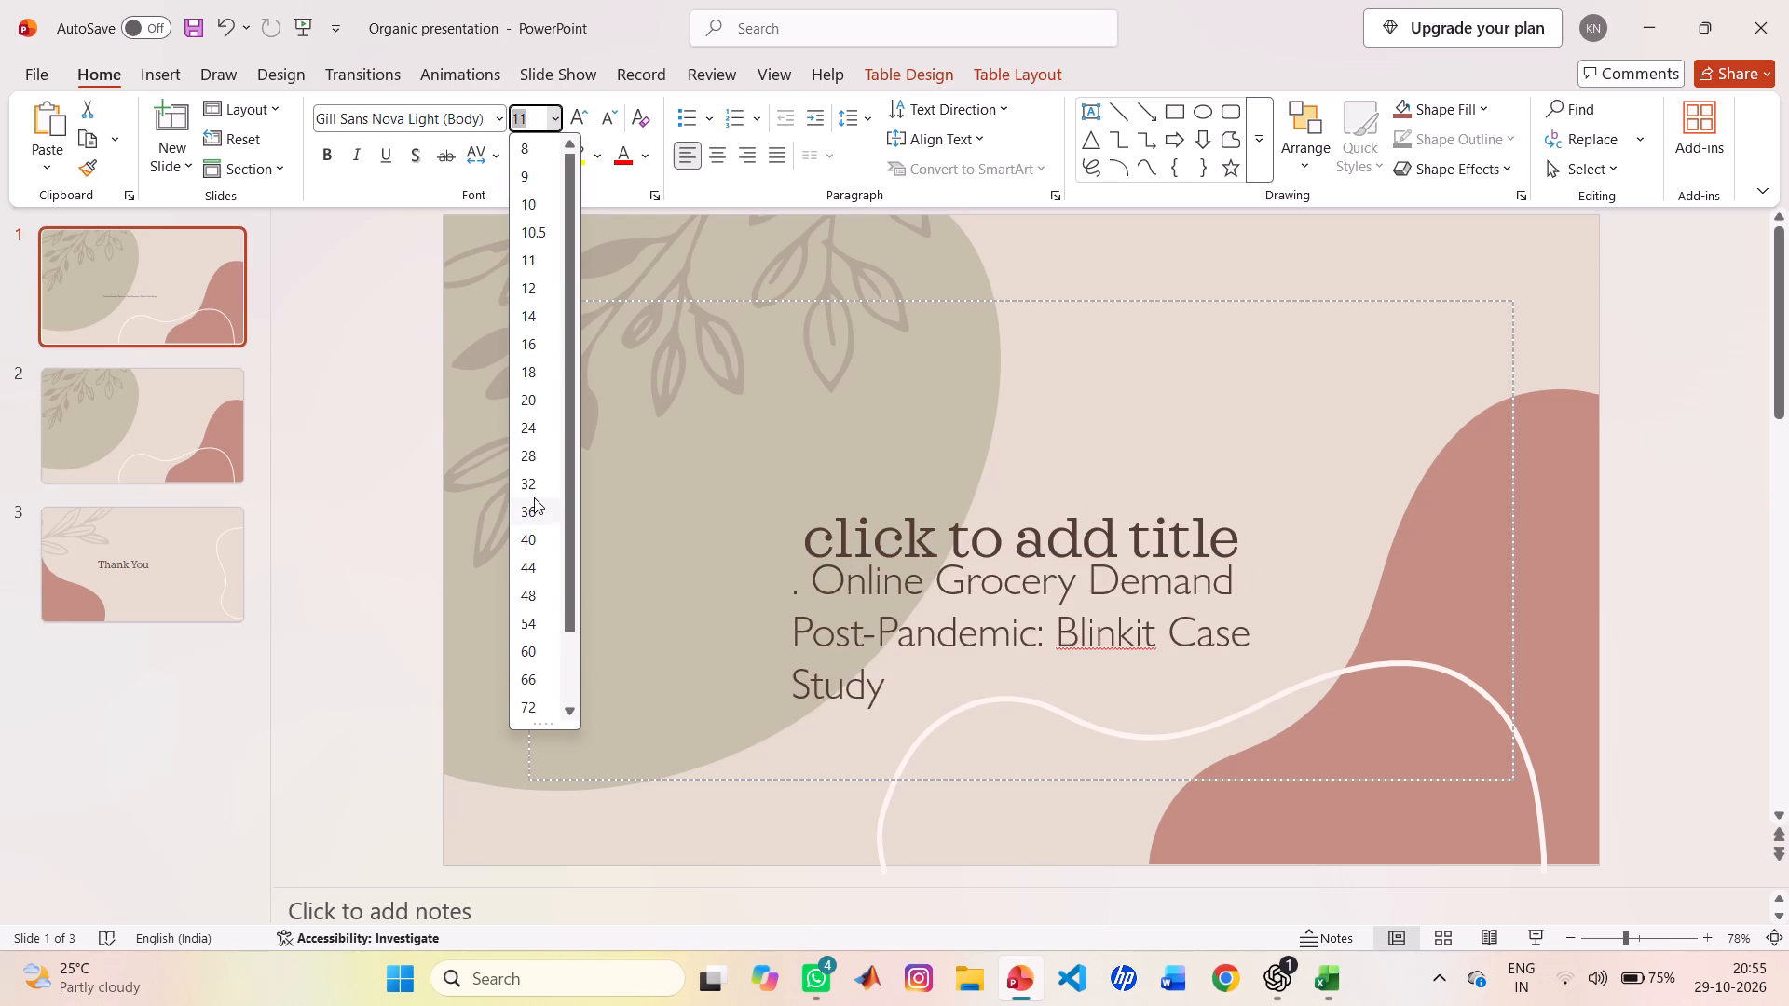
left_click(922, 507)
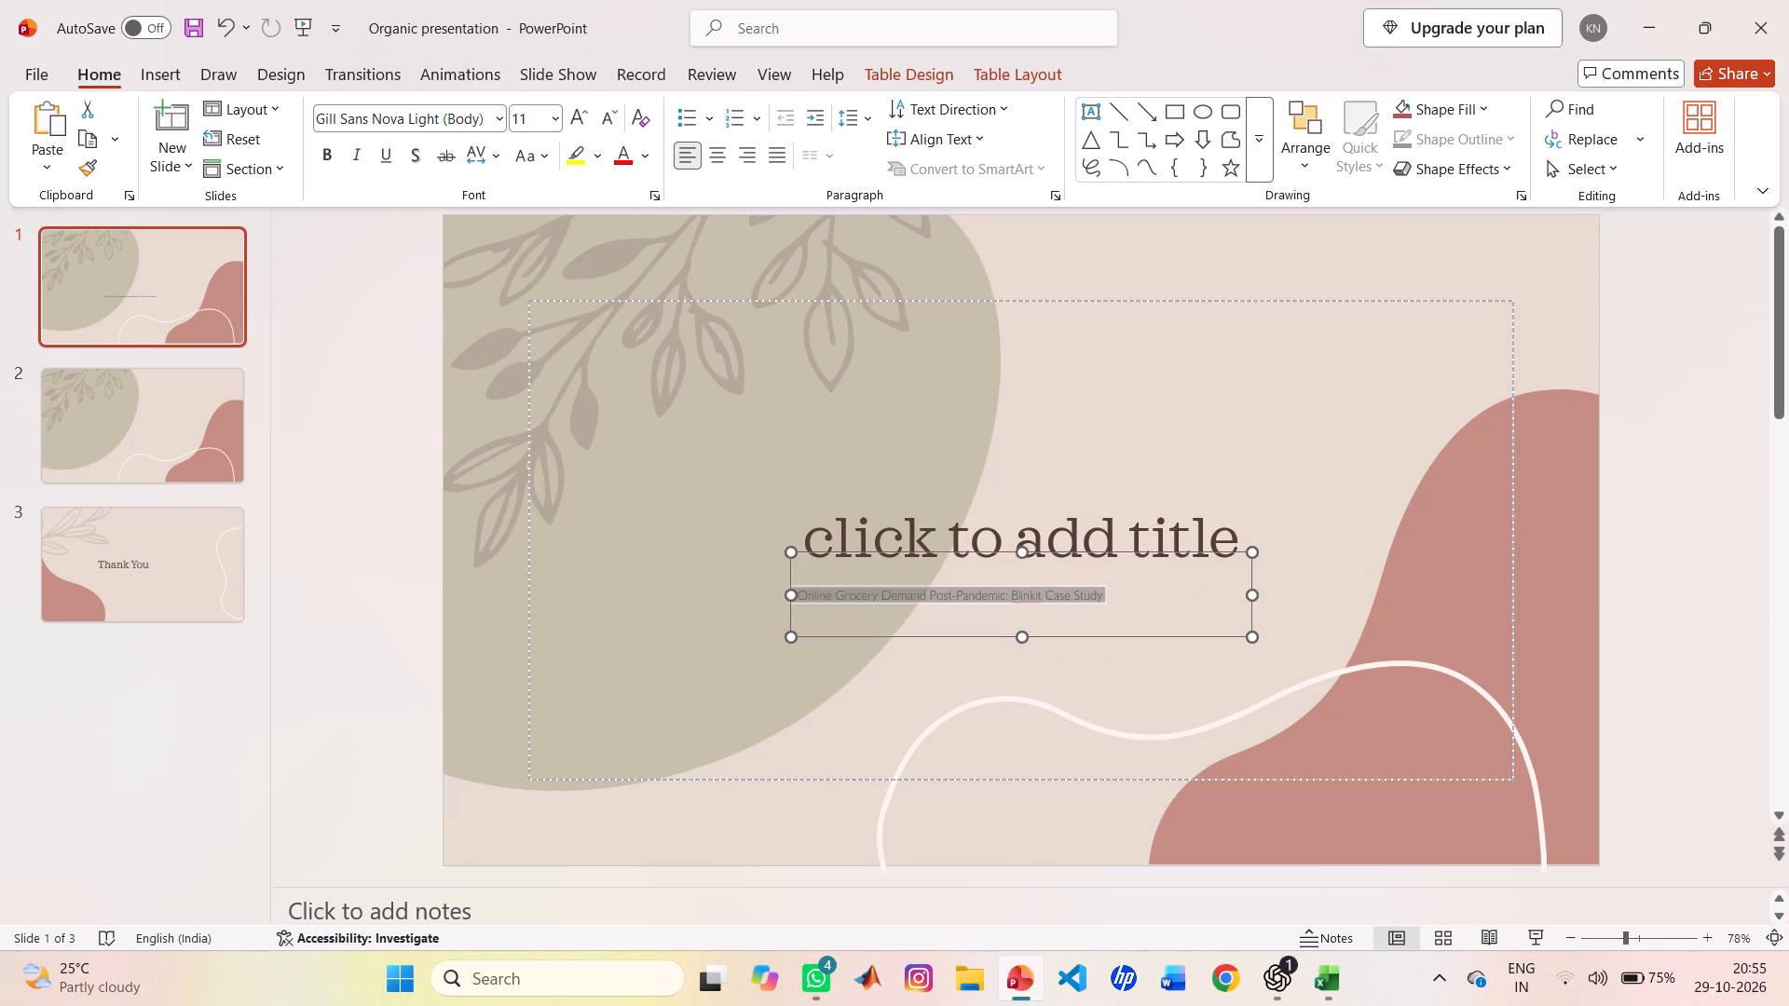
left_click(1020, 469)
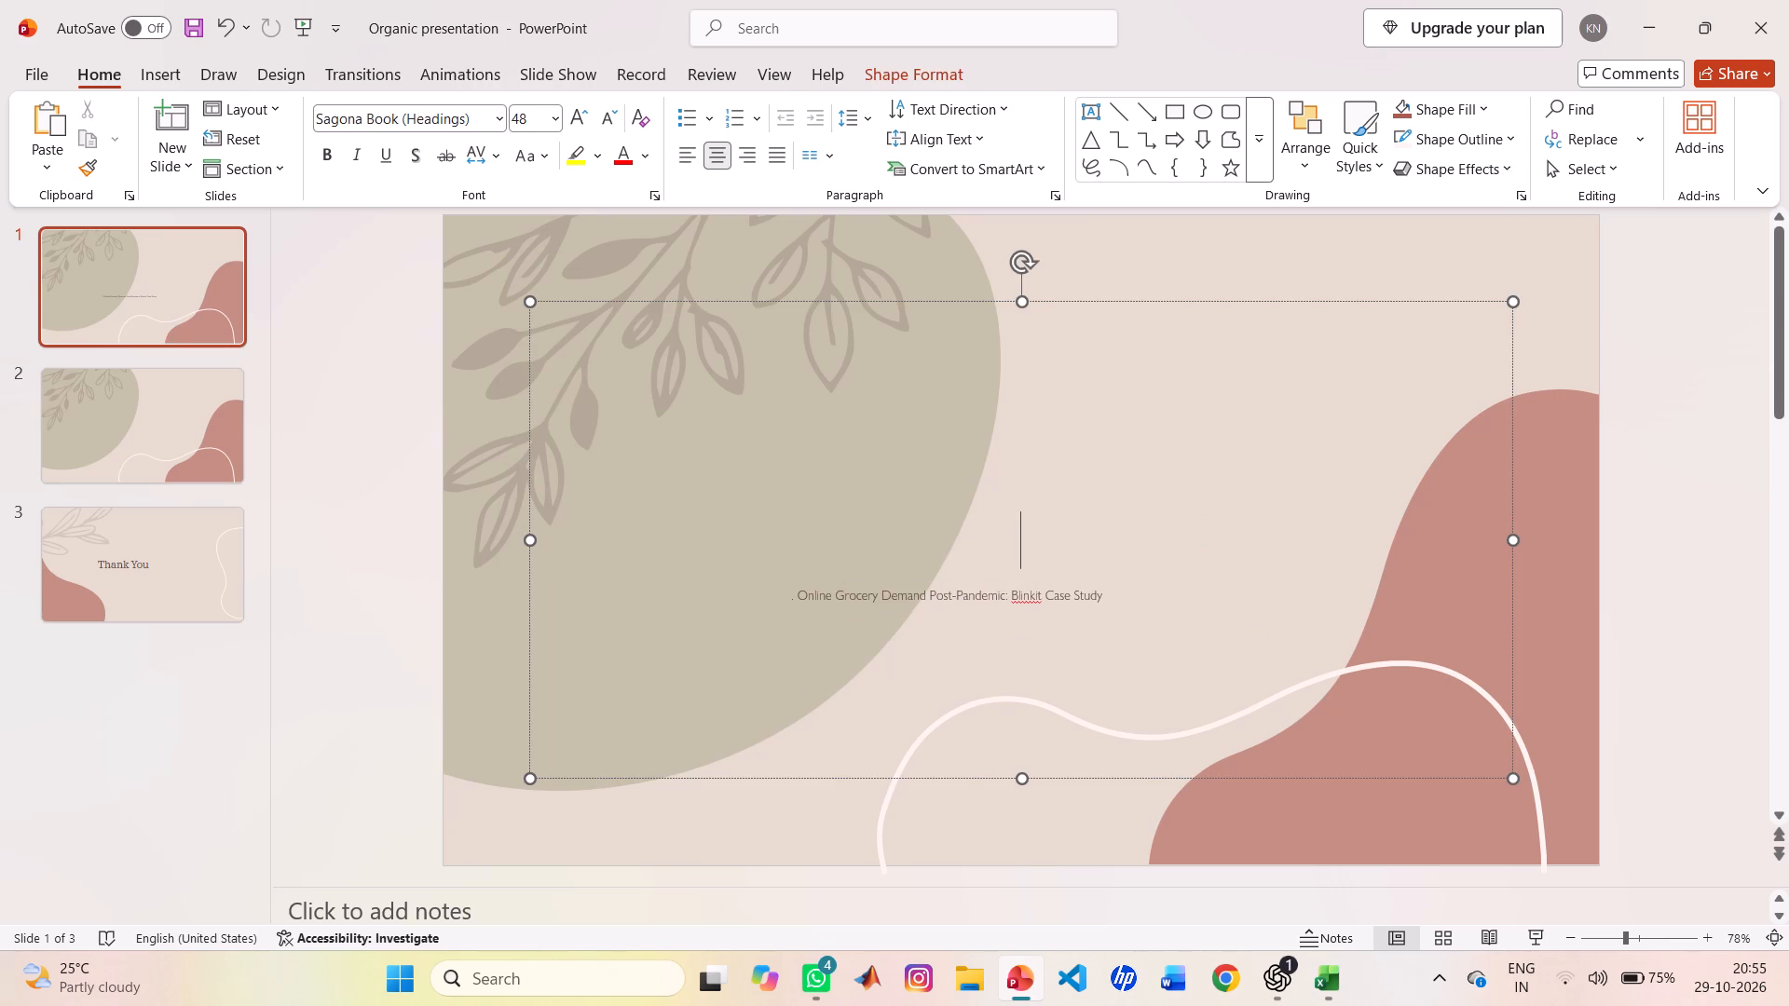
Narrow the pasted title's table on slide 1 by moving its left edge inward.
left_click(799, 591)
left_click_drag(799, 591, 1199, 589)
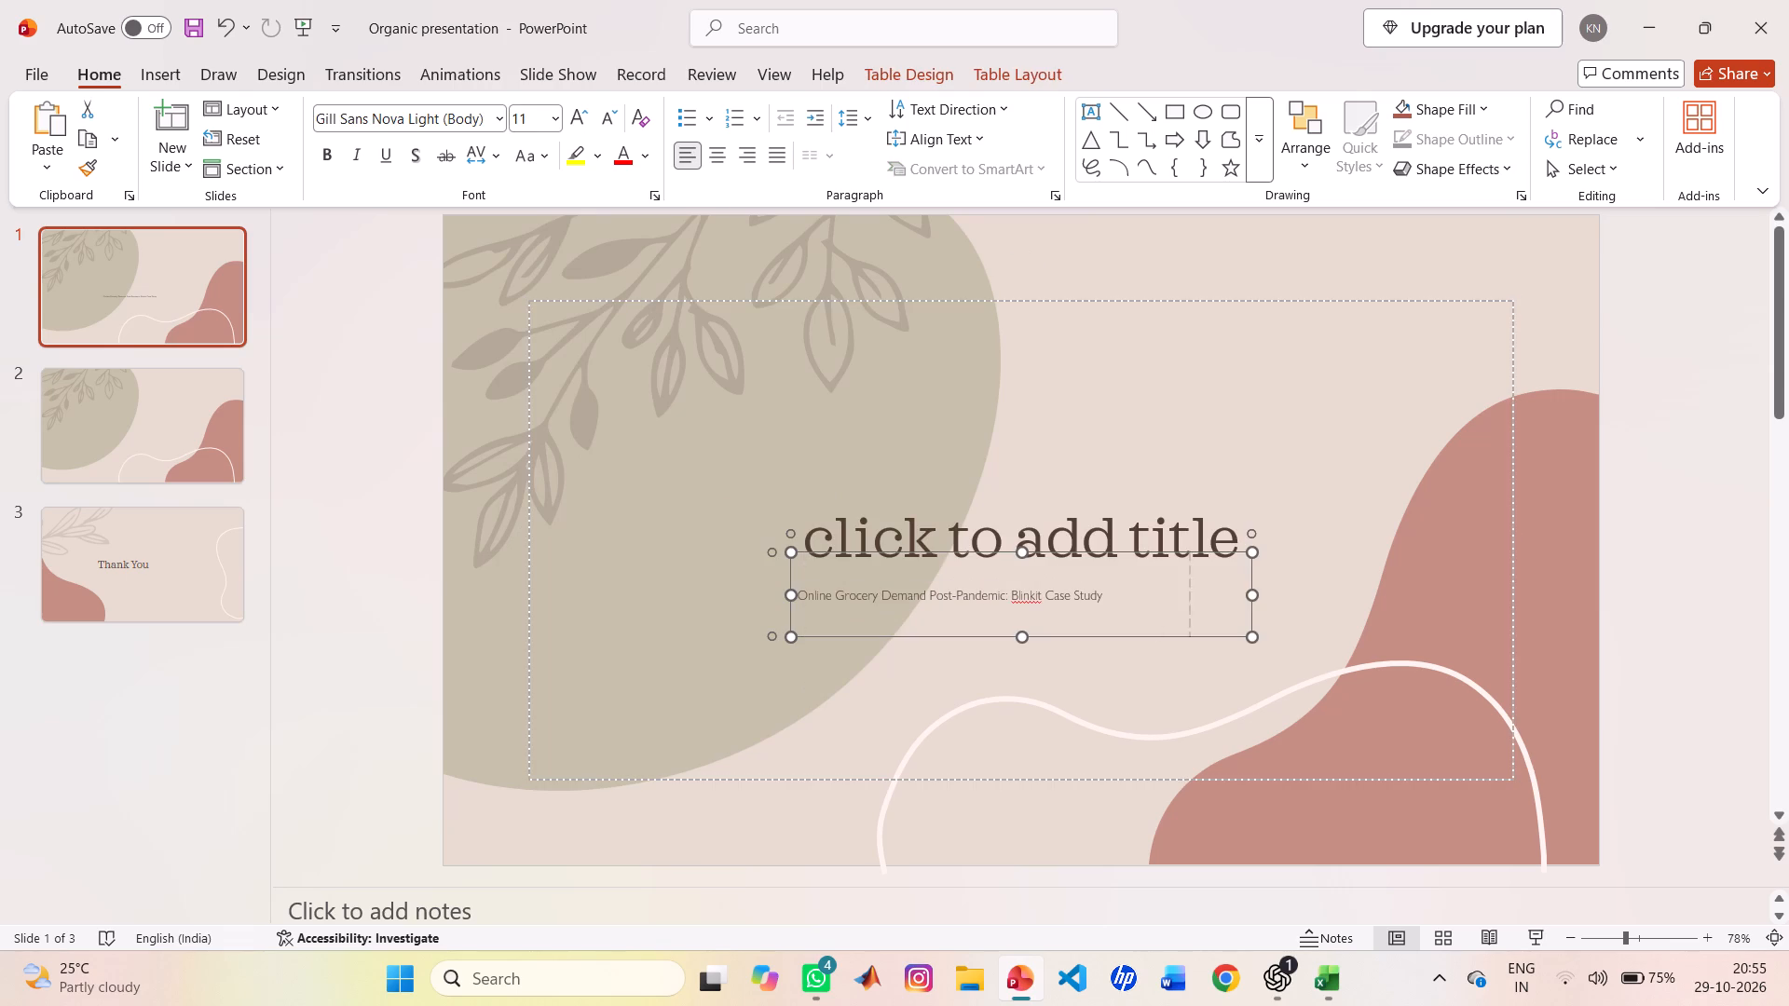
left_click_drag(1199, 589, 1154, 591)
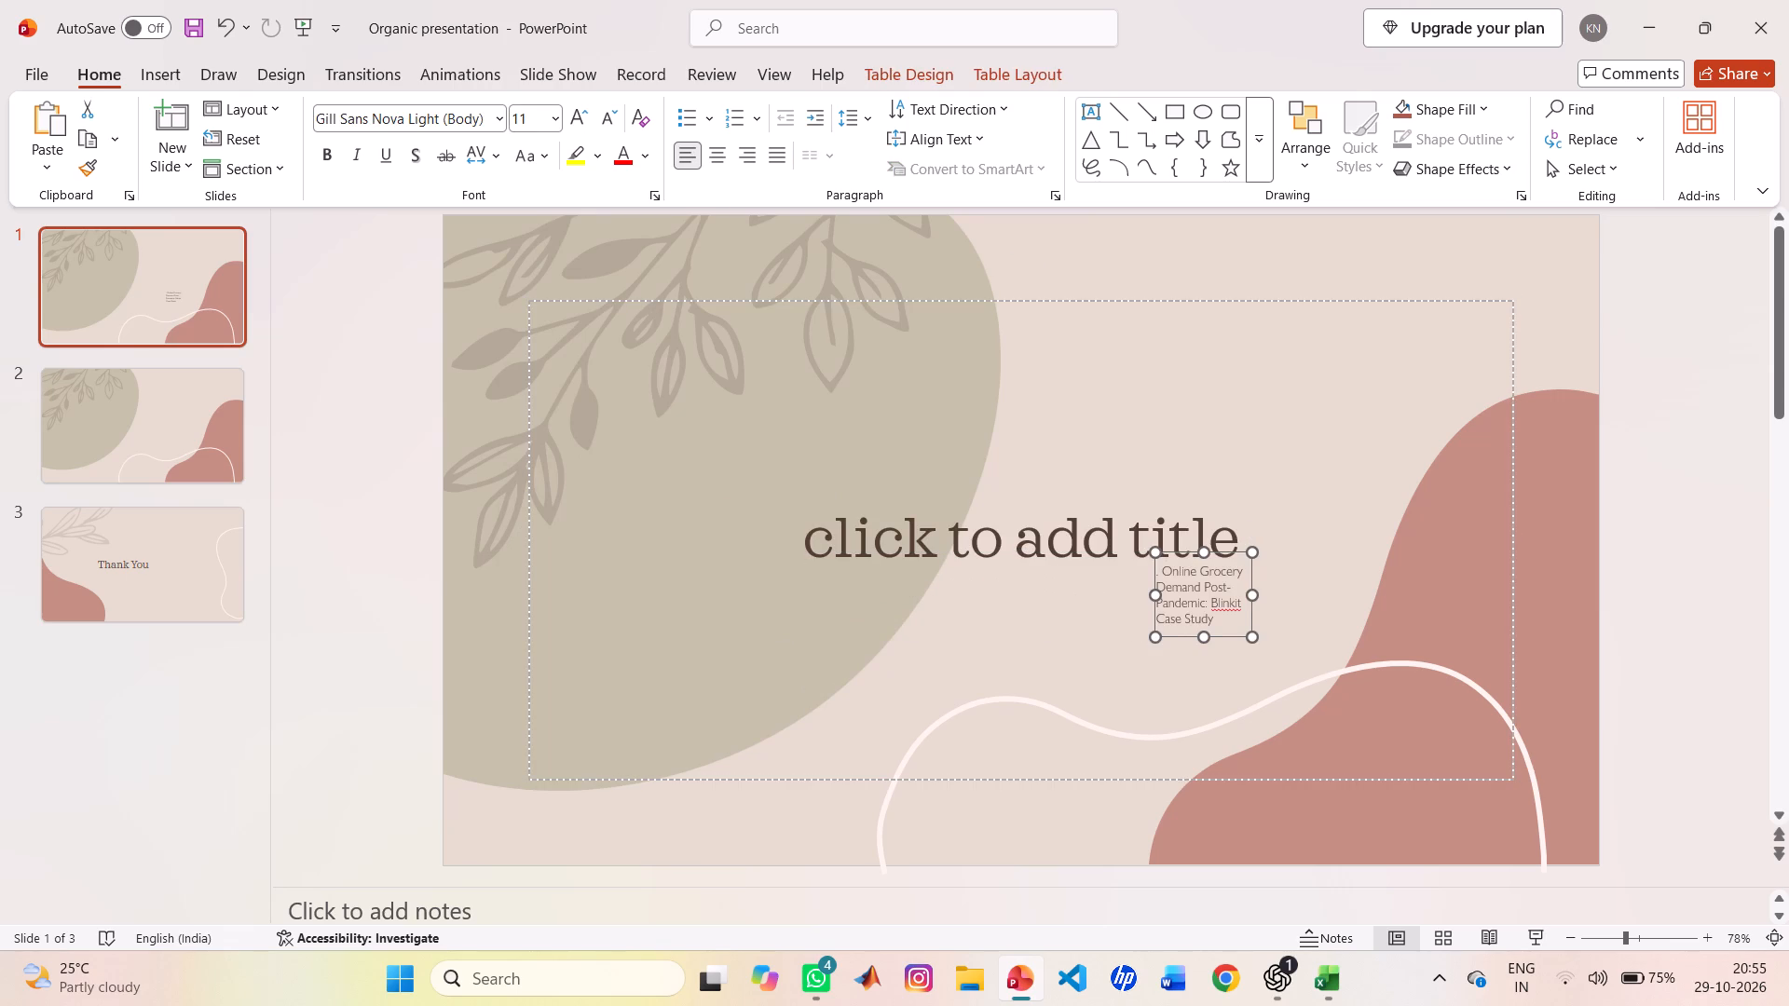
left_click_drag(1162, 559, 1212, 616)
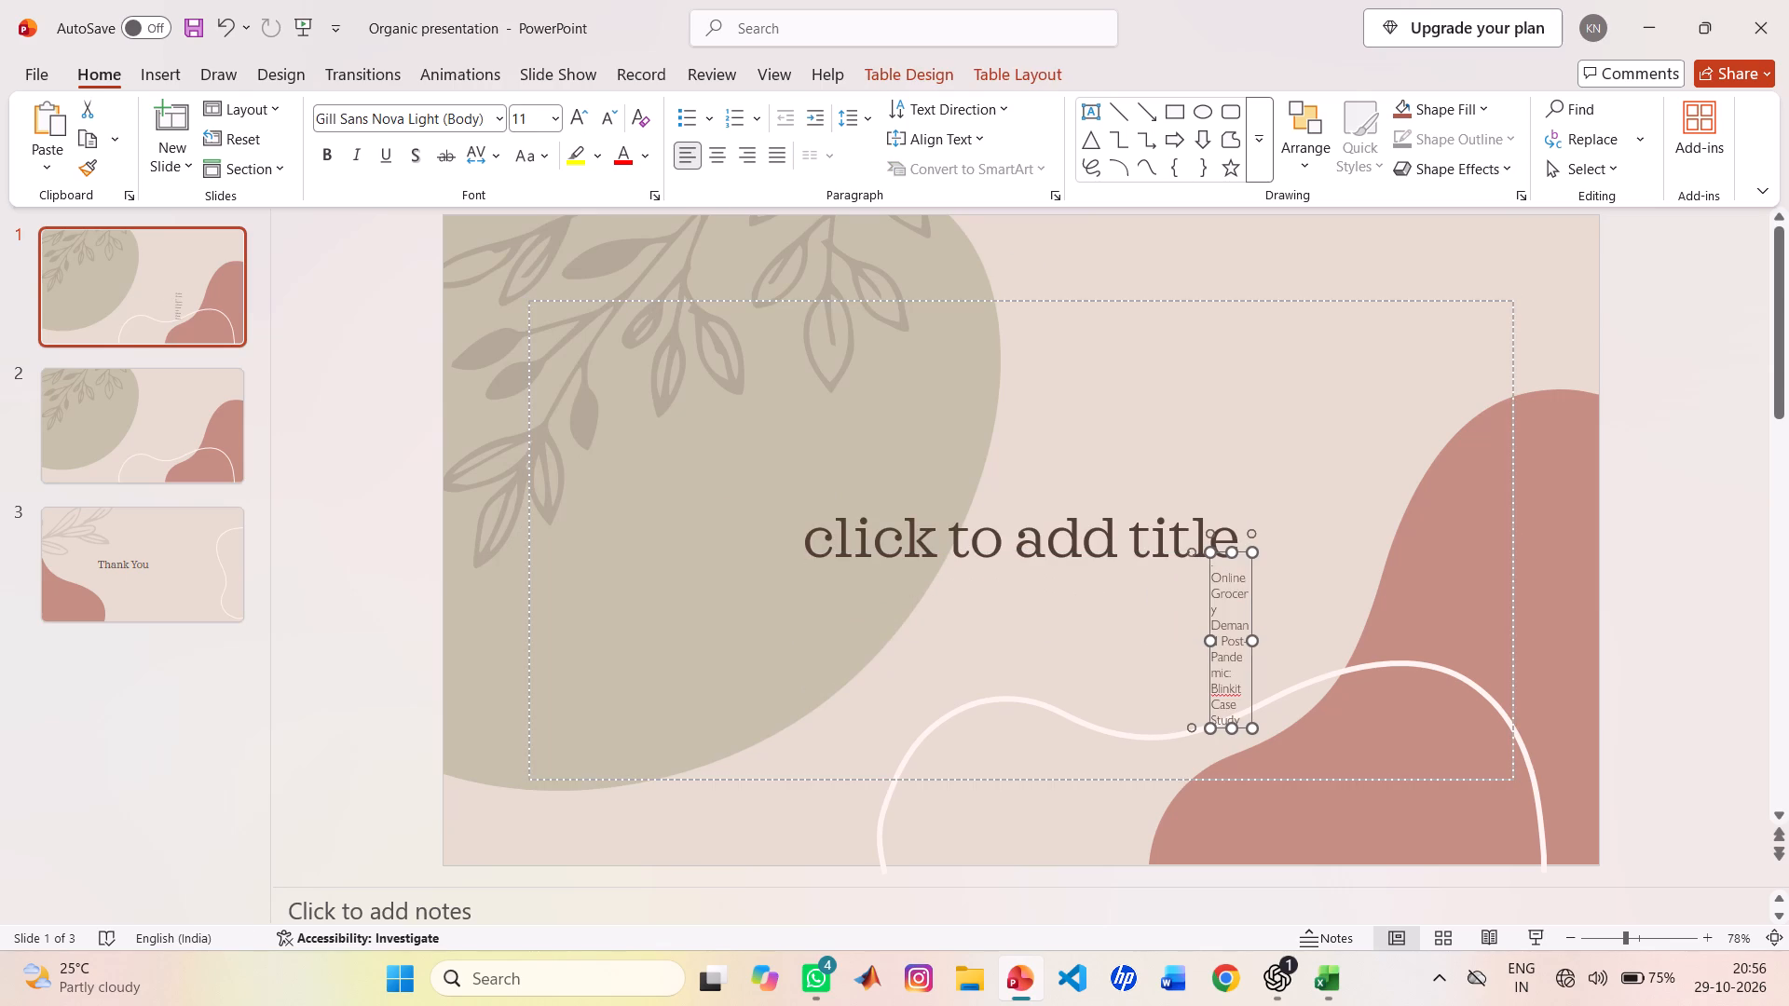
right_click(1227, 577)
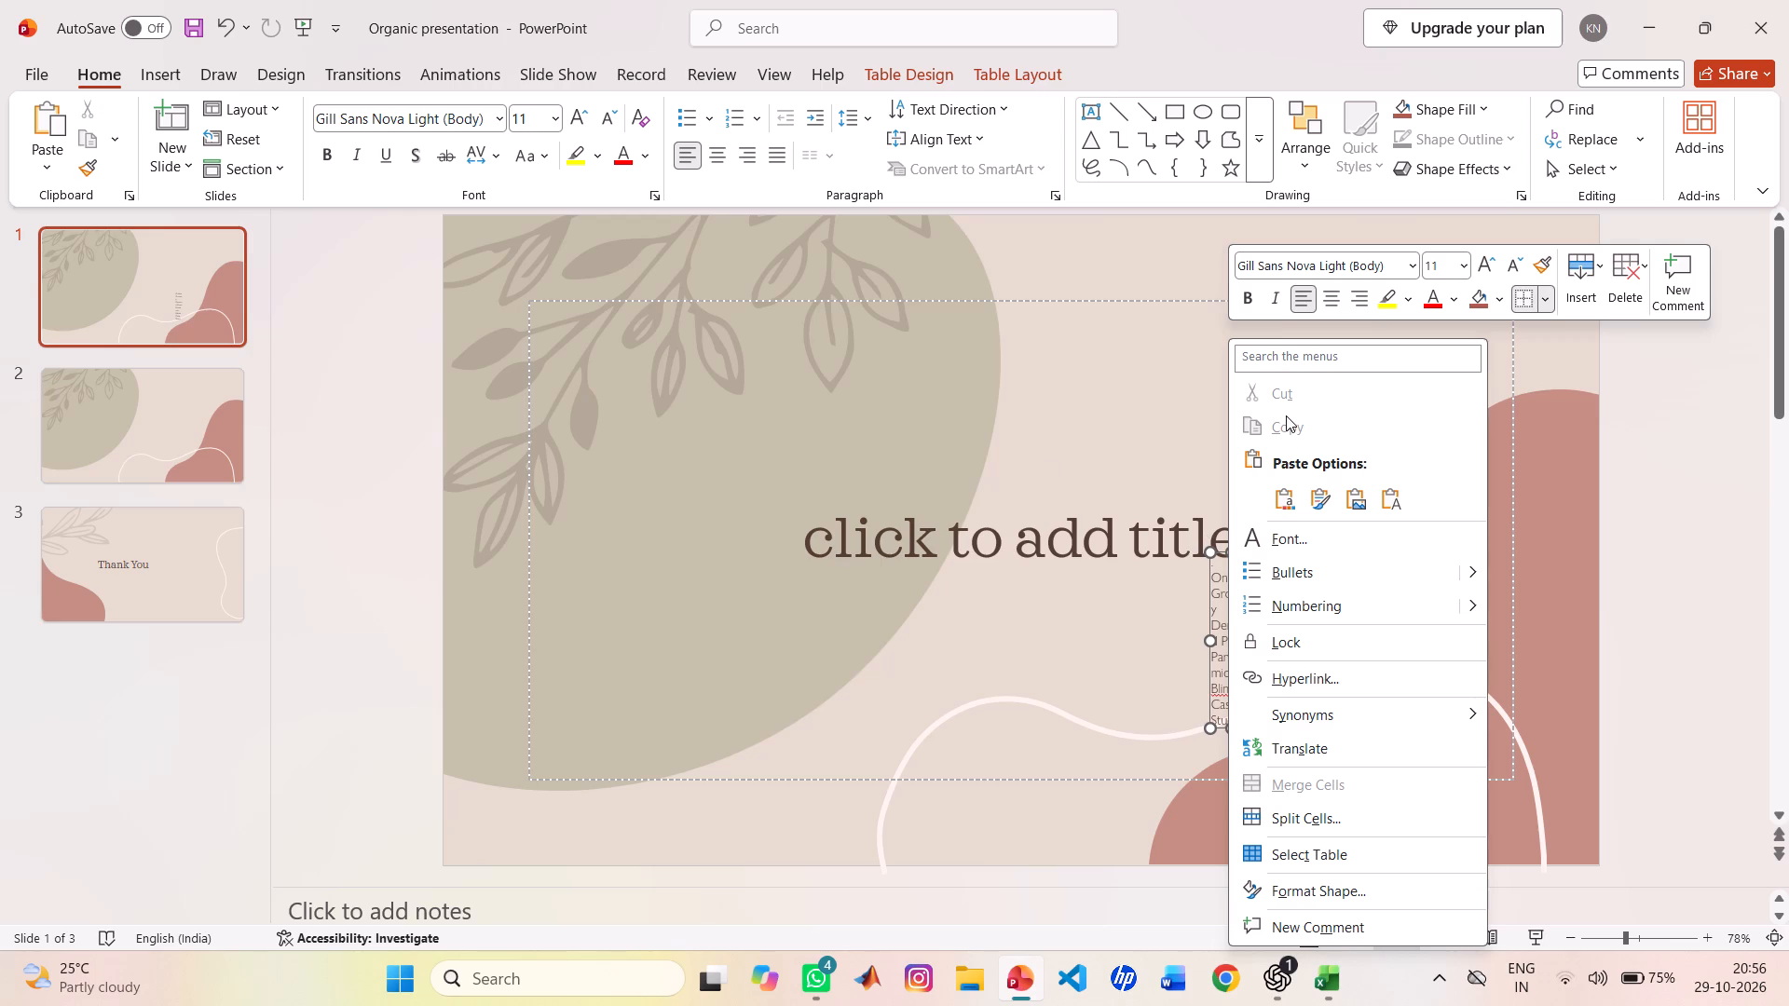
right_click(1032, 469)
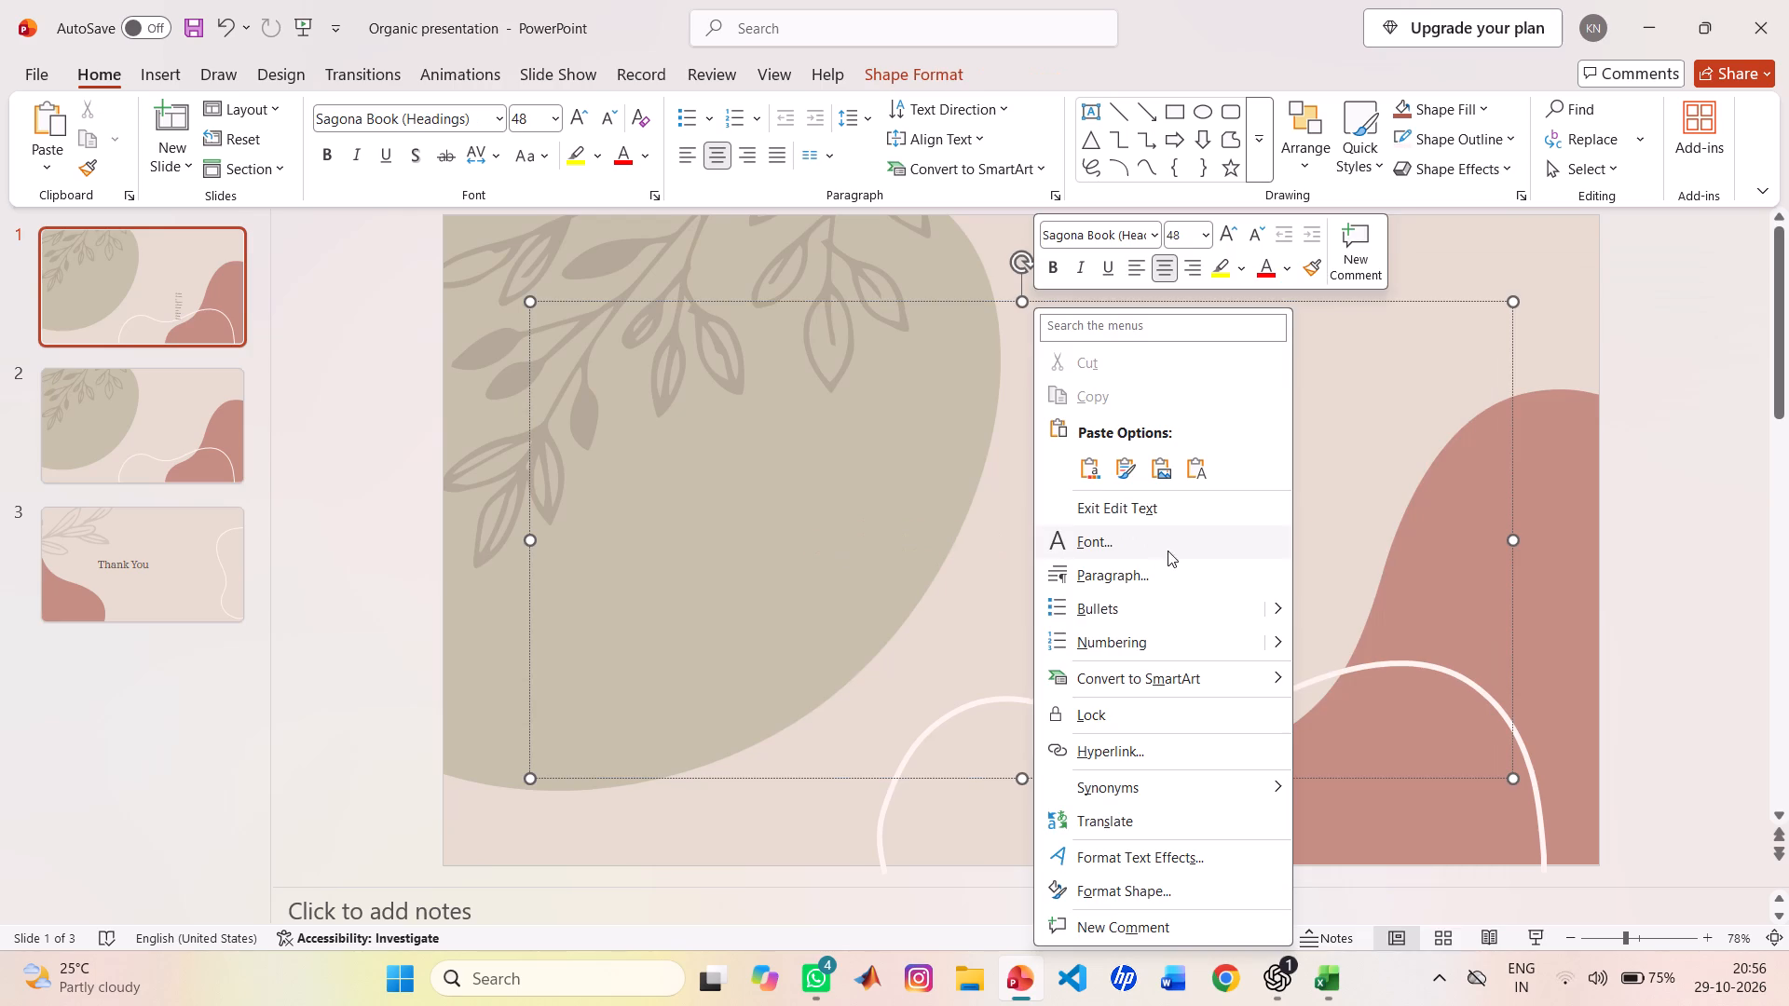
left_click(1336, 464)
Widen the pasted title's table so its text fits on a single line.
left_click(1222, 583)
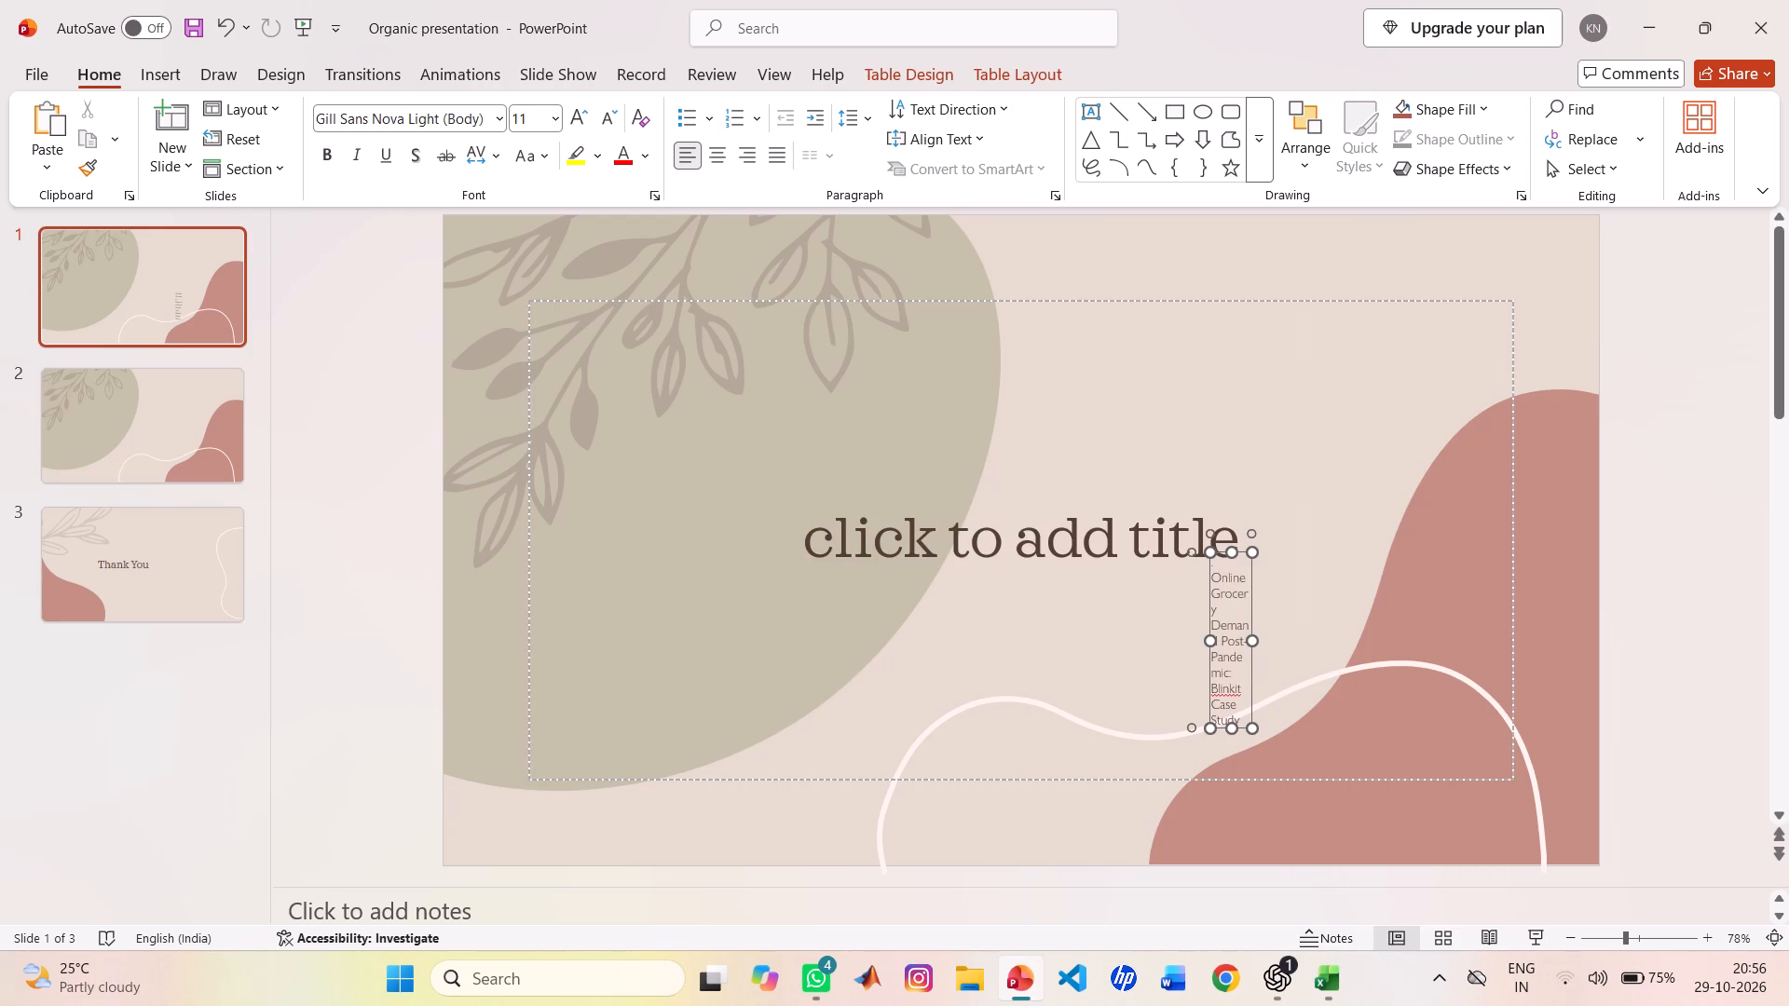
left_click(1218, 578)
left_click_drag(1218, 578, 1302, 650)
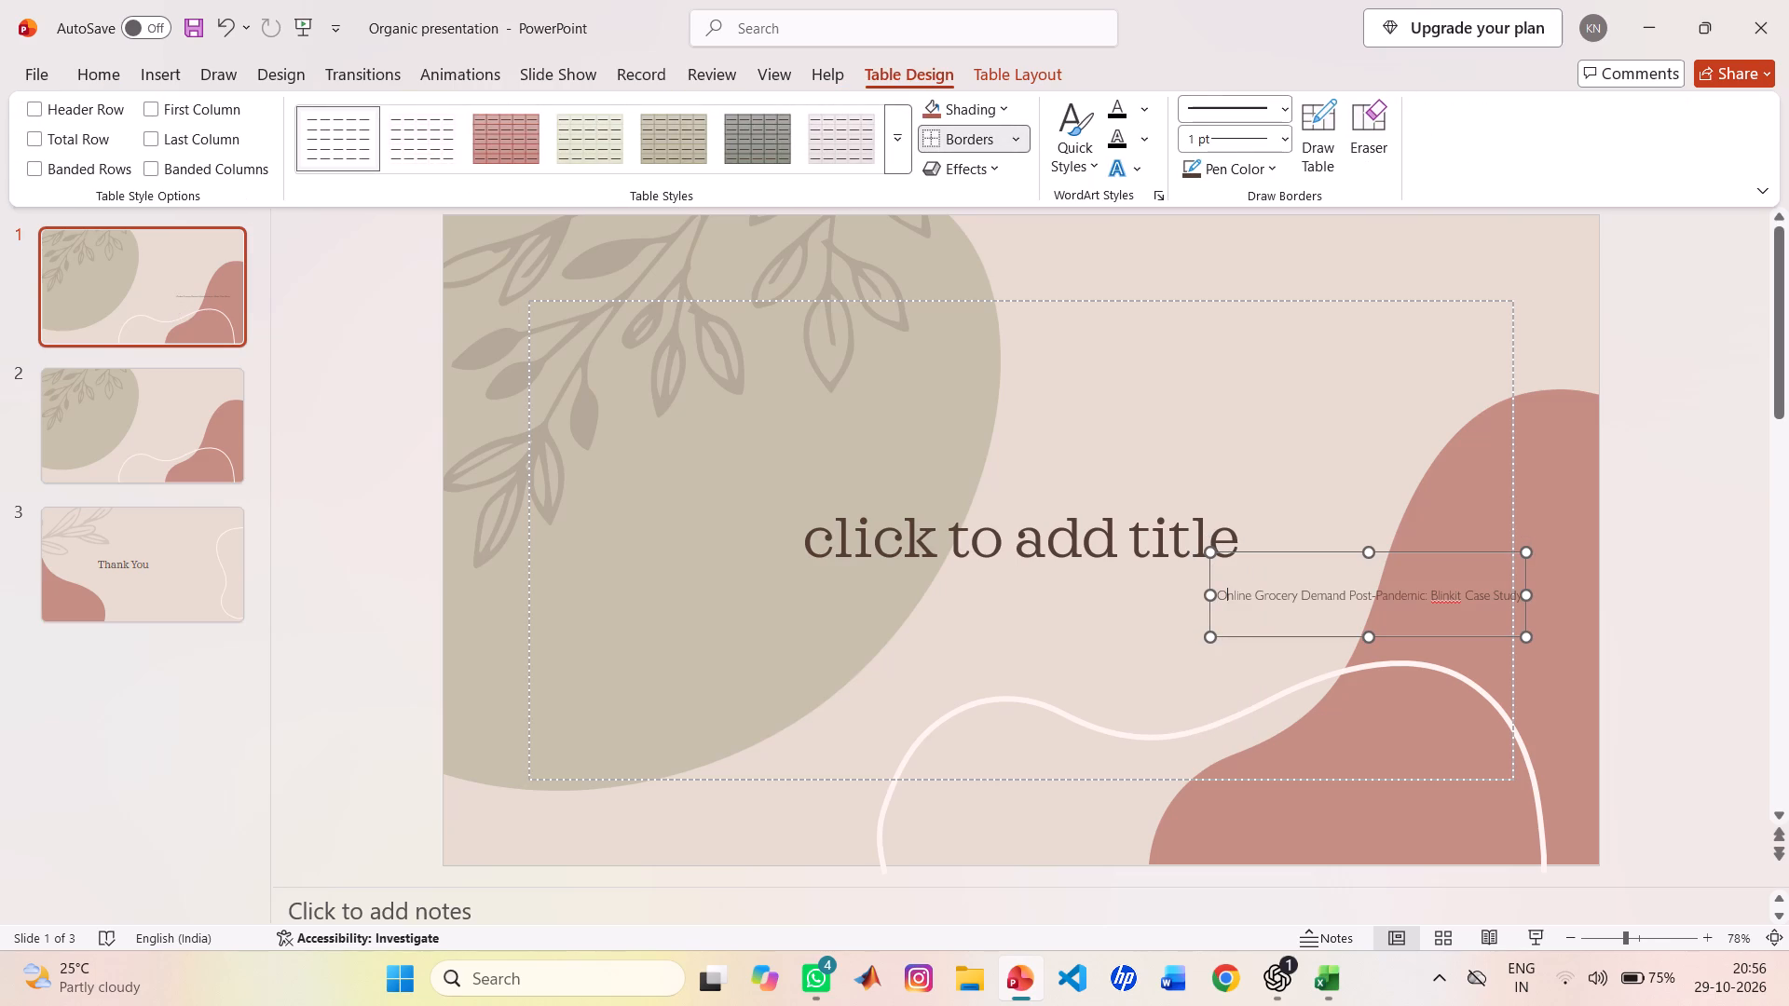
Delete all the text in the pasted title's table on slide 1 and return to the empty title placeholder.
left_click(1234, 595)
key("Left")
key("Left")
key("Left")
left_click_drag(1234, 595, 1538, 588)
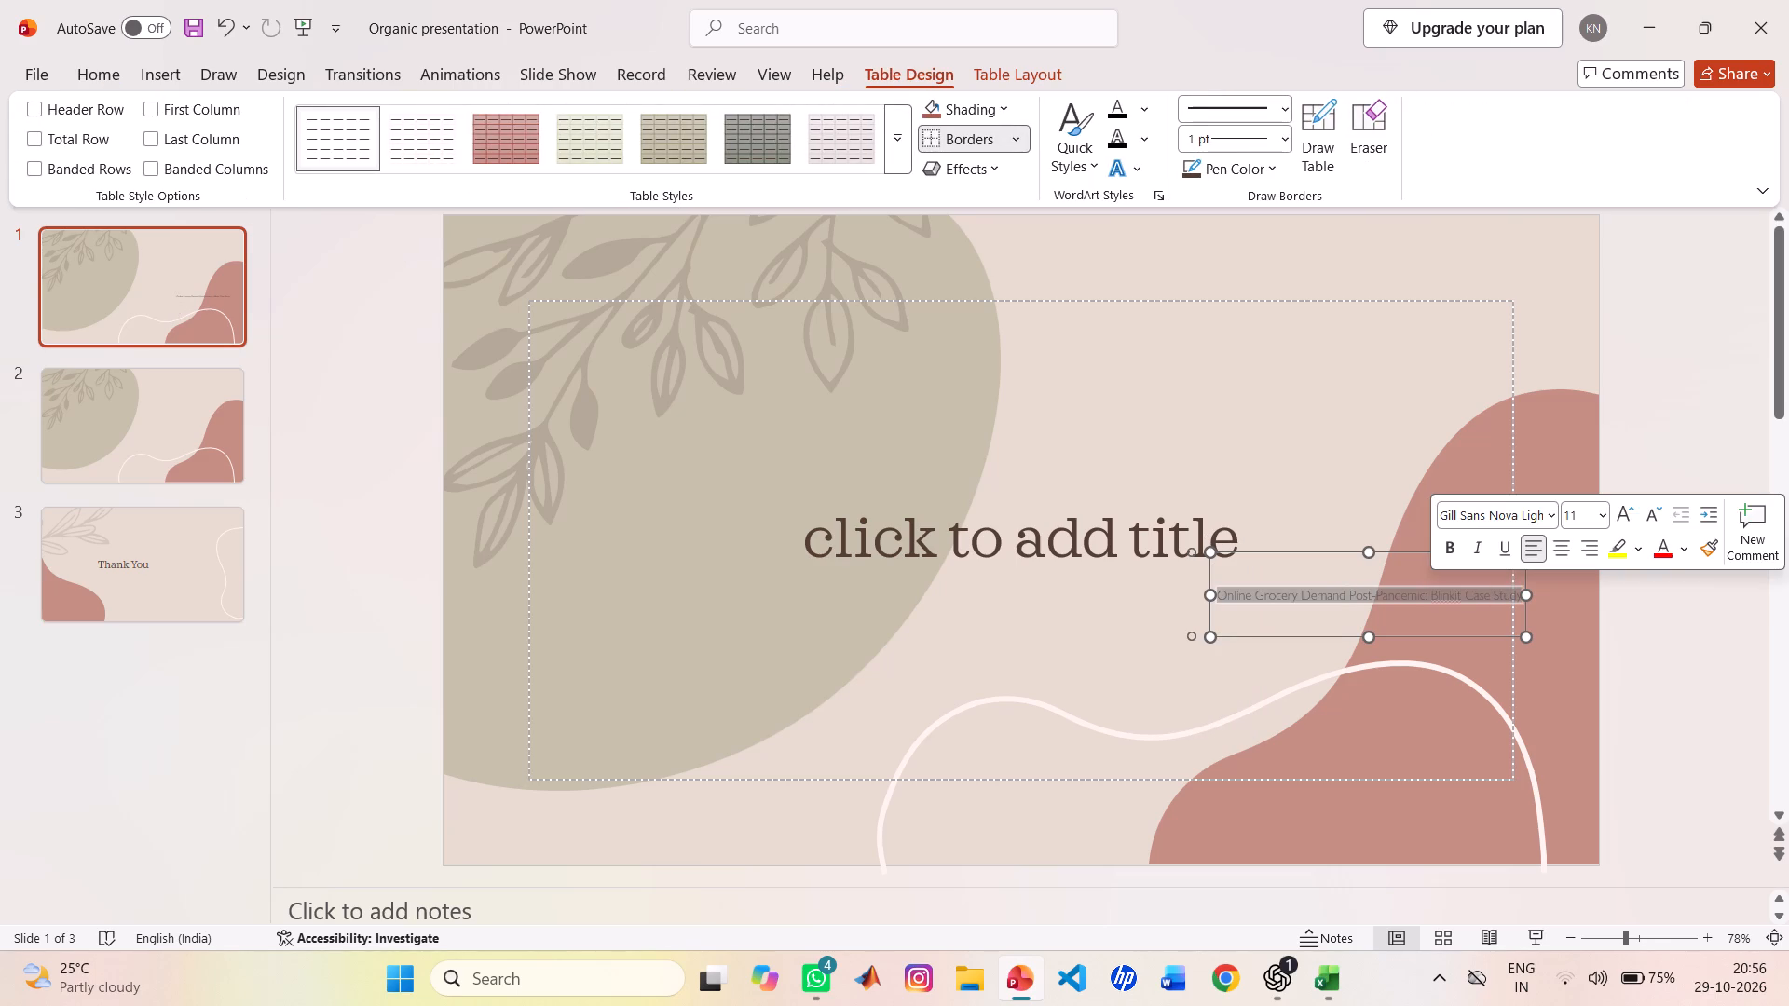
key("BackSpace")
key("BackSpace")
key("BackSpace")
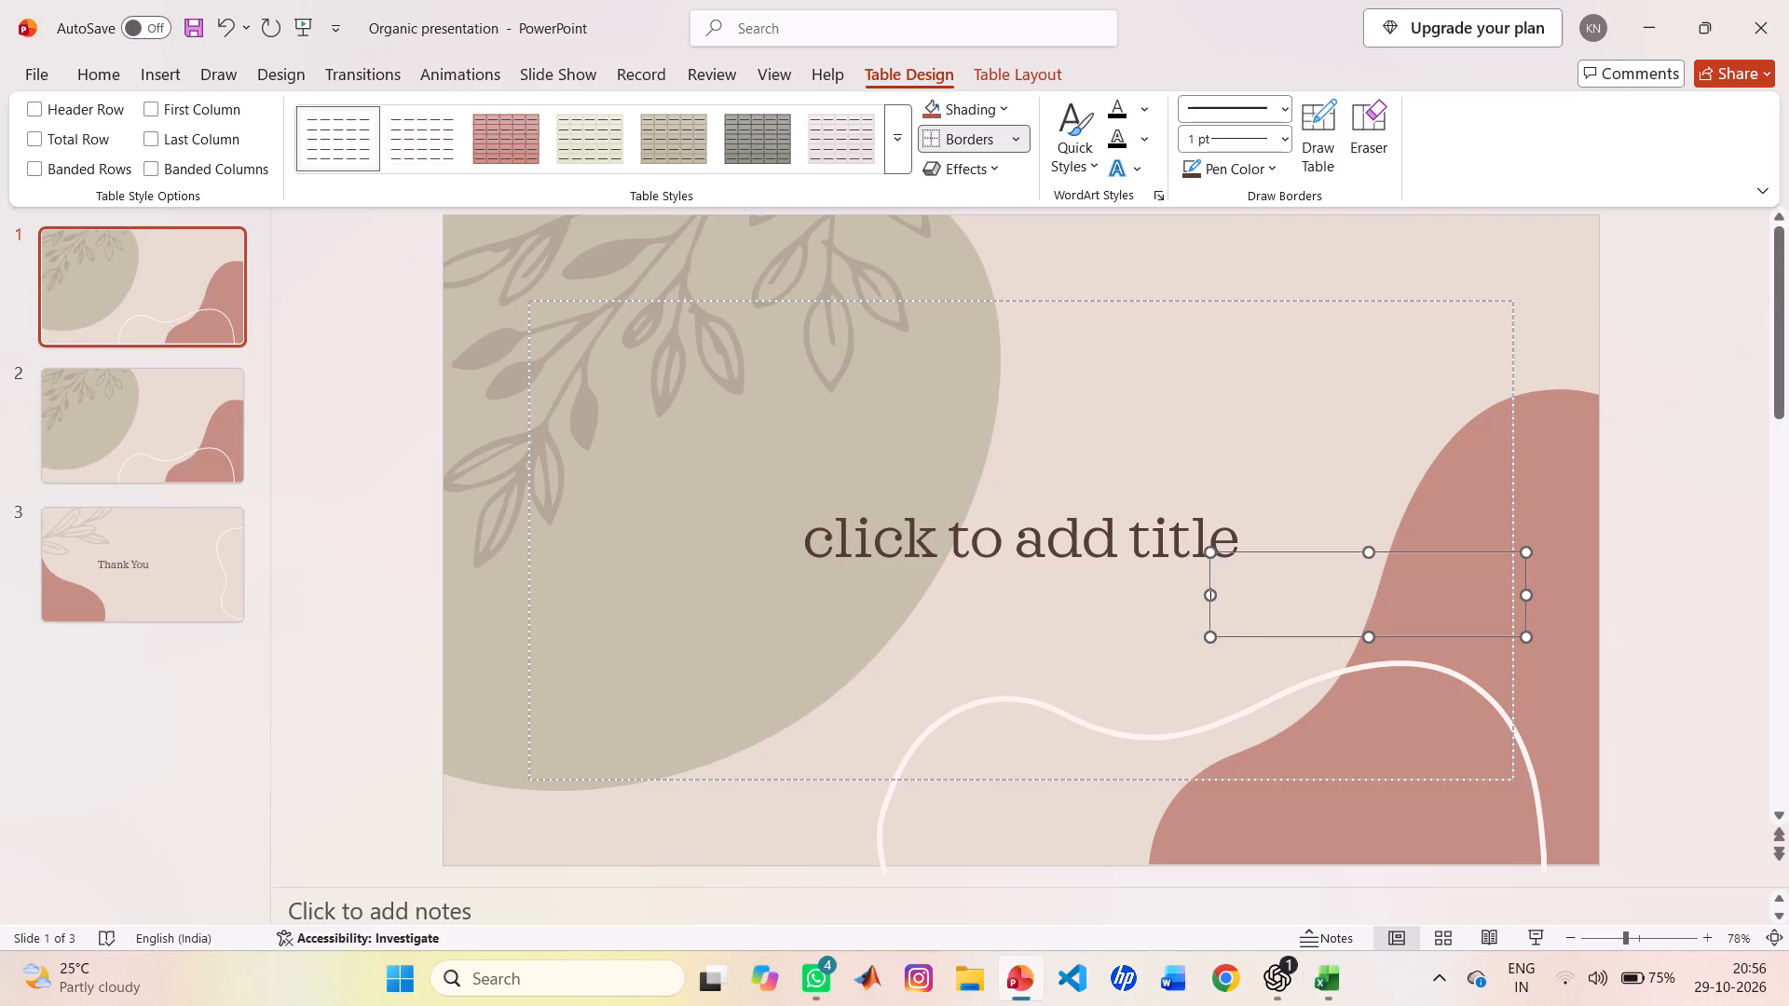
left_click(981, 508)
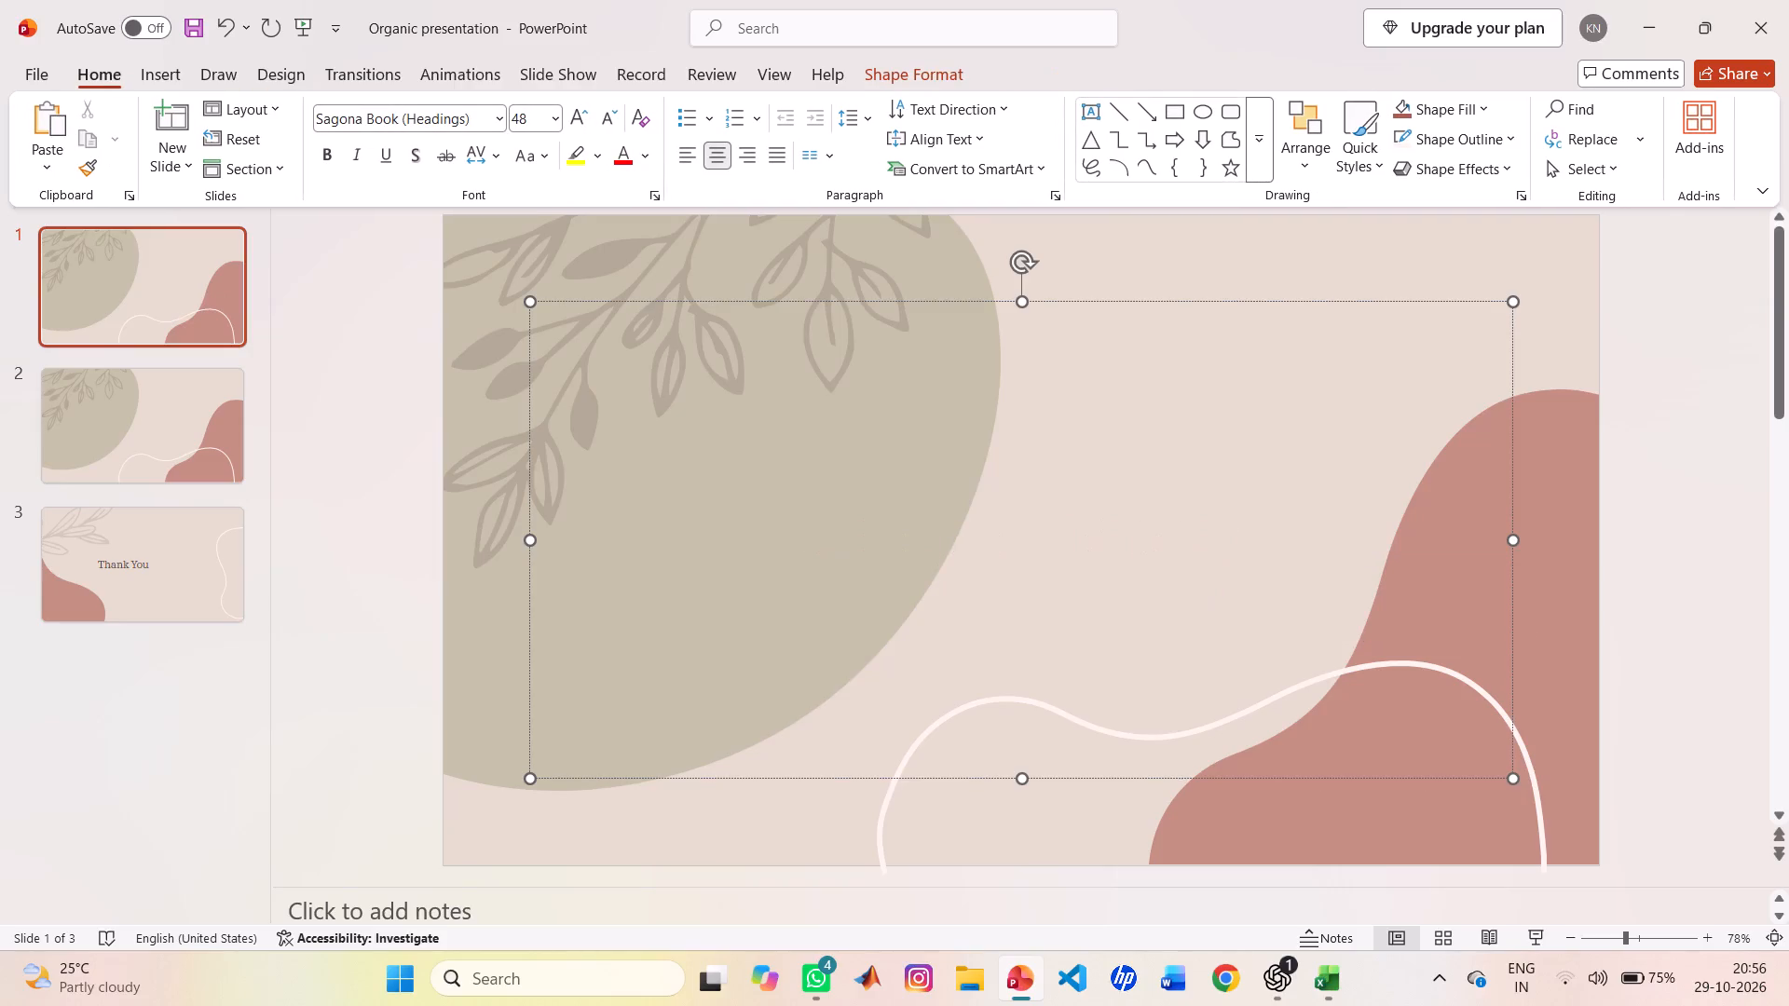
Place the presentation side by side with the Excel topic list and dismiss the WhatsApp notification.
key("super+Right")
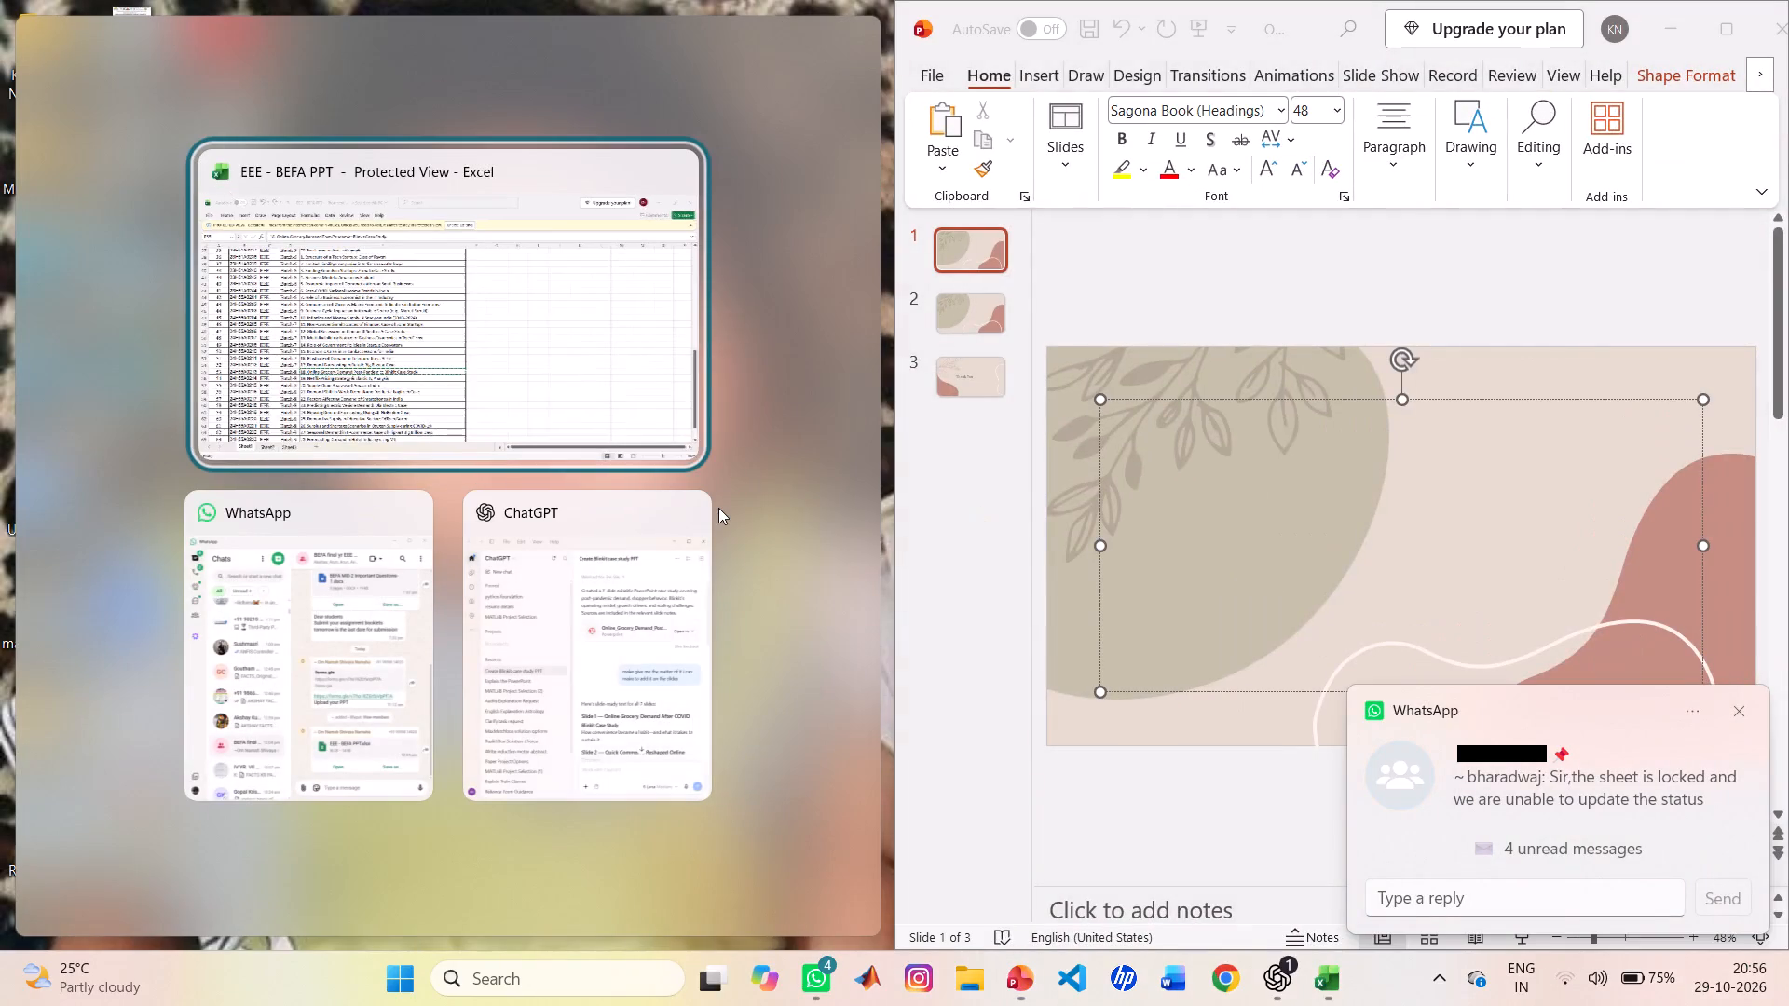
left_click(348, 339)
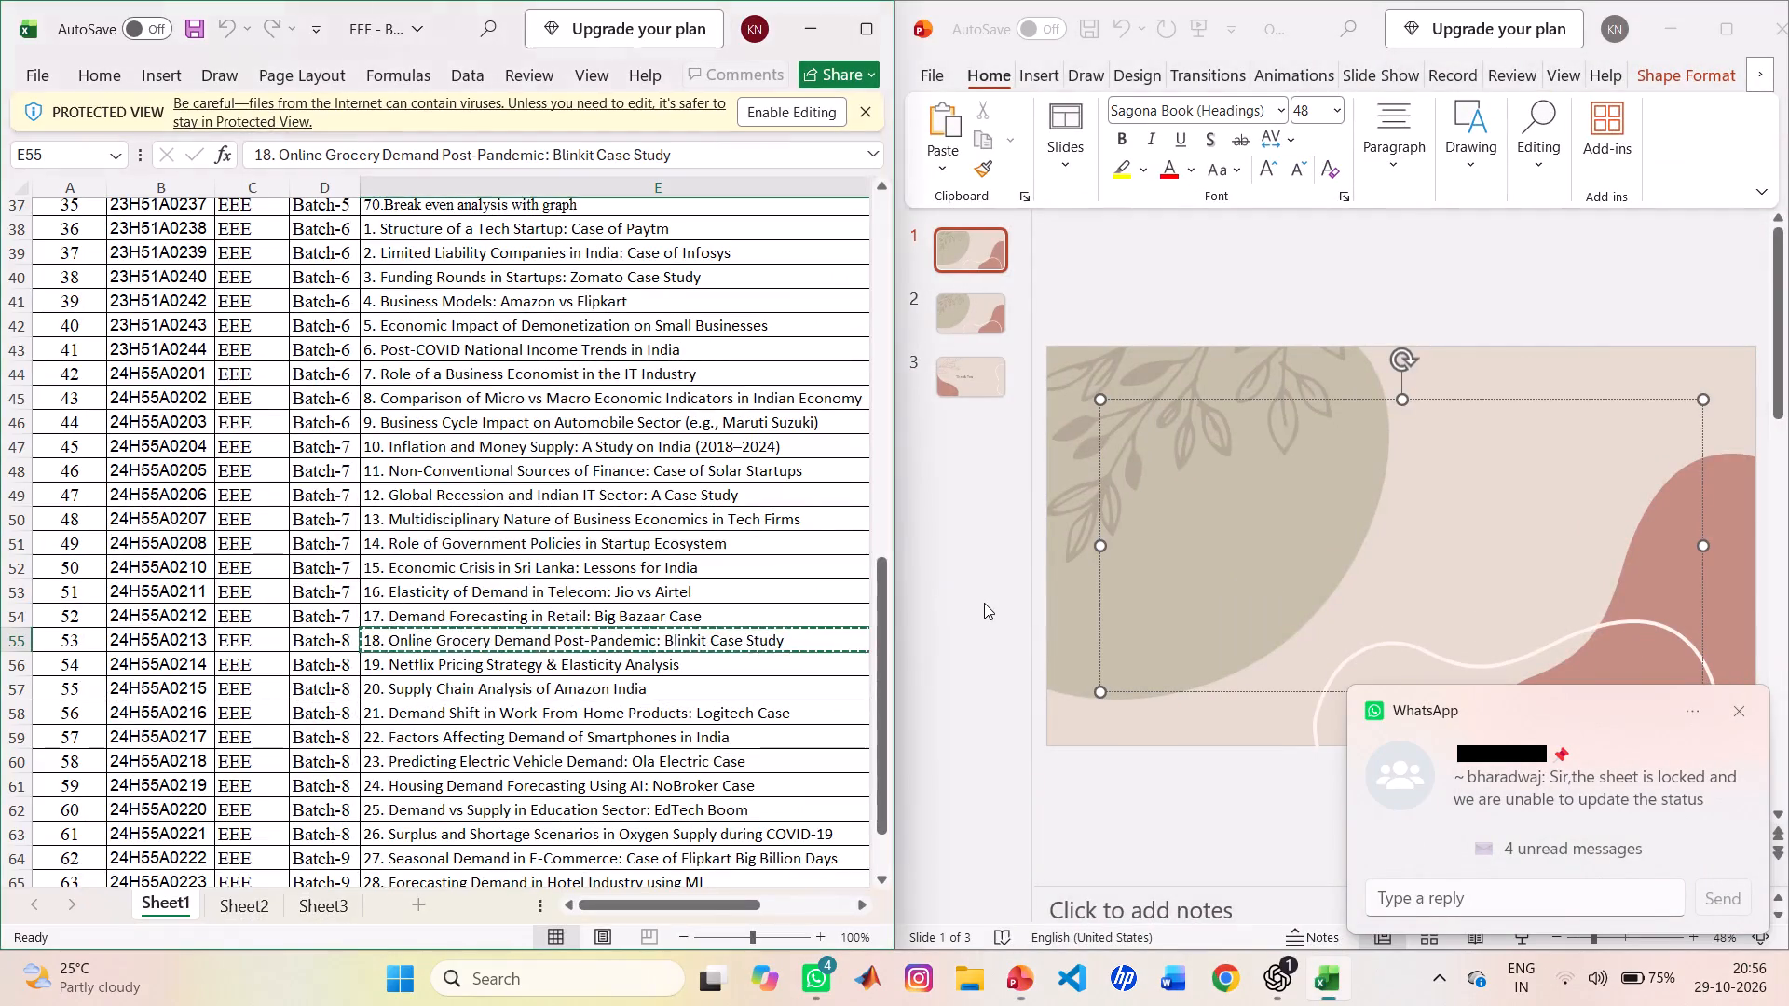
left_click(1743, 712)
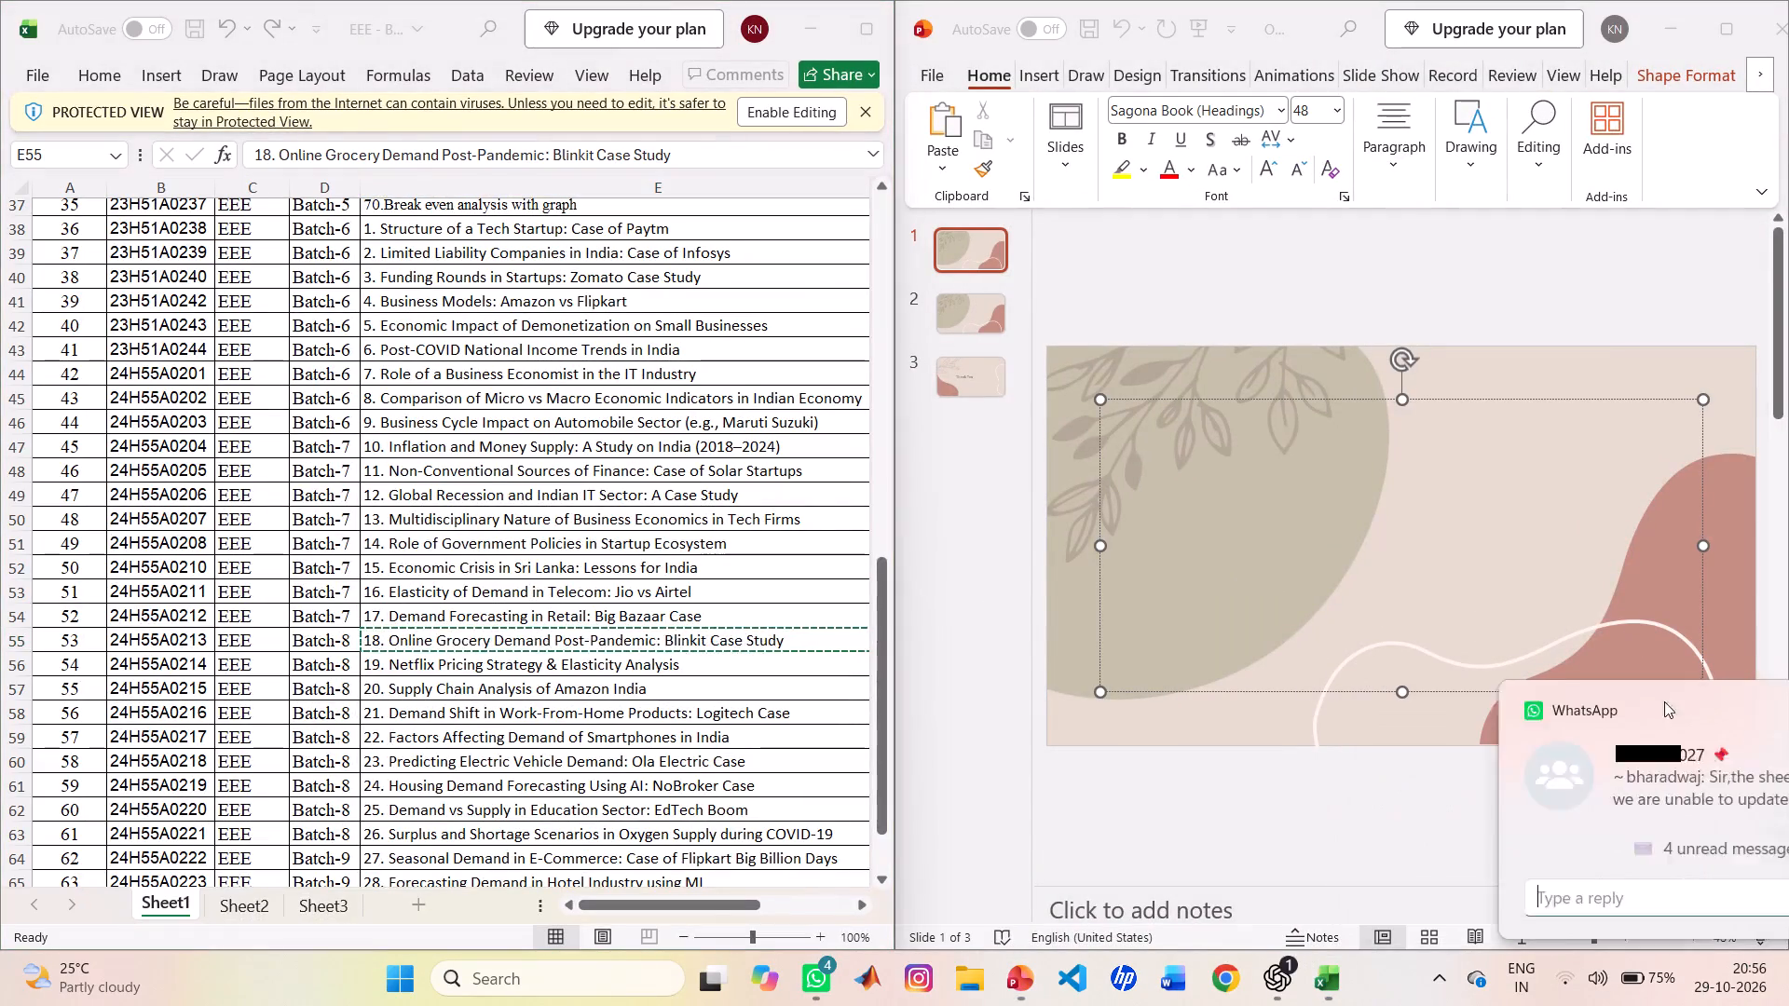
Enter "Online Grocery Demand Post-" in slide 1's title placeholder, following the assigned topic in the Excel list.
left_click(1348, 551)
left_click(1322, 535)
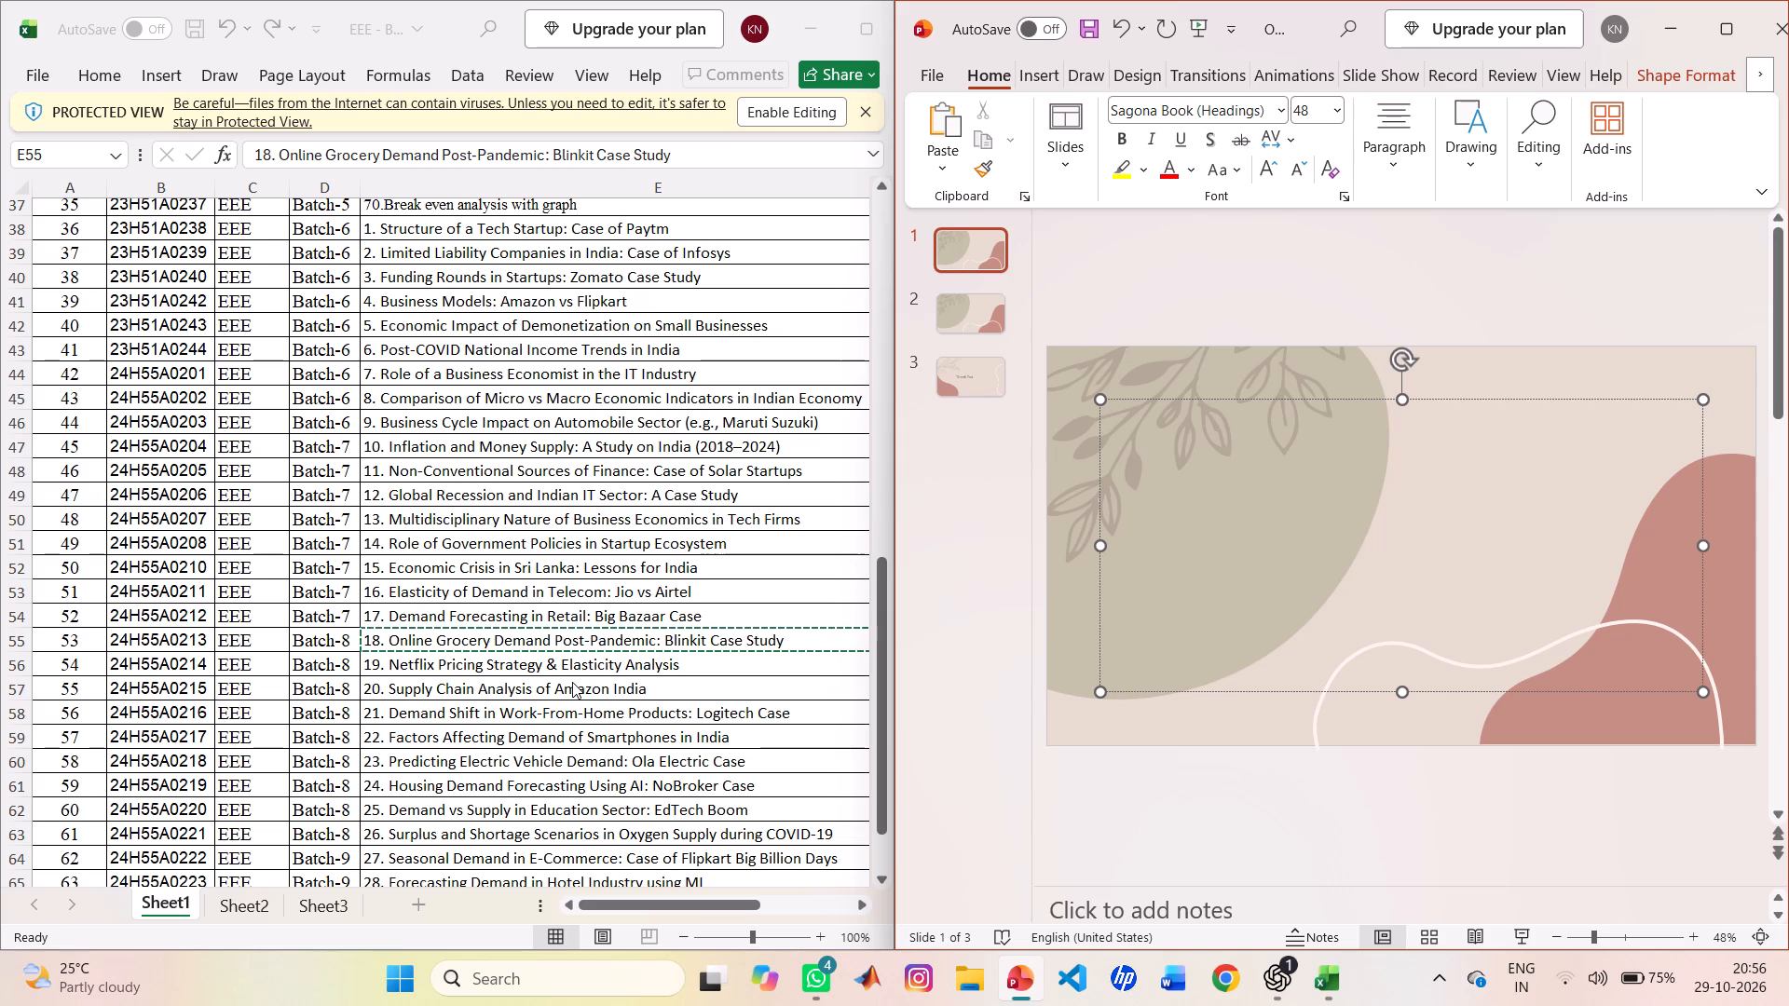
key("o")
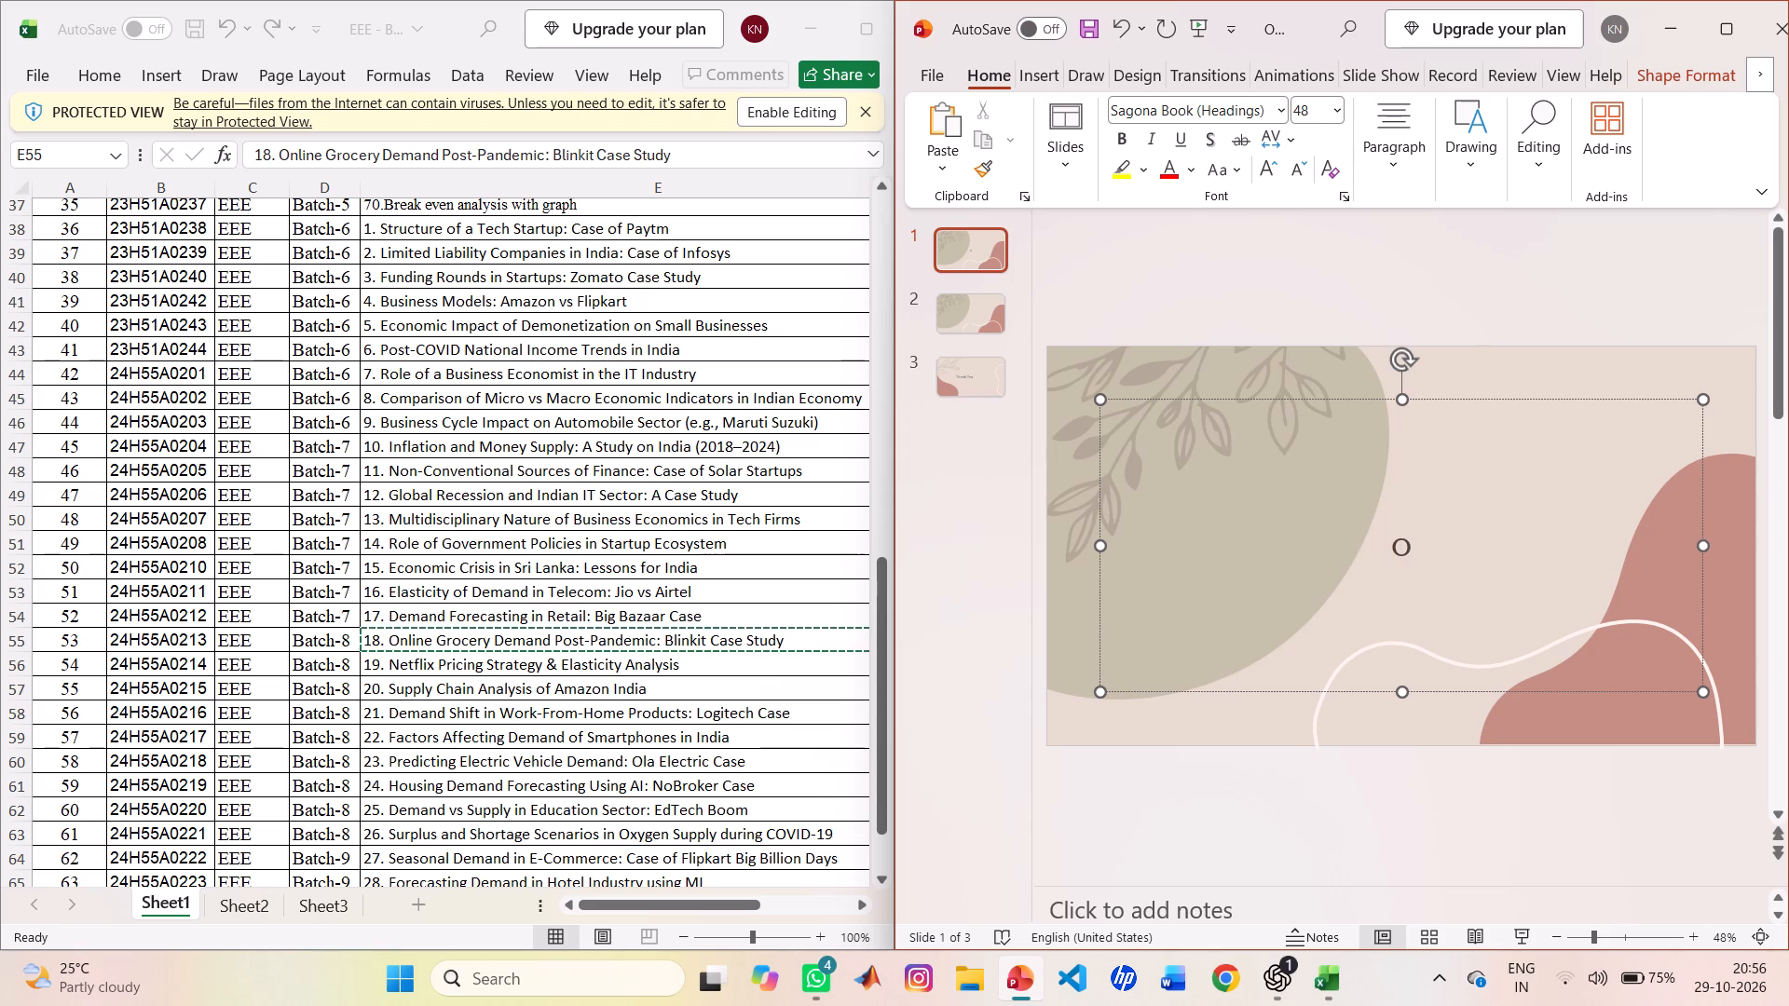
type("nlin")
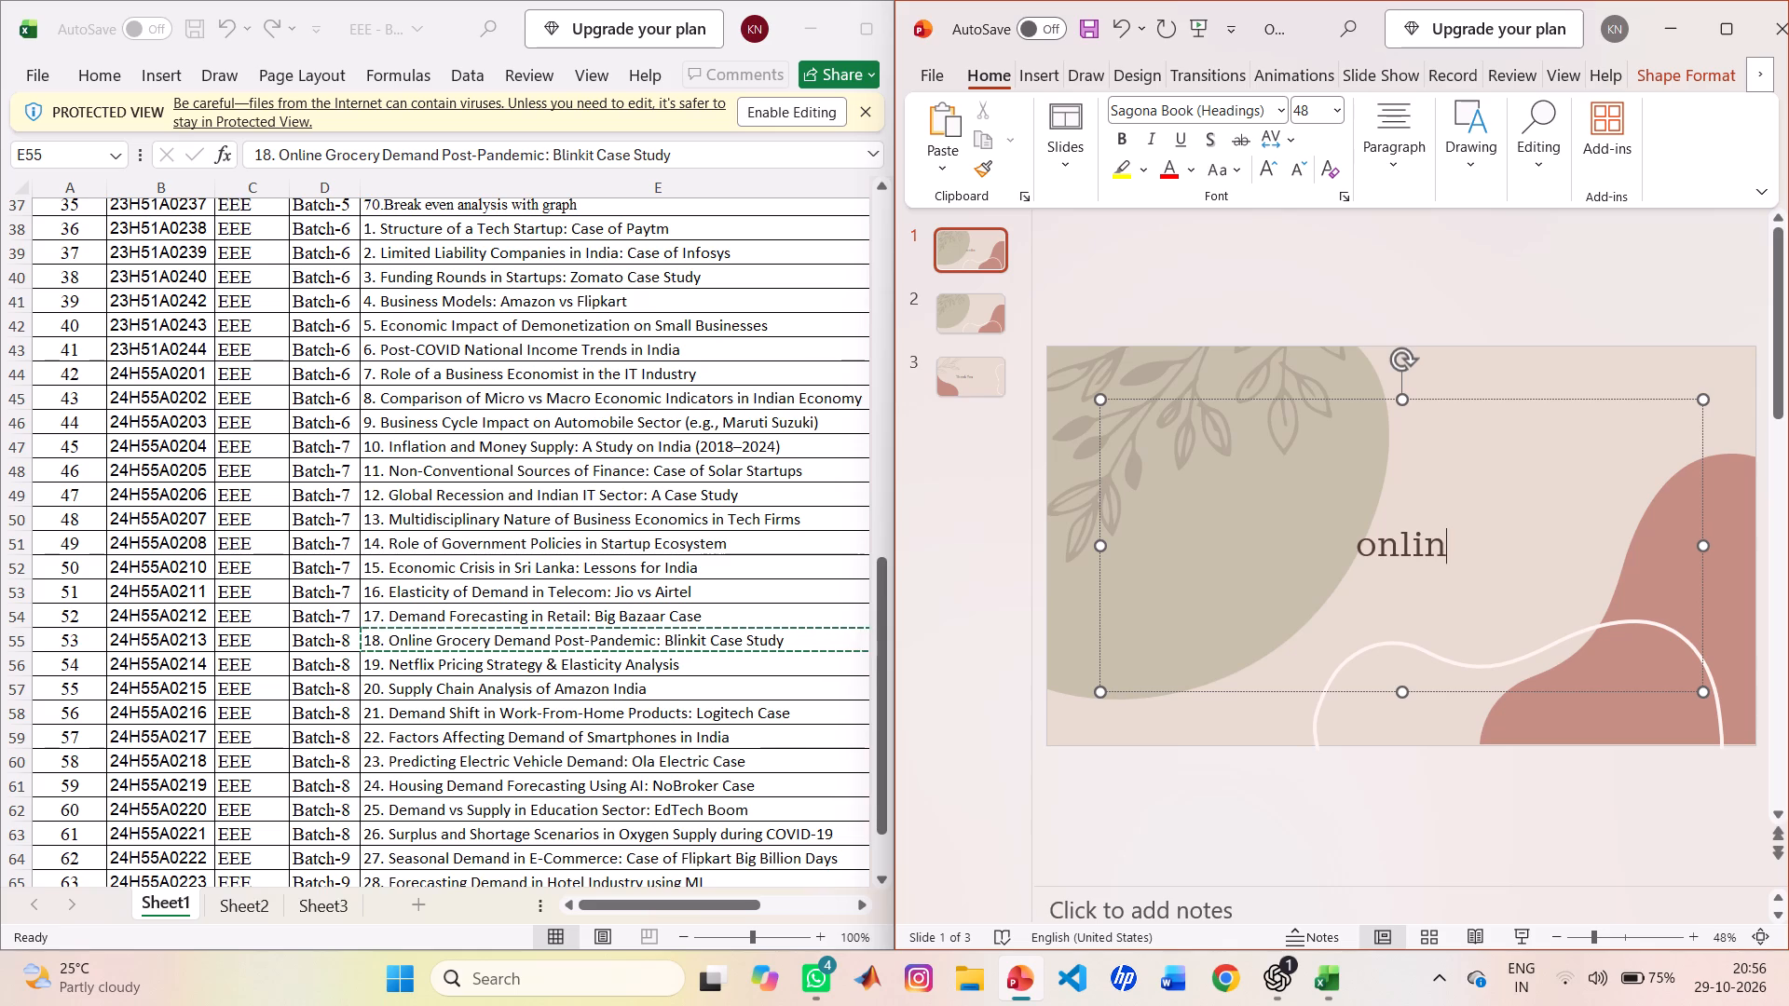
key("e")
key("space")
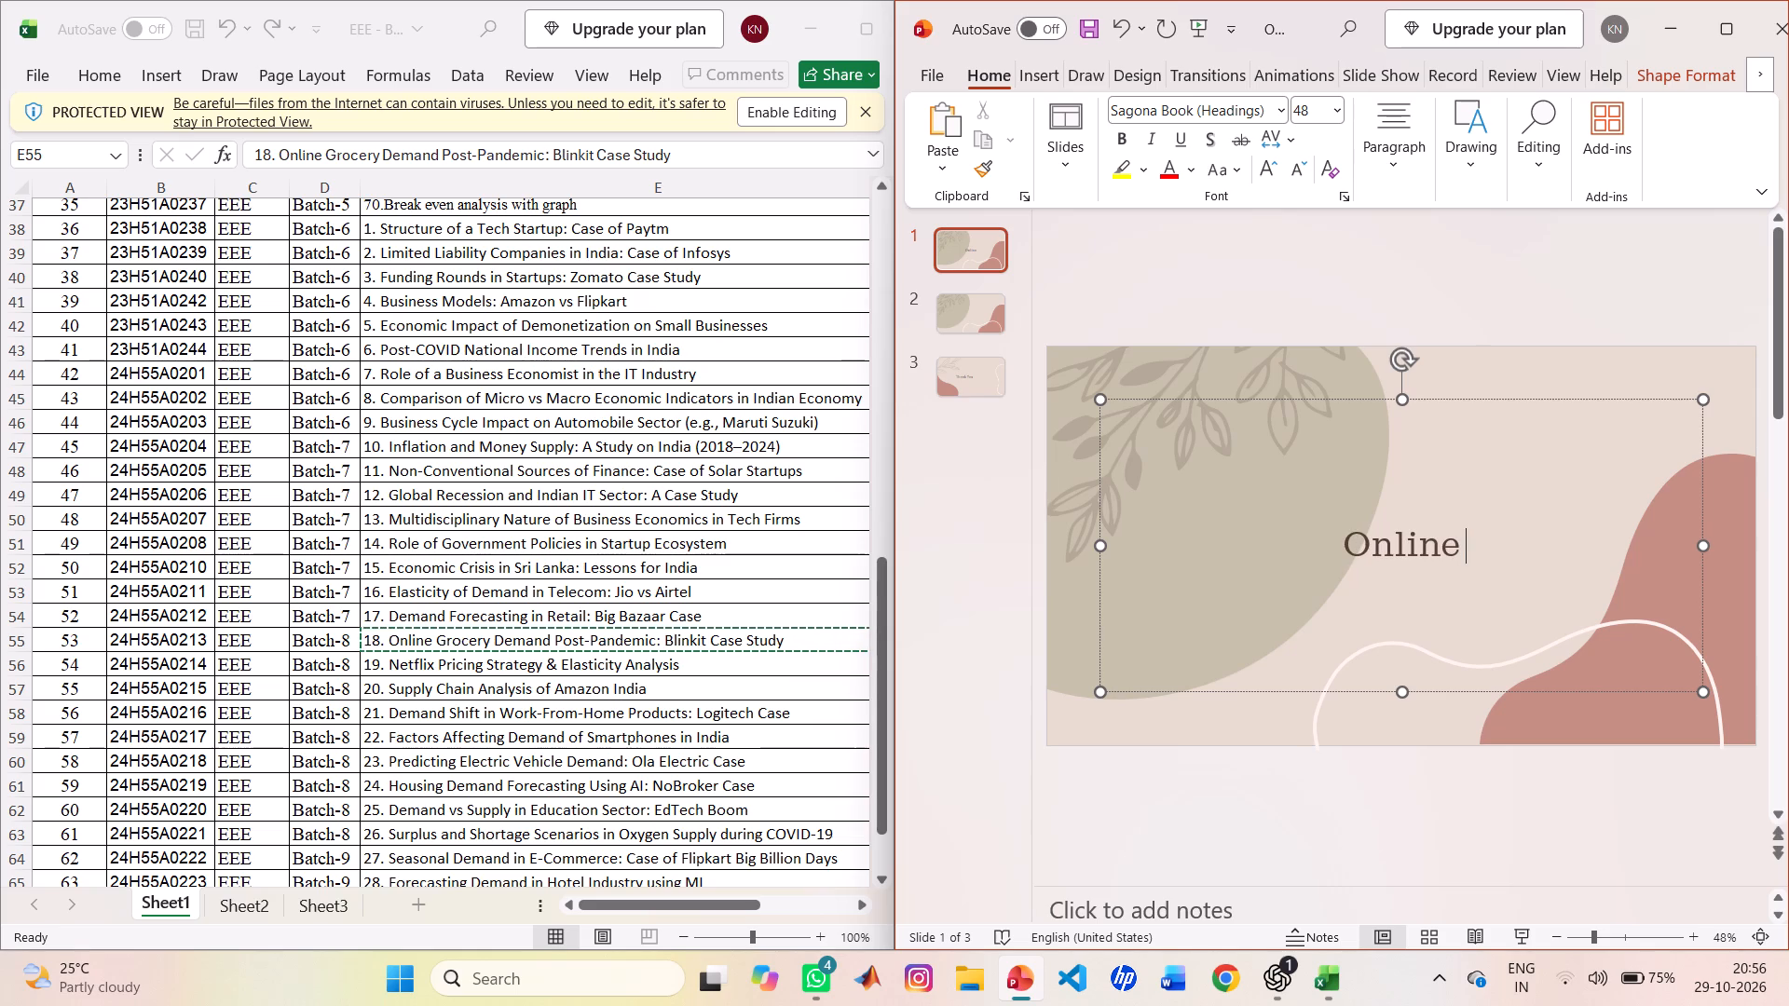
key("g")
key("BackSpace")
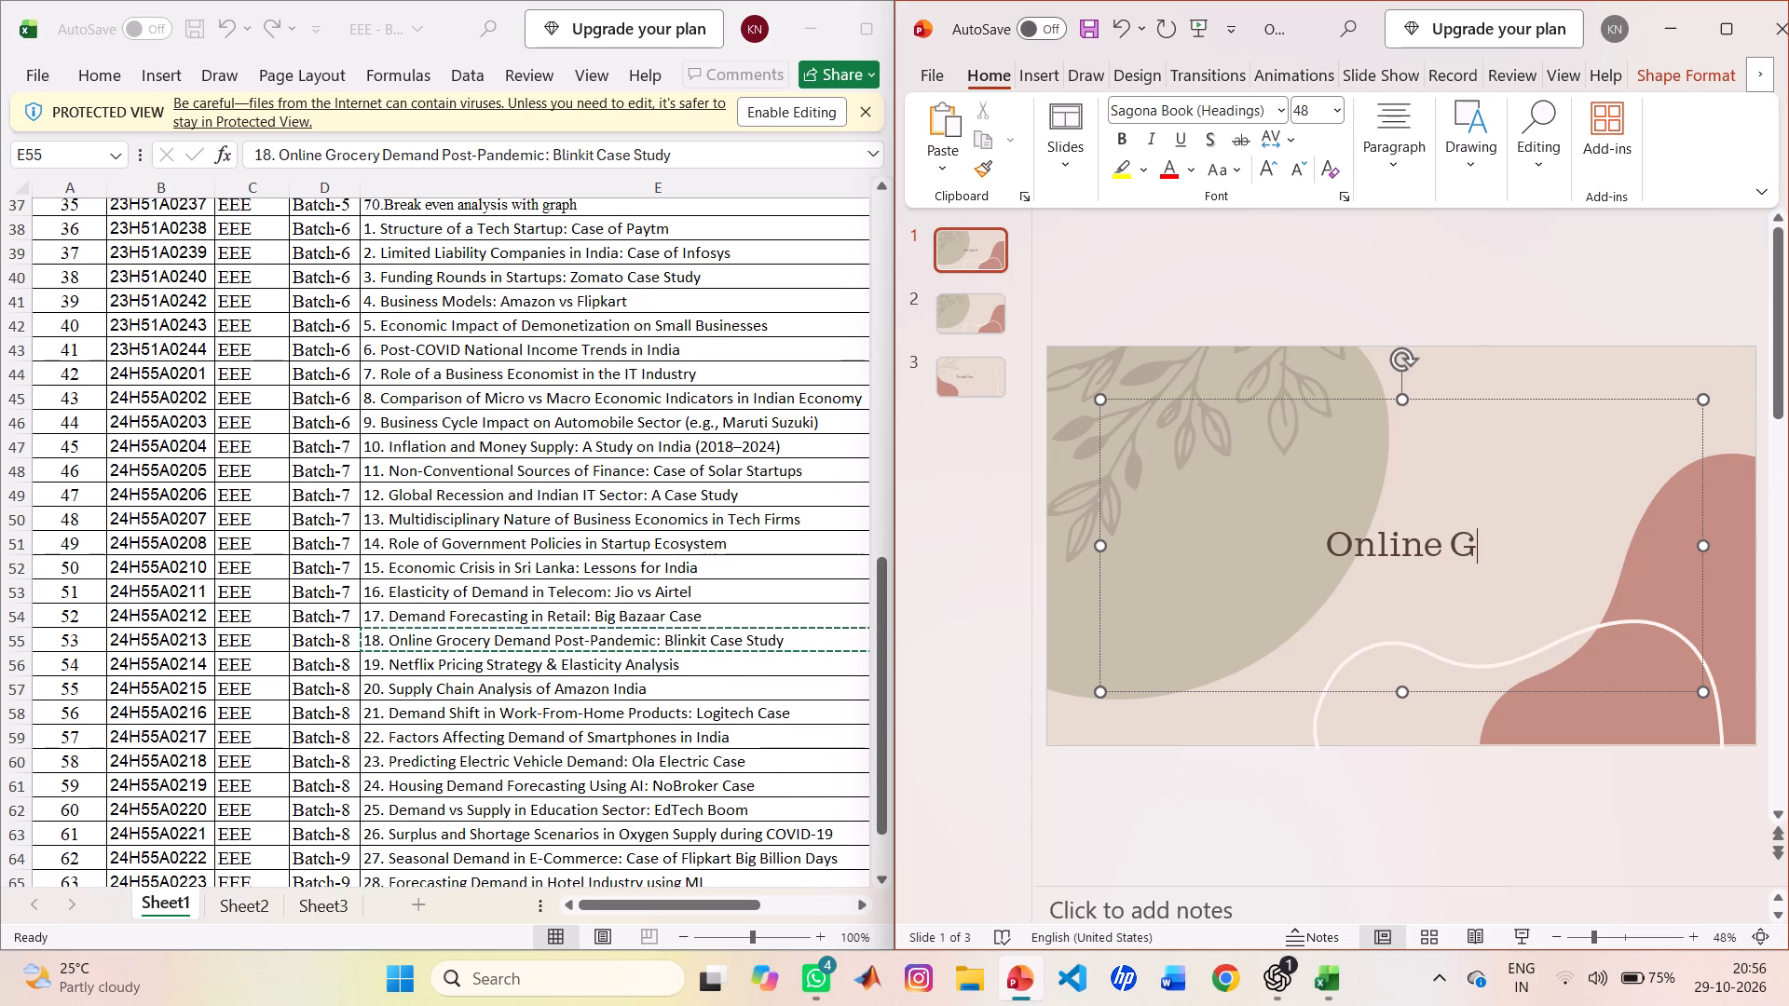
key("r")
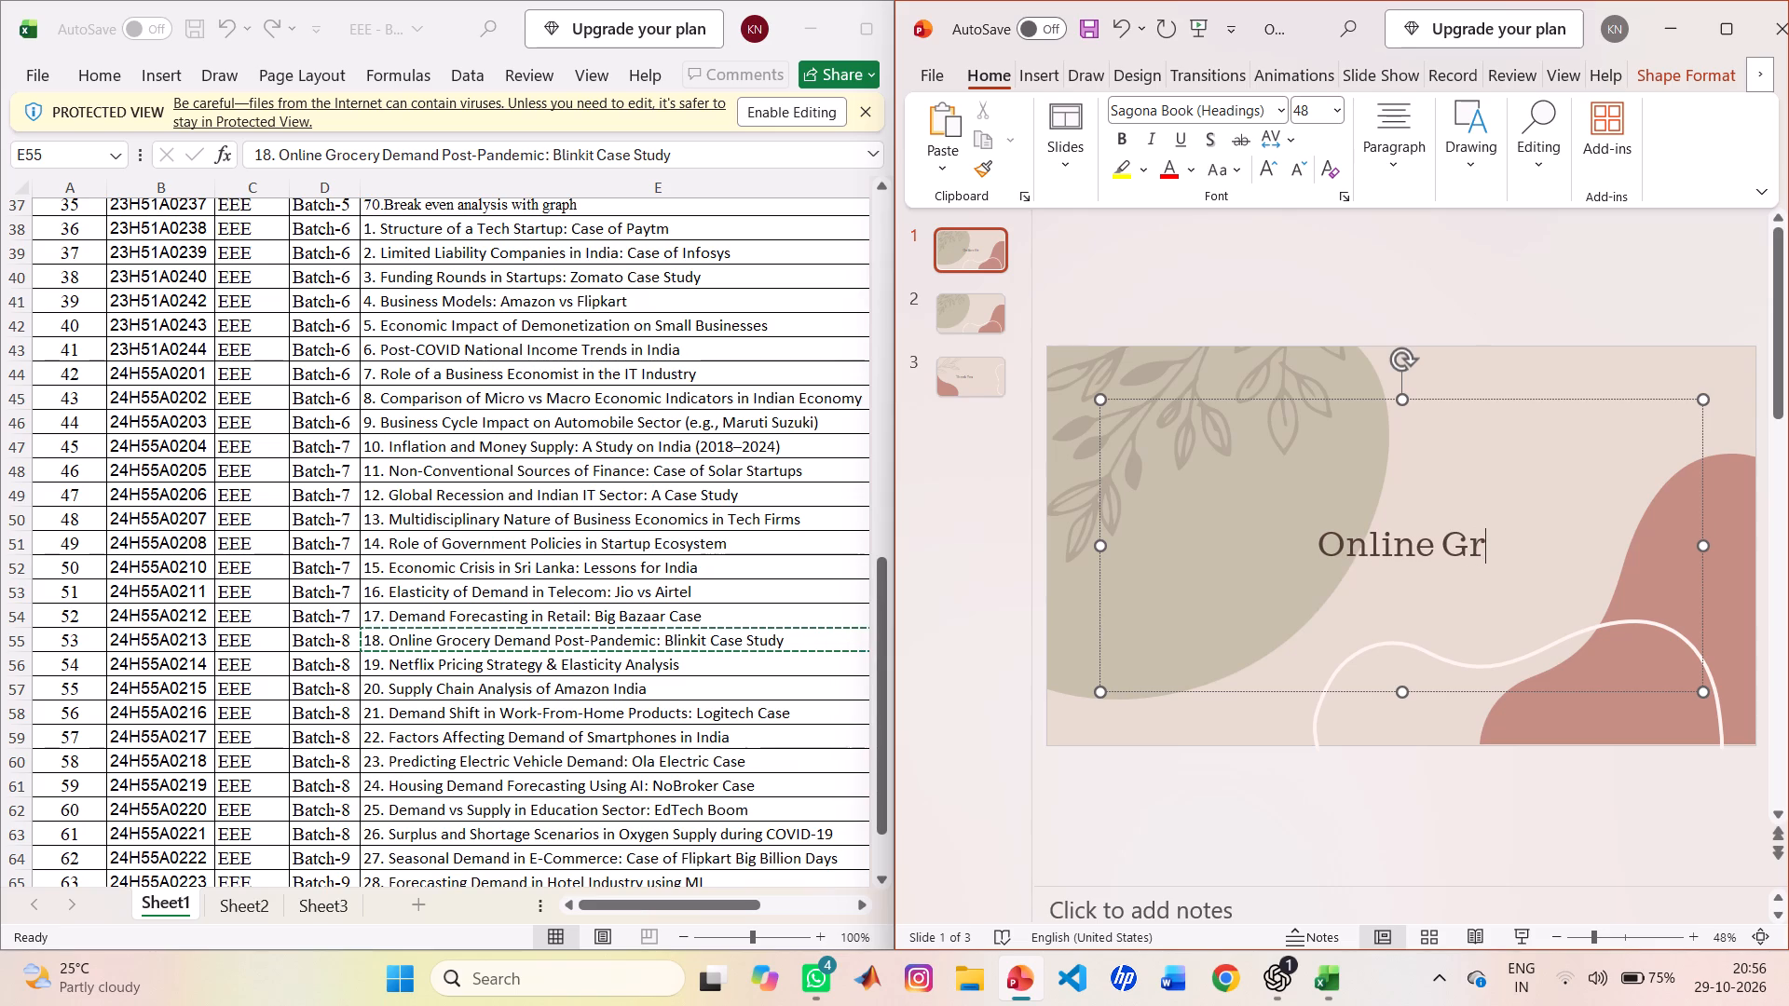
key("o")
key("c")
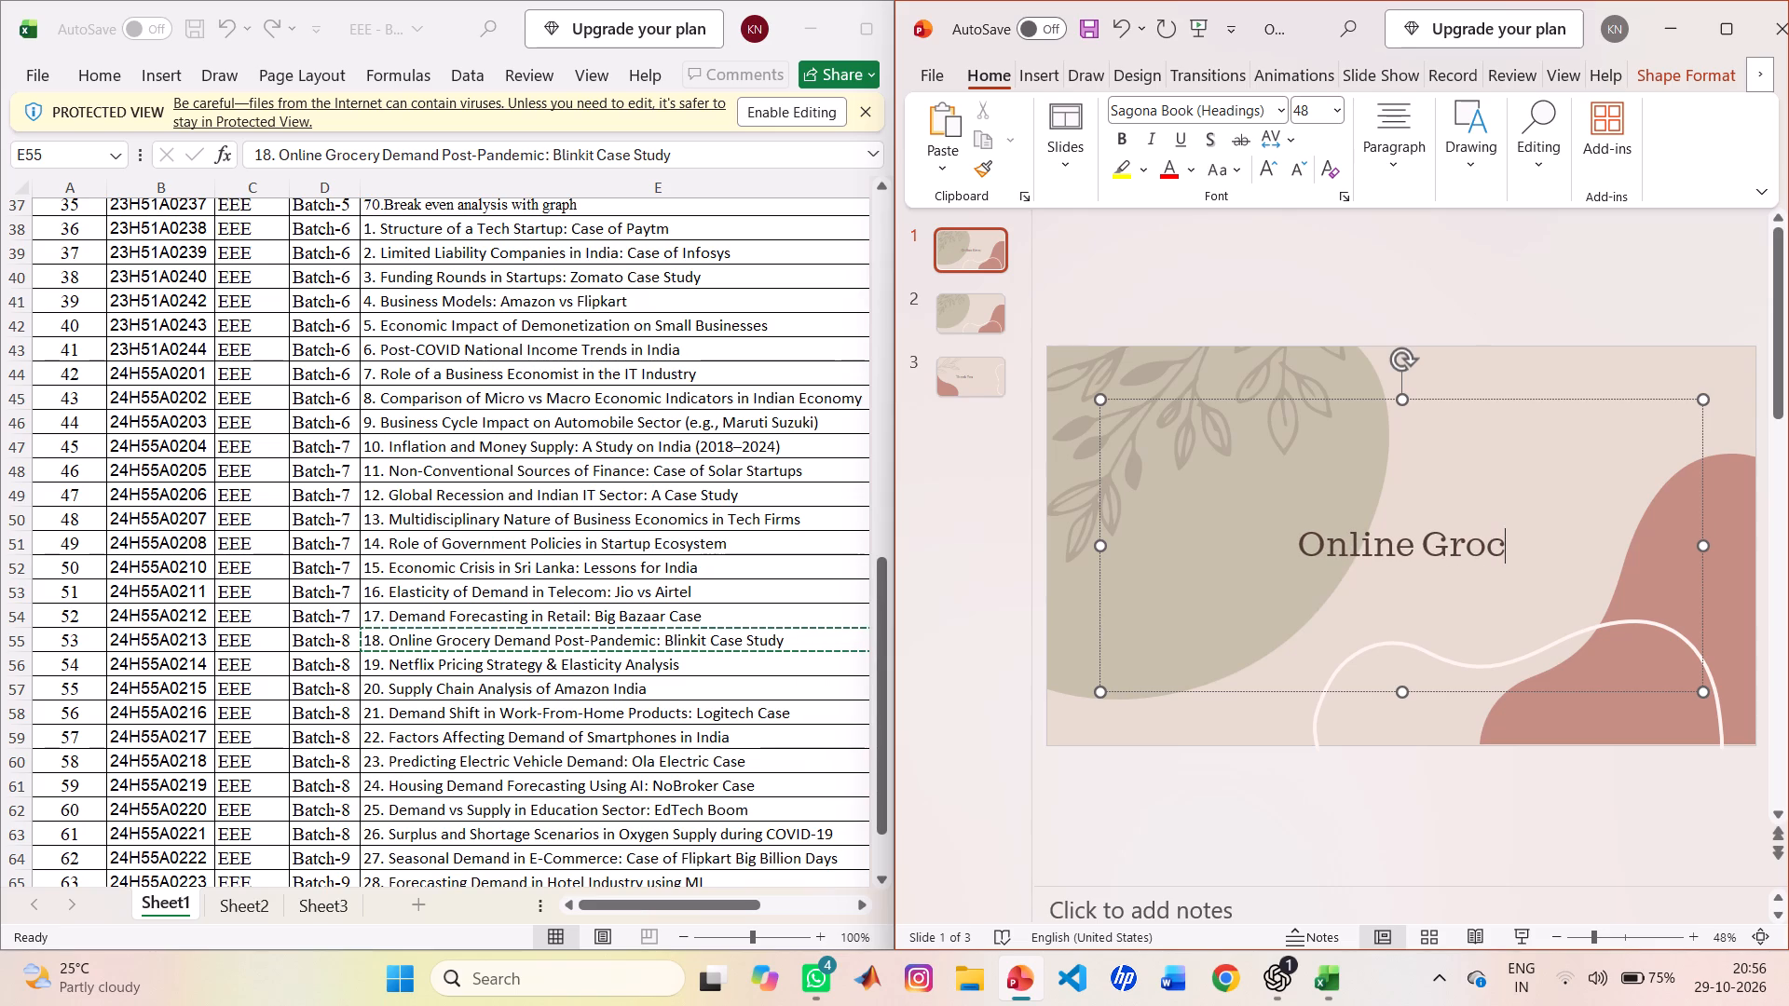
type("er")
type("y")
key("space")
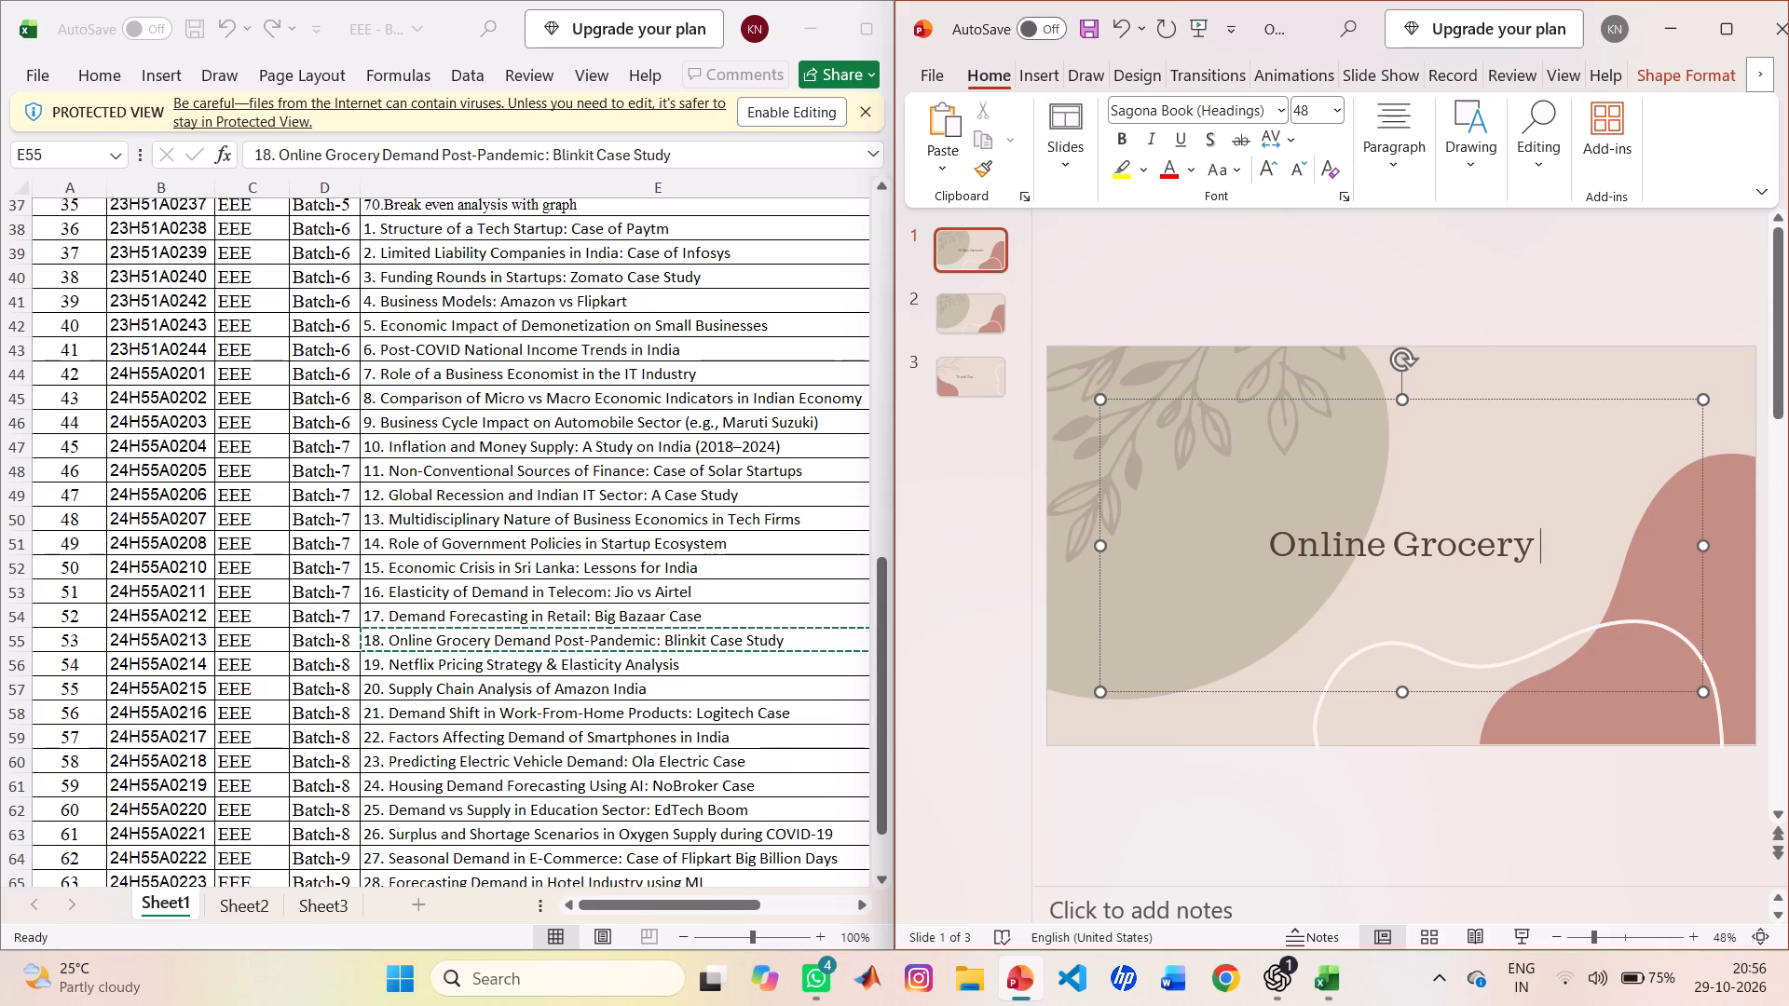
key("e")
key("m")
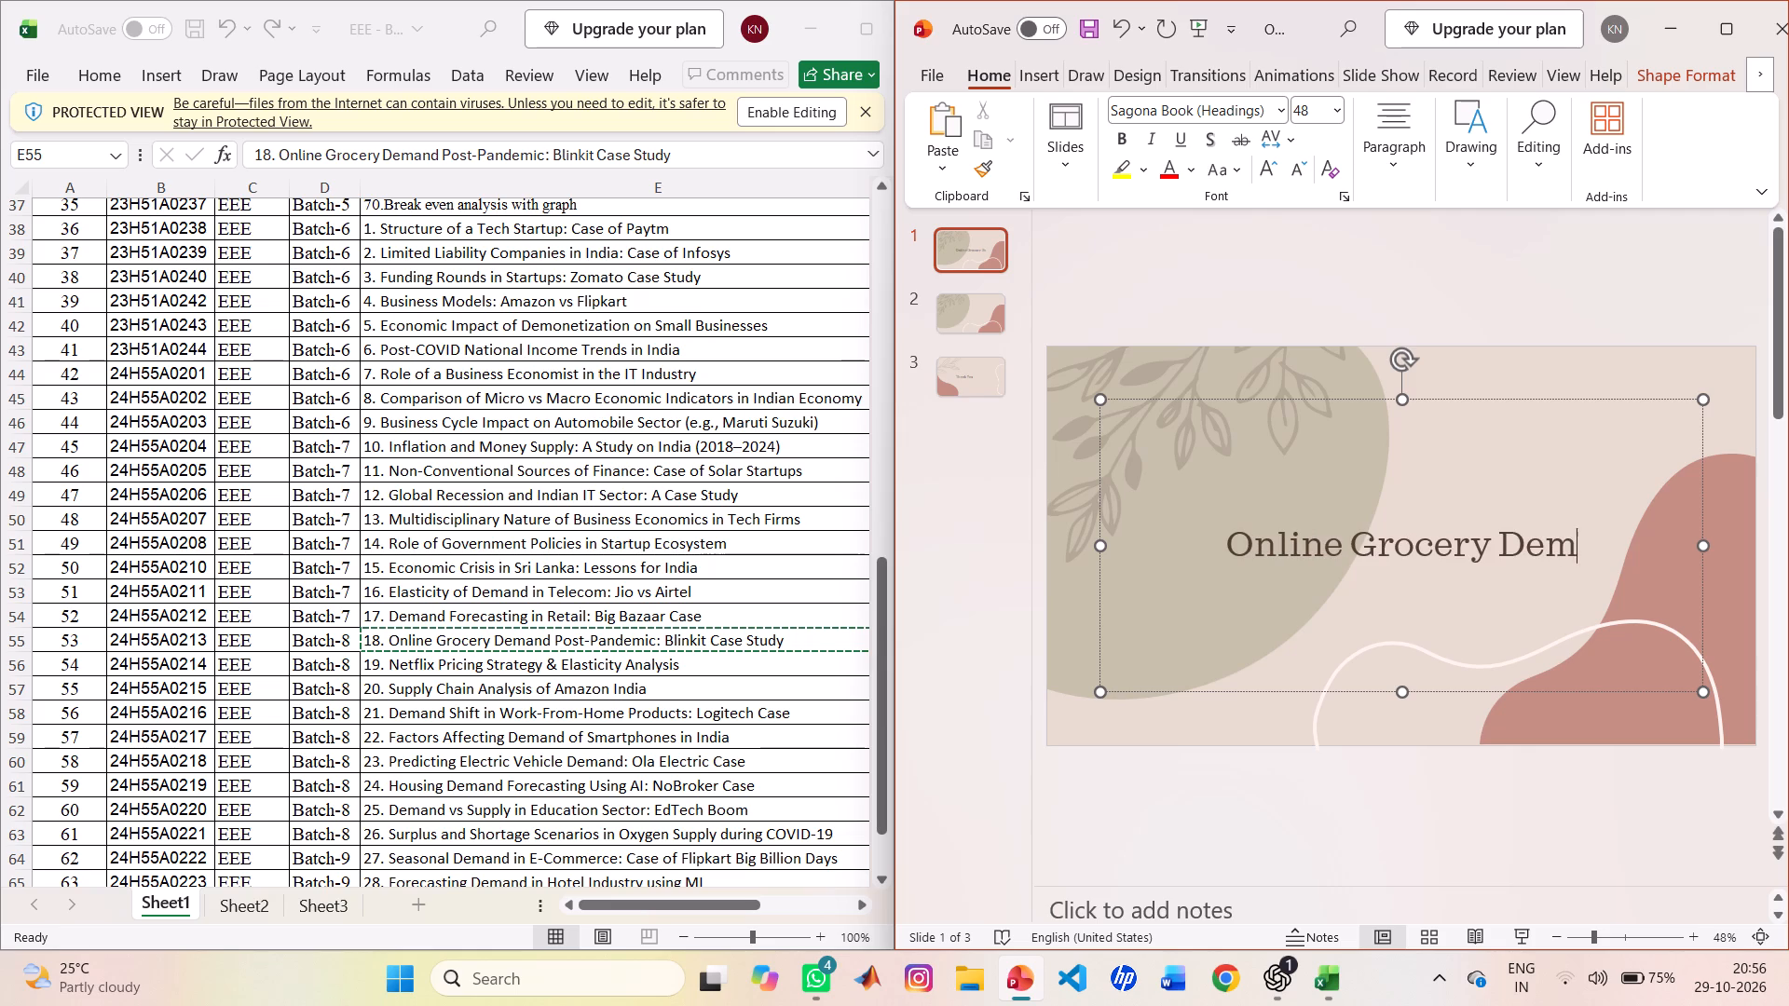
type("and")
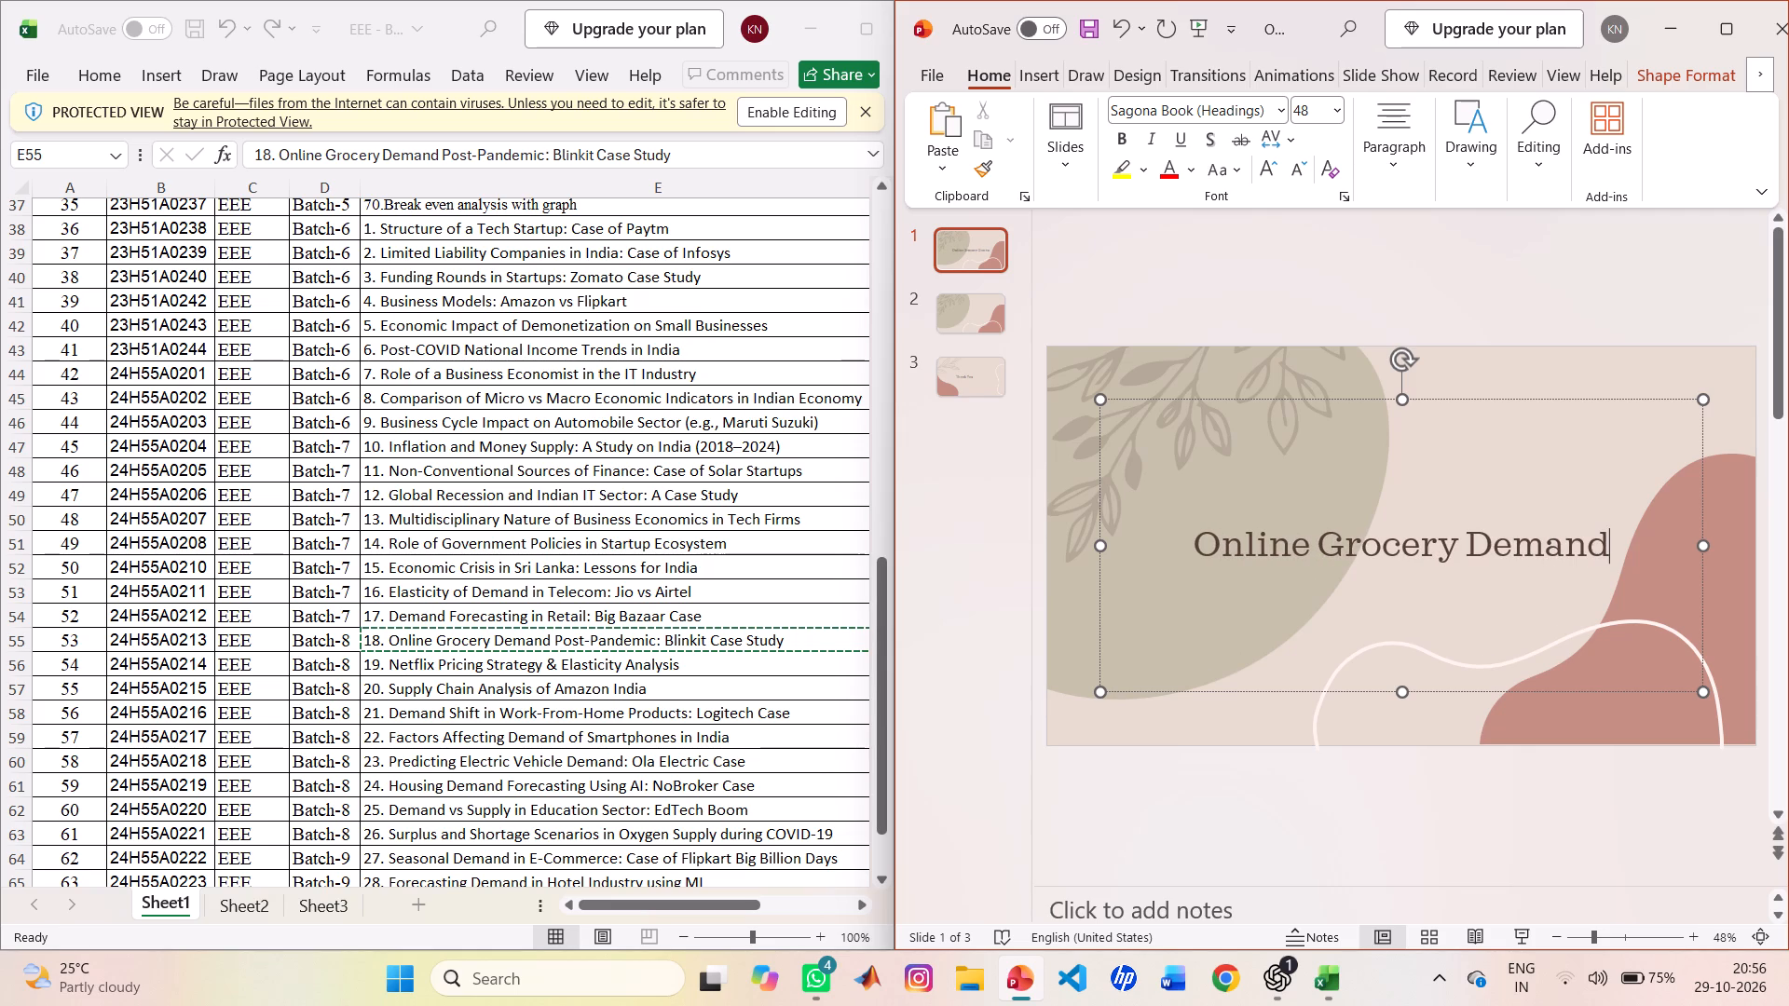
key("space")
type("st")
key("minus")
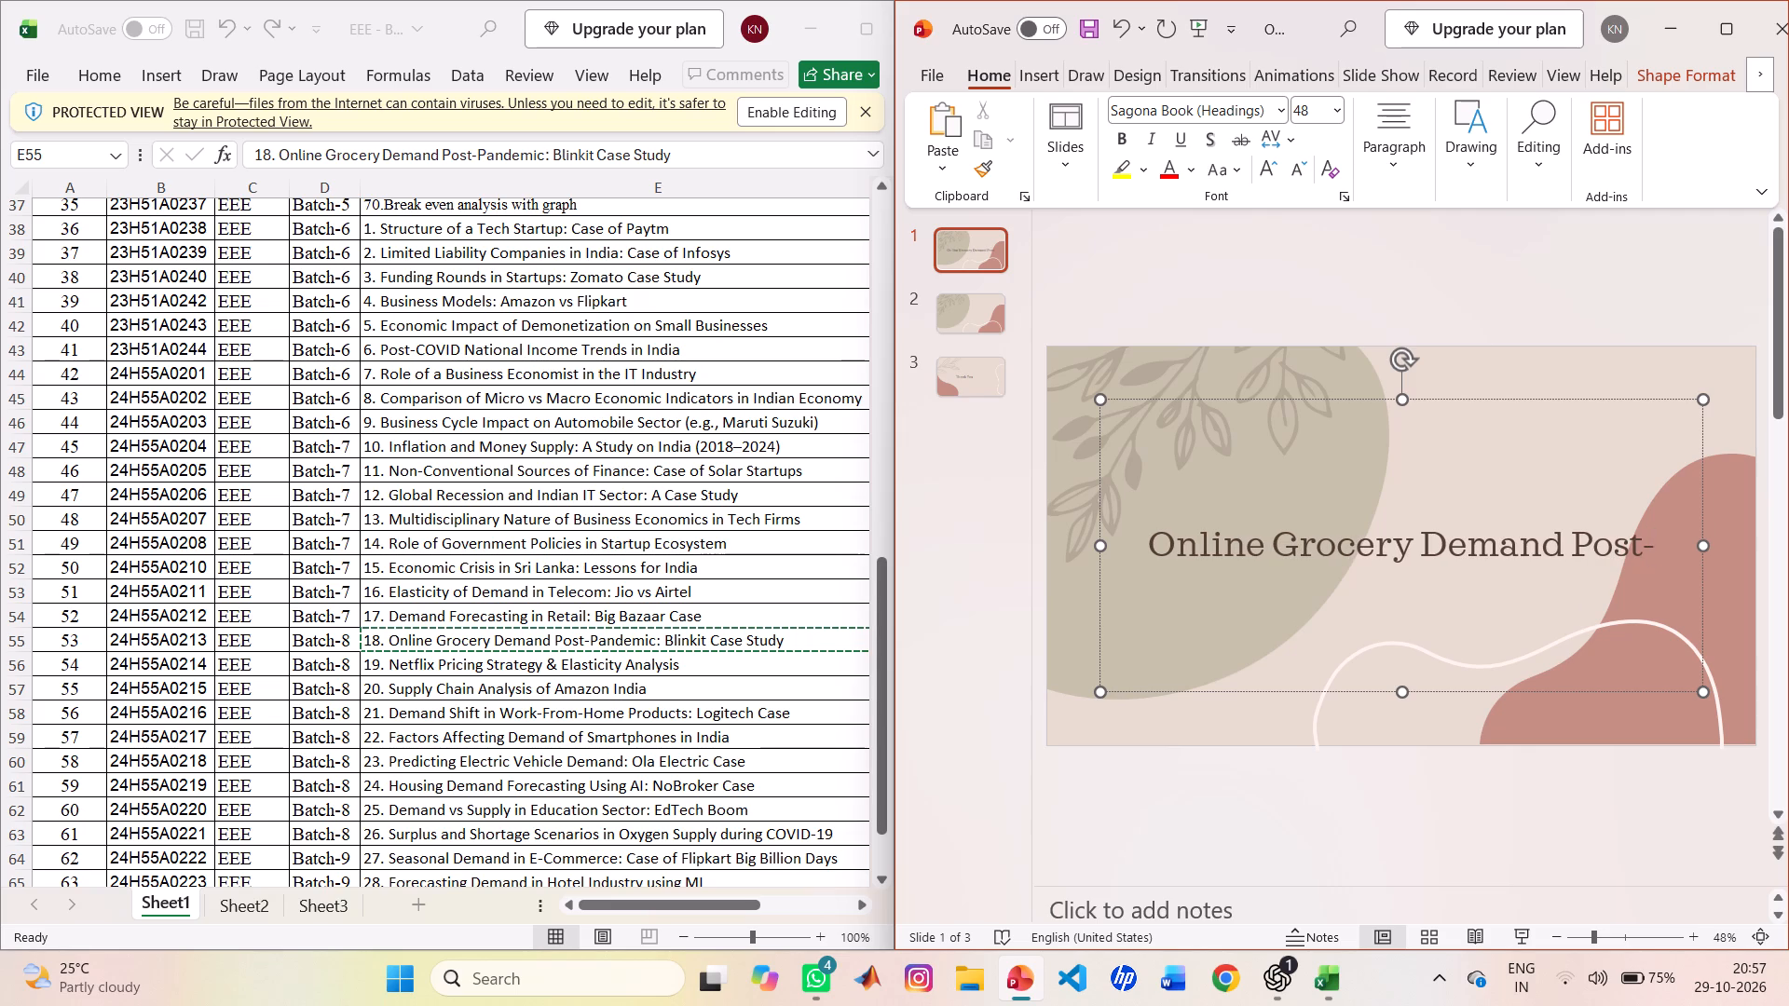
Erase all of the partly entered title text from slide 1's title placeholder, leaving the placeholder empty.
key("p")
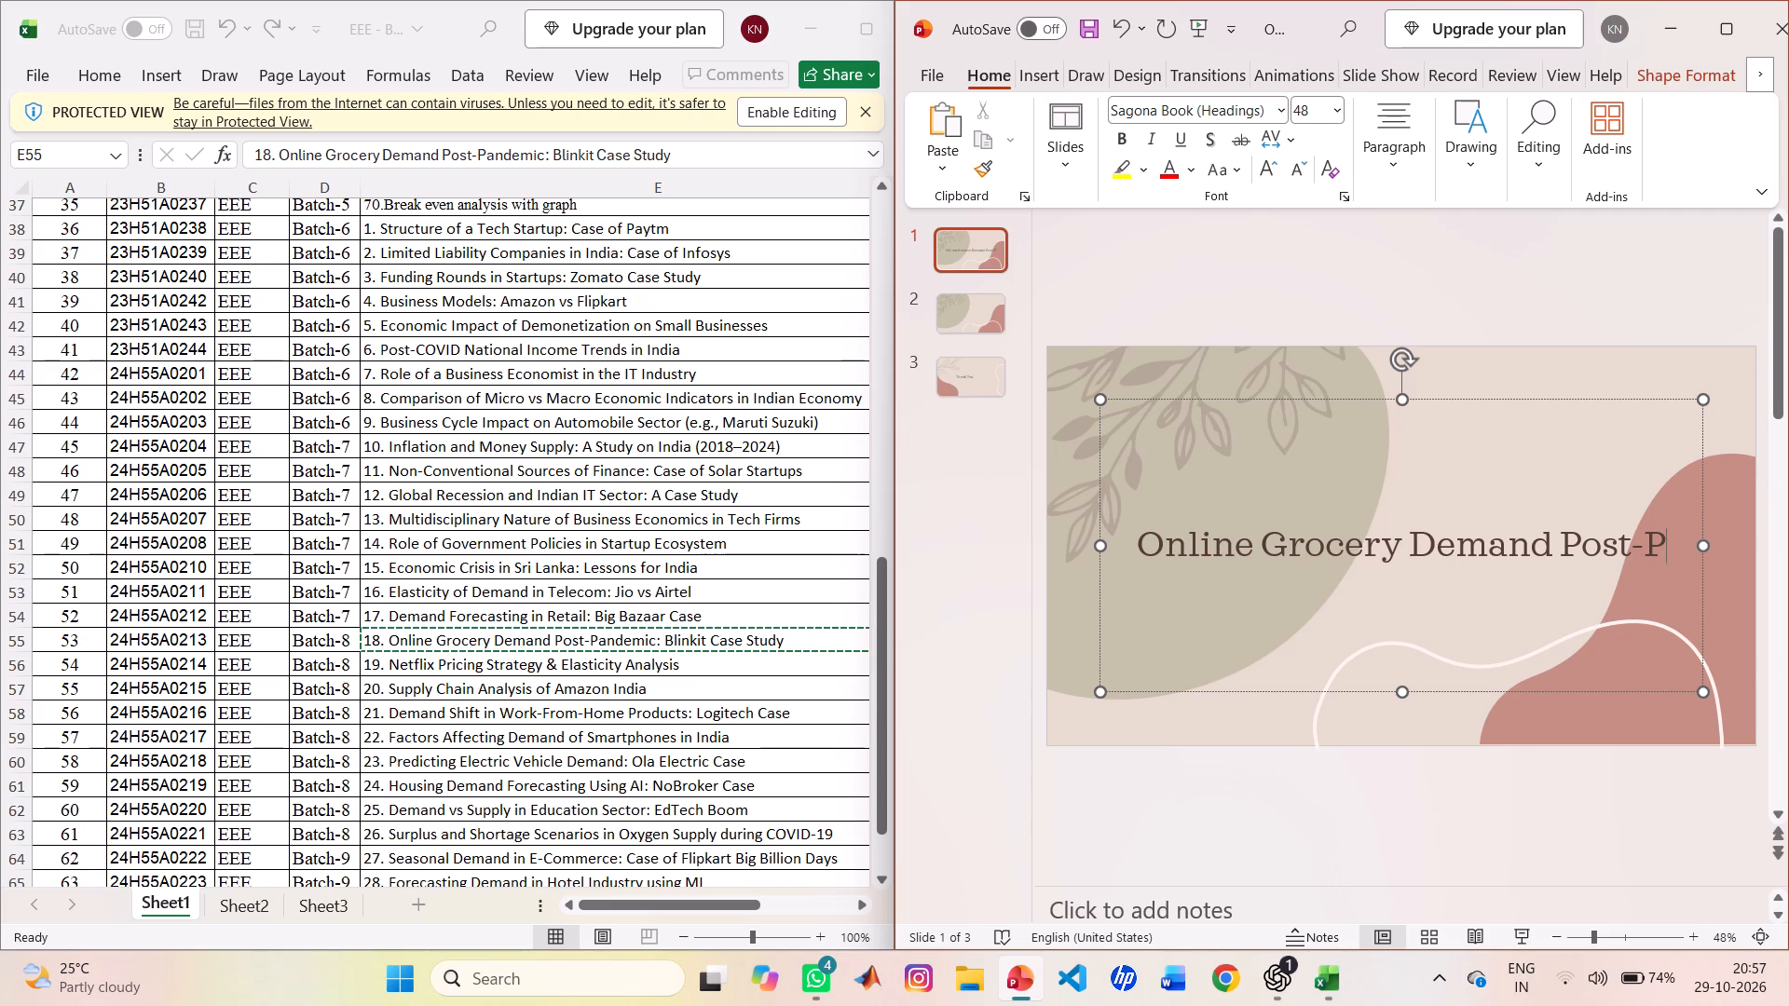
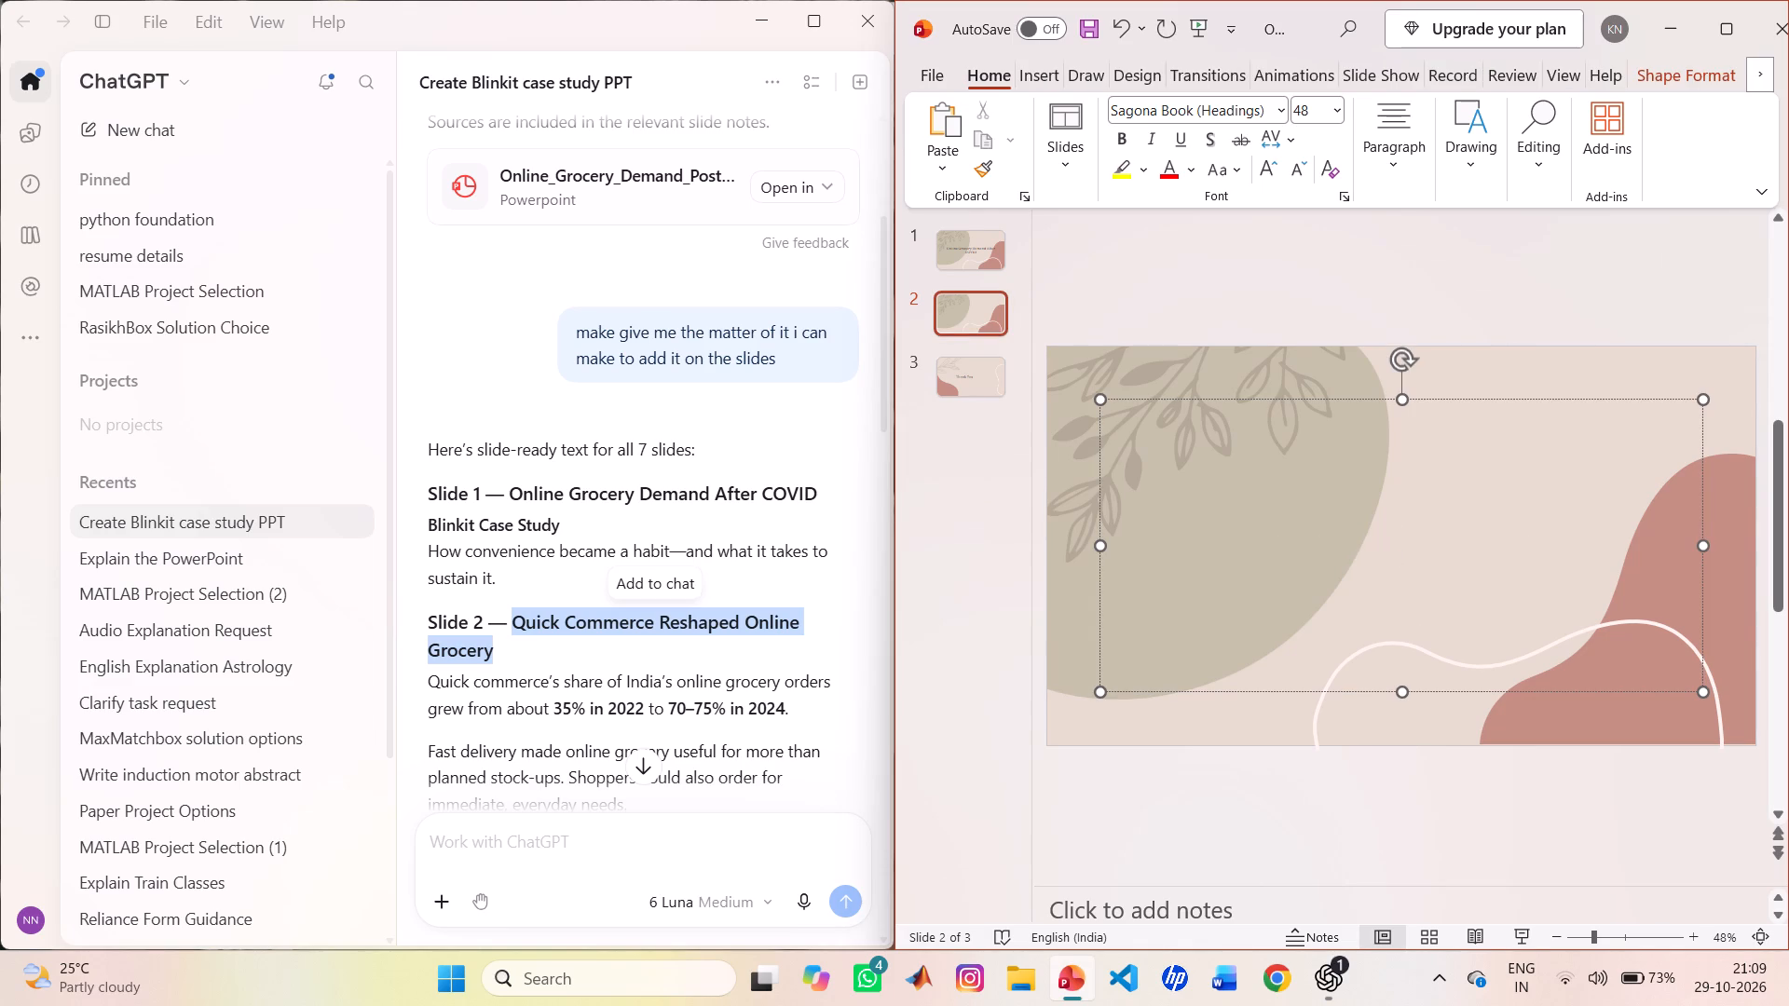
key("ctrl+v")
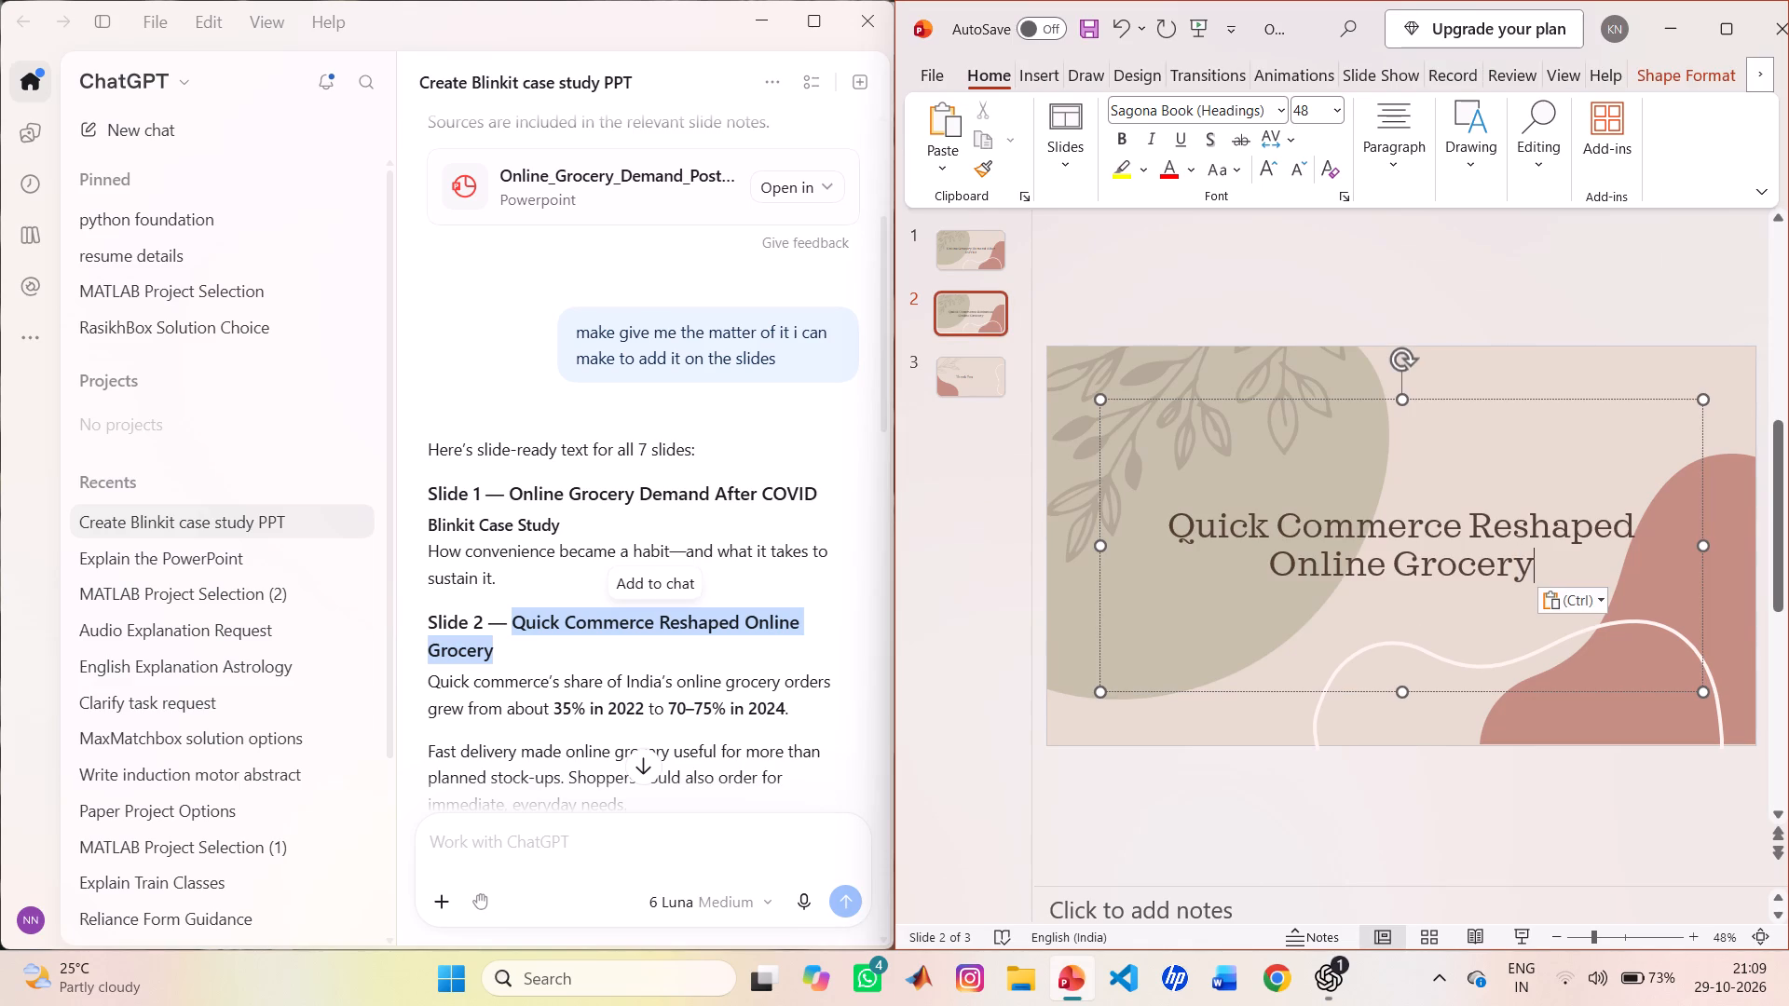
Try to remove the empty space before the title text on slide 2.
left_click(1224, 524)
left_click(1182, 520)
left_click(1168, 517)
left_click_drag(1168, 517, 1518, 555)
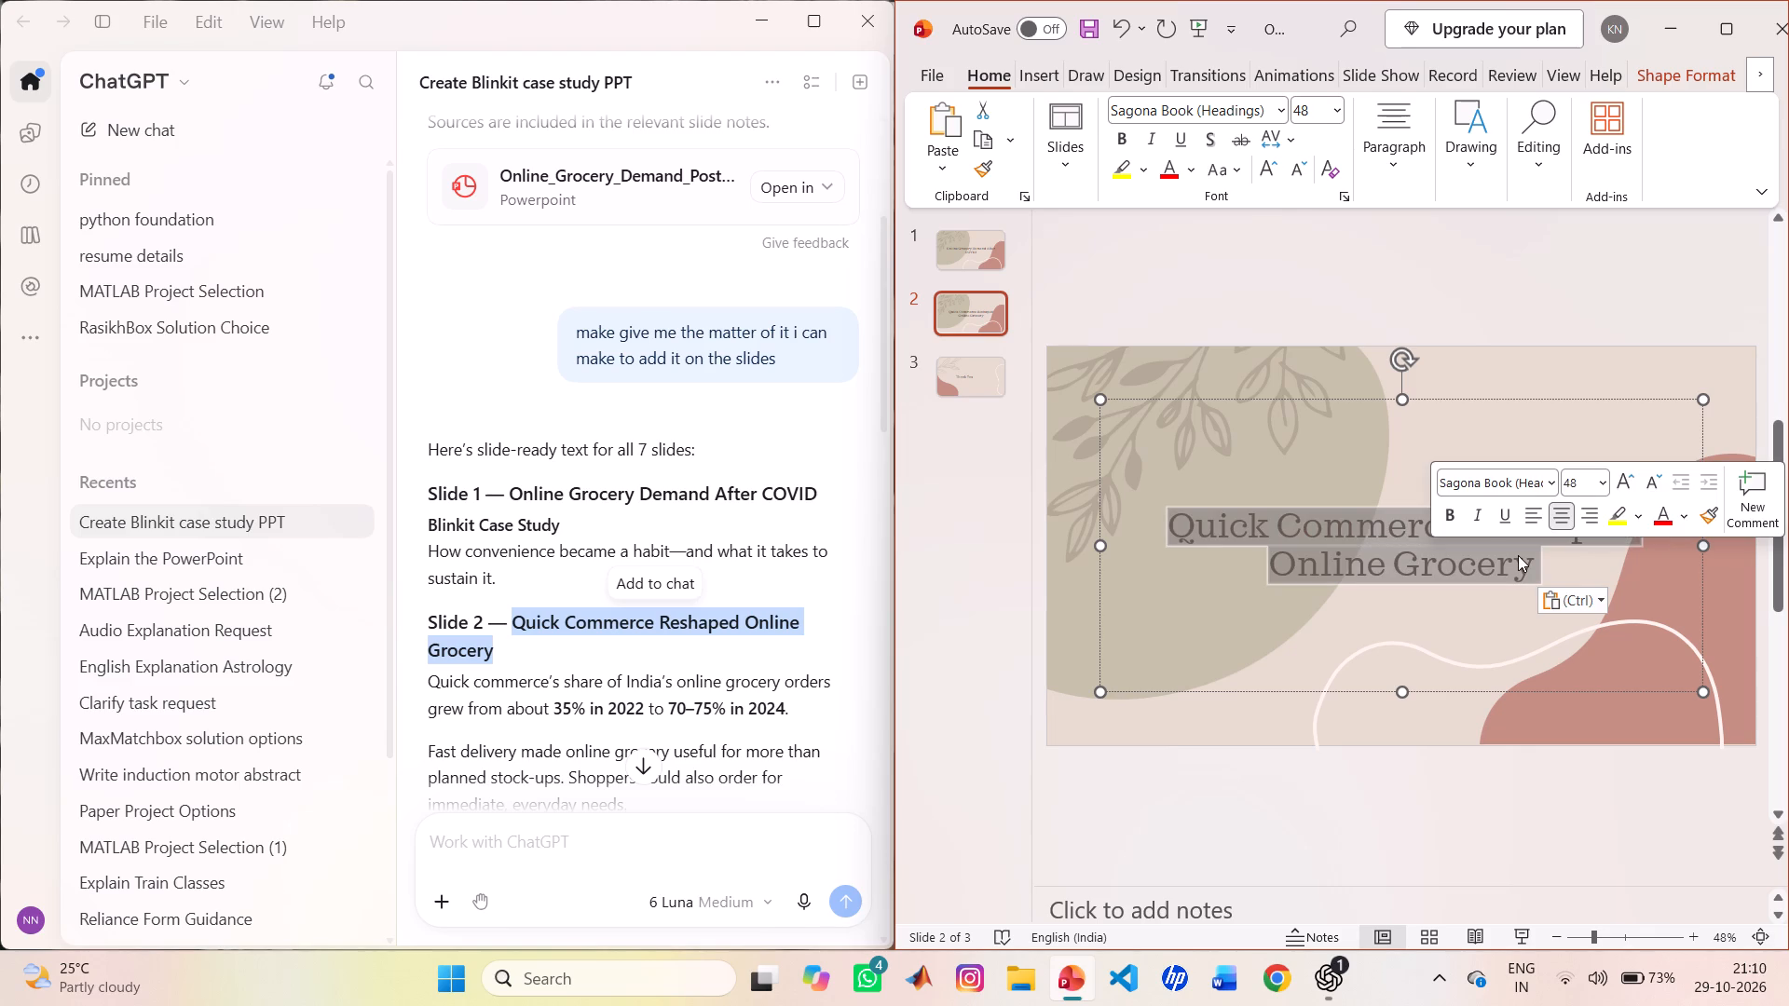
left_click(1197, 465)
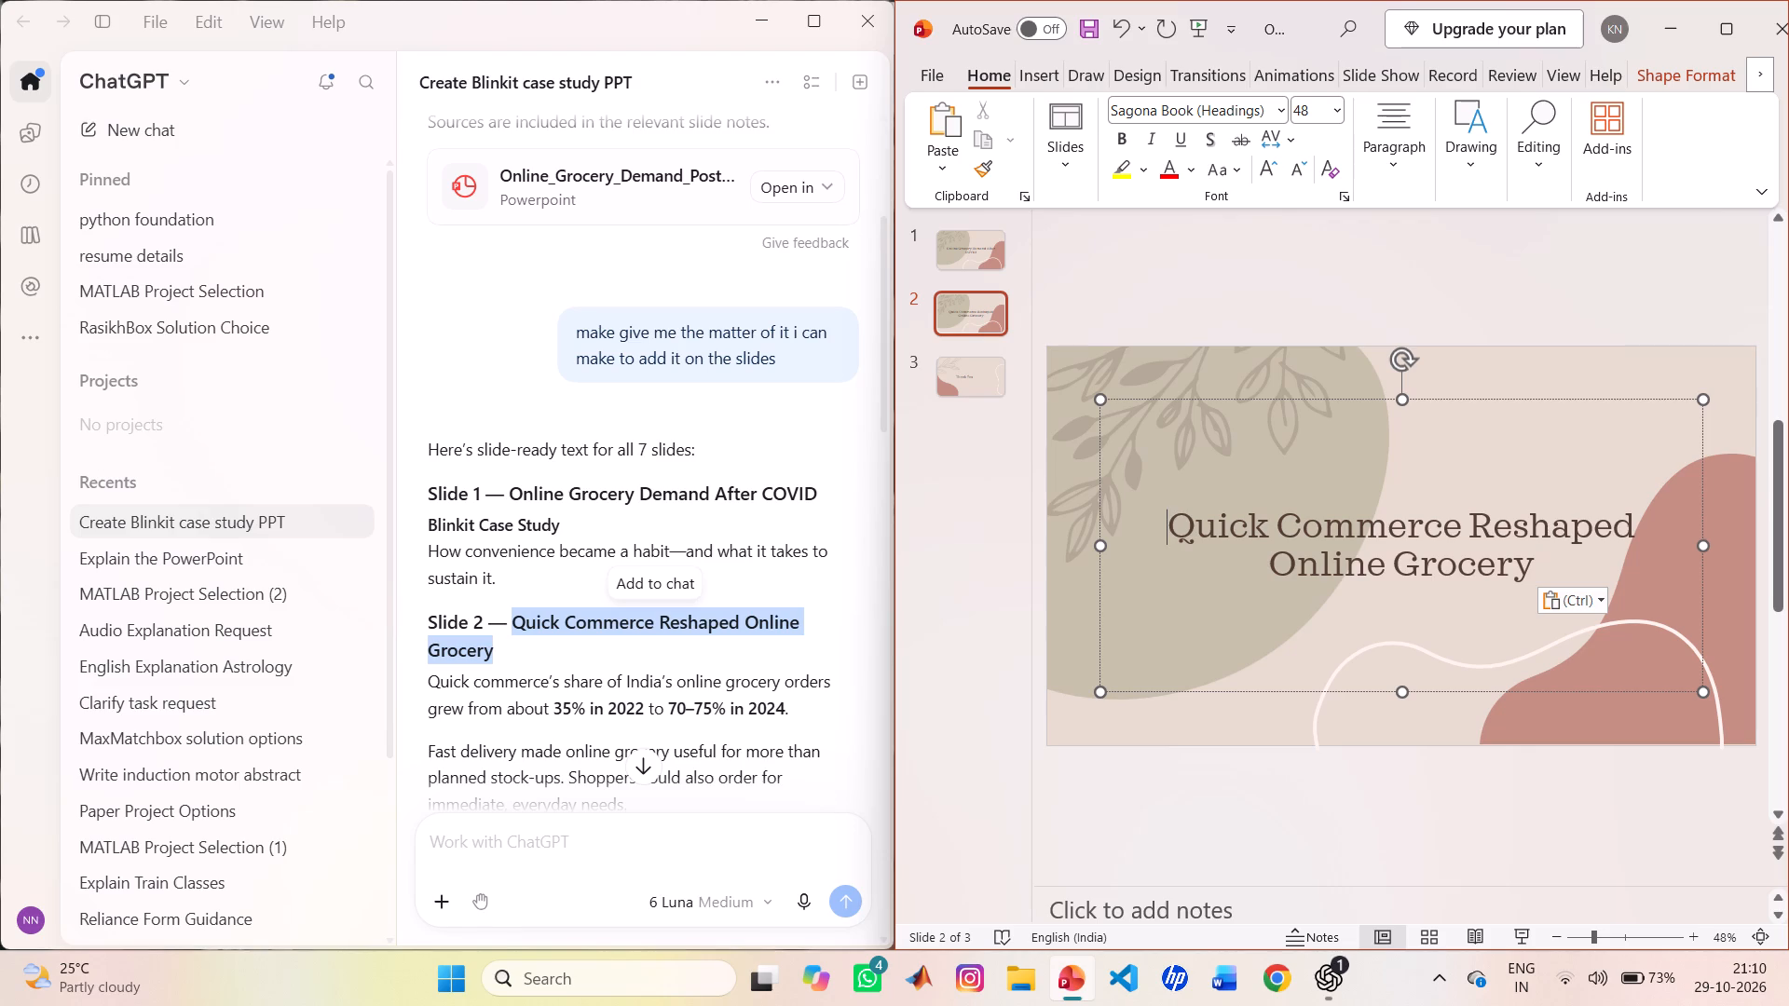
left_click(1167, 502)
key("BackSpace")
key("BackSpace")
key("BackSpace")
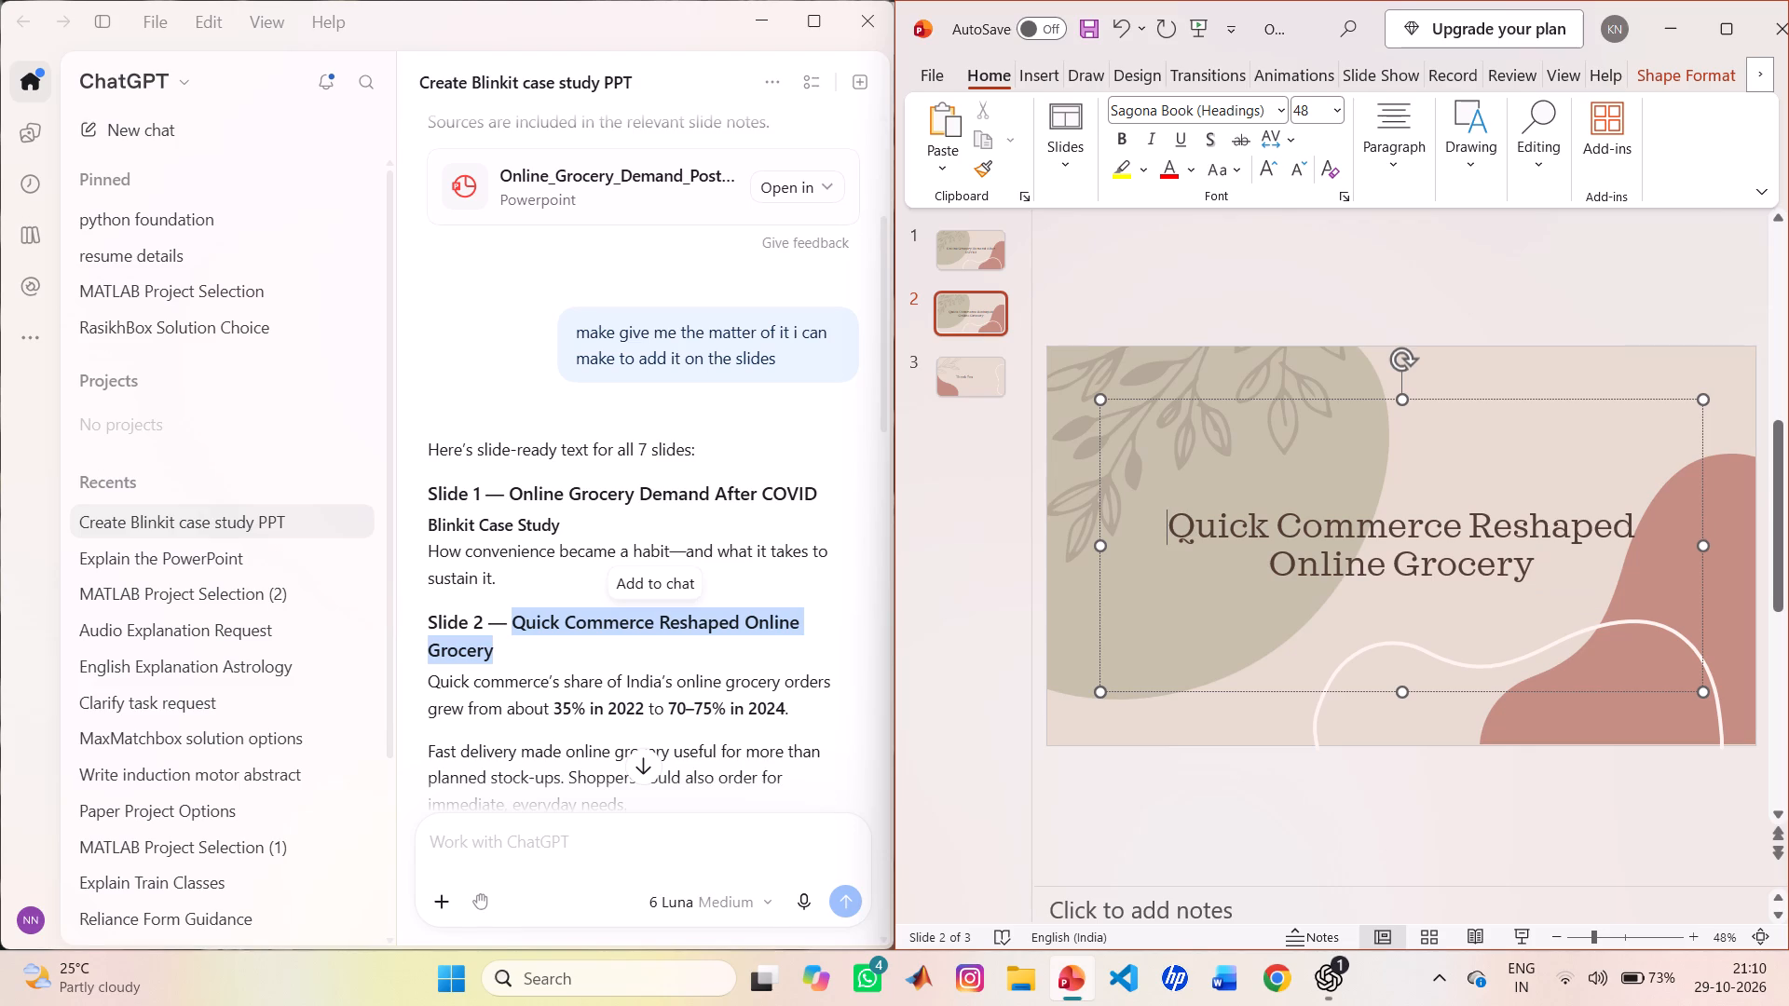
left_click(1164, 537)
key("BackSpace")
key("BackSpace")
Maximize the Organic presentation's window, keeping the file open without saving.
left_click(1741, 7)
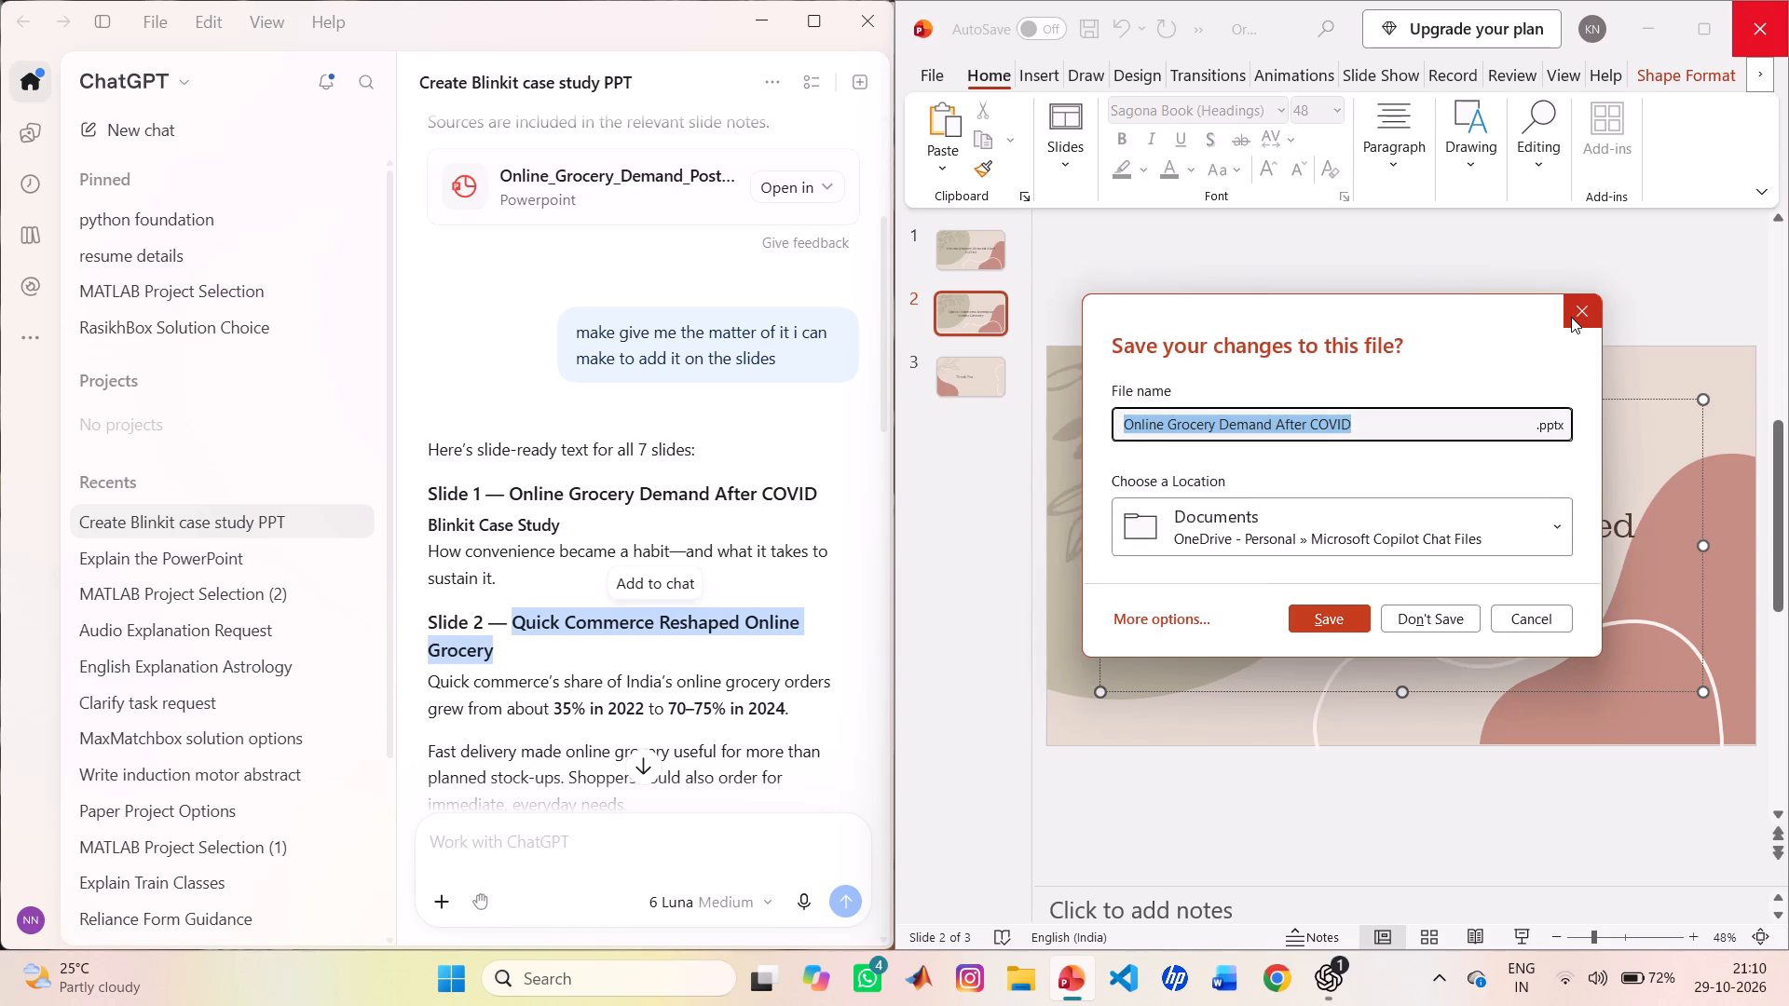
left_click(1571, 317)
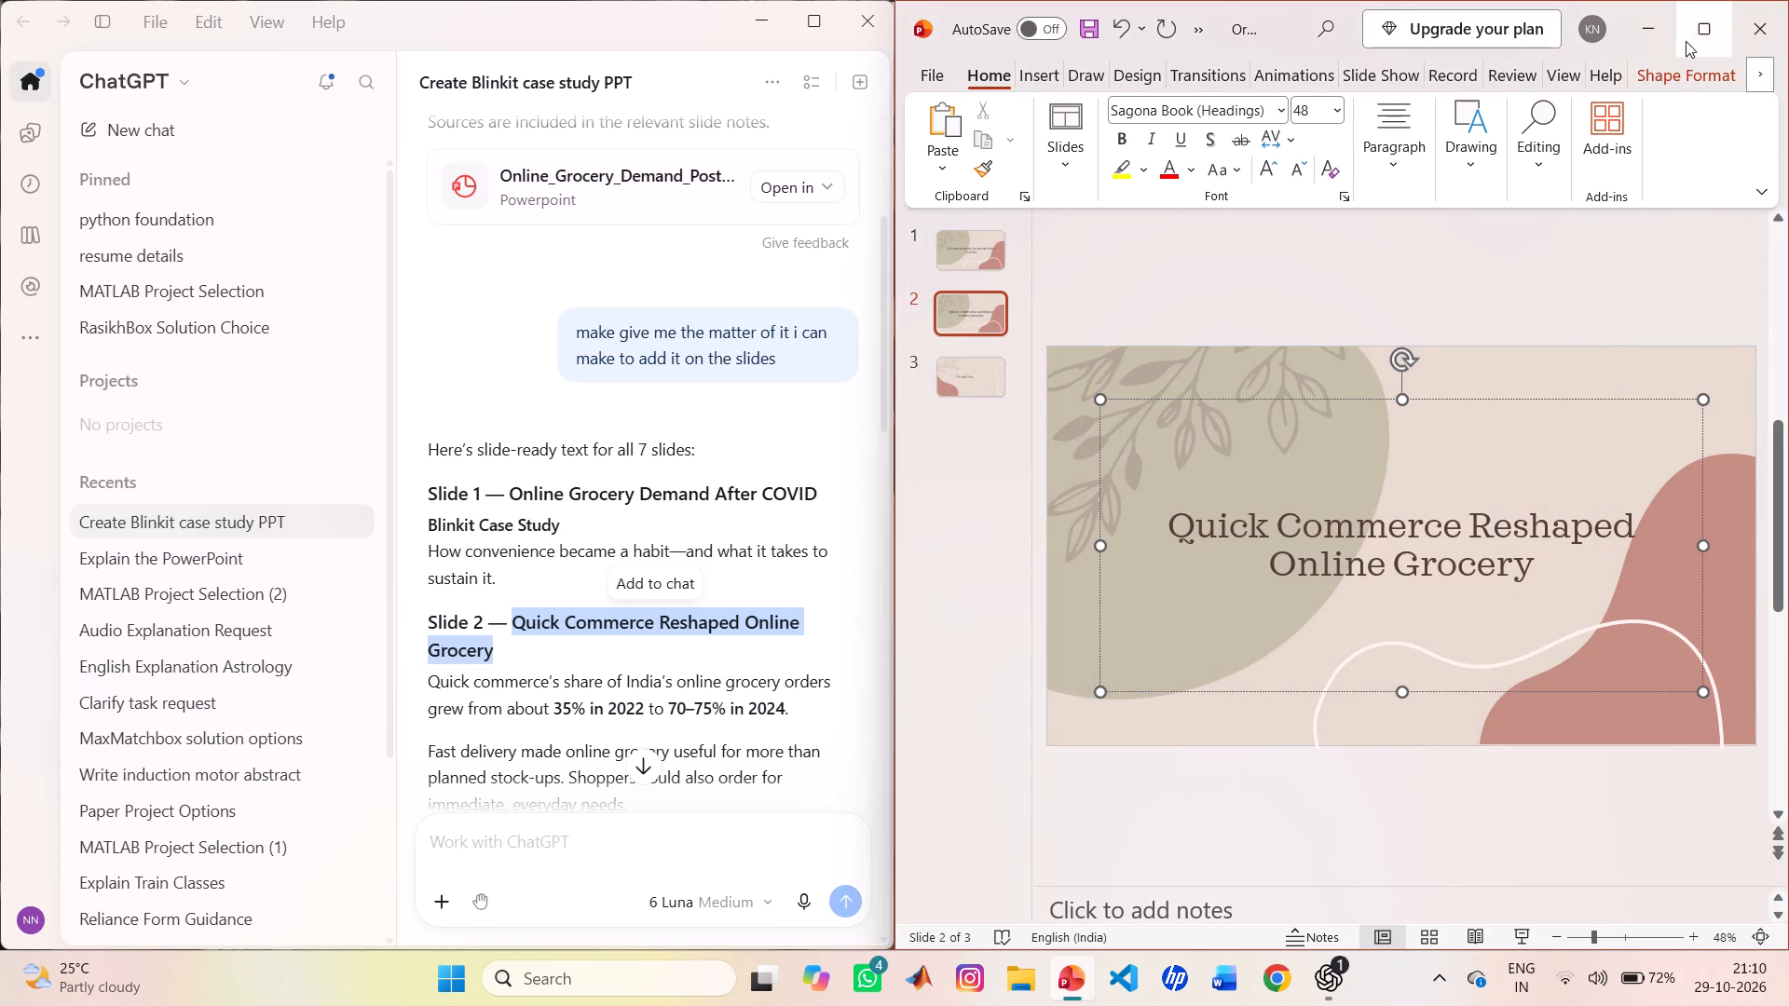
left_click(1697, 13)
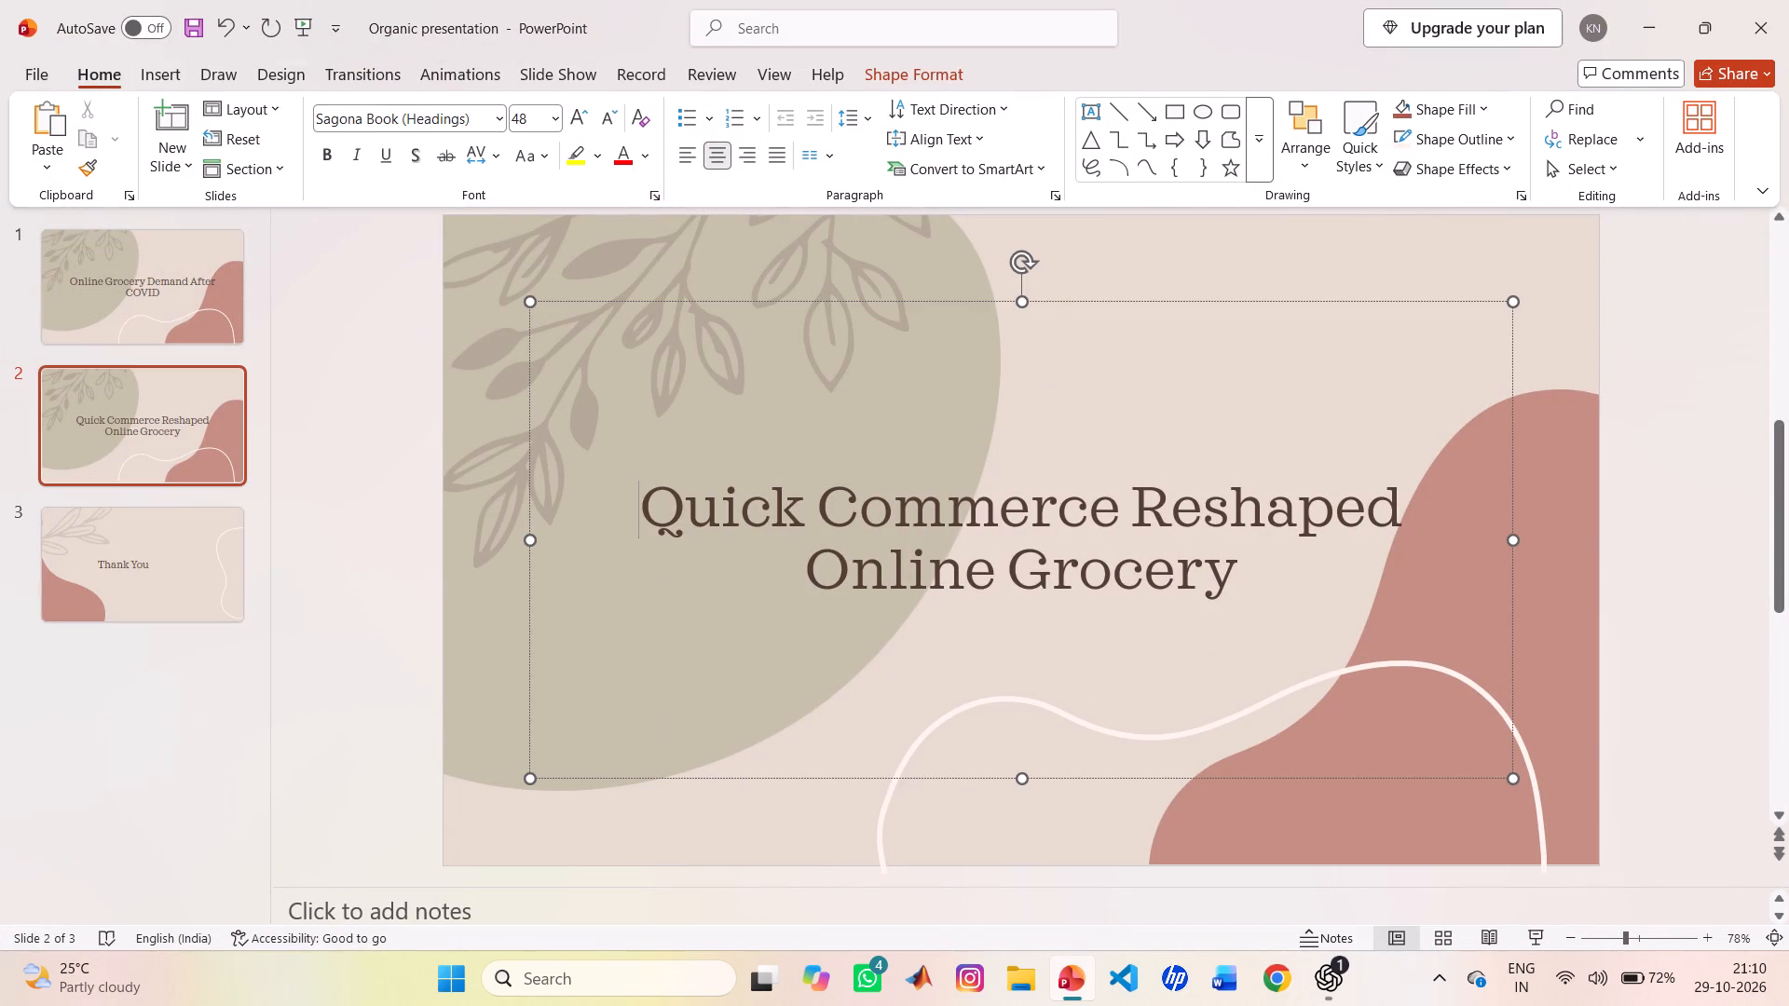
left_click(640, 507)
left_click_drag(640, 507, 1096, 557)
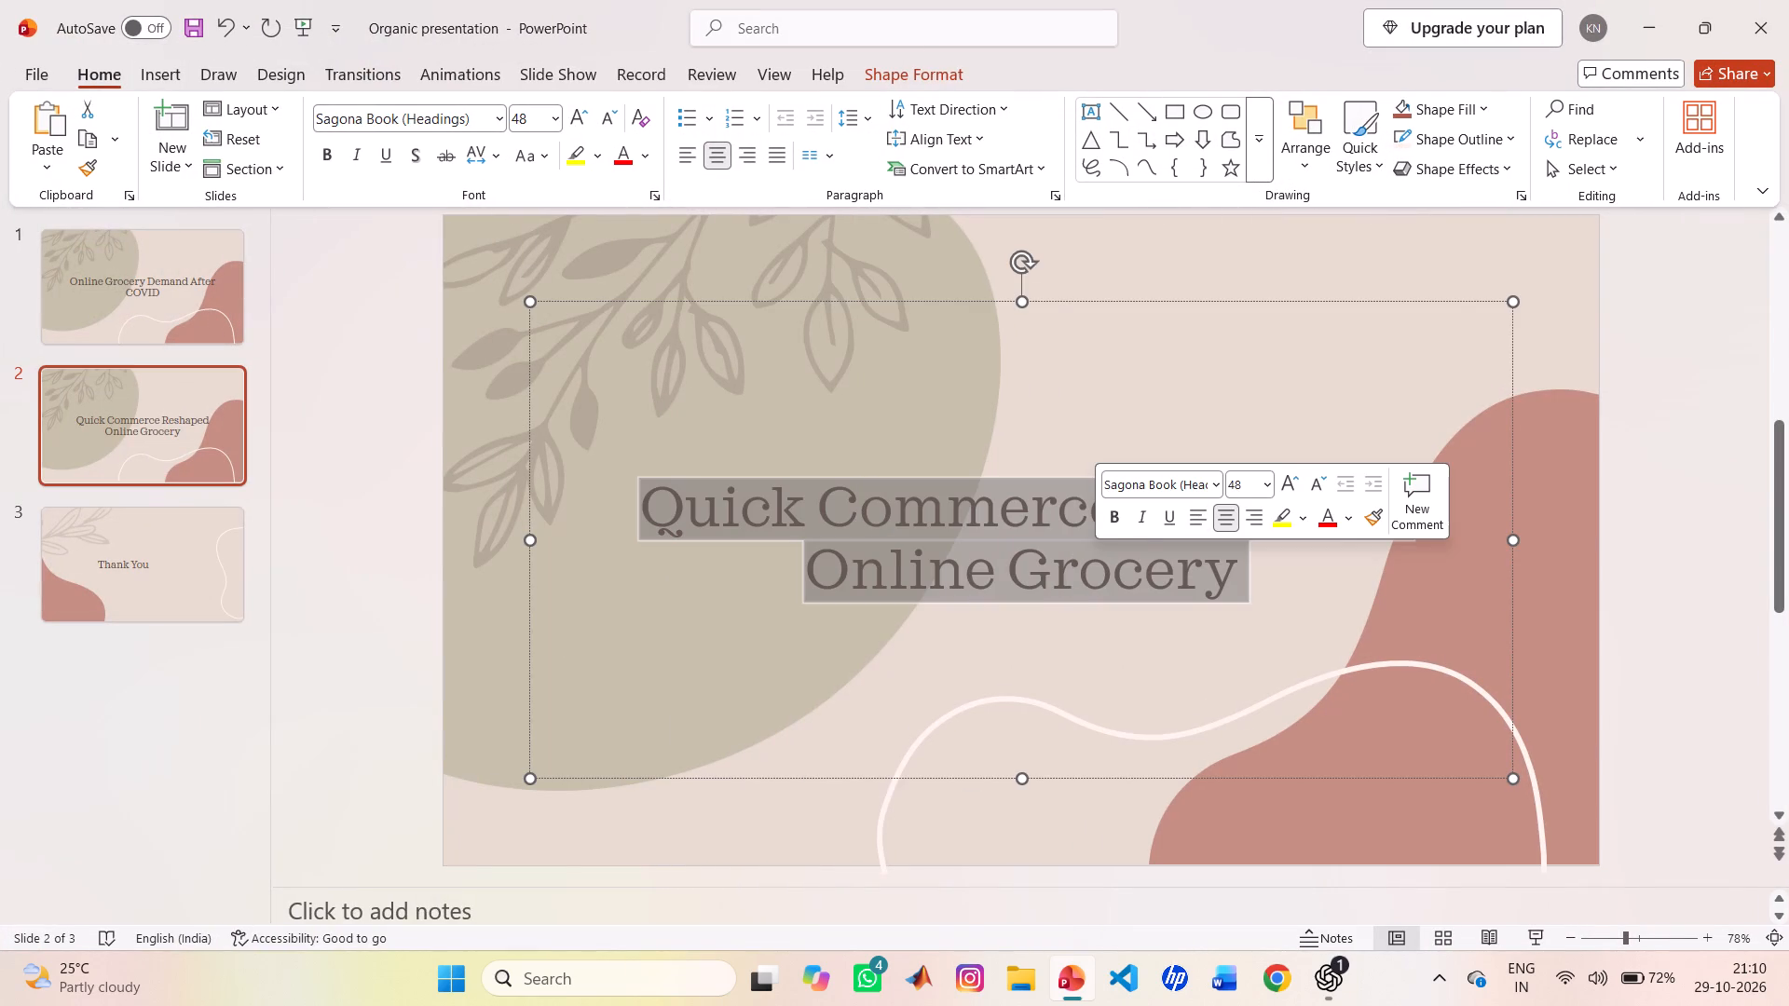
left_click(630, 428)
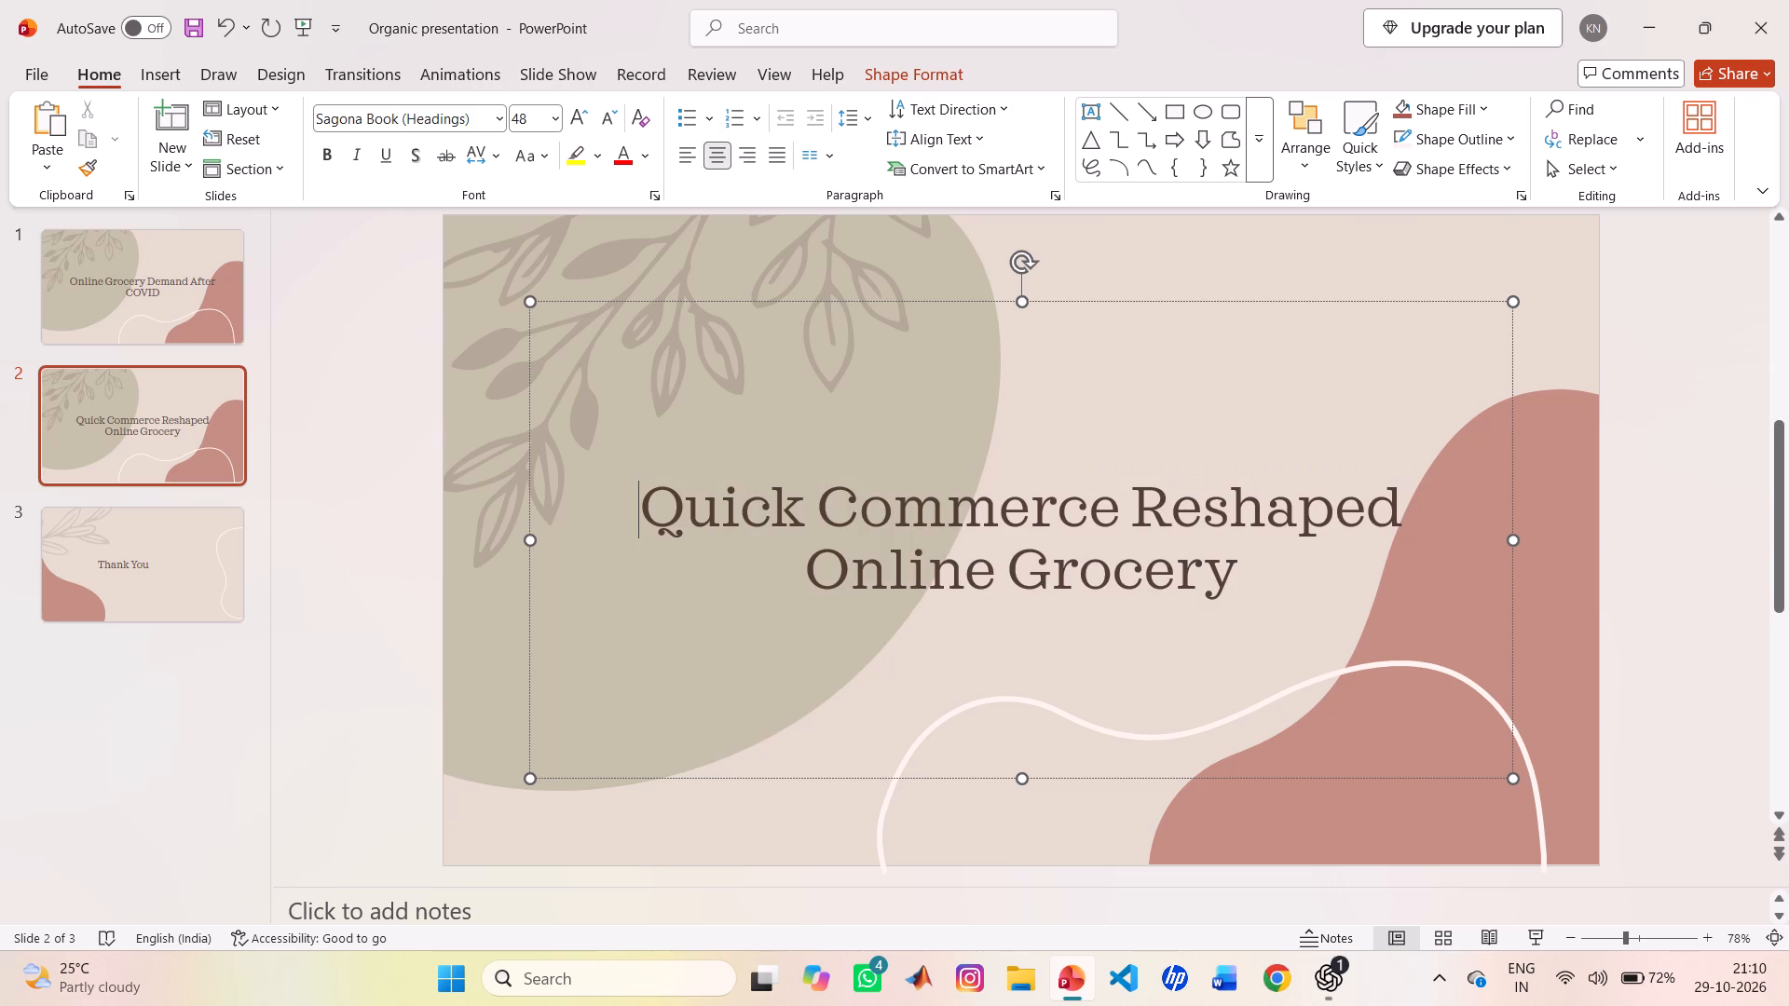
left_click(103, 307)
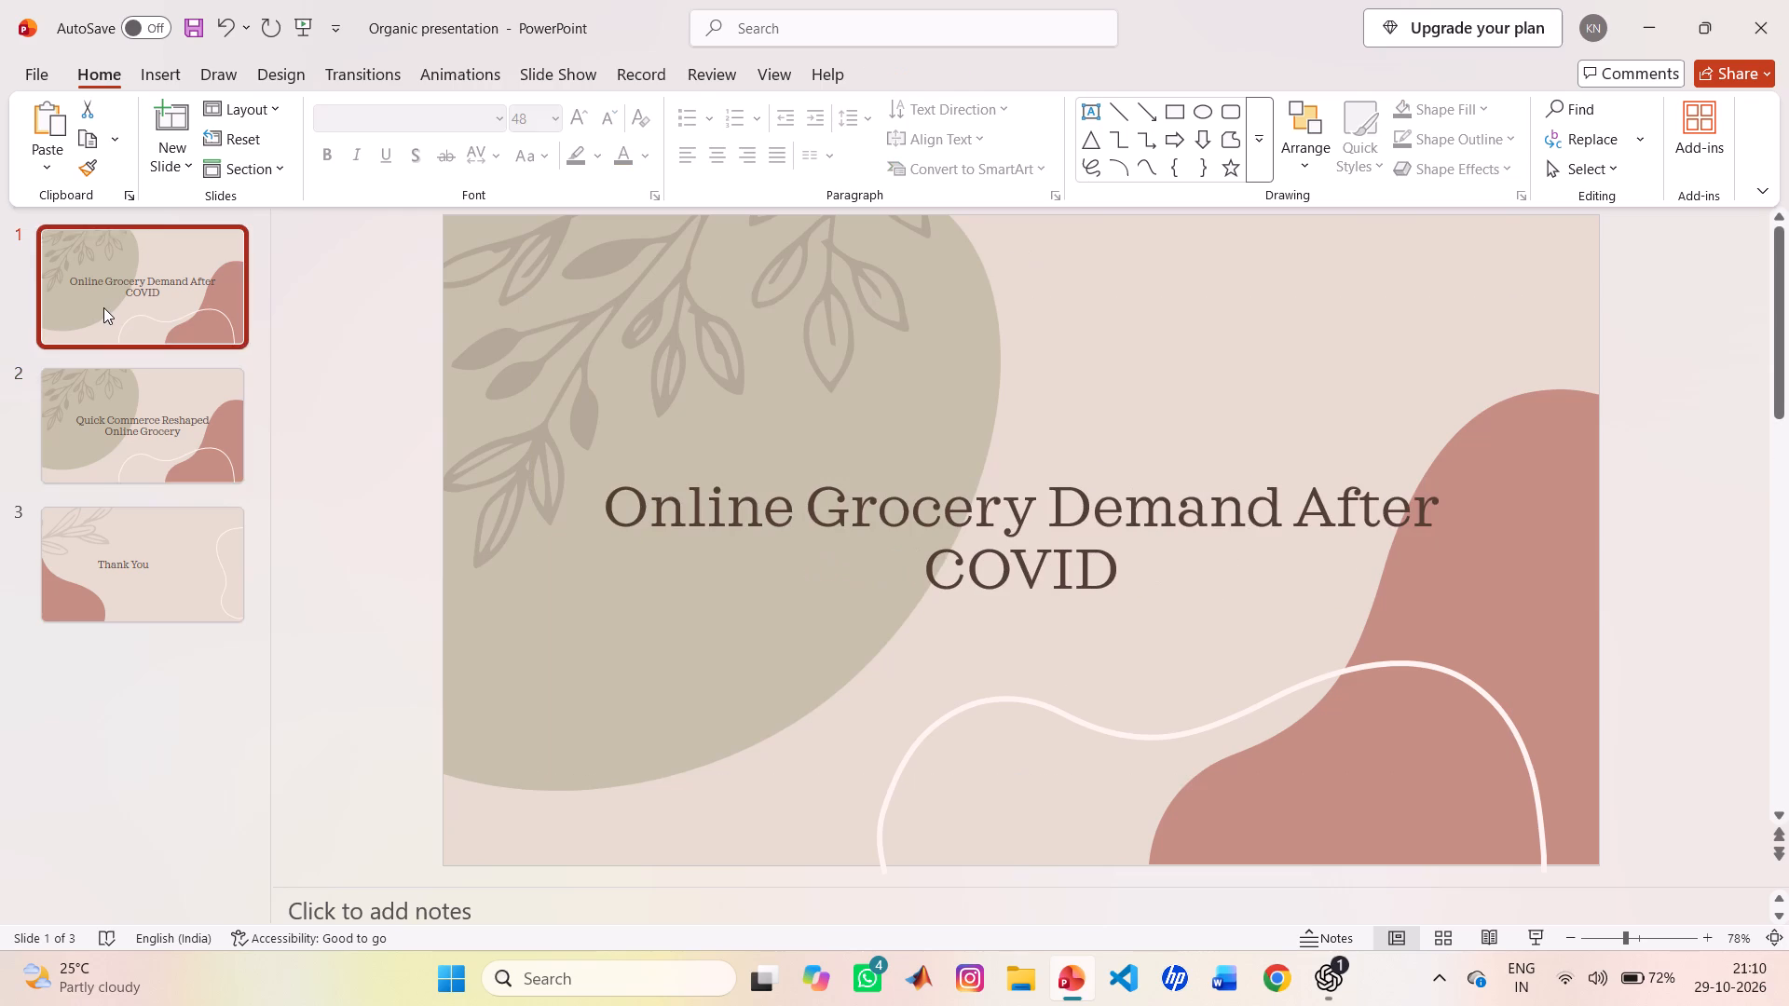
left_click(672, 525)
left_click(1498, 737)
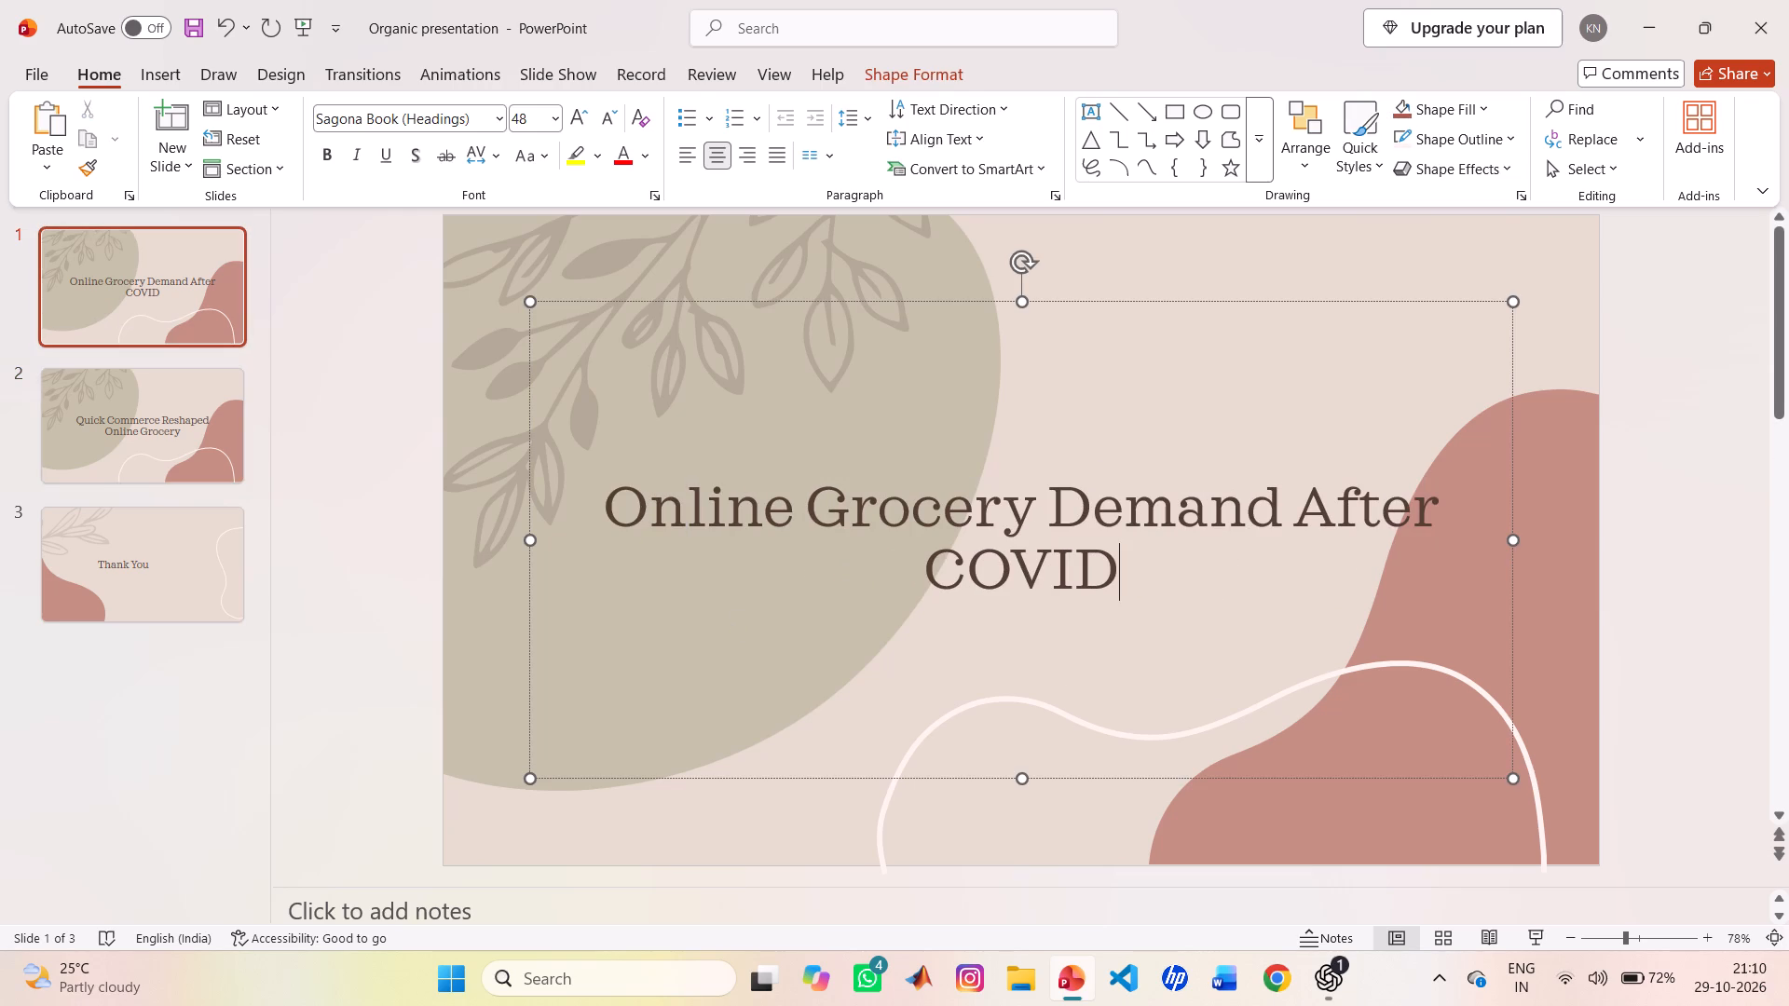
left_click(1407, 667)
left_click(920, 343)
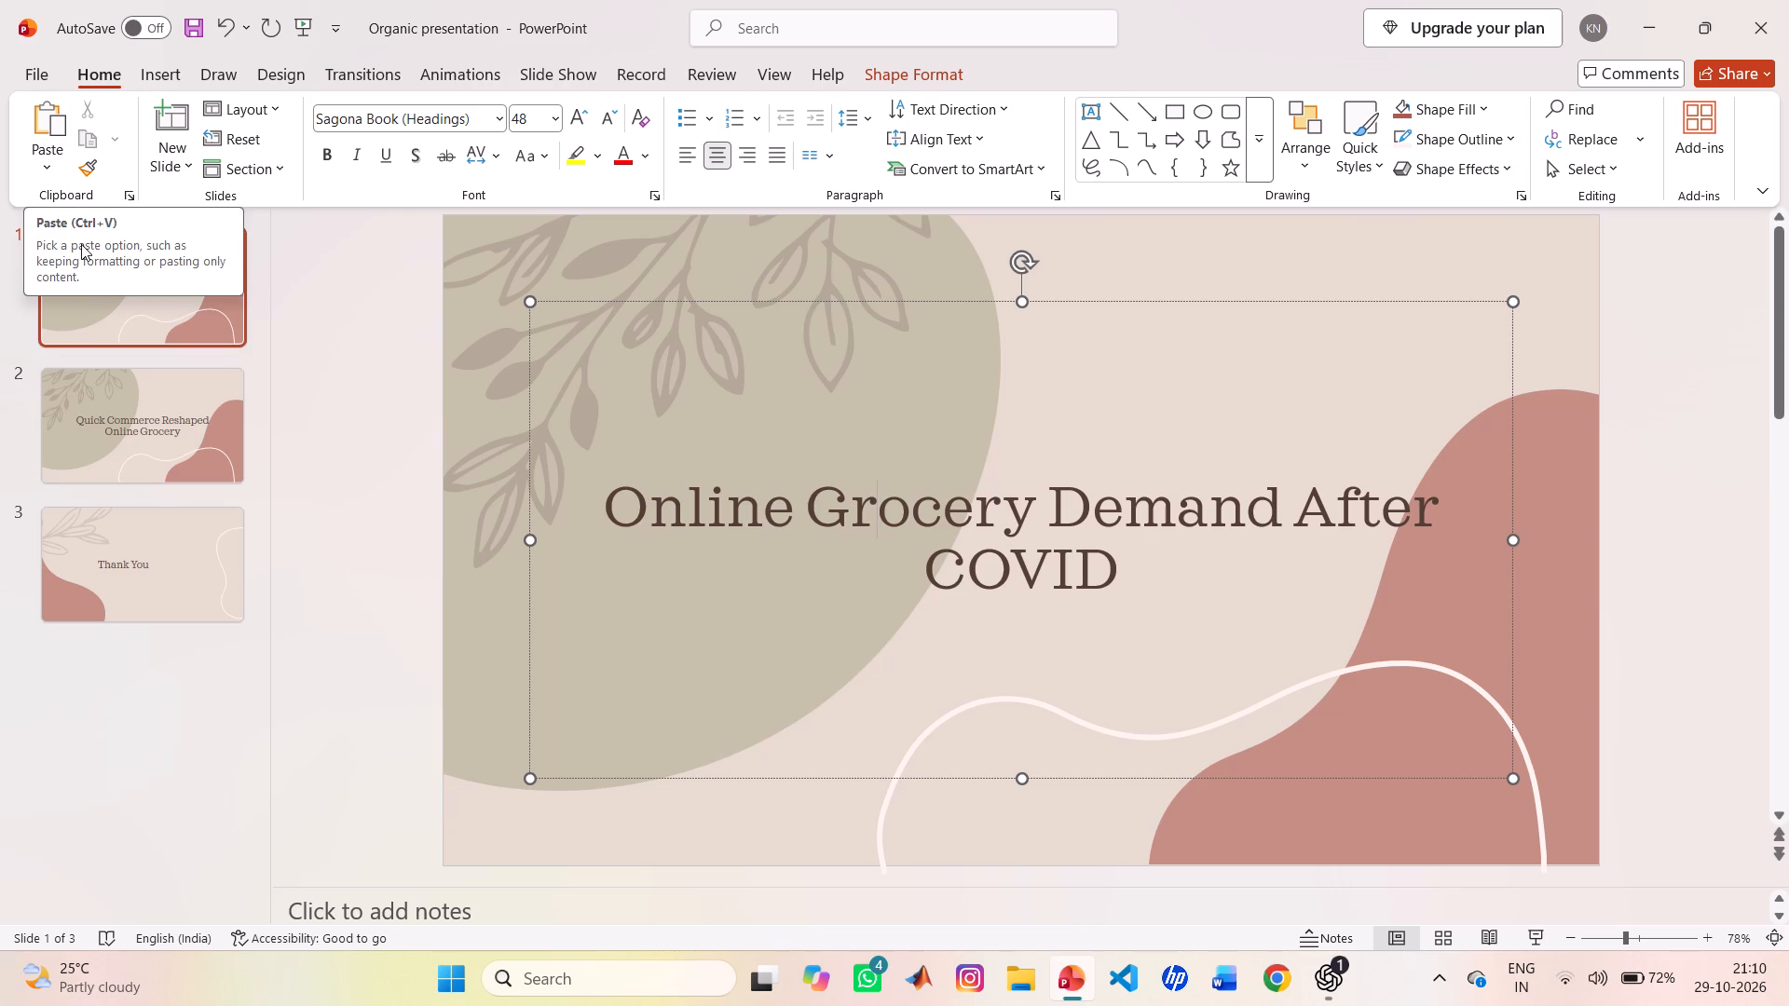
Cut all three slides, including the "Thank You" slide, out of the Organic presentation.
left_click(84, 320)
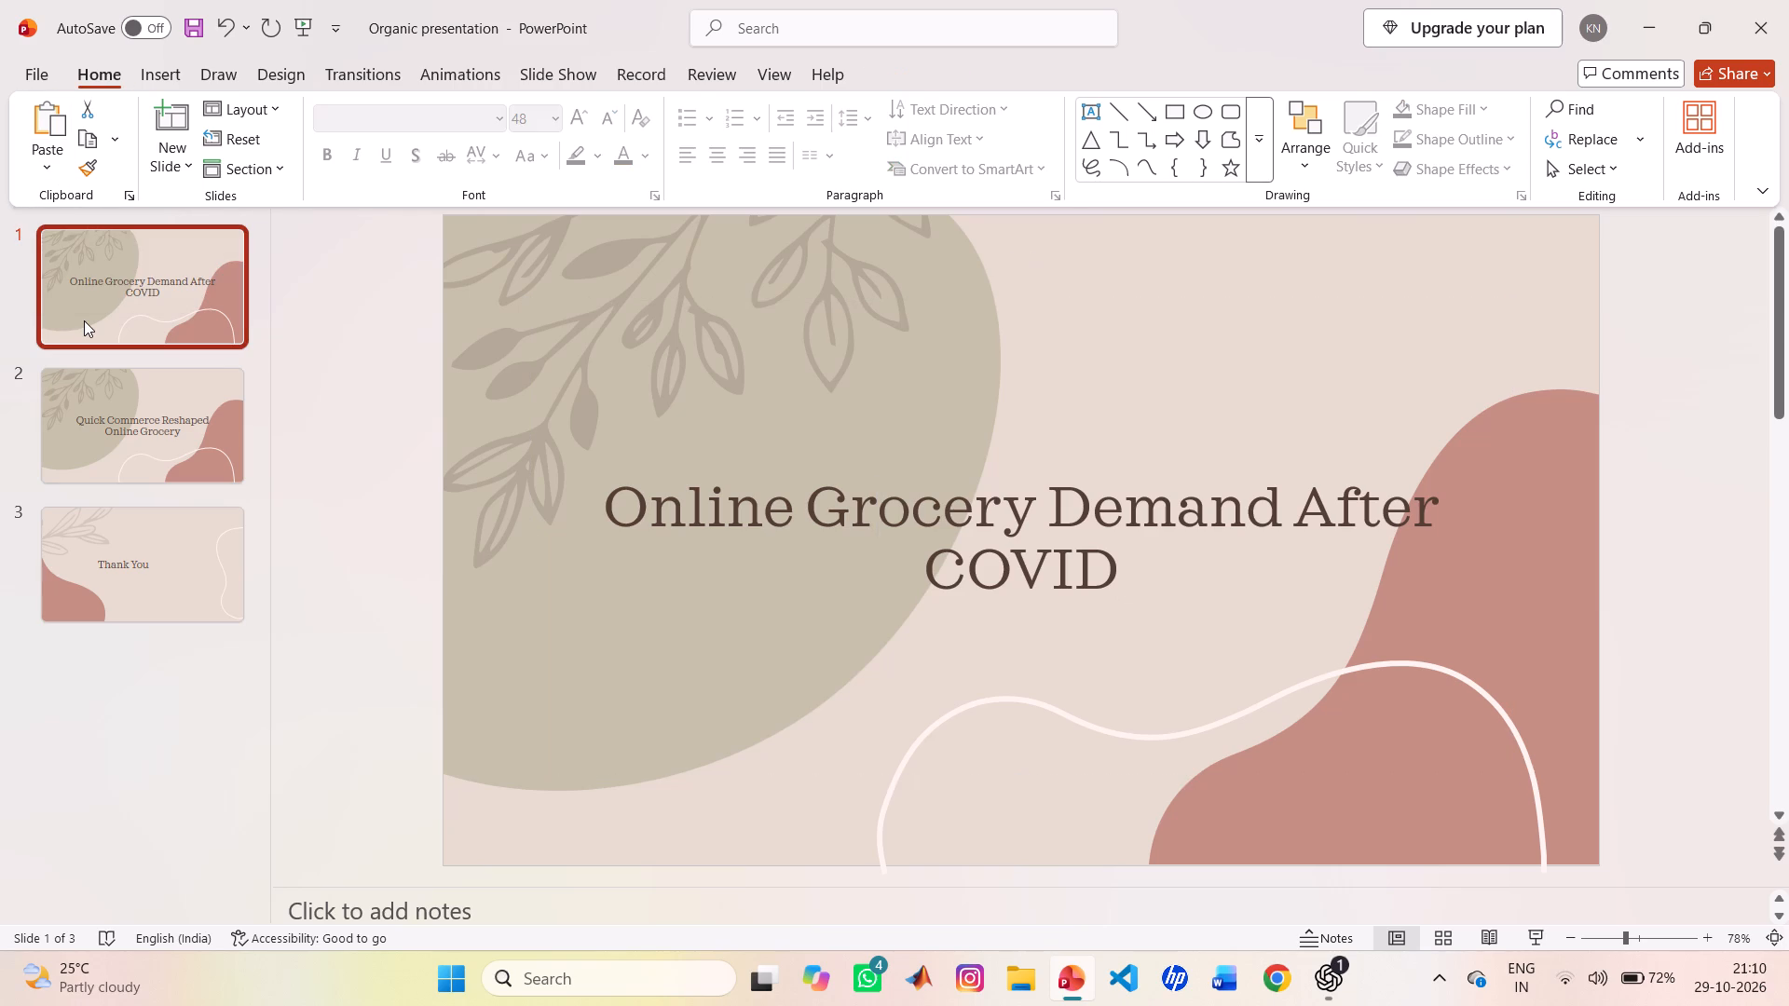
right_click(84, 320)
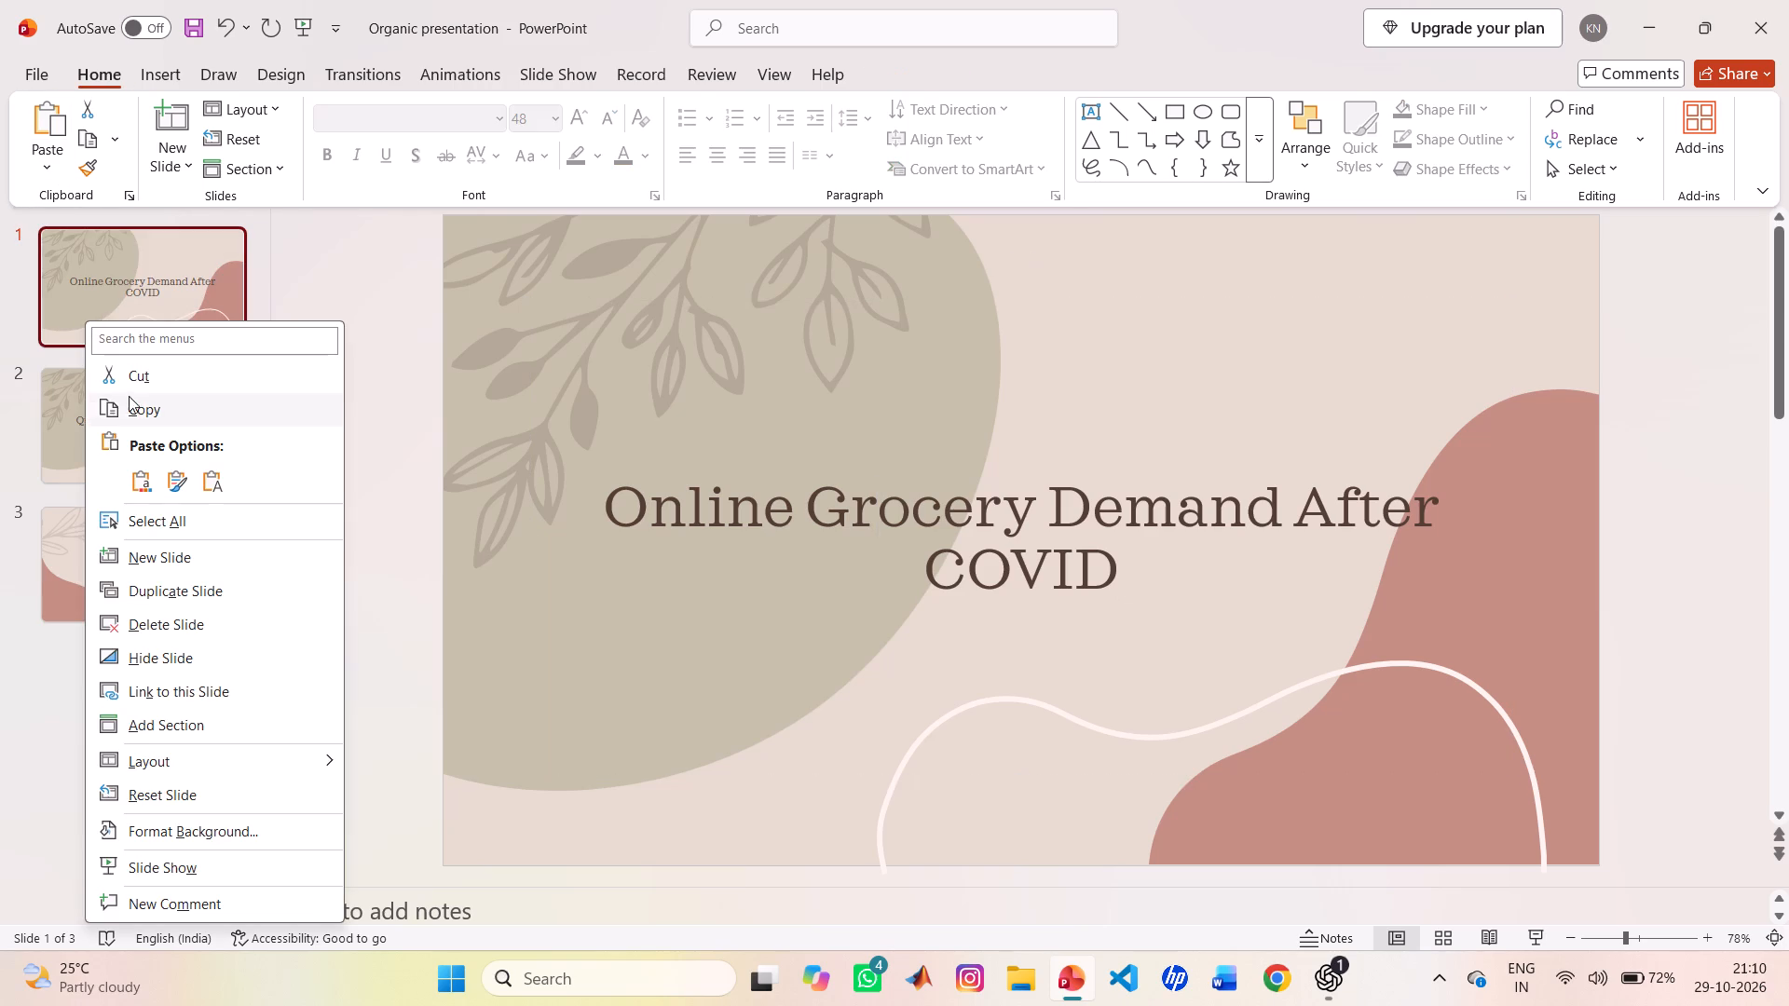
left_click(141, 401)
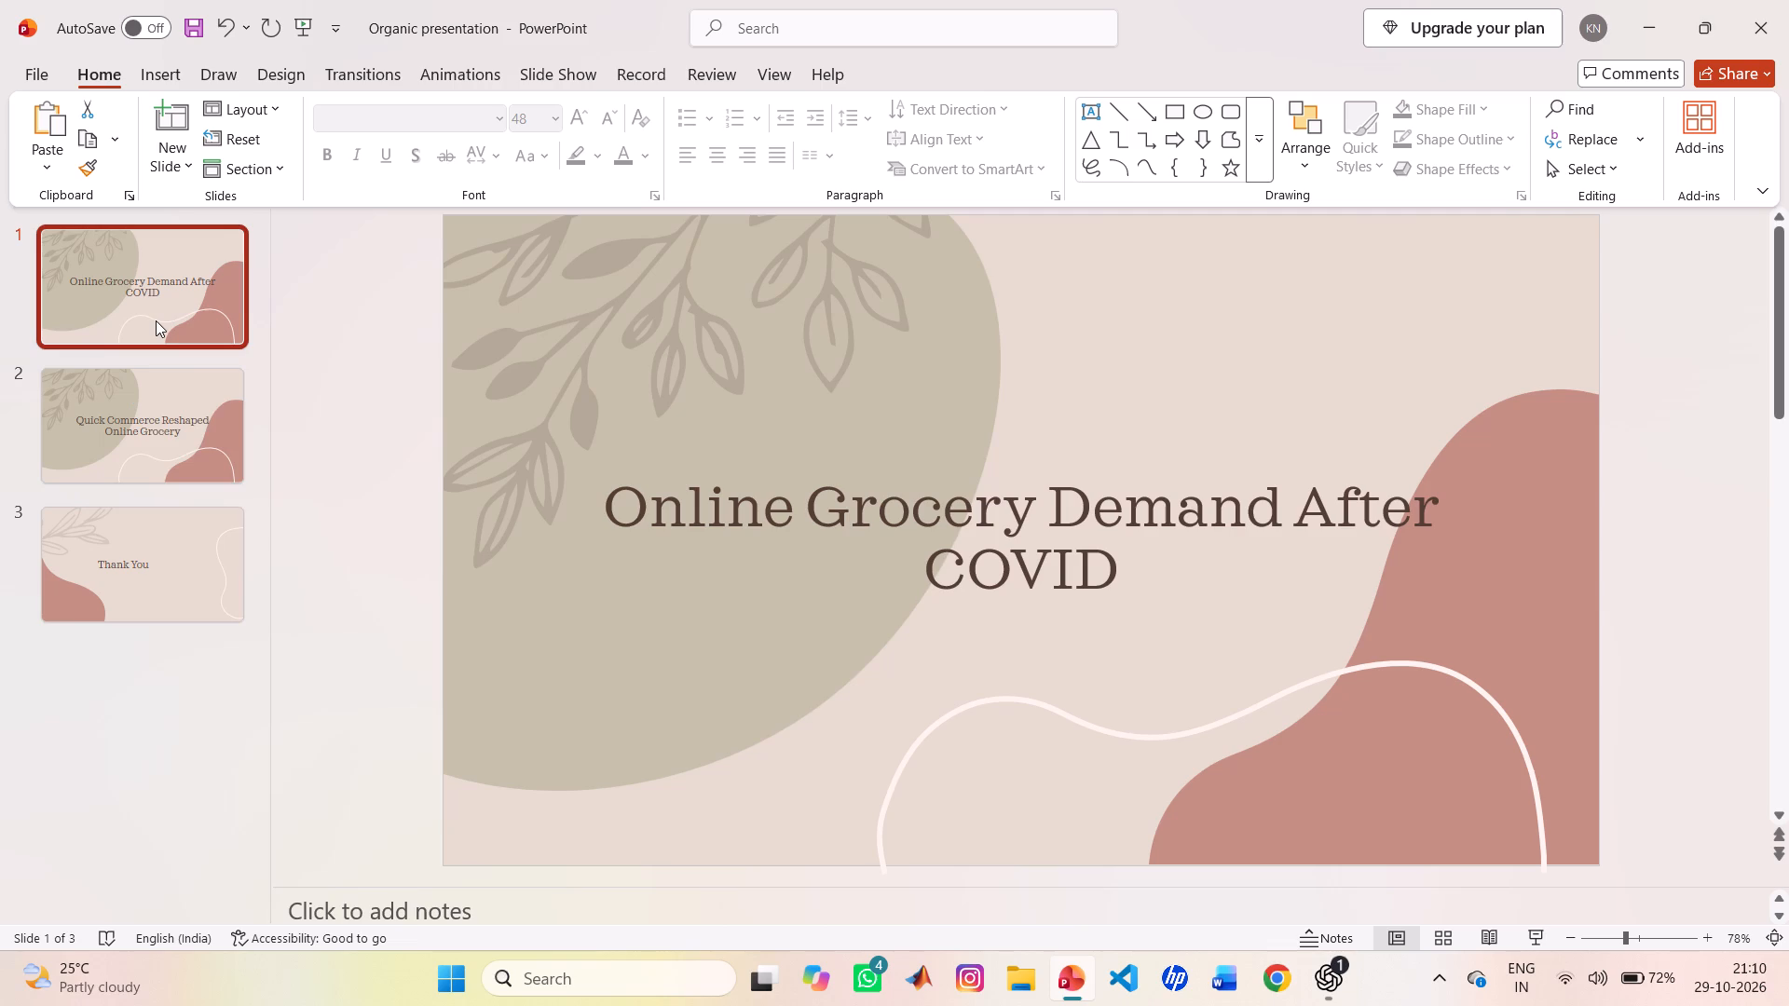
right_click(156, 320)
left_click(210, 362)
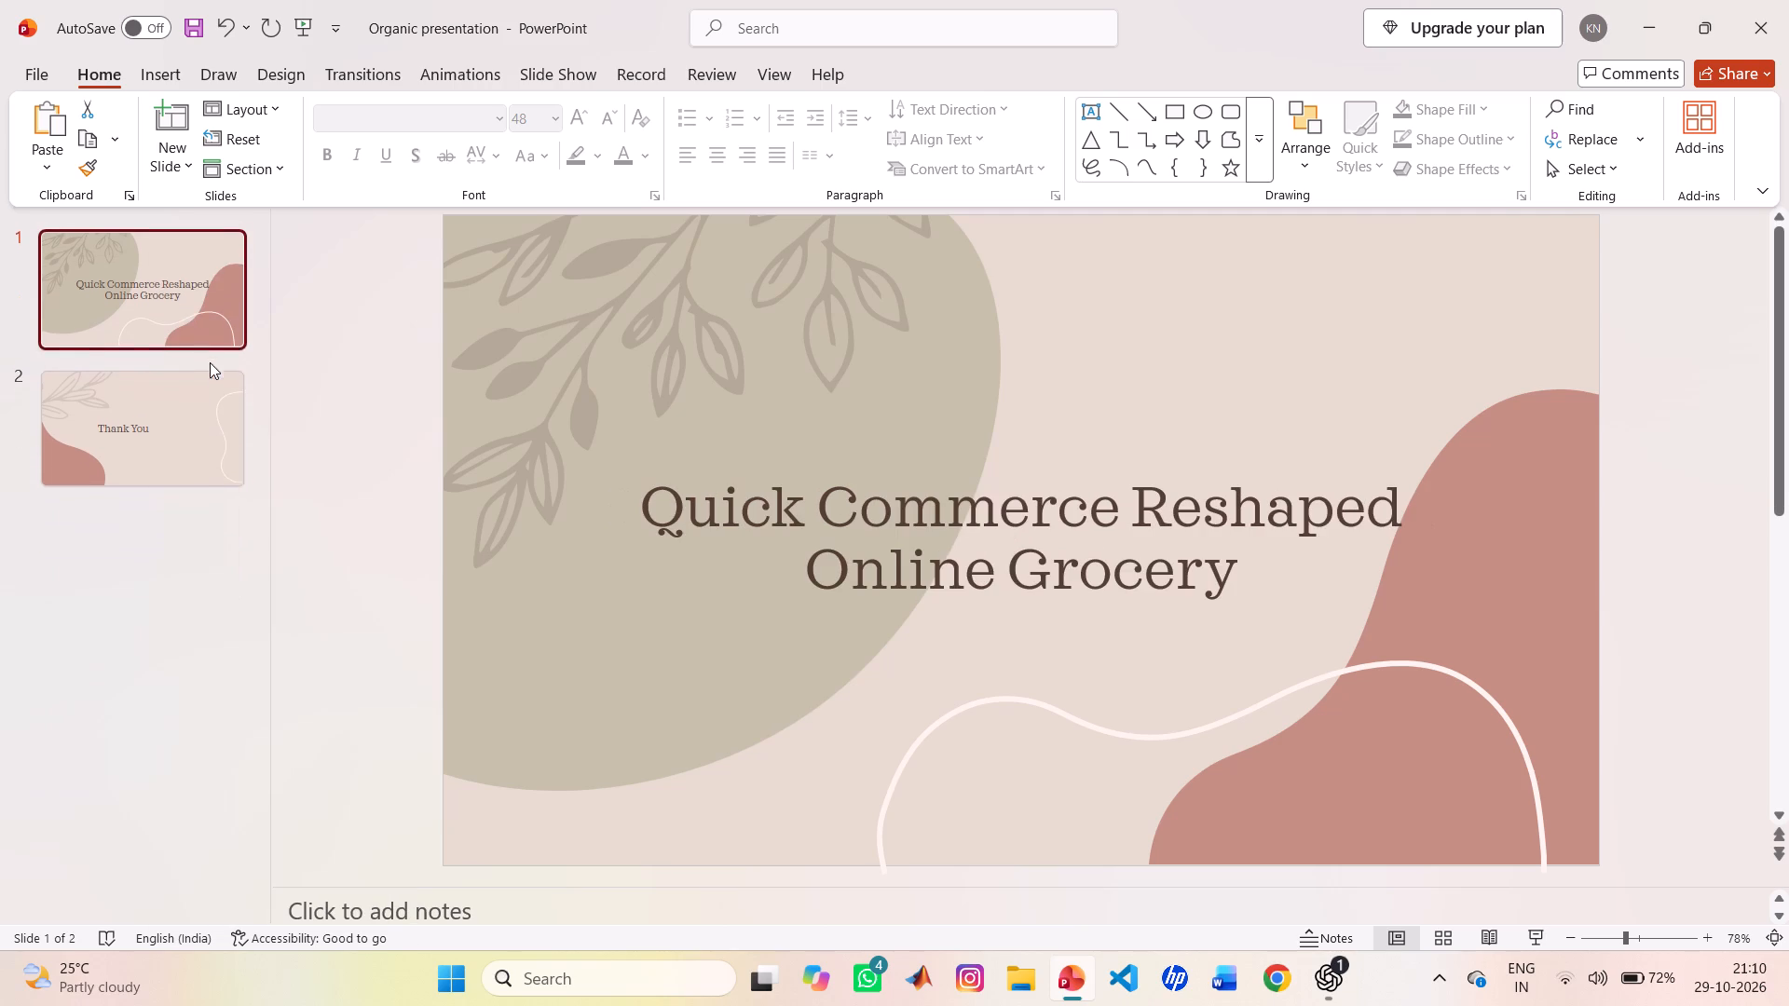
right_click(169, 263)
left_click(239, 321)
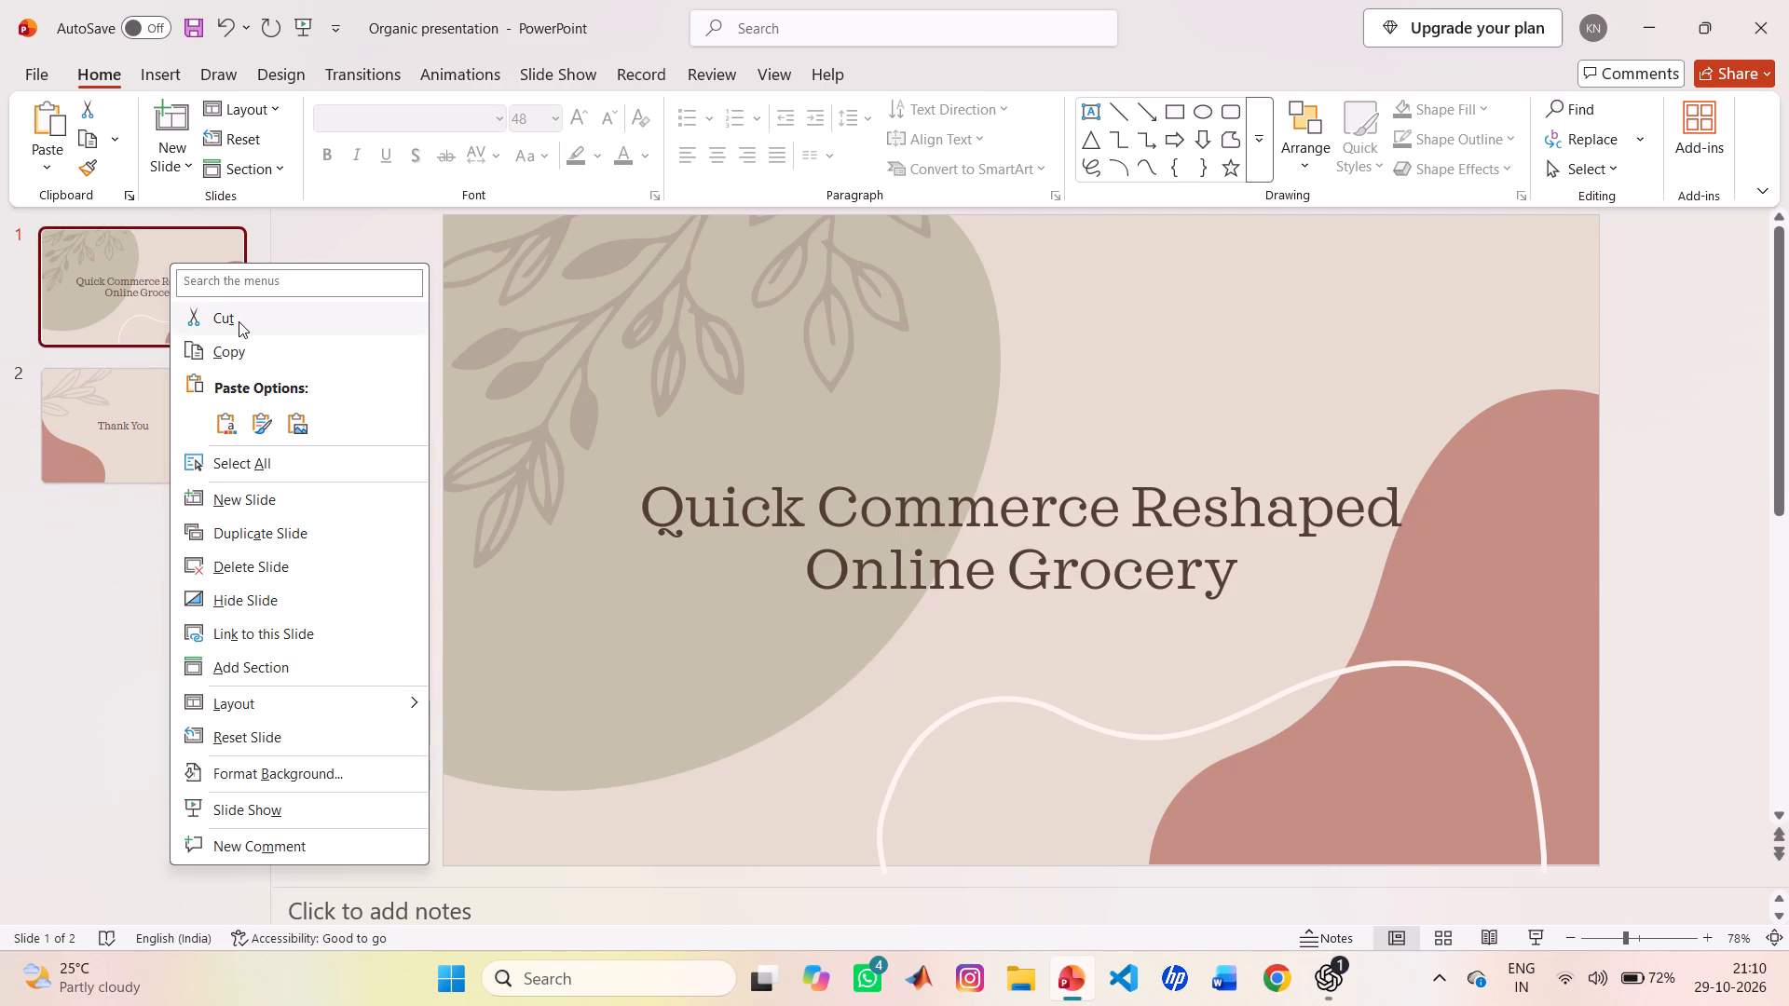
right_click(133, 279)
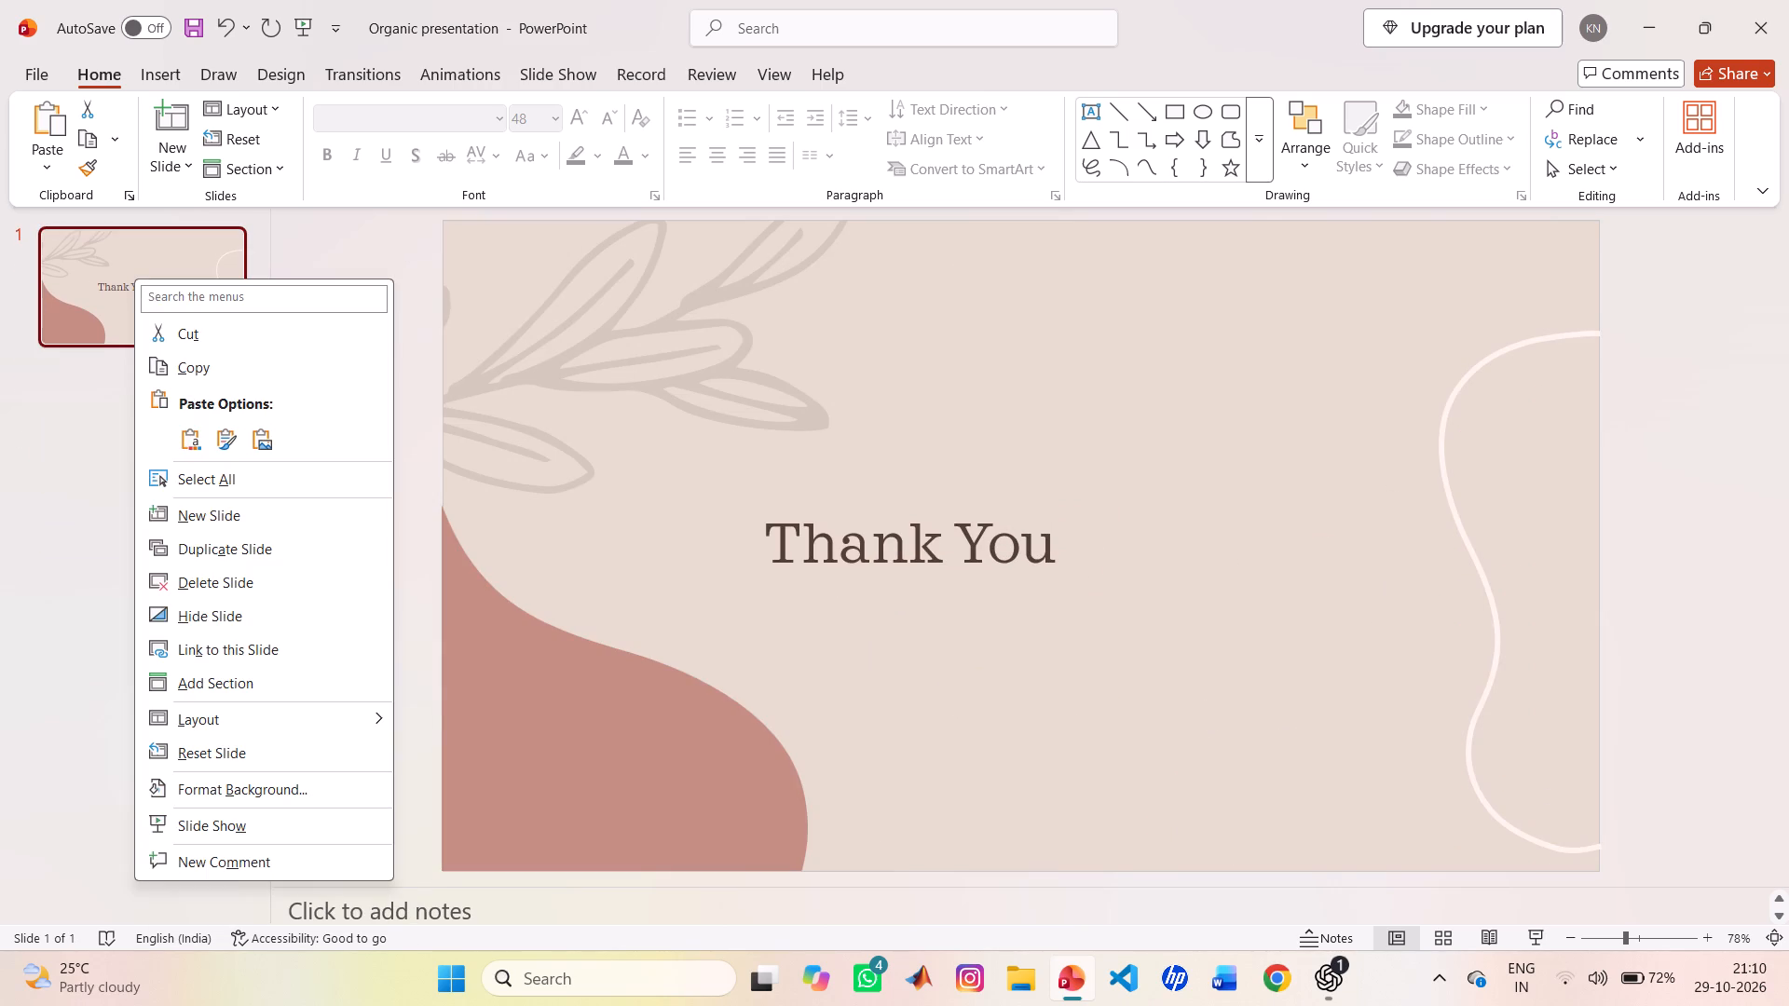
left_click(198, 333)
Create a new blank presentation, after previewing the Wood Type template without using it.
left_click(43, 70)
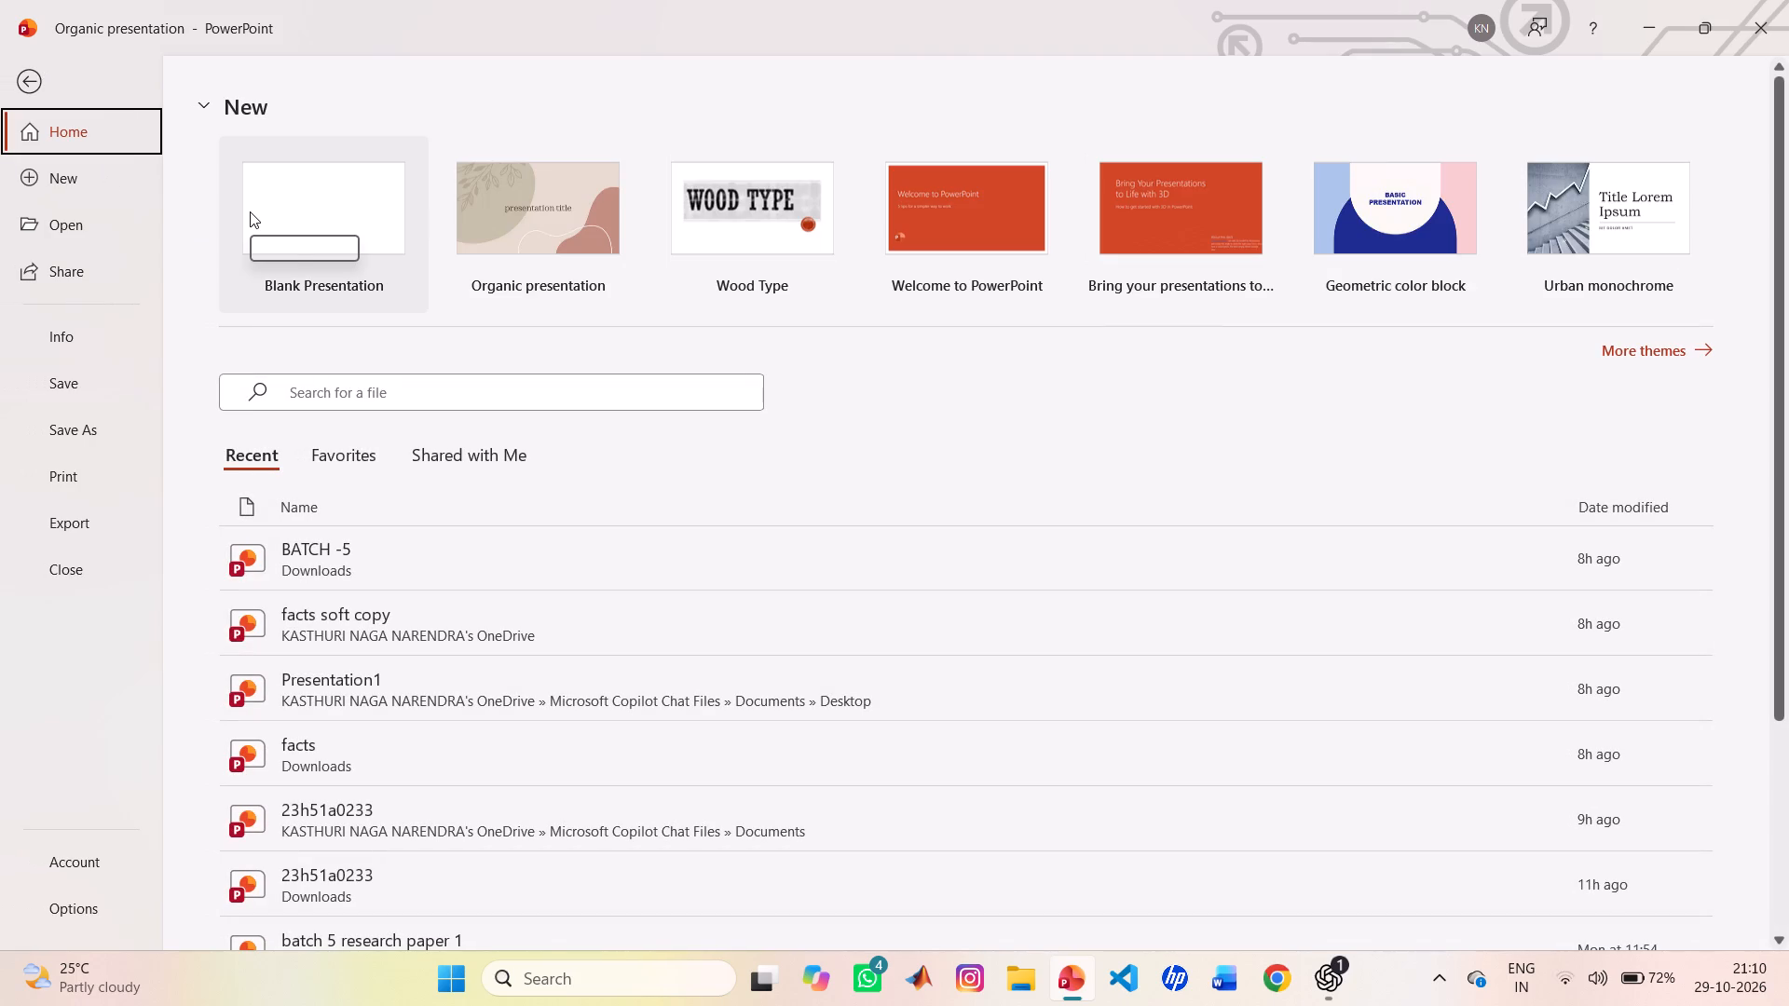
left_click(736, 218)
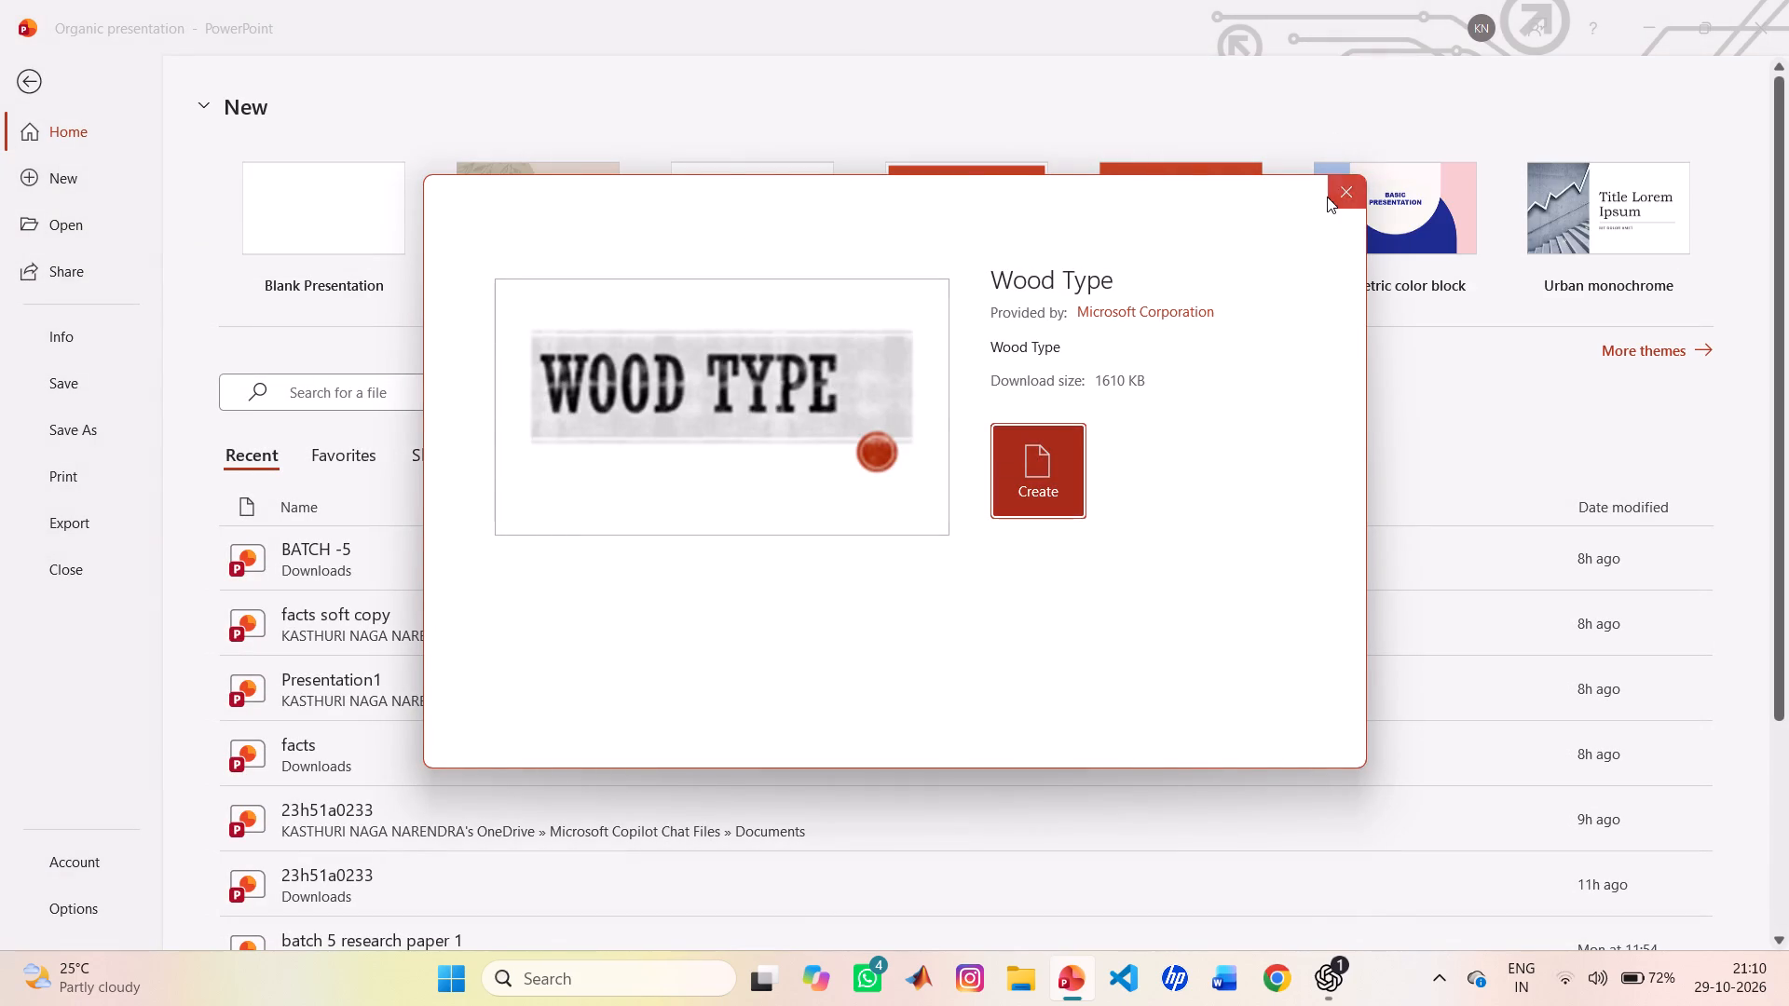
left_click(1327, 197)
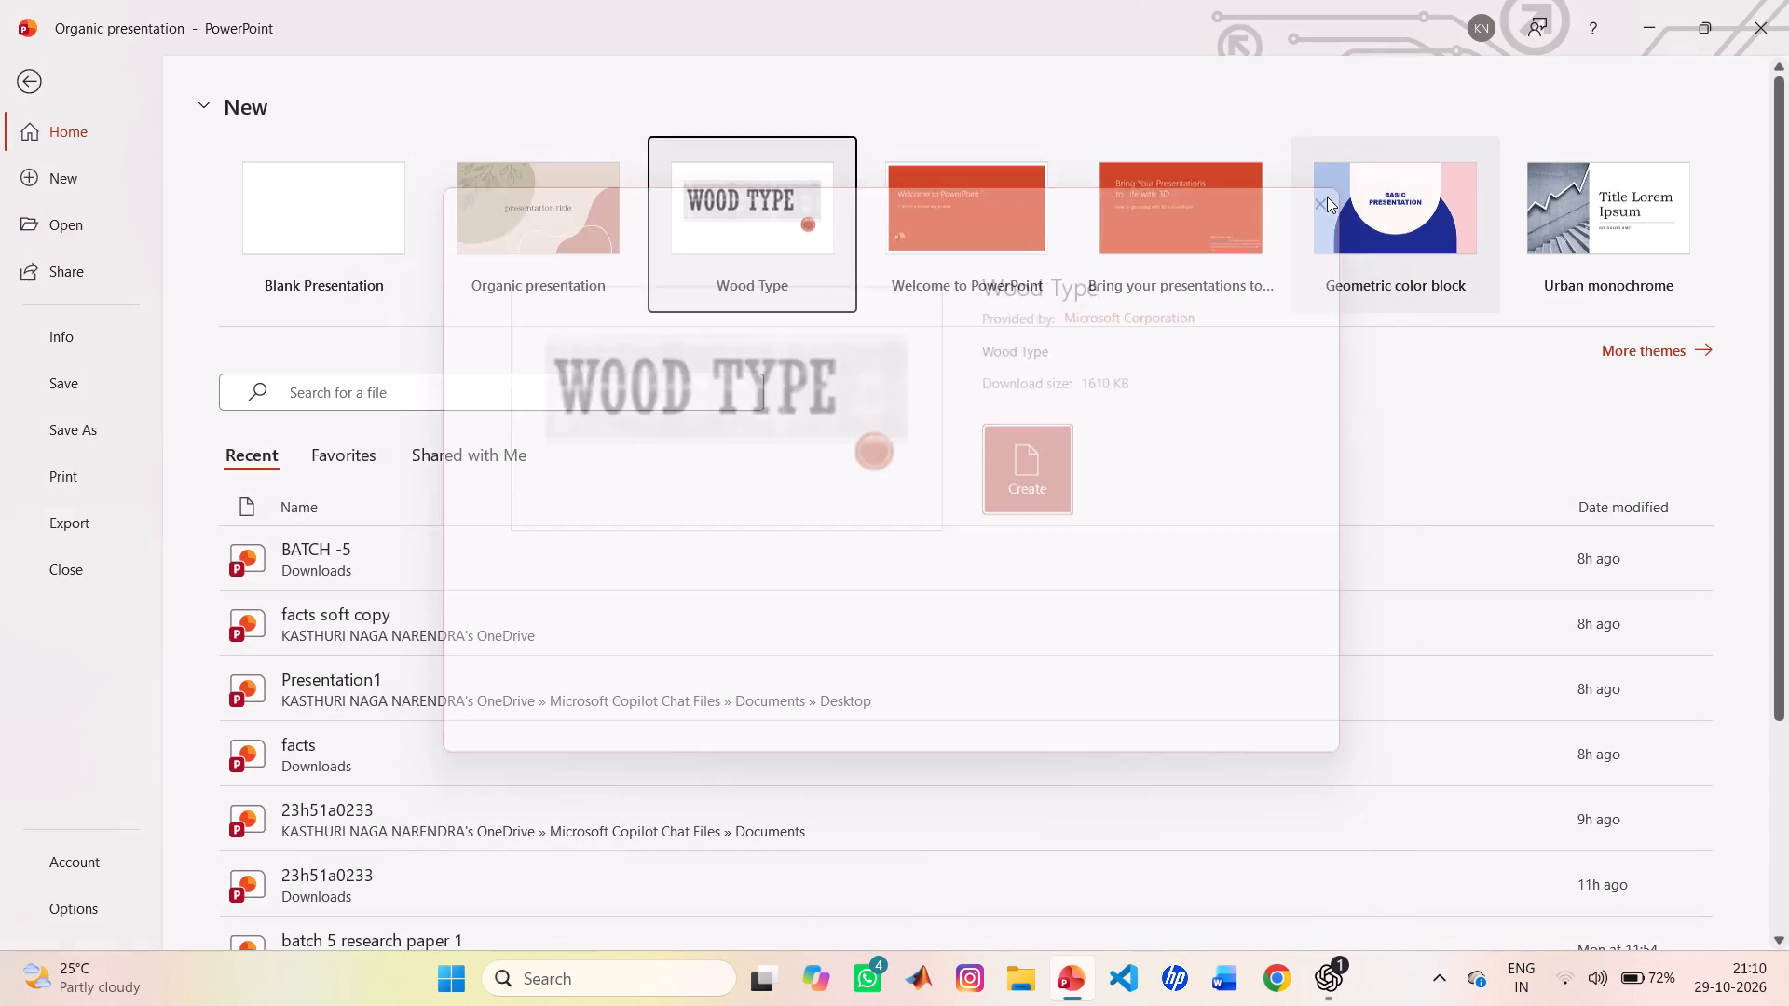
left_click(325, 230)
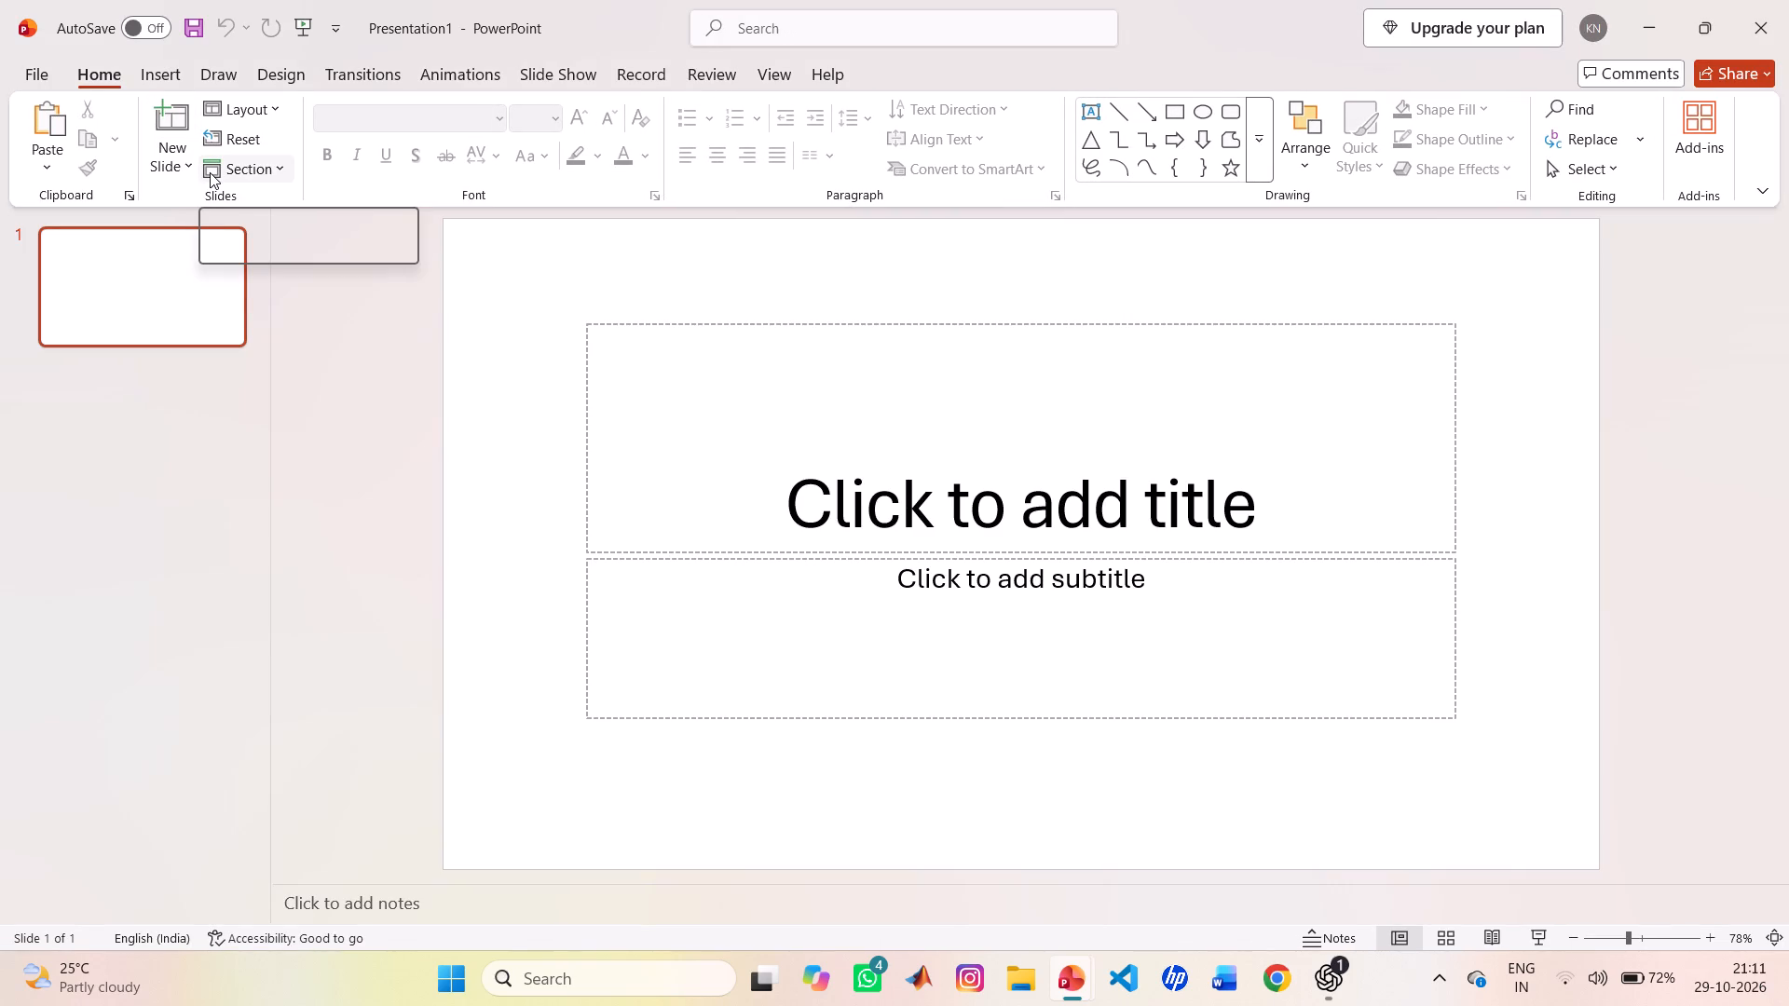
Set the font size of the blank title slide's empty title placeholder to 44.
left_click(800, 459)
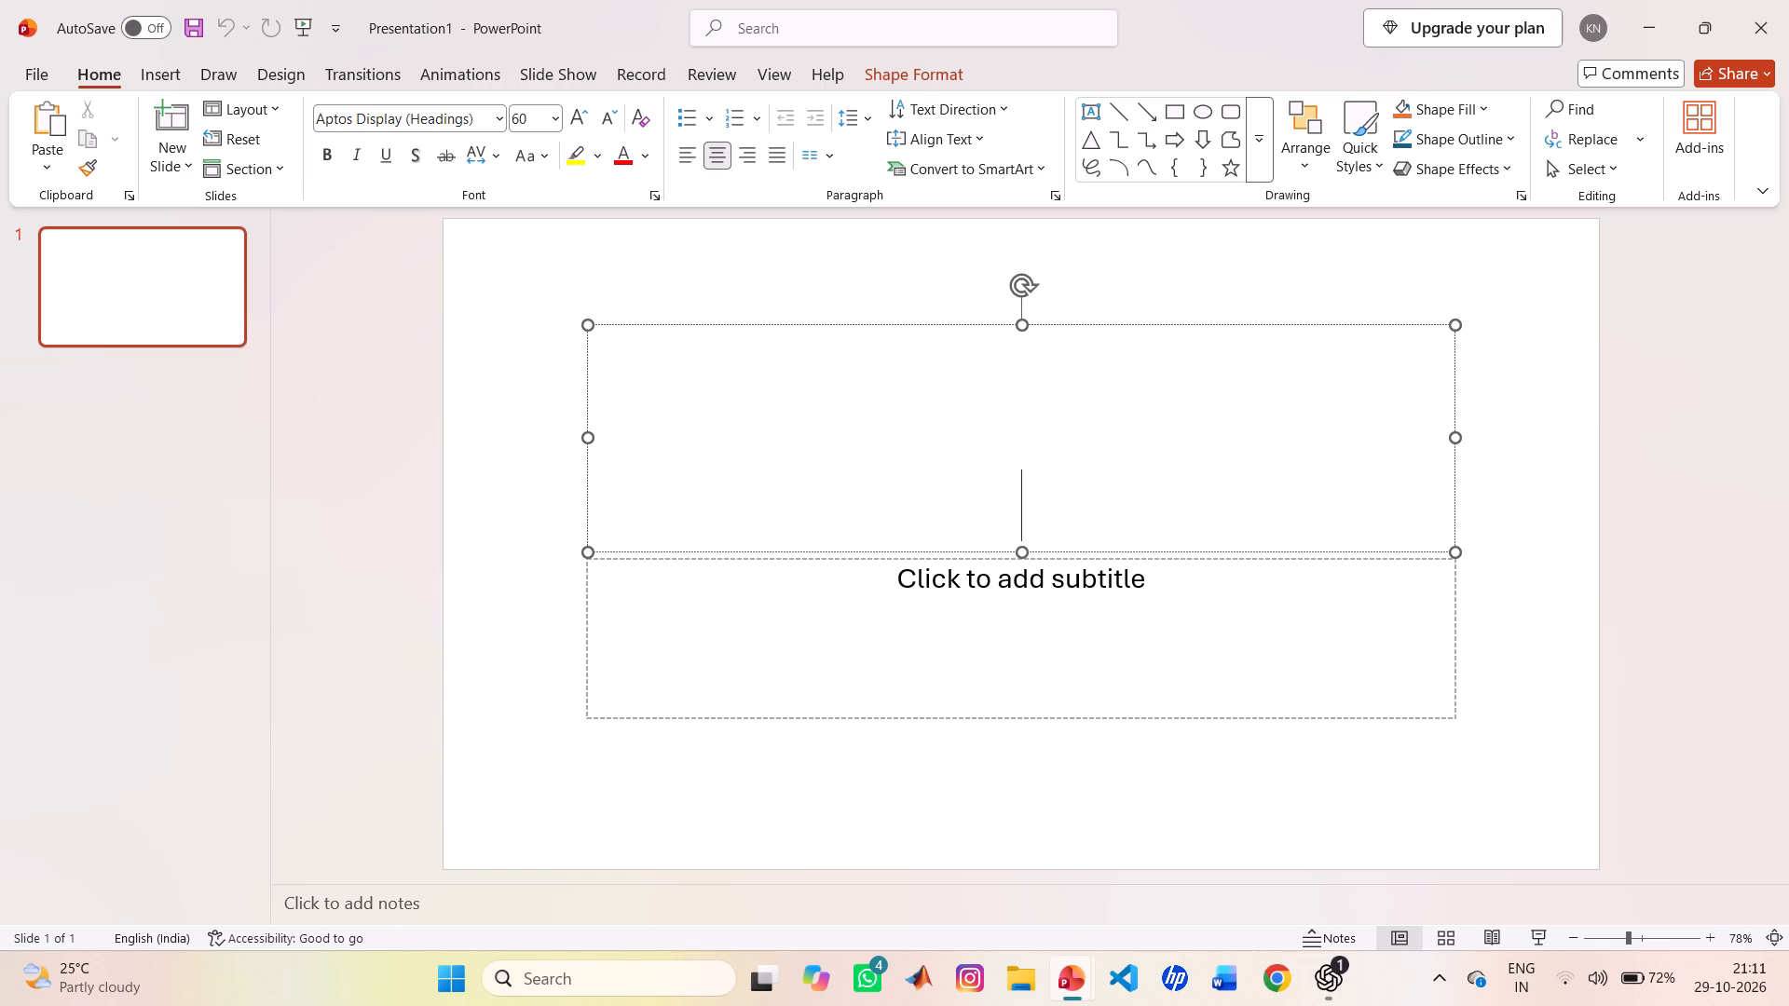
left_click(550, 116)
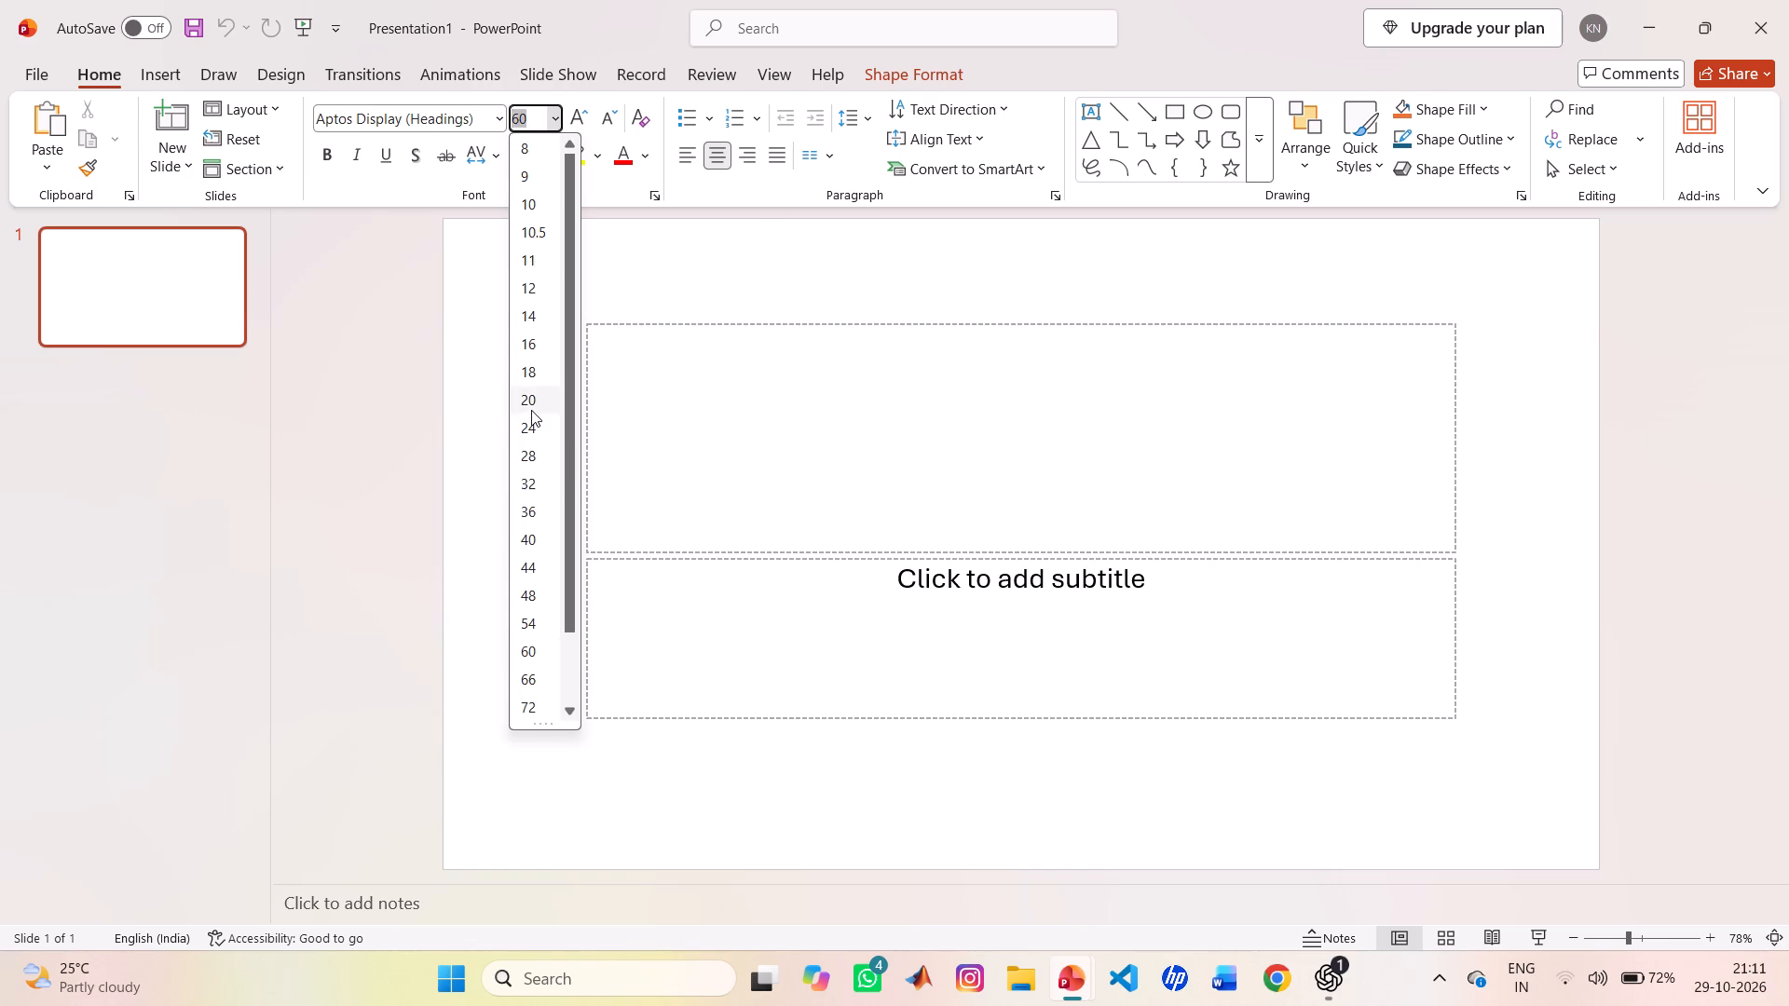
left_click(526, 560)
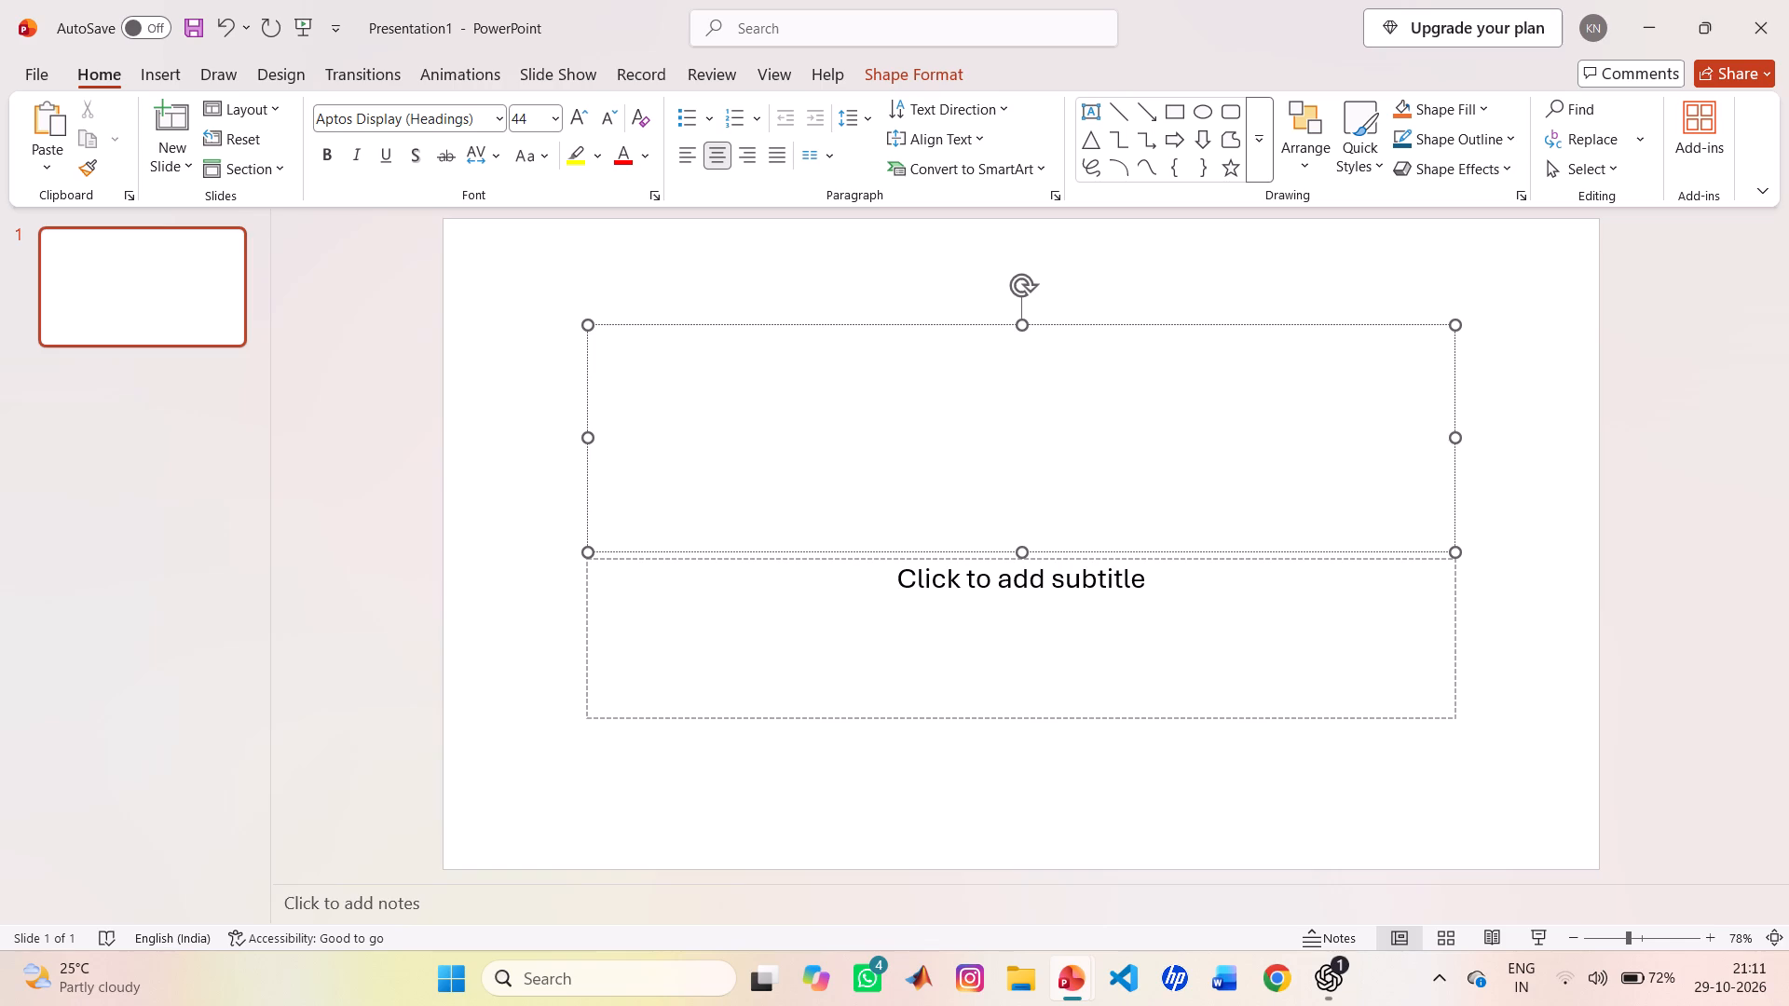
Snap the new blank presentation to the left half of the screen.
key("super+Left")
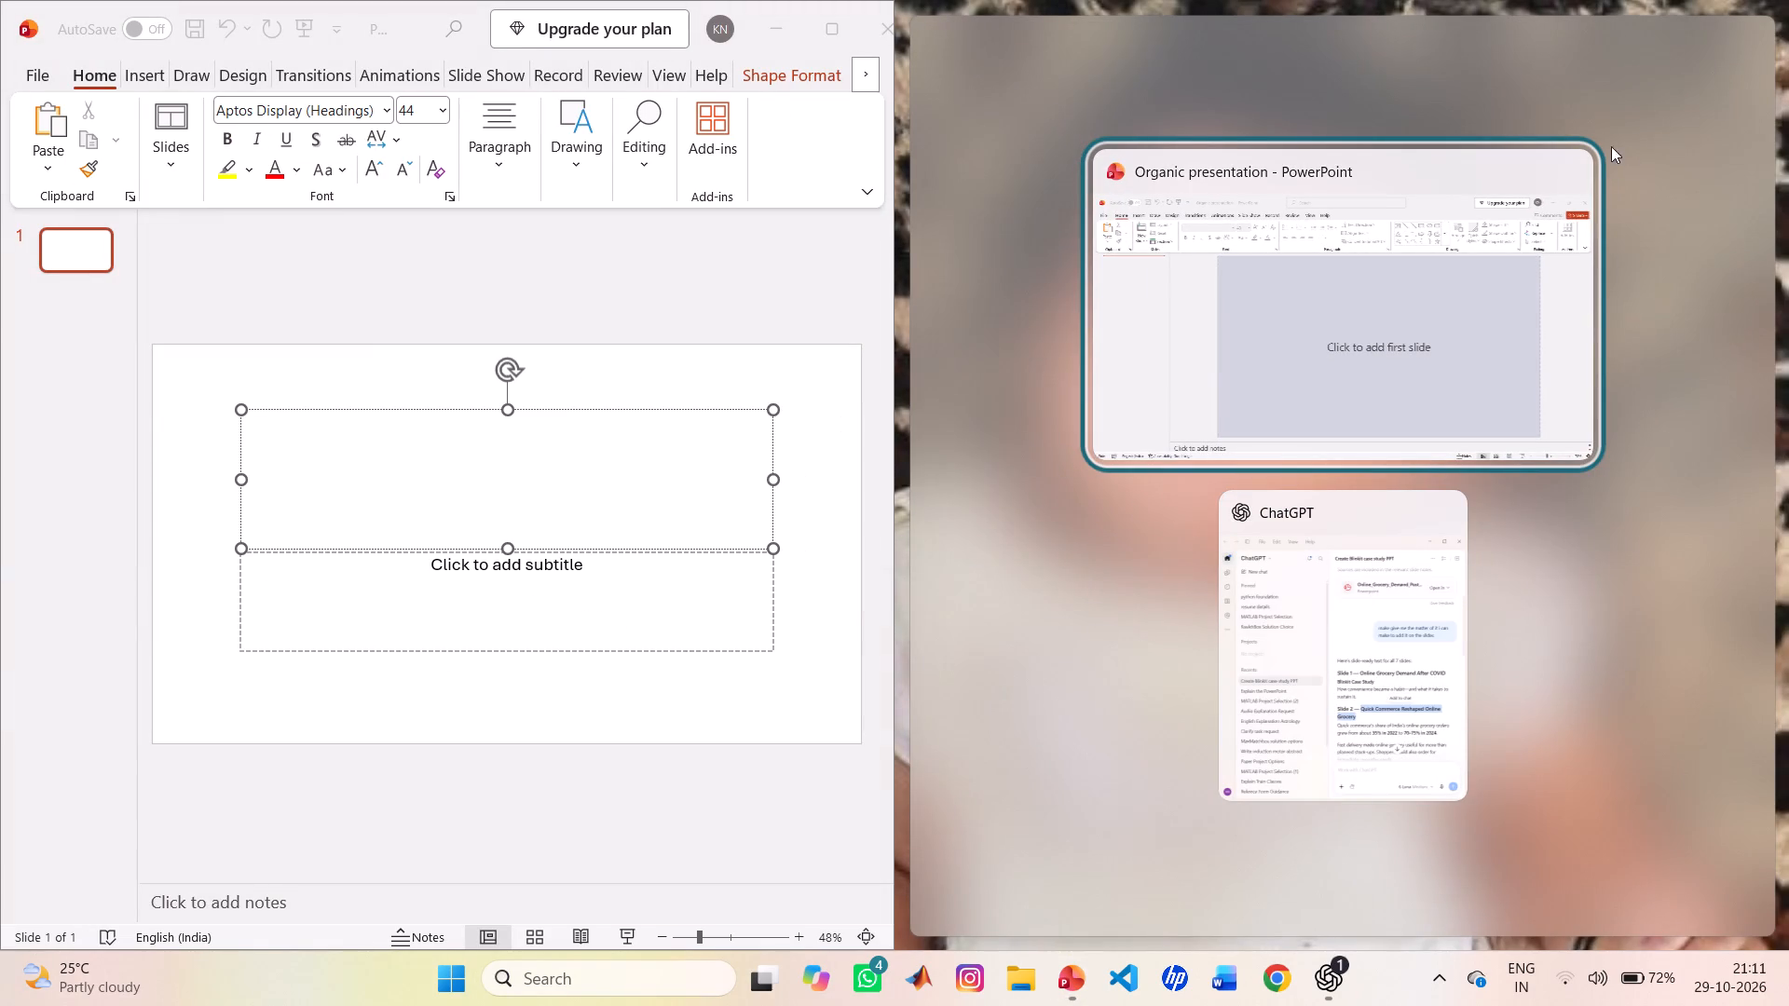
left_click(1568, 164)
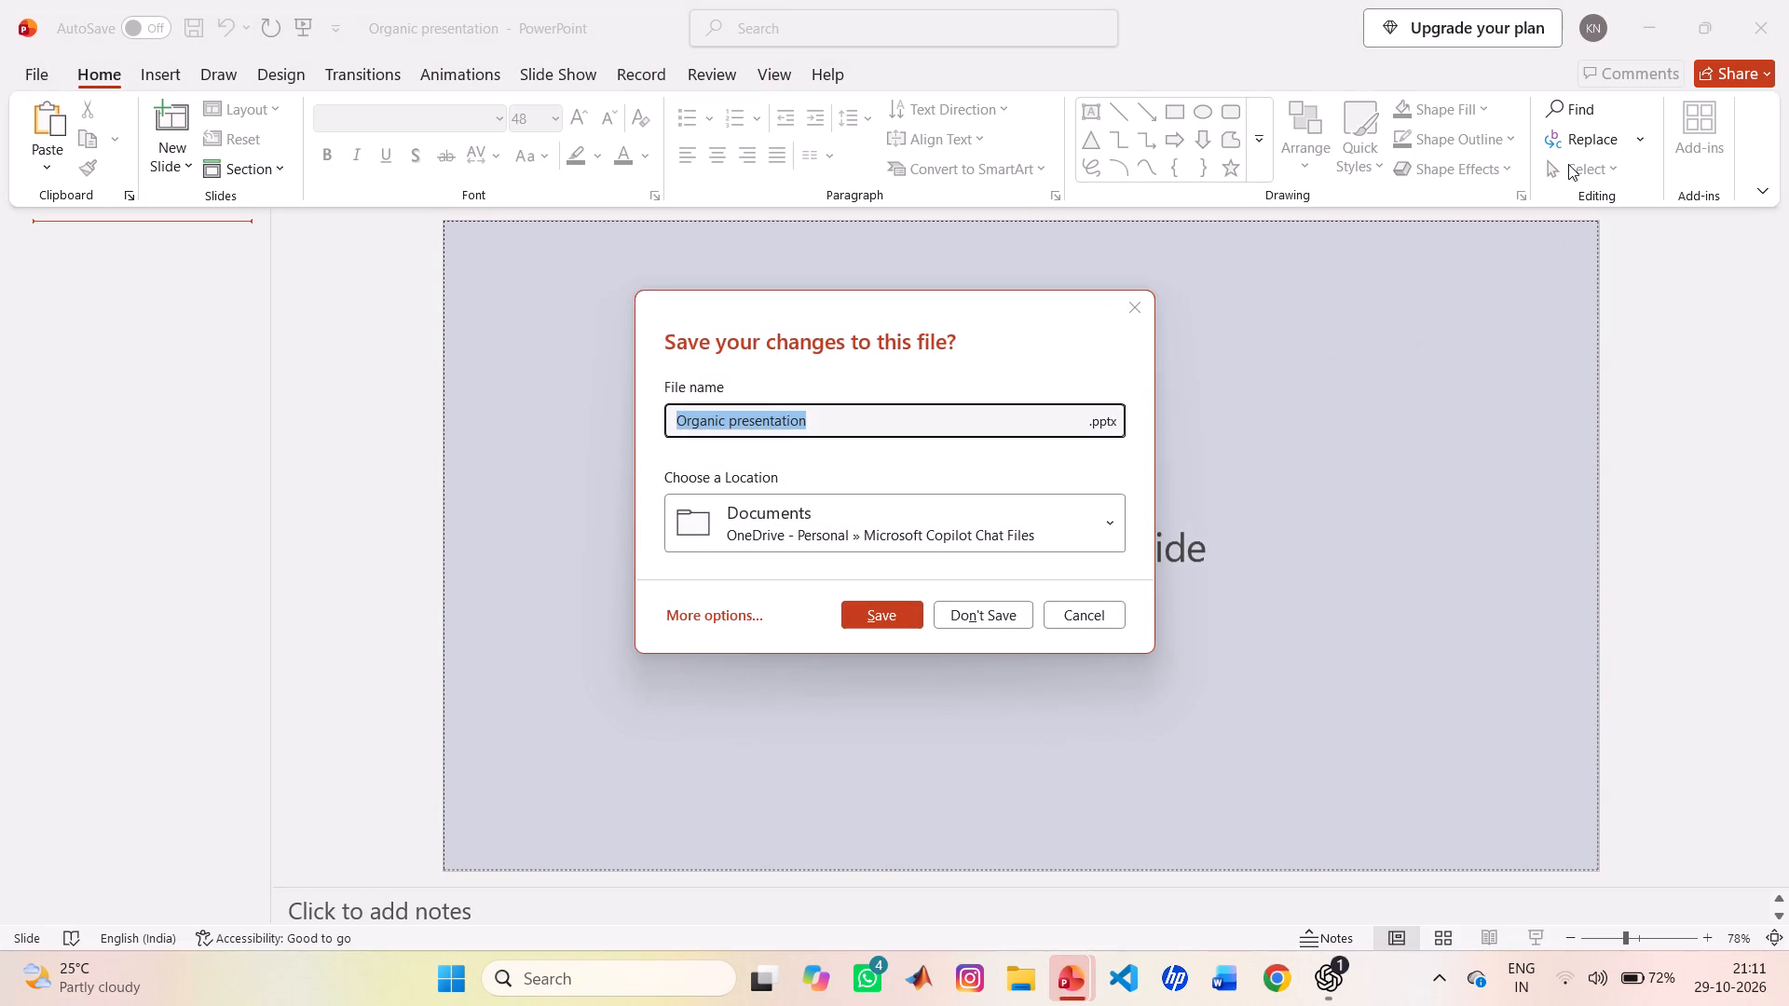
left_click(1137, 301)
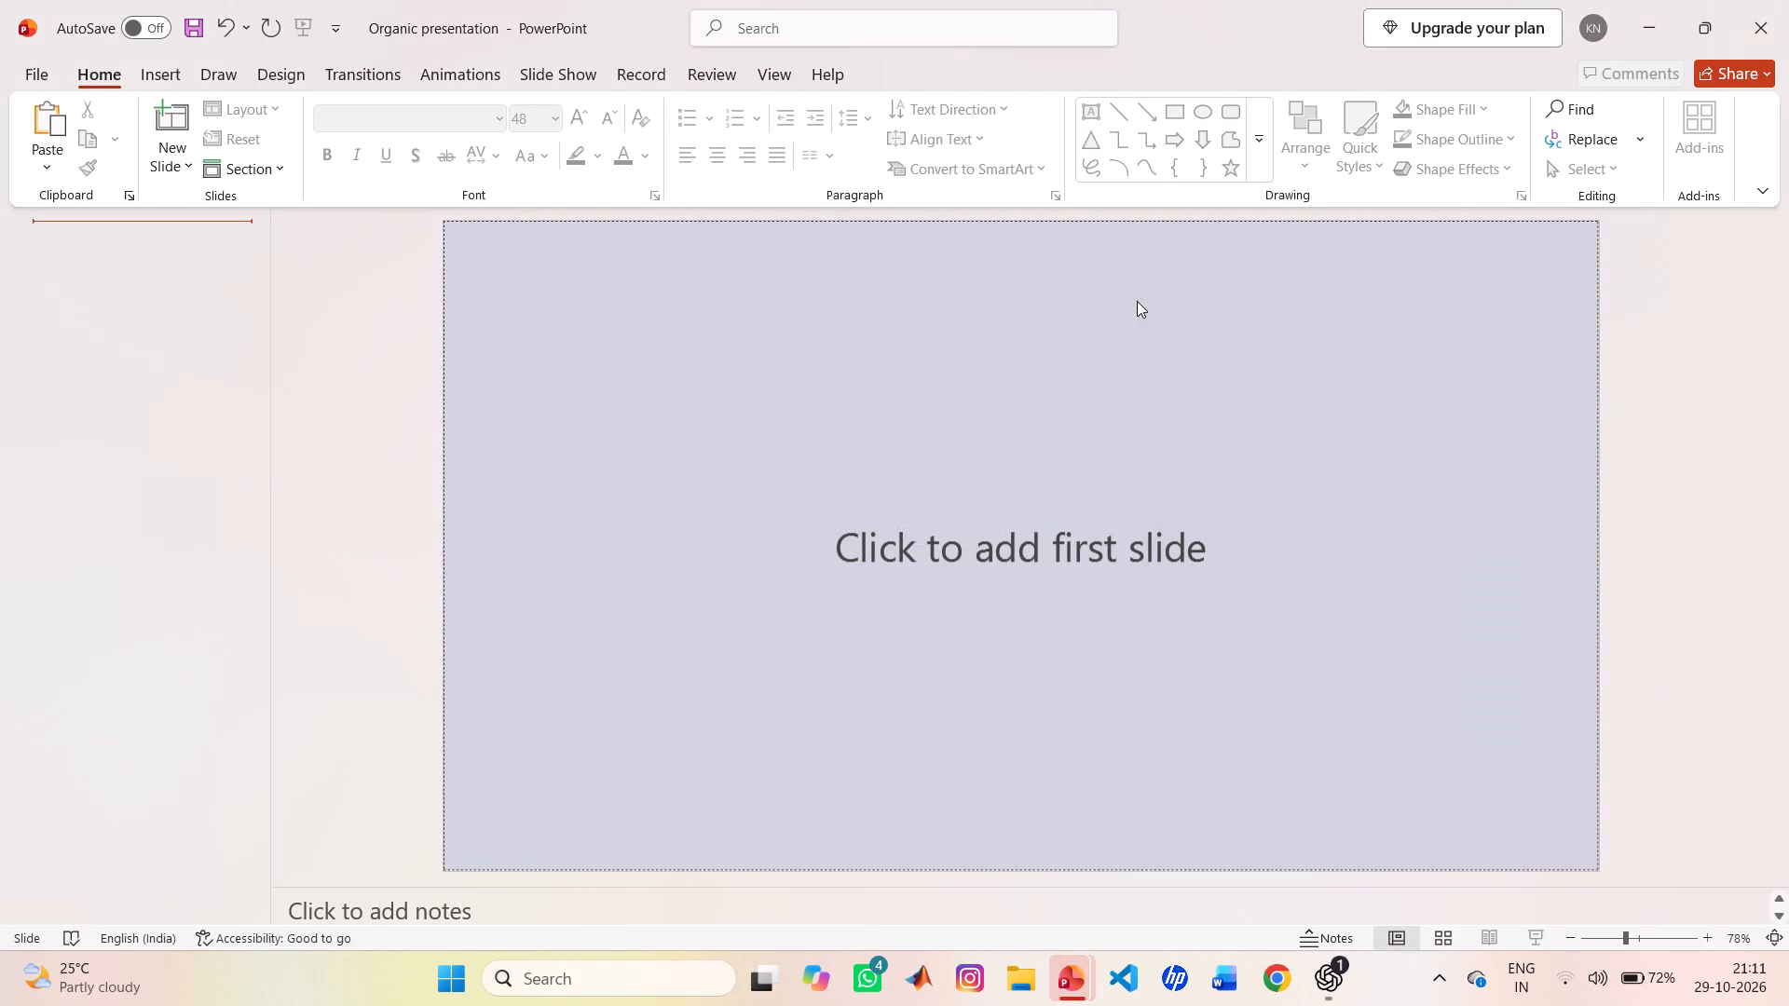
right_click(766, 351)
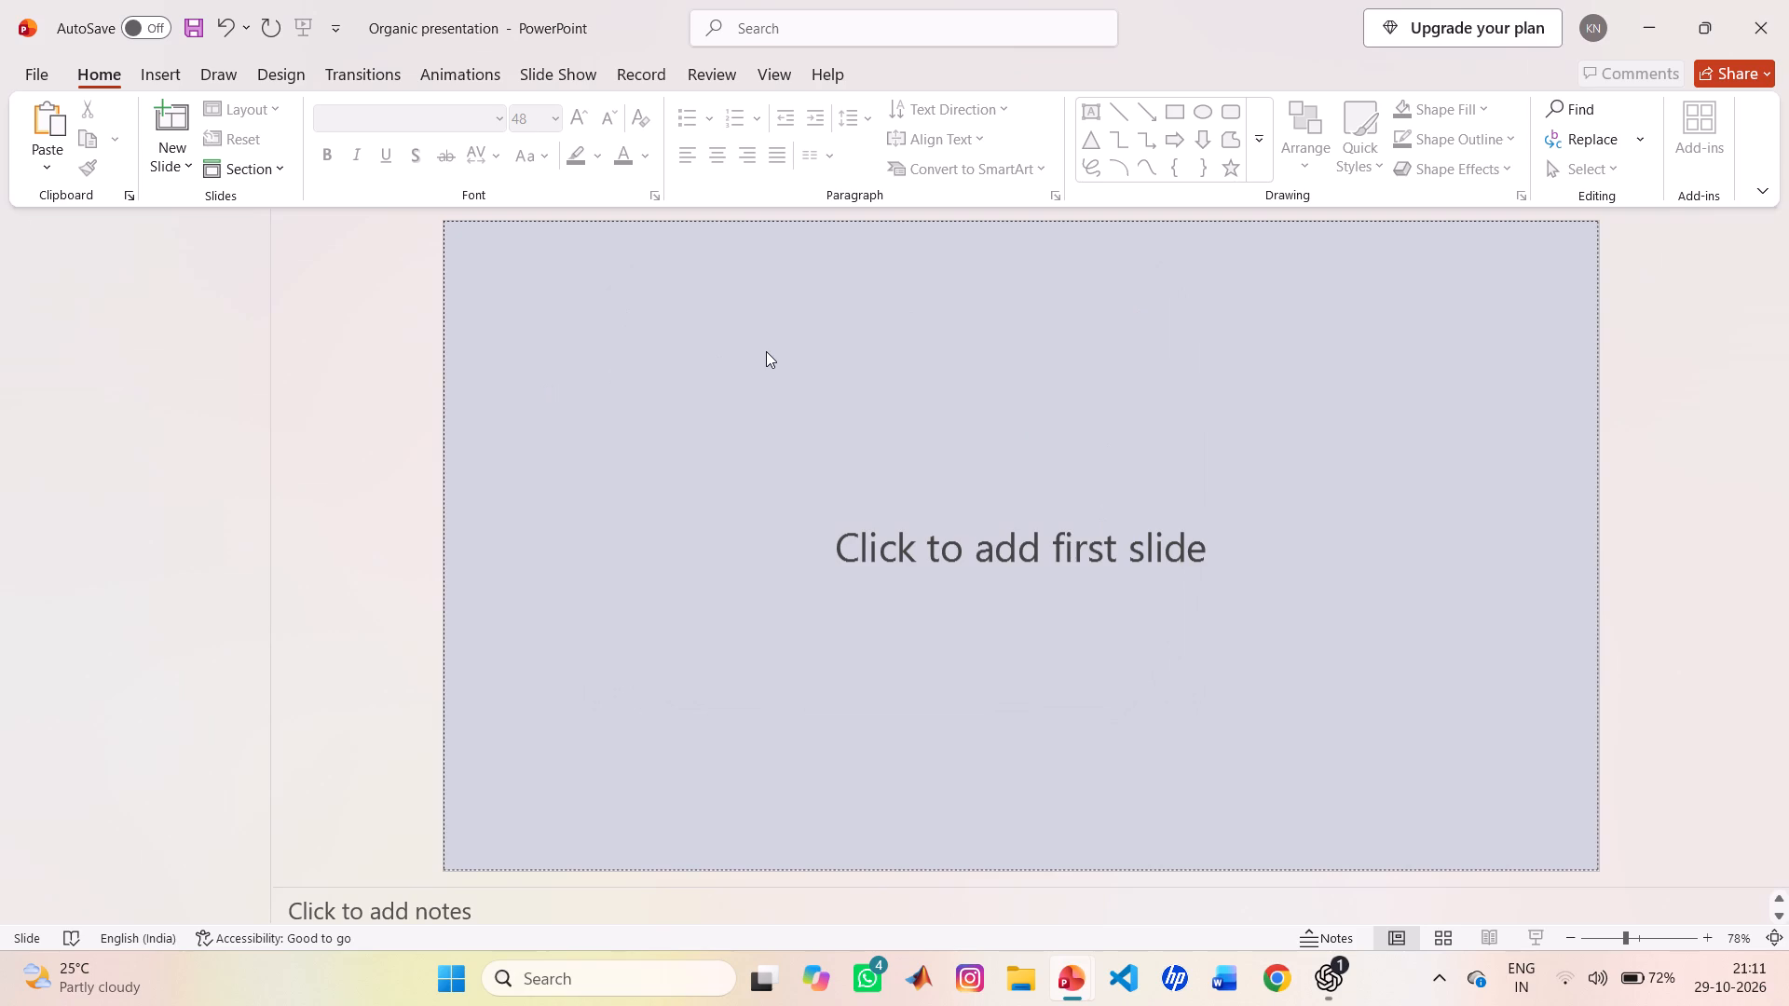
Create another new blank presentation from the emptied Organic presentation's window.
left_click(27, 85)
left_click(327, 265)
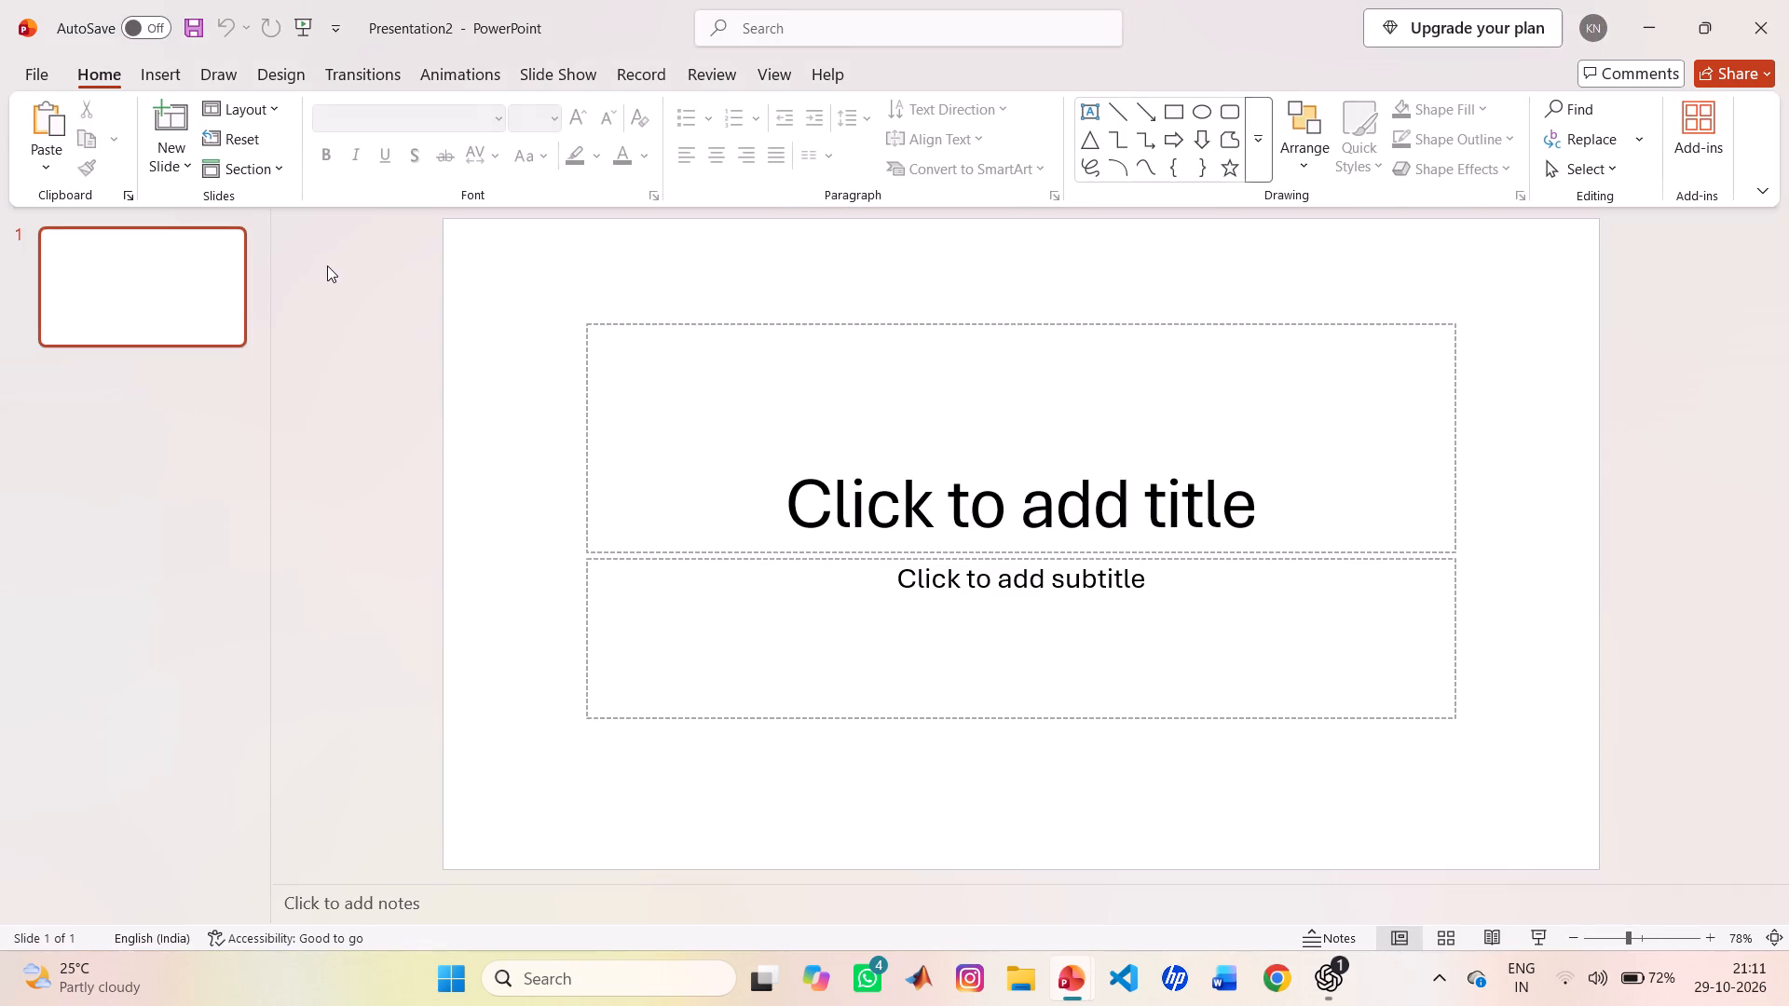
left_click(864, 568)
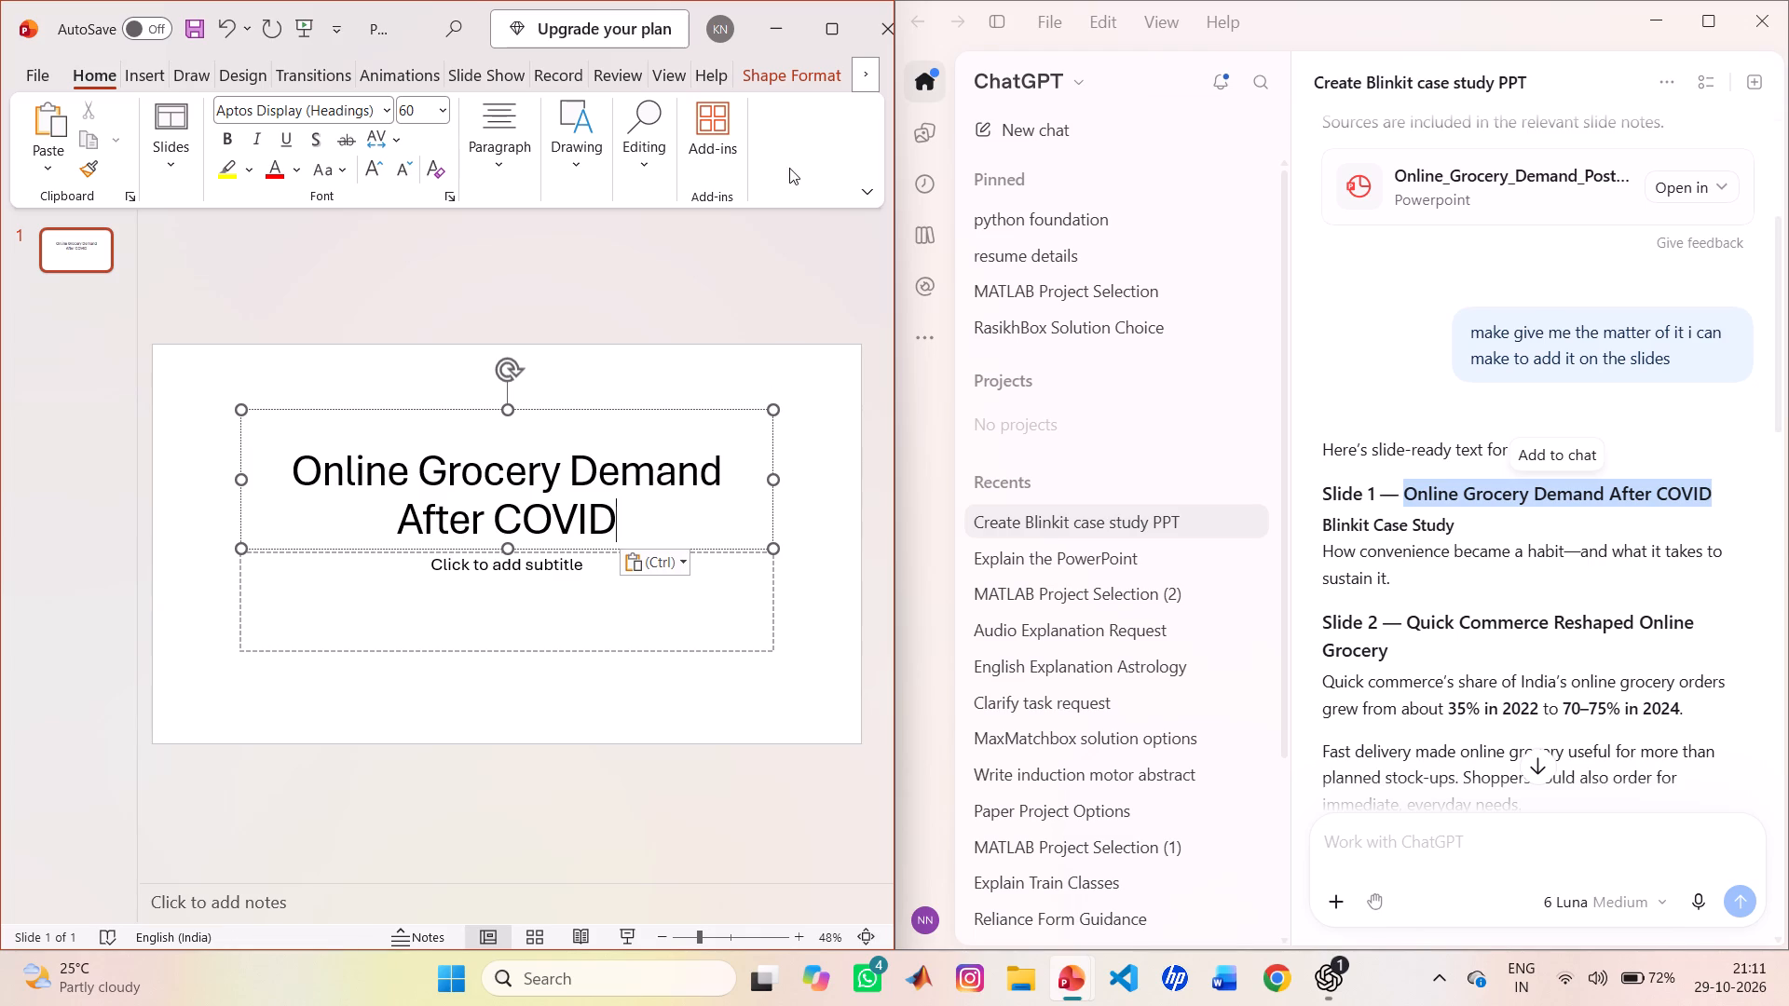
Maximize the presentation window and move the title box up and slightly left on the slide, away from the subtitle placeholder.
left_click(820, 25)
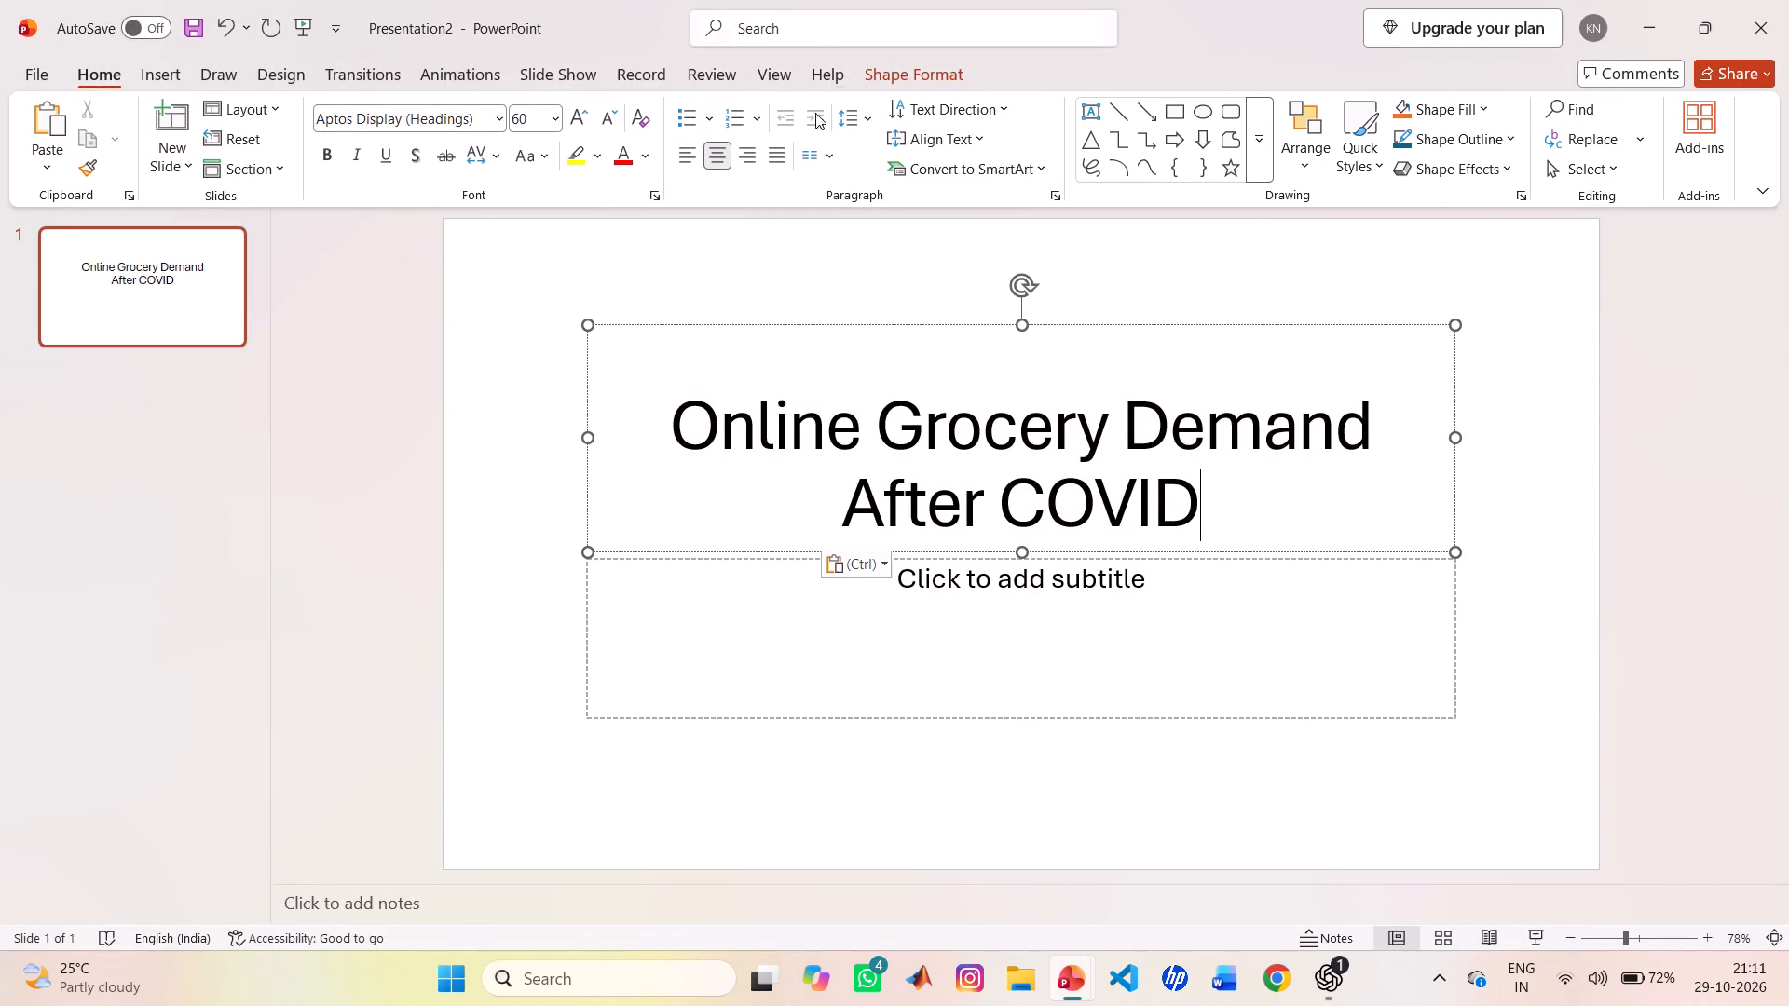
left_click(1233, 683)
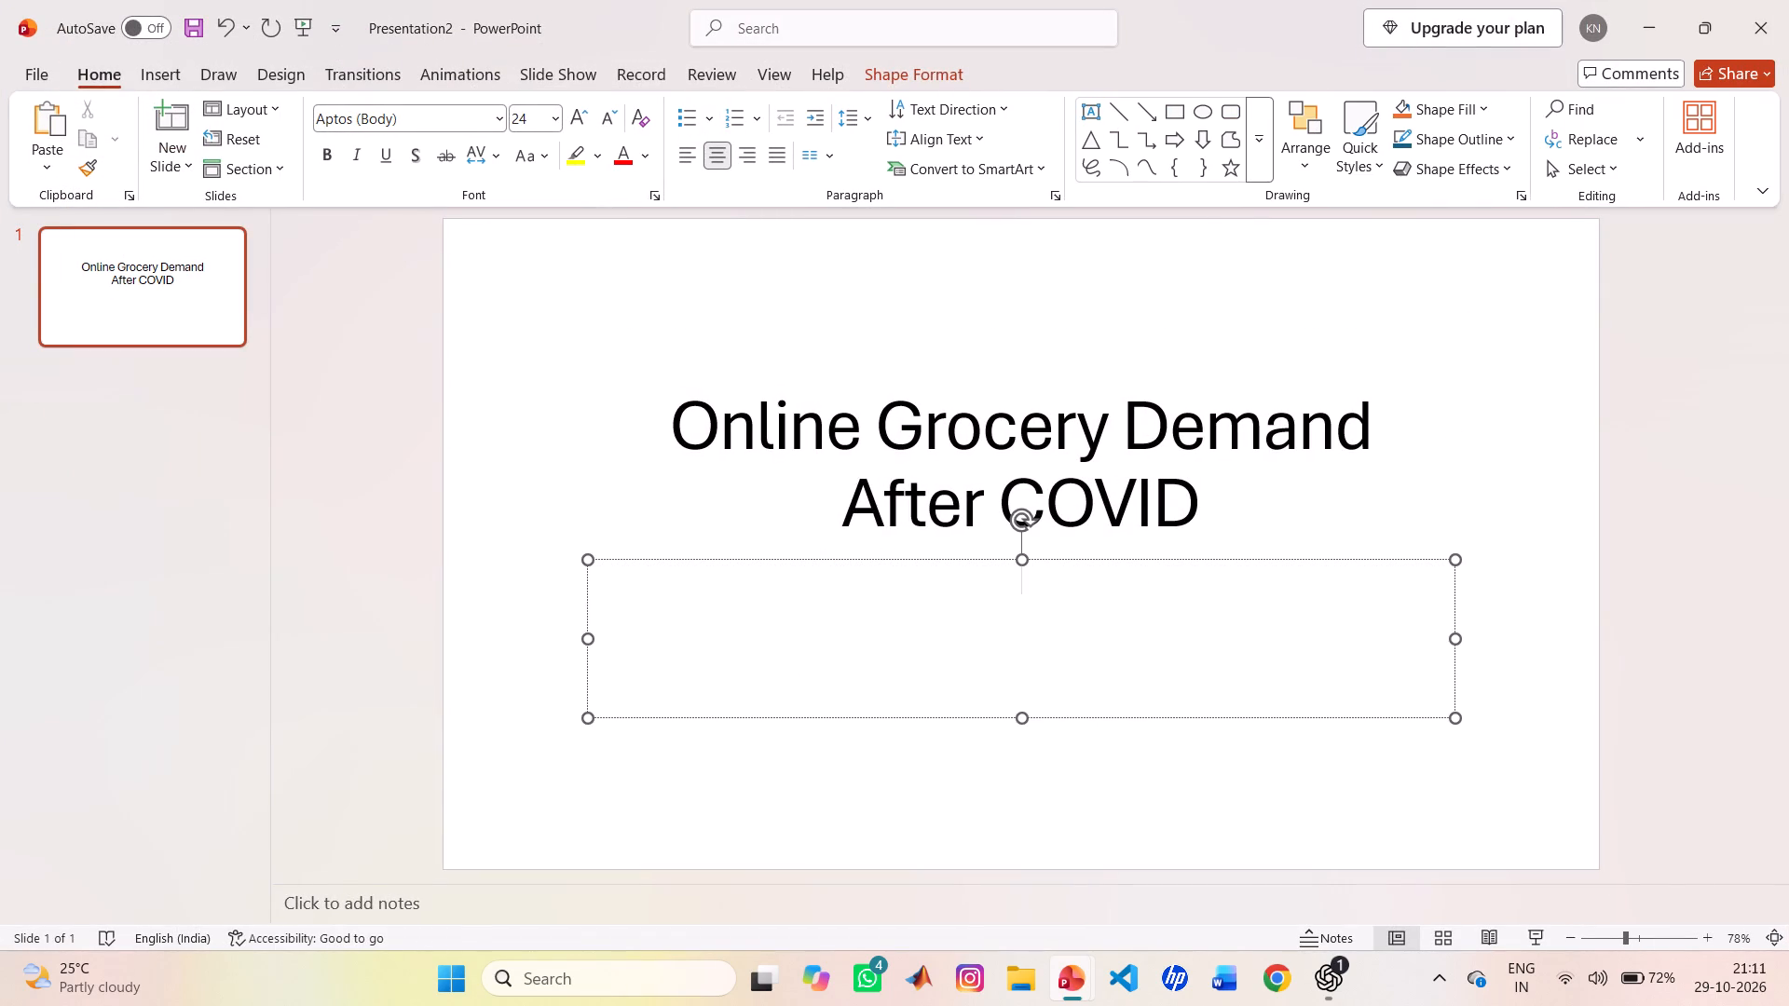
left_click(840, 421)
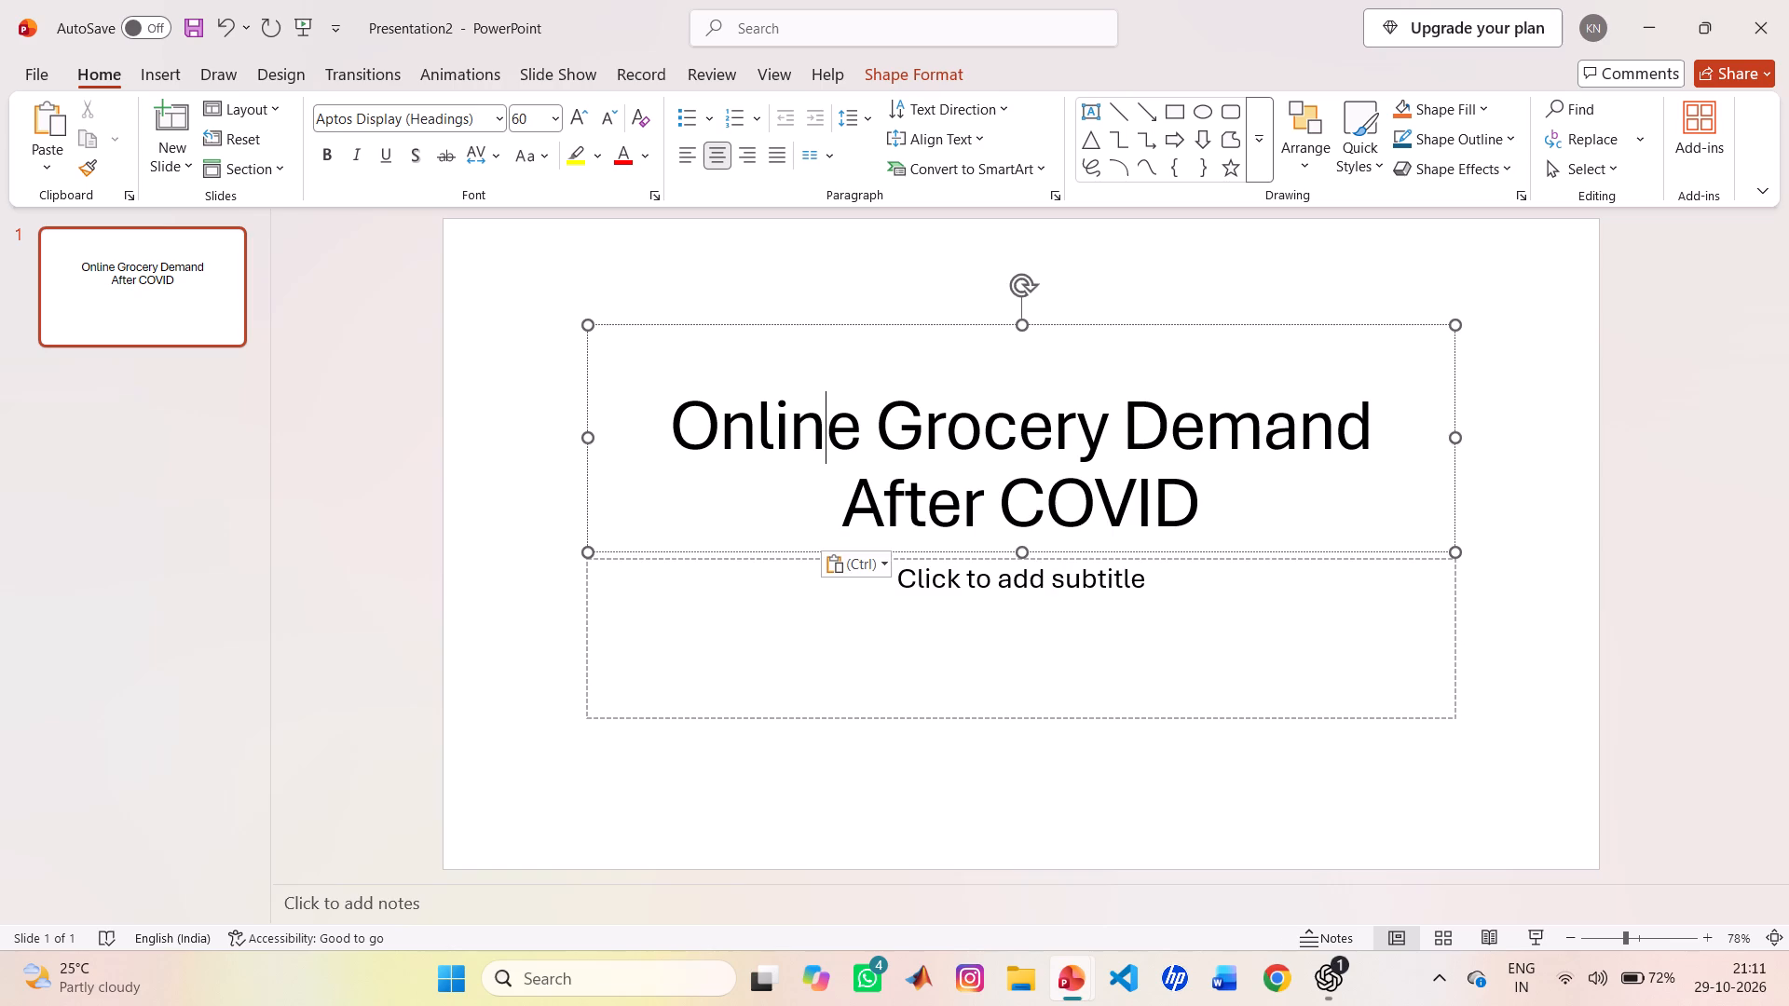
left_click_drag(689, 308, 676, 383)
left_click(676, 383)
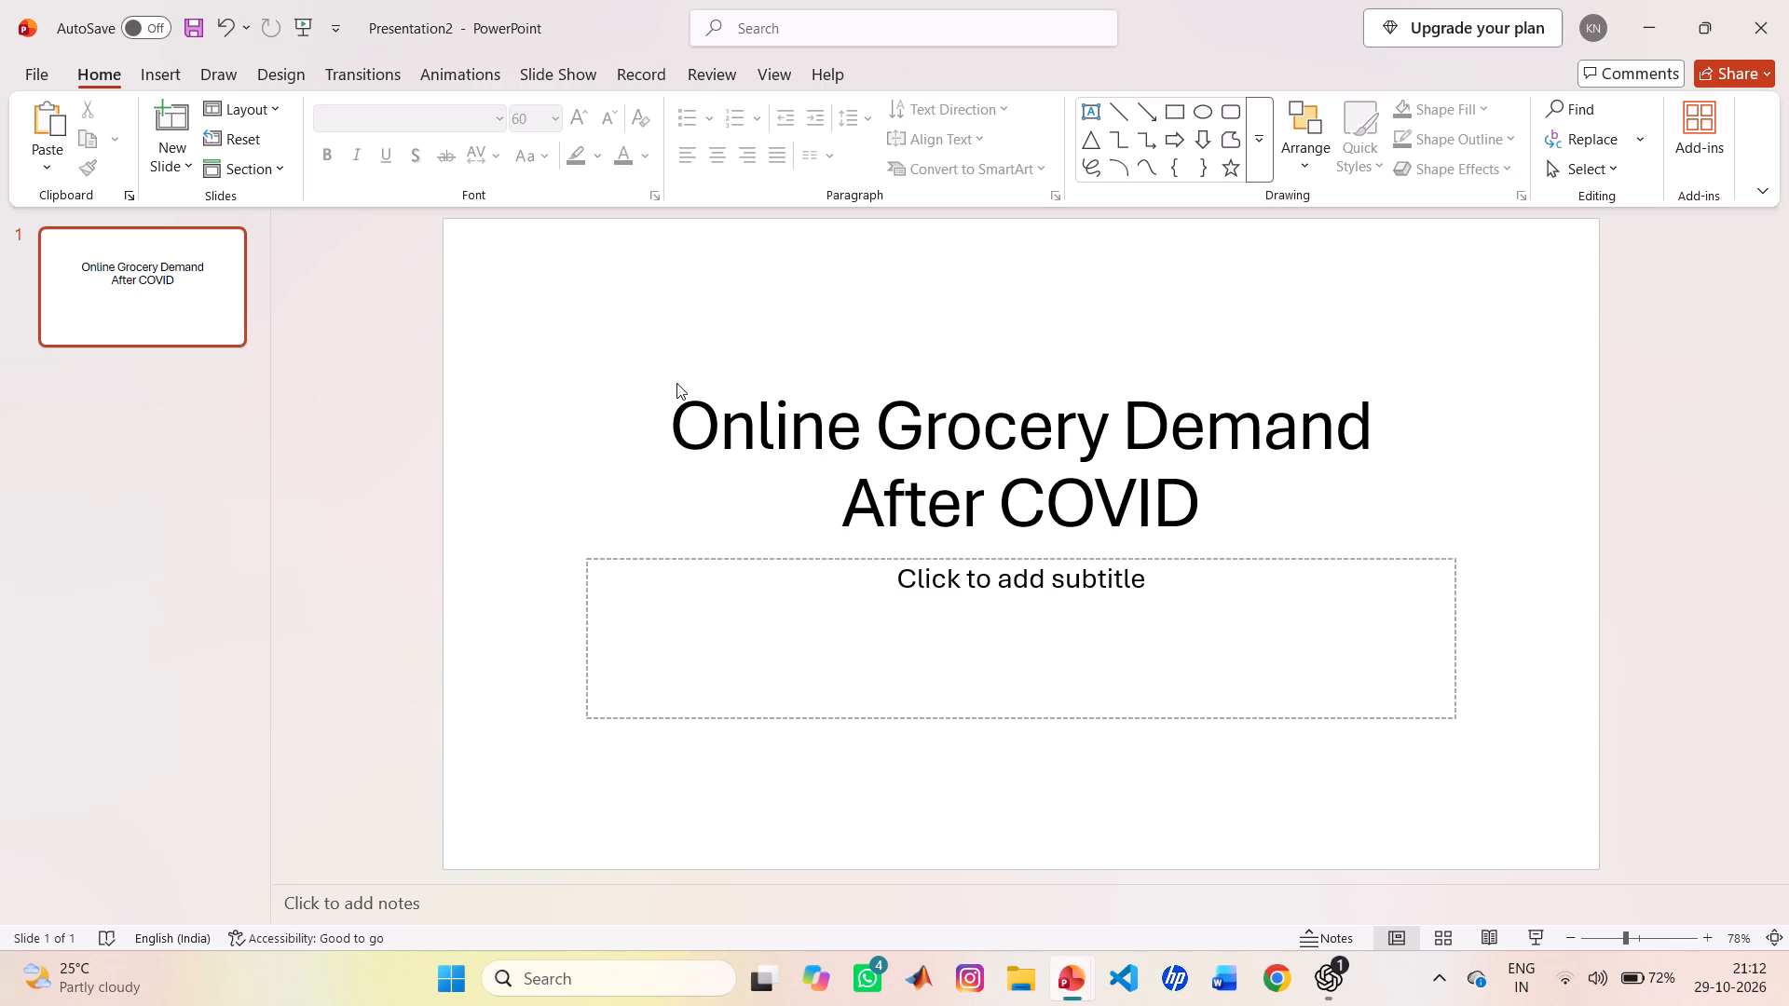
left_click(668, 402)
left_click(706, 429)
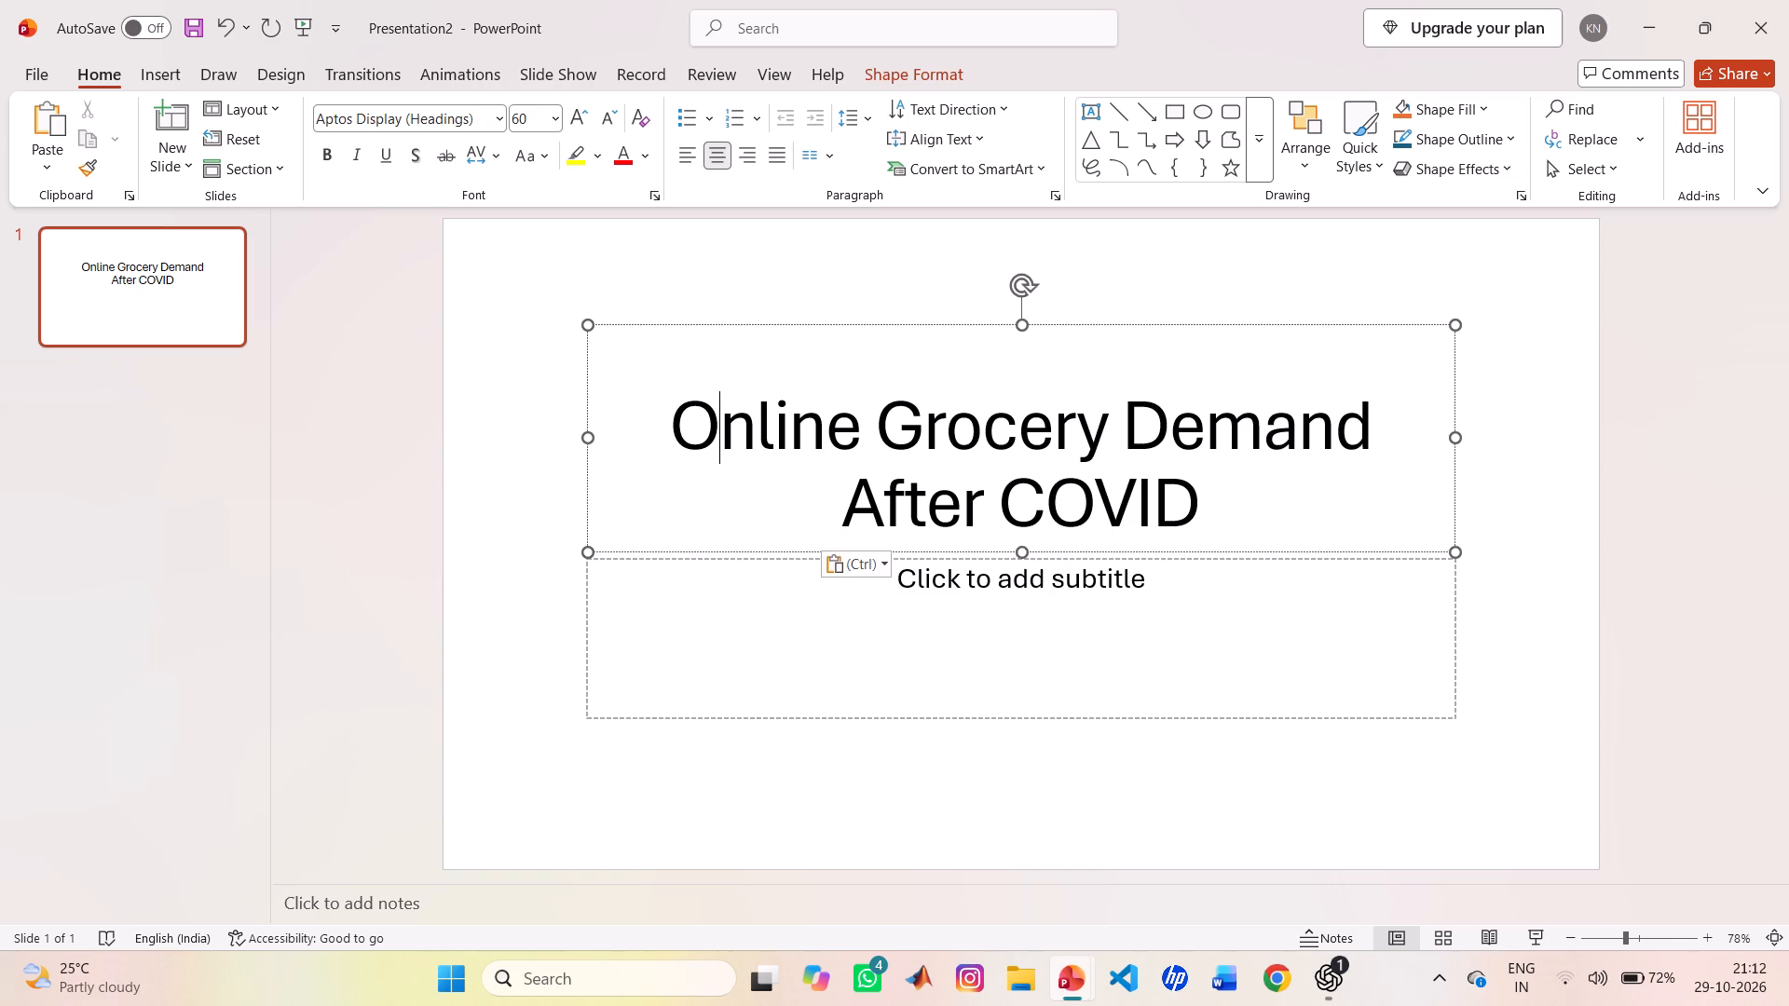
left_click_drag(610, 318, 608, 306)
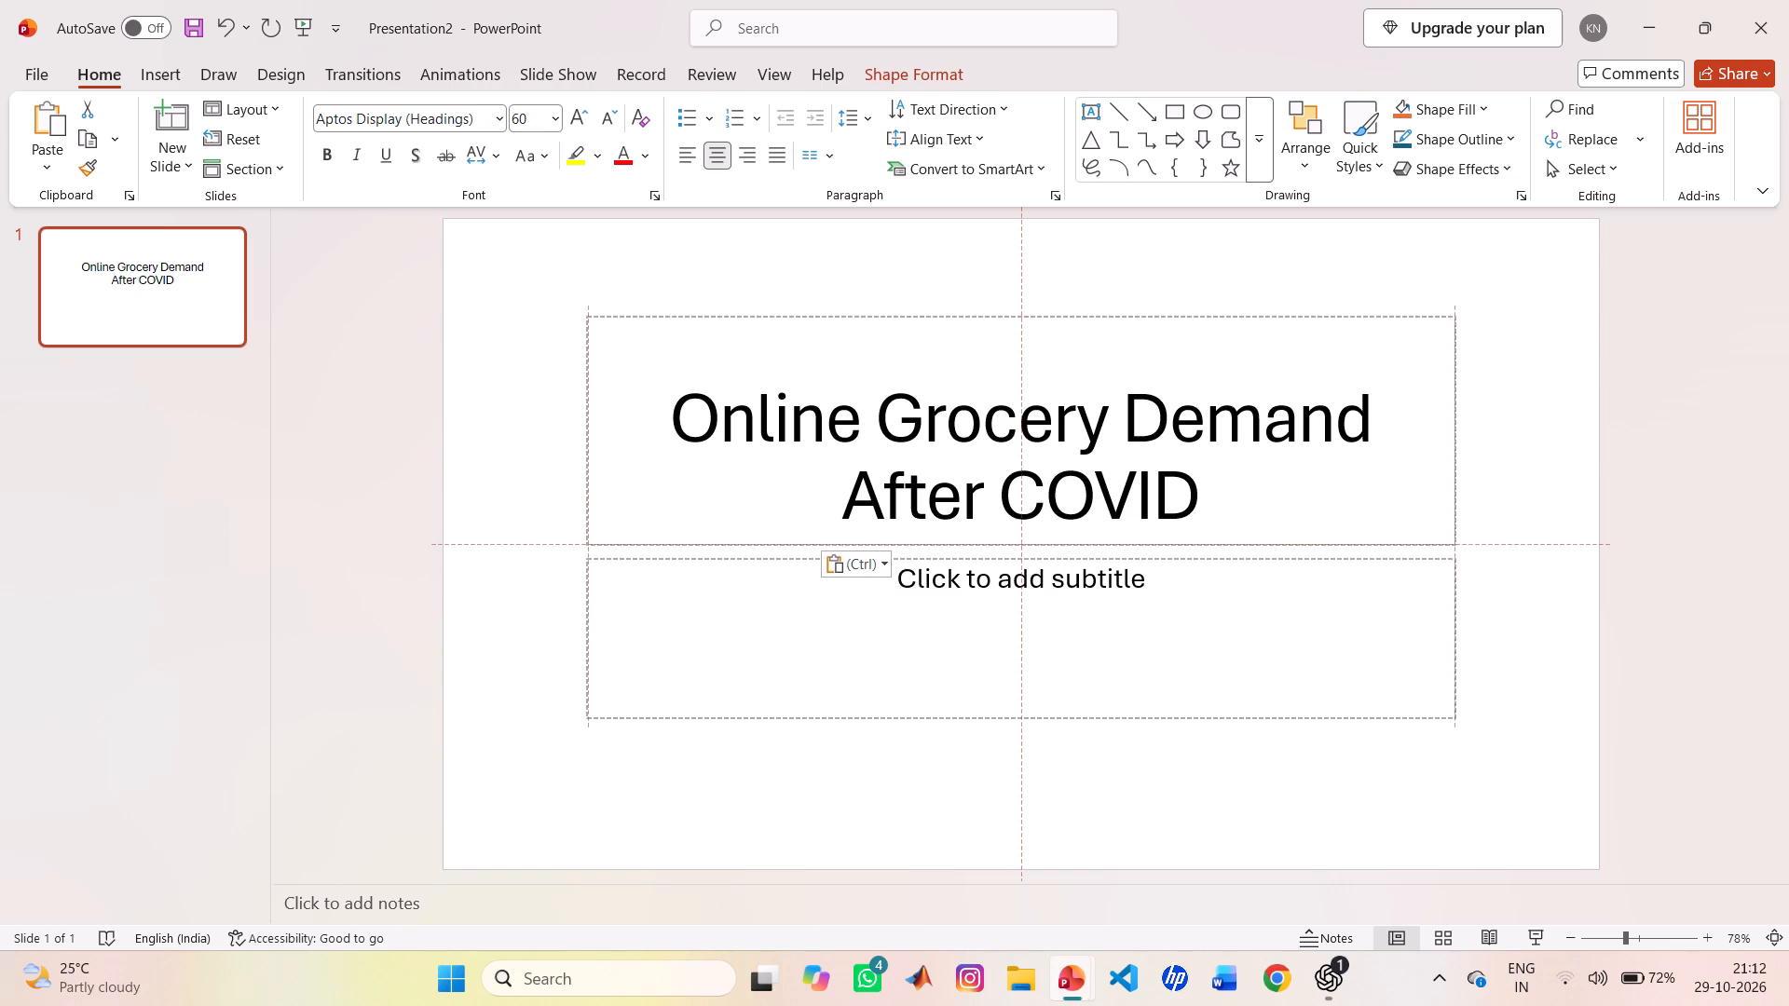
left_click_drag(608, 306, 579, 255)
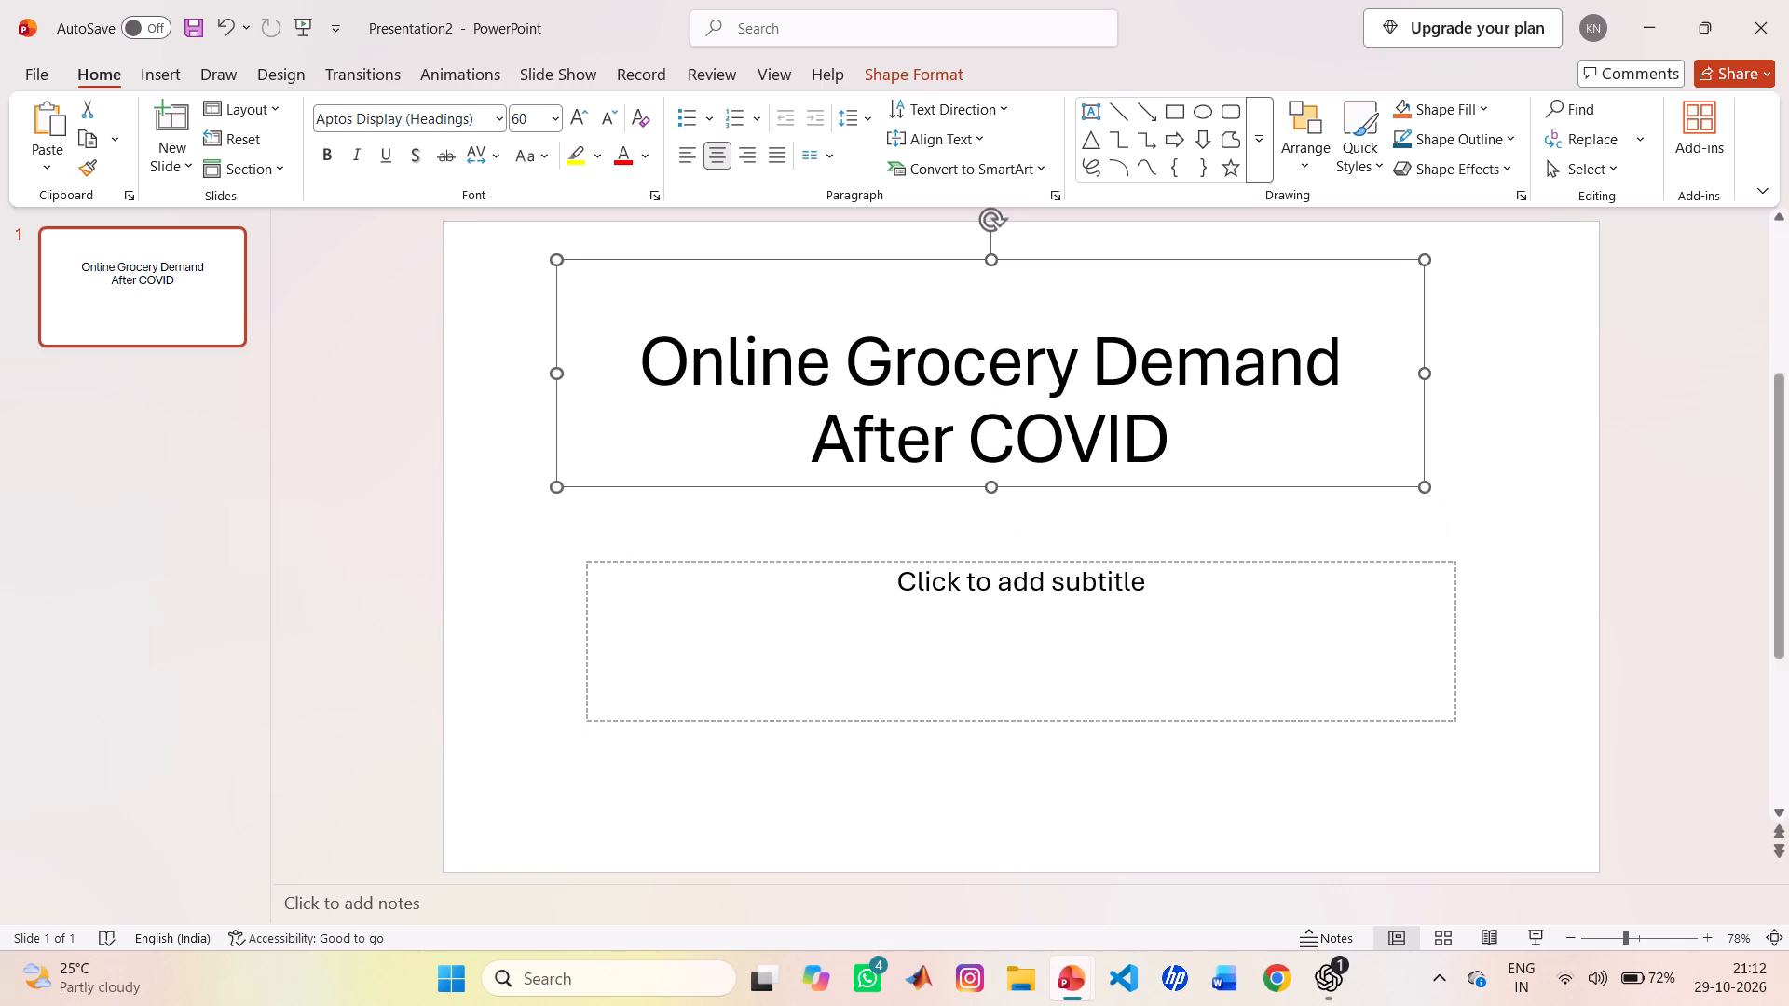
Set the whole title "Online Grocery Demand After COVID" to font size 40.
double_click(637, 355)
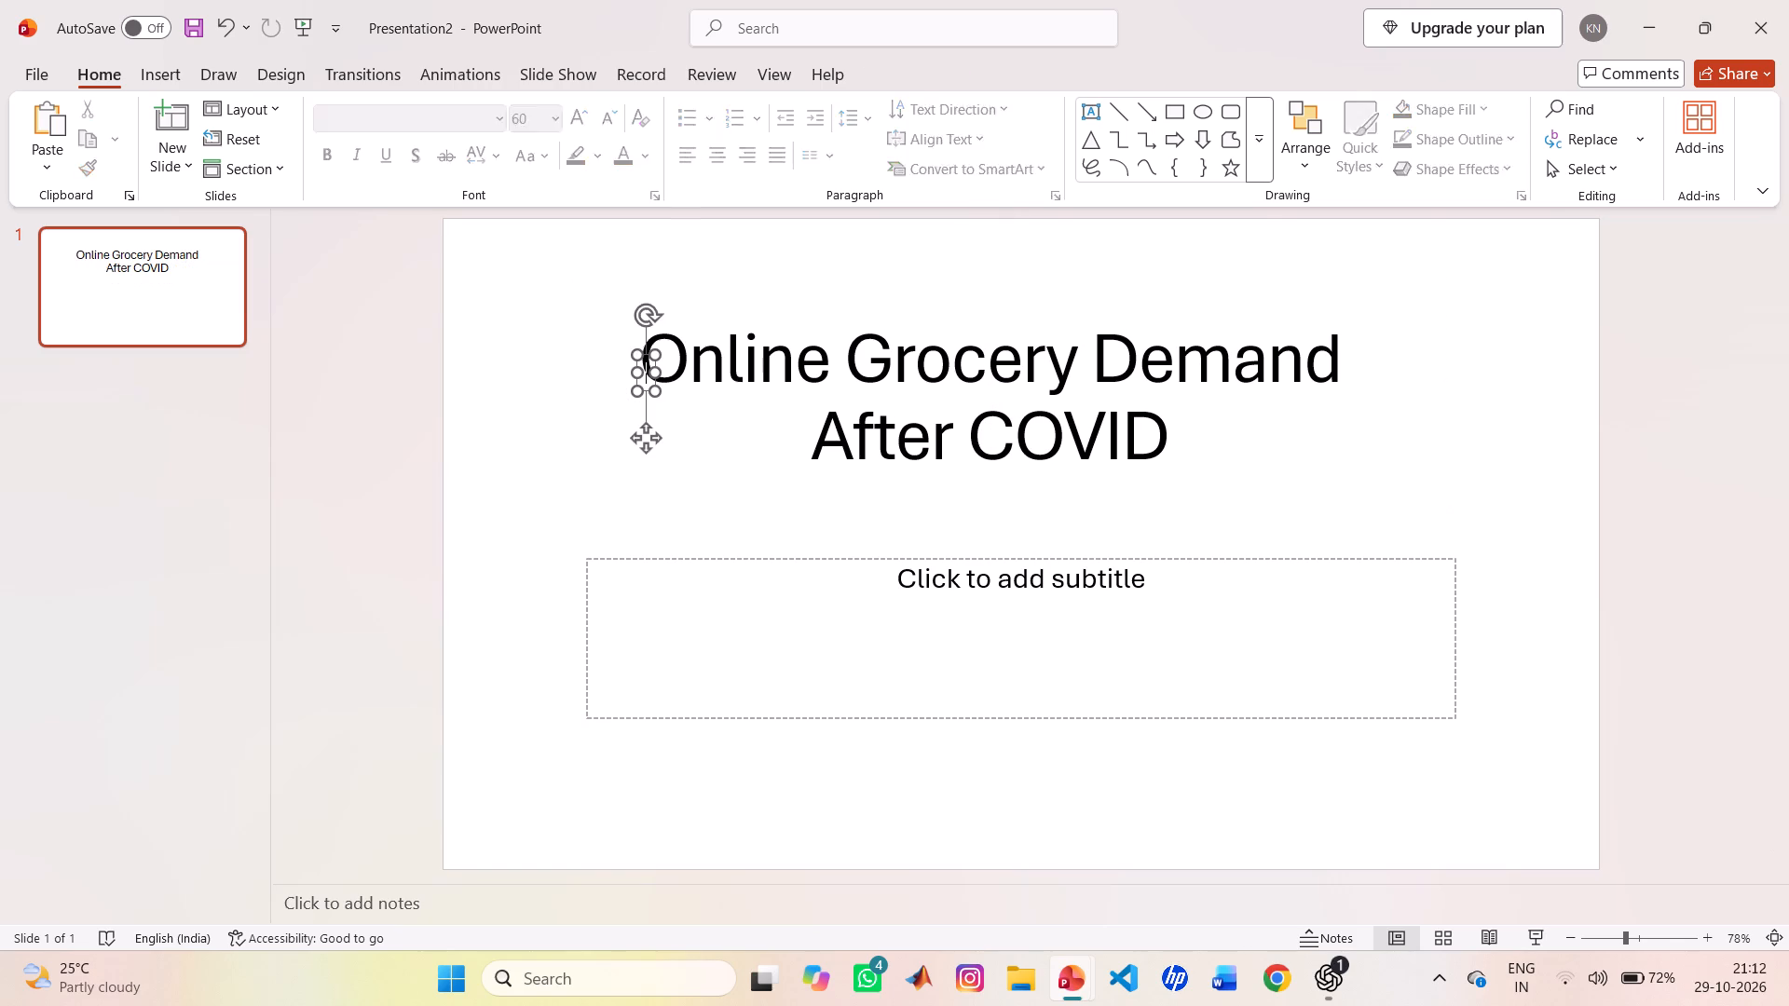
left_click(588, 346)
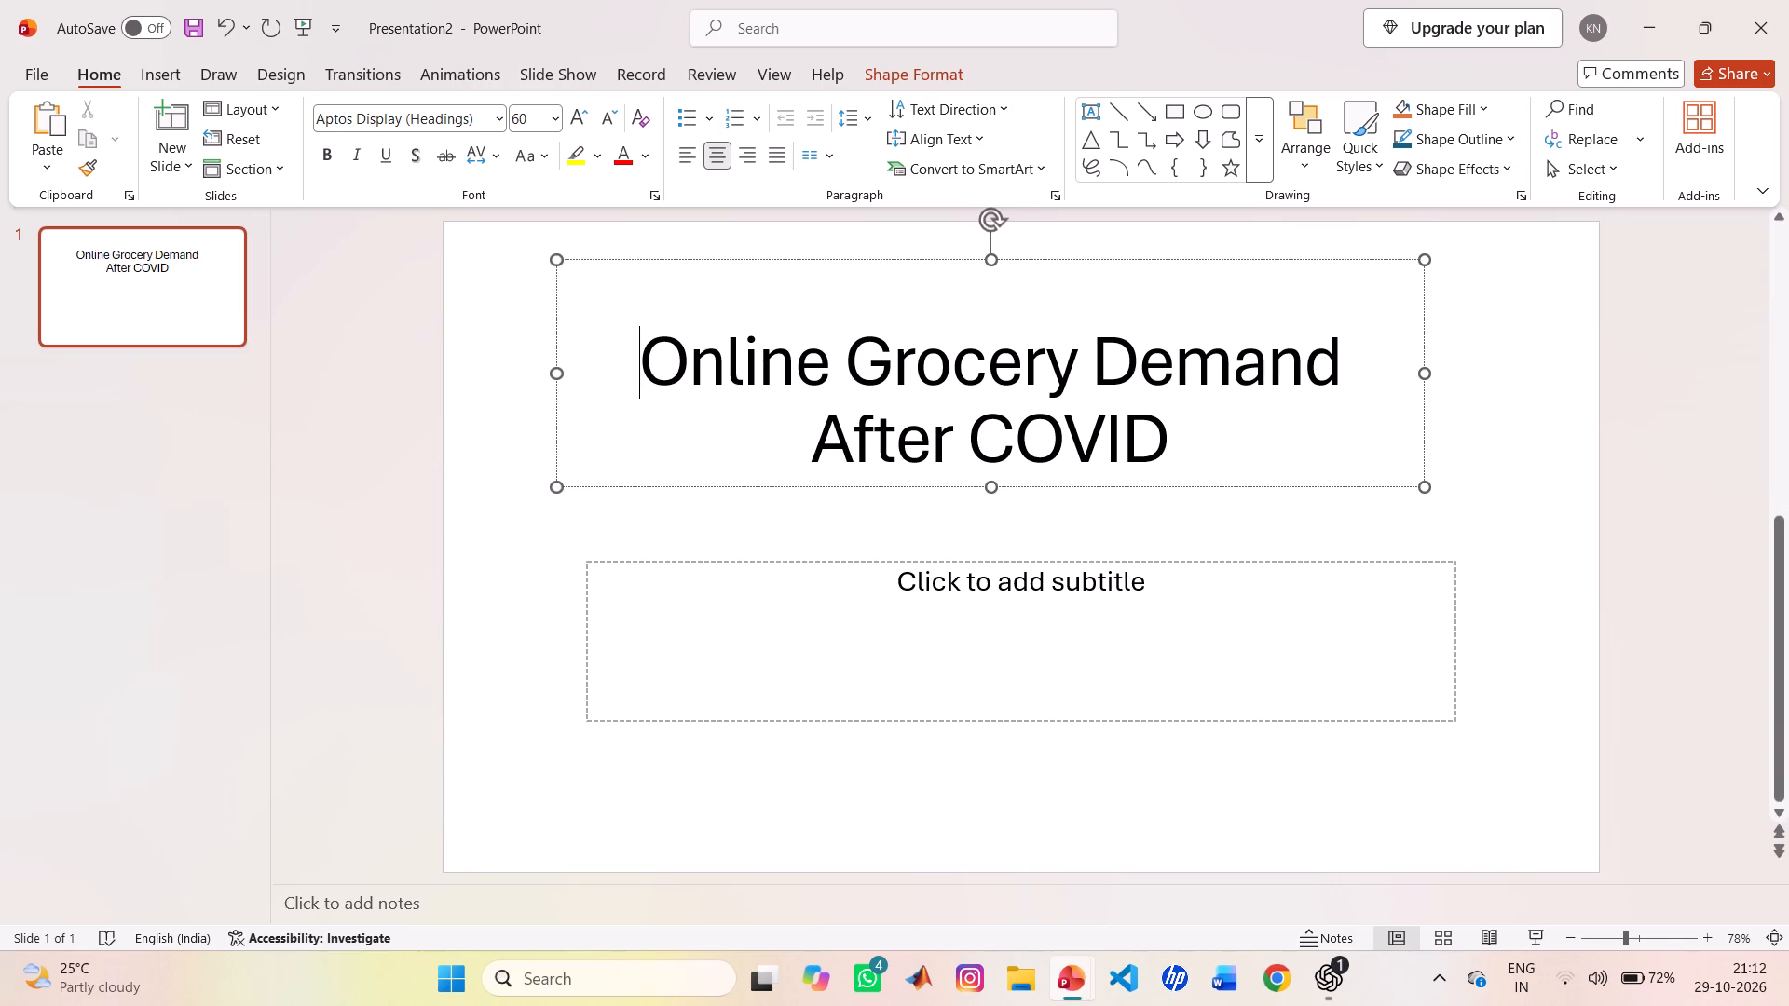
left_click_drag(642, 350, 933, 433)
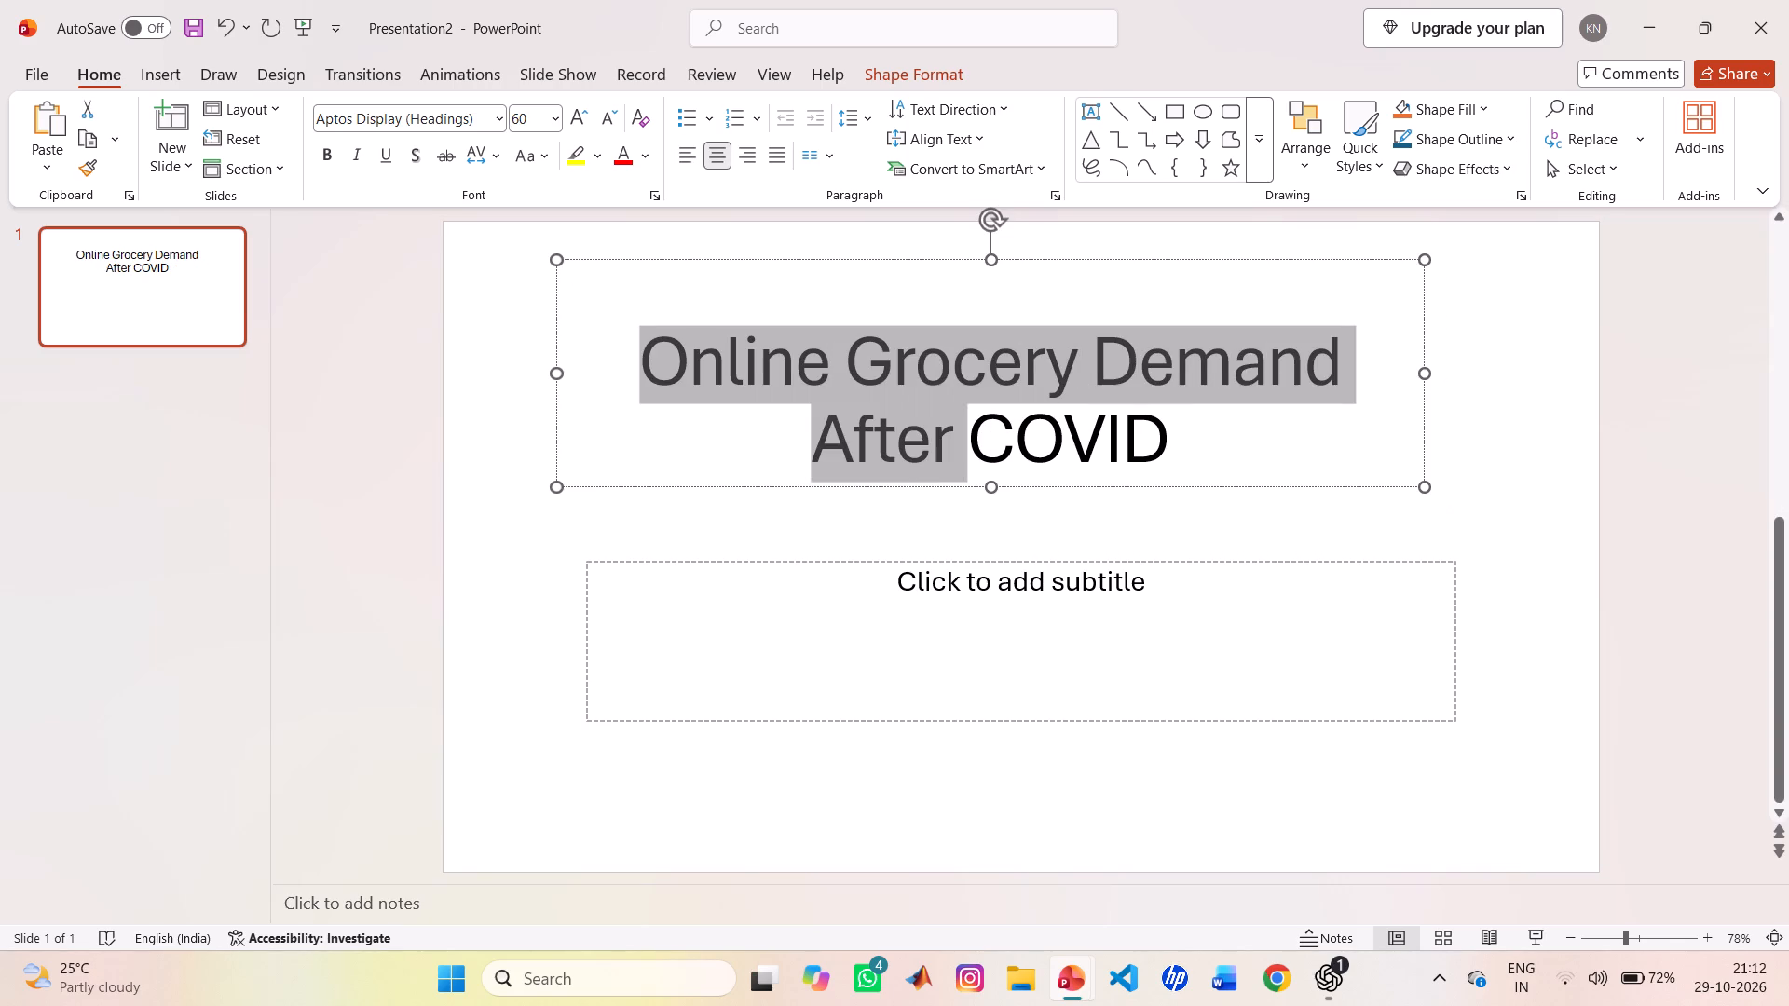
left_click_drag(933, 433, 1139, 431)
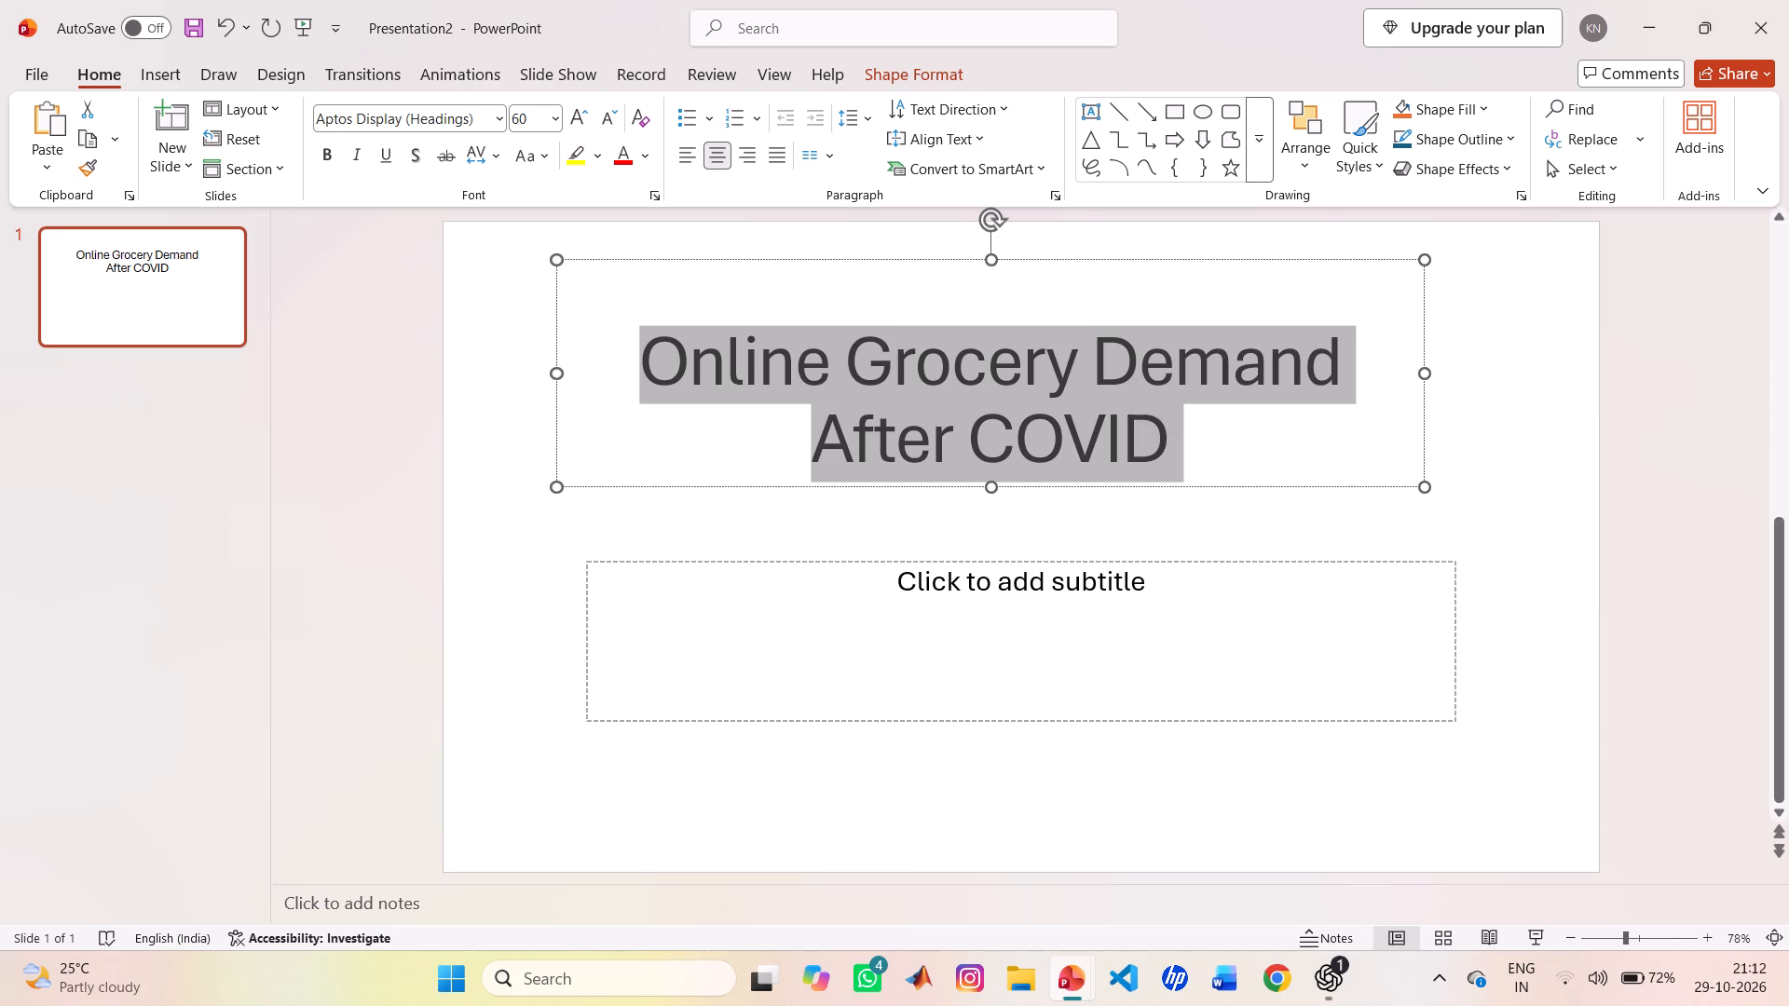
left_click(554, 118)
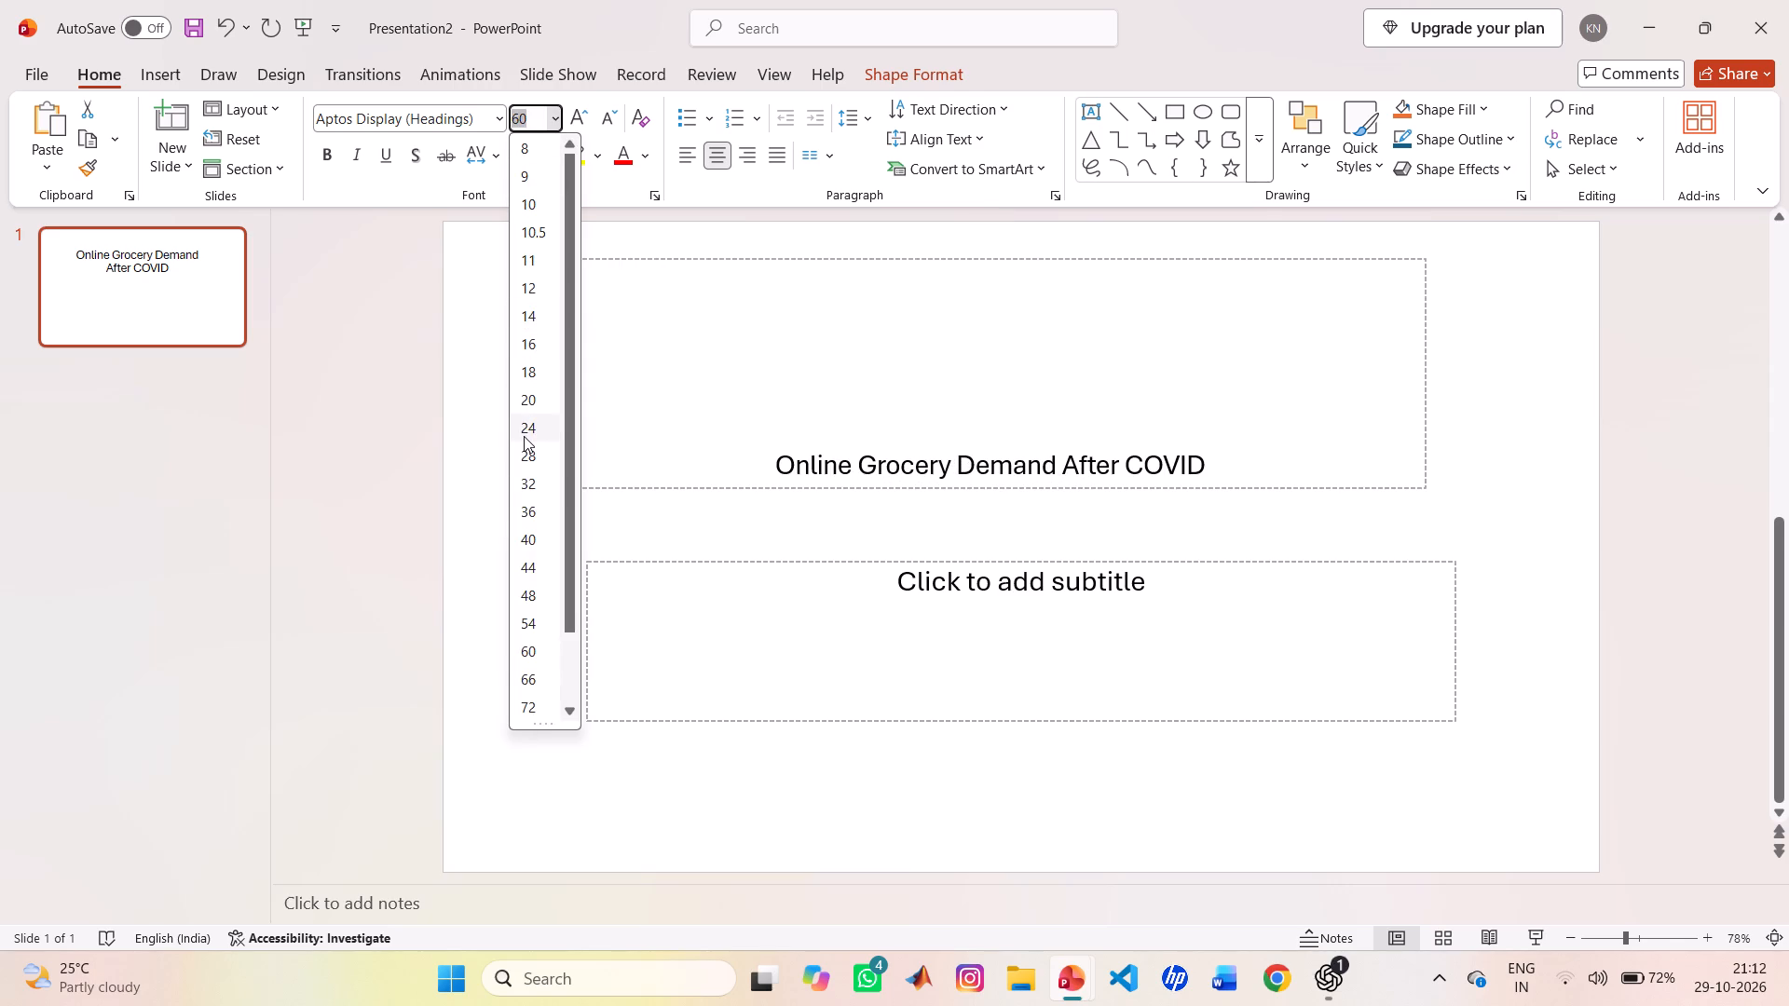
left_click(526, 549)
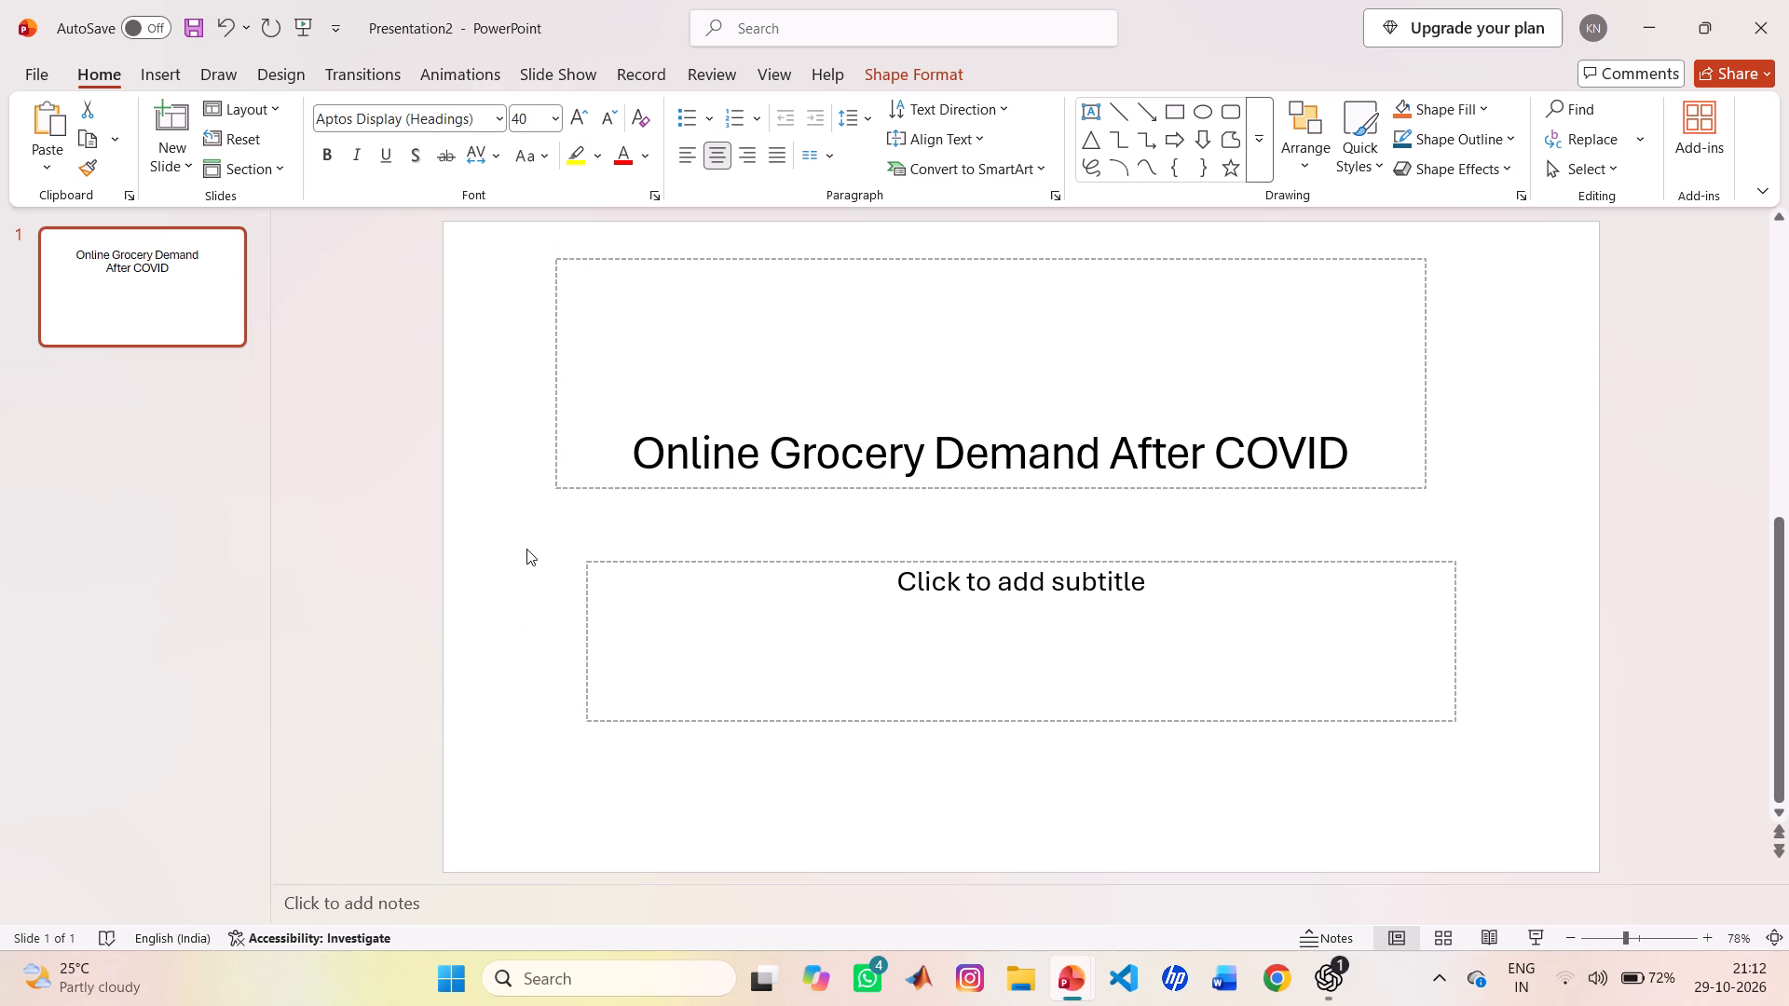
Change the title's font to Times New Roman.
left_click(501, 122)
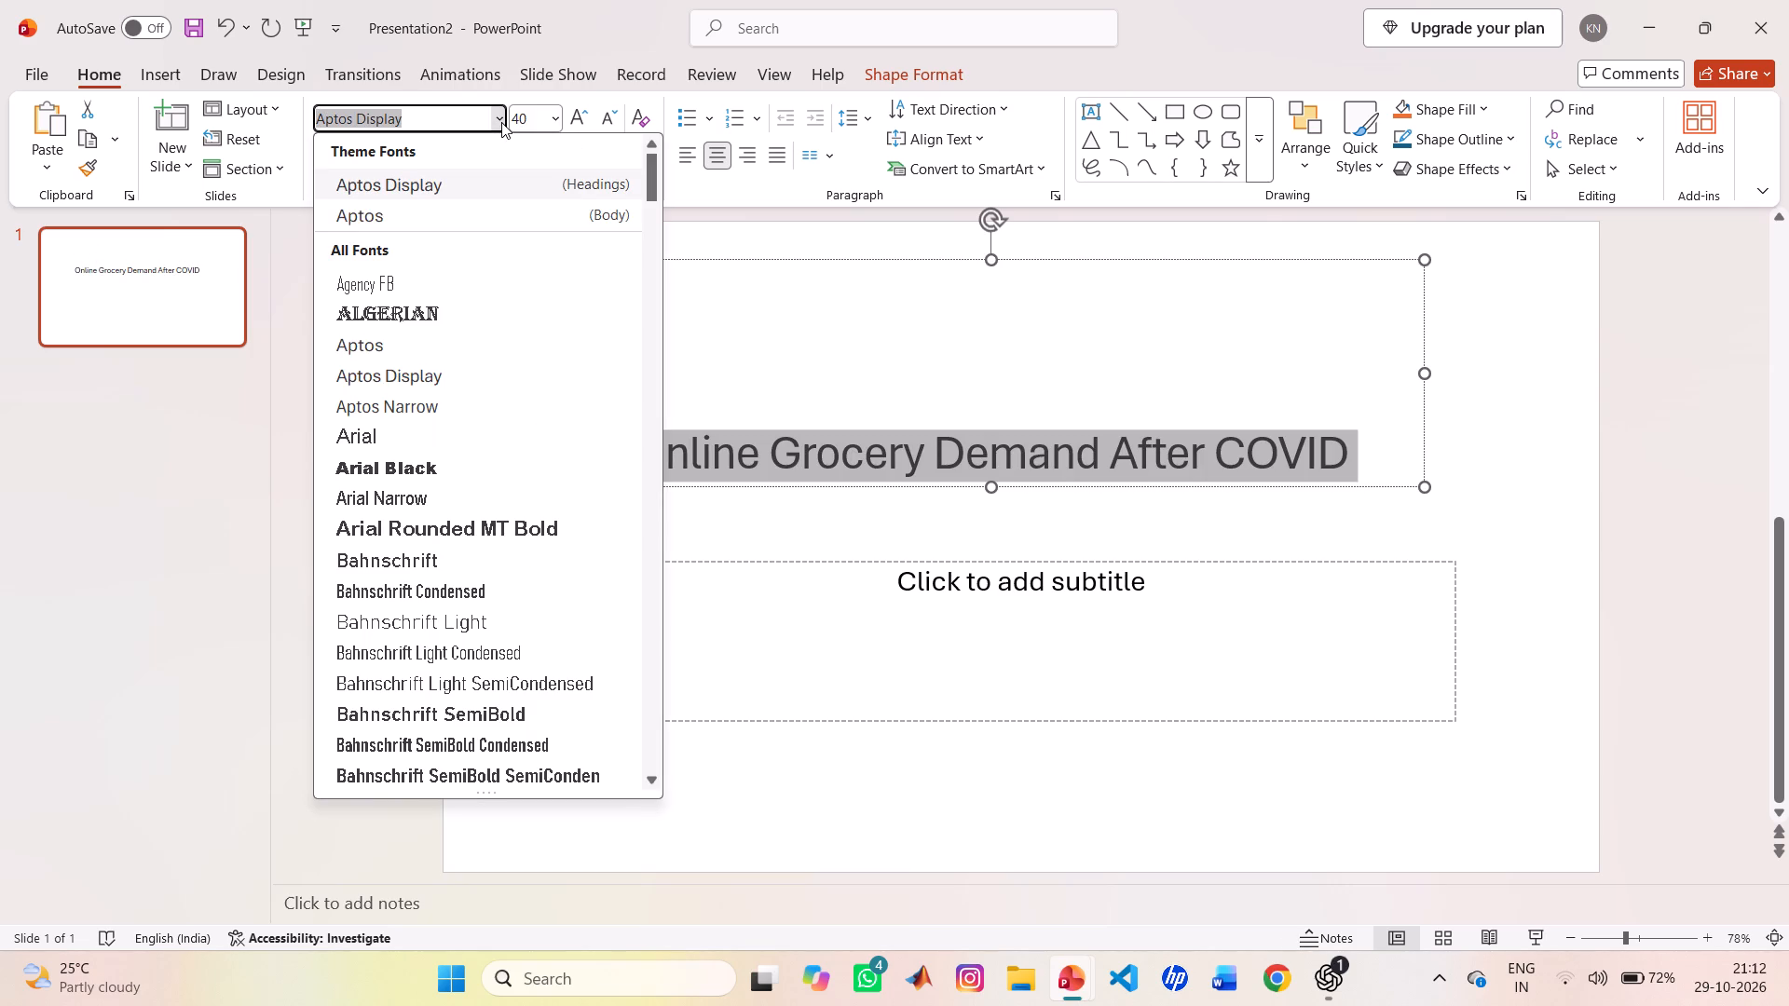
left_click(418, 107)
key("BackSpace")
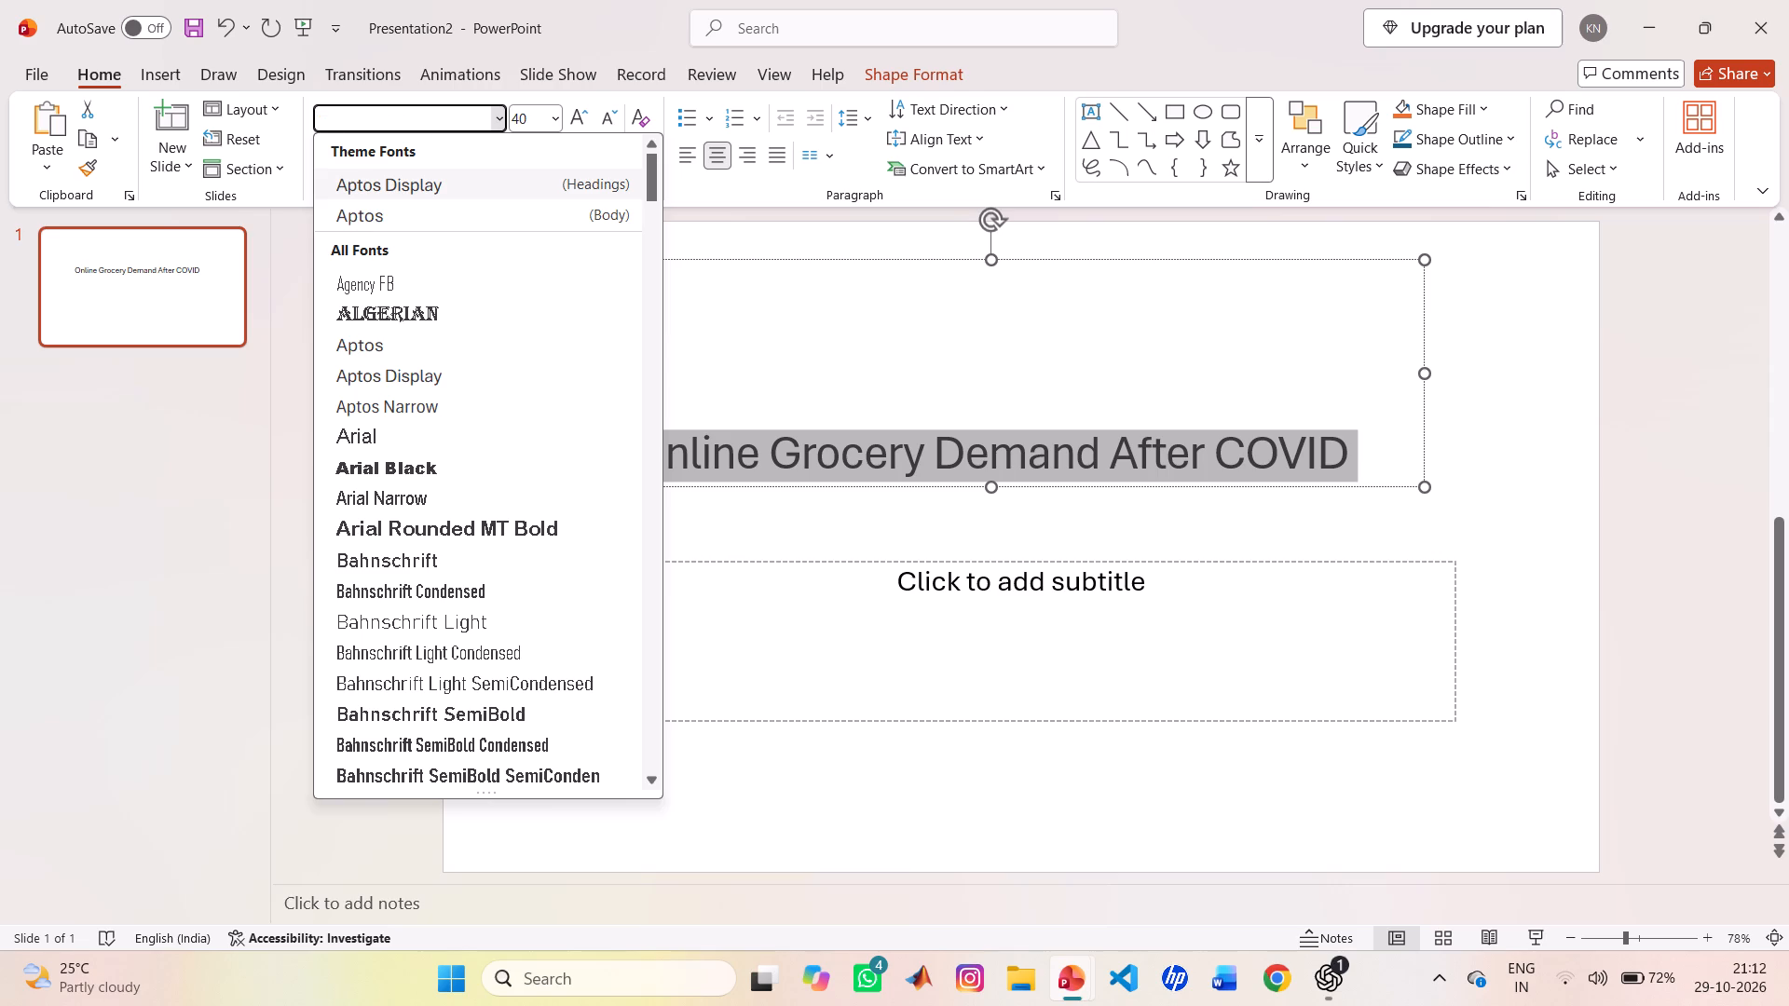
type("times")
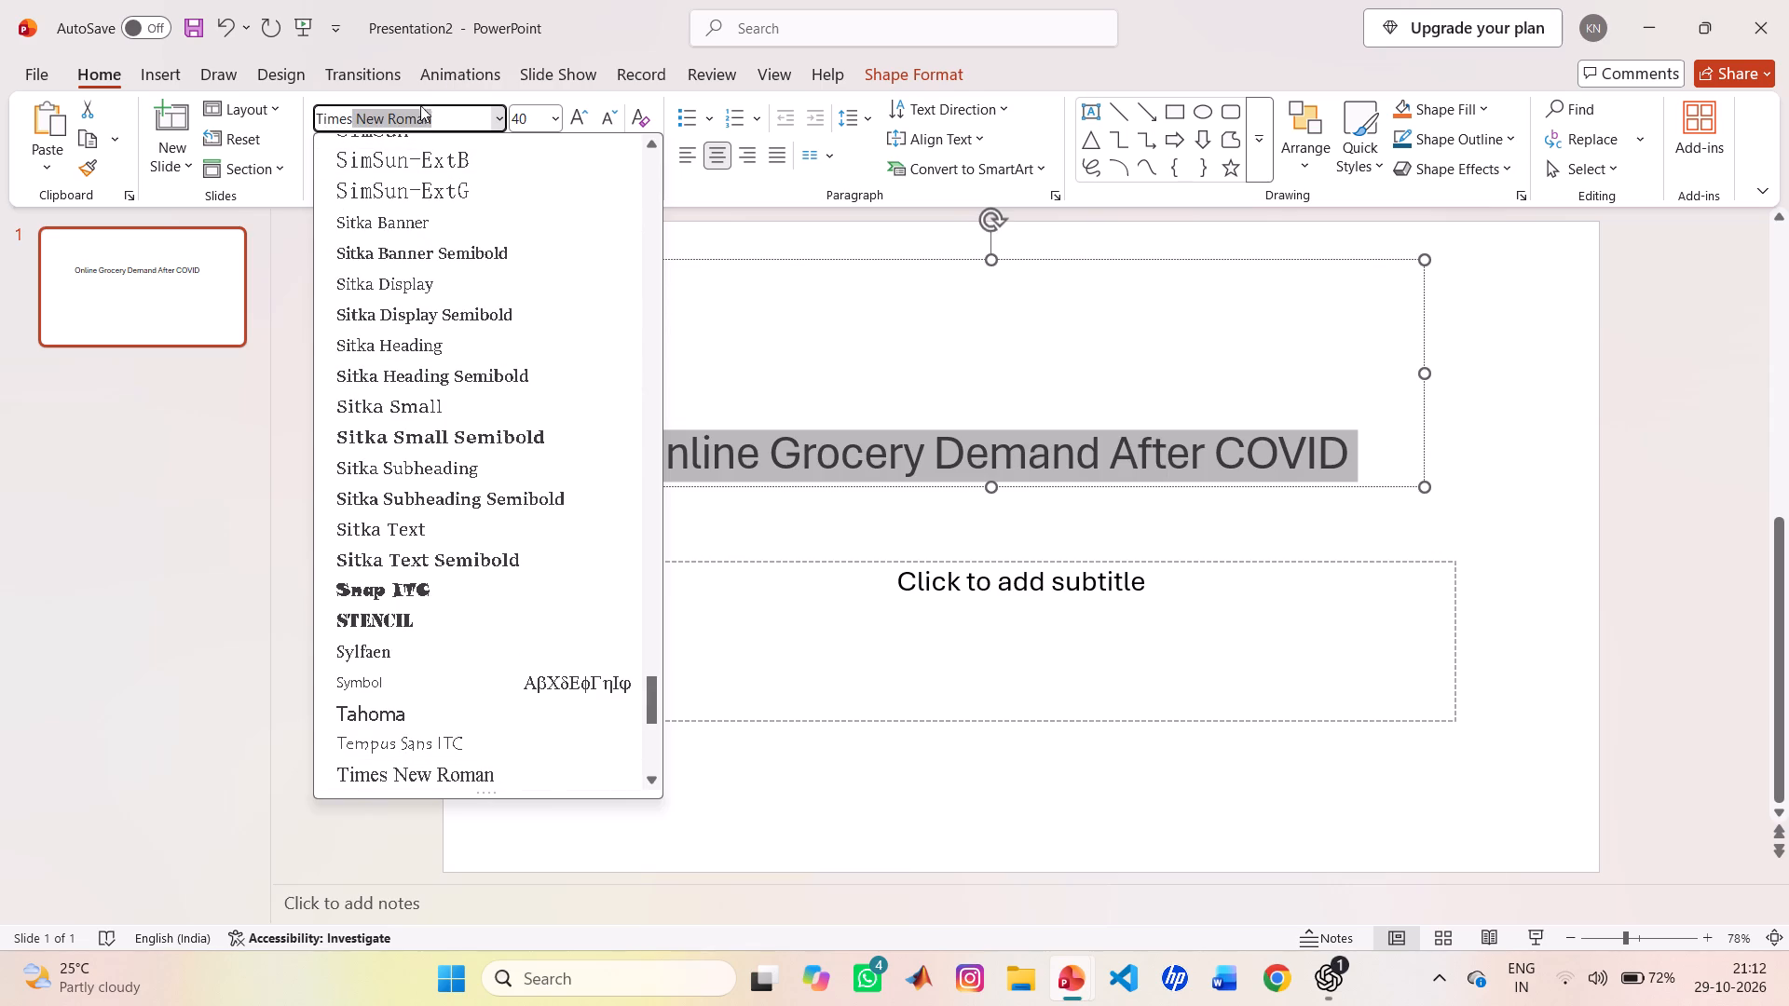
left_click(497, 775)
left_click(527, 650)
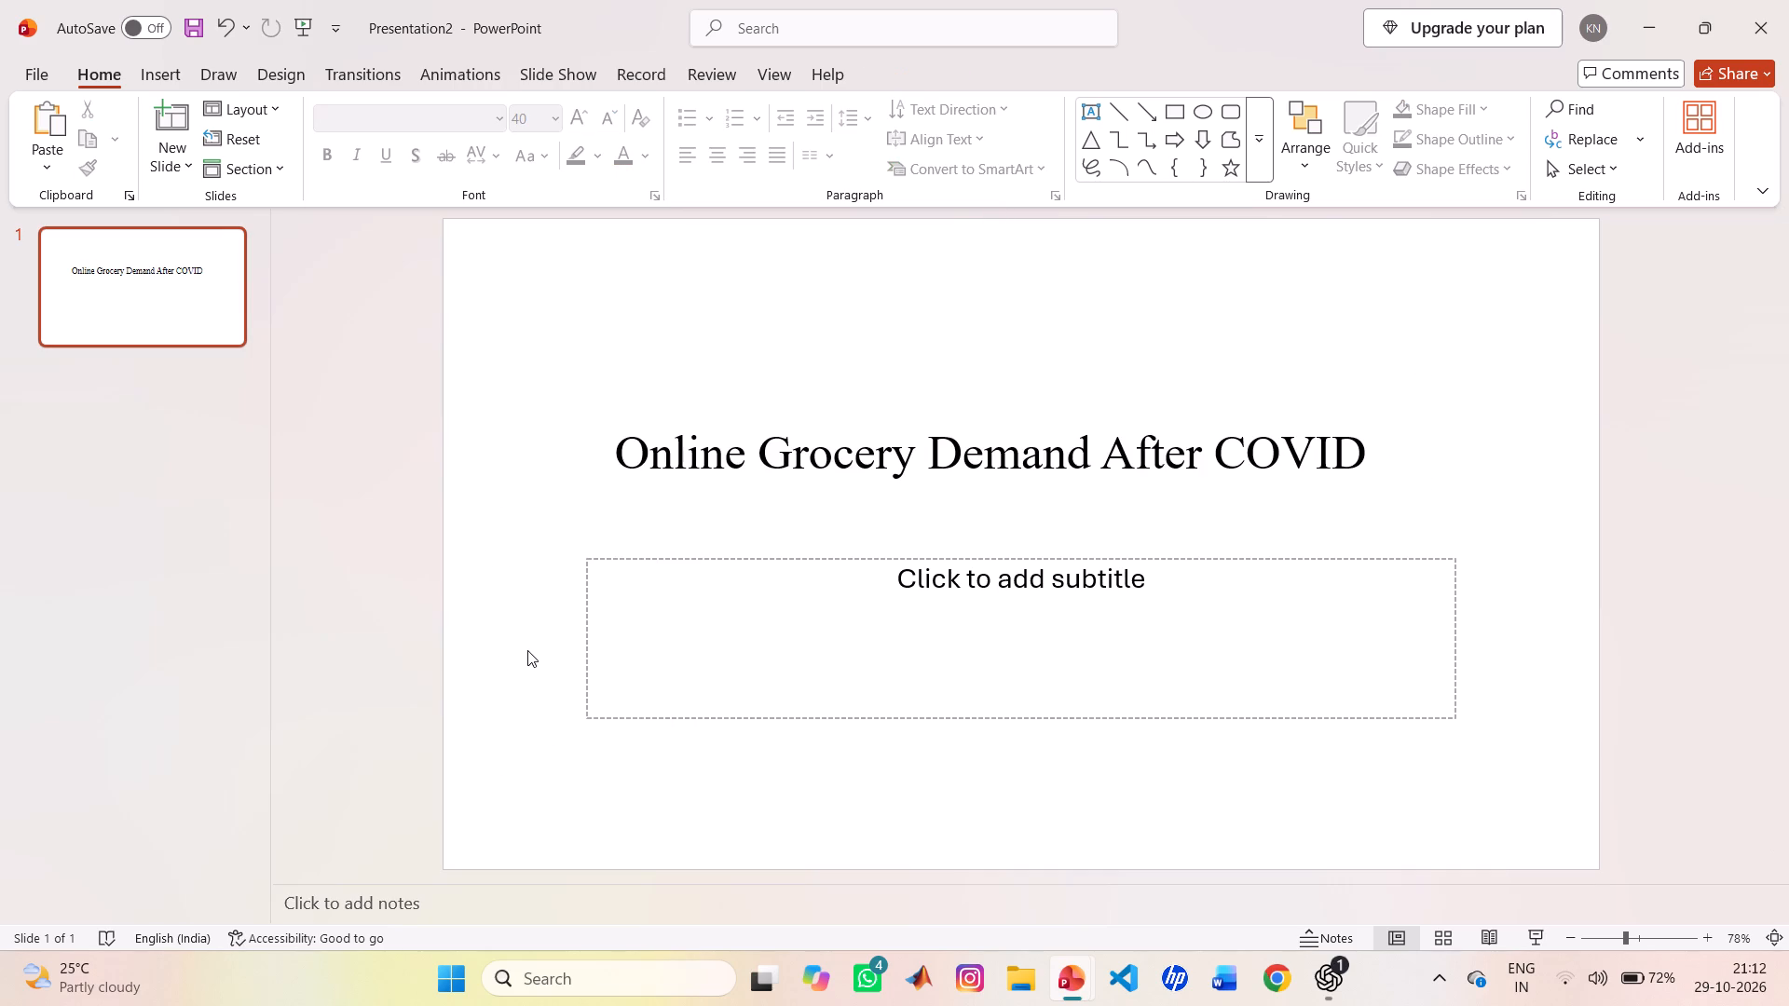
Narrow the empty subtitle placeholder to less than half its width and move it to the slide's lower-right corner.
left_click(932, 577)
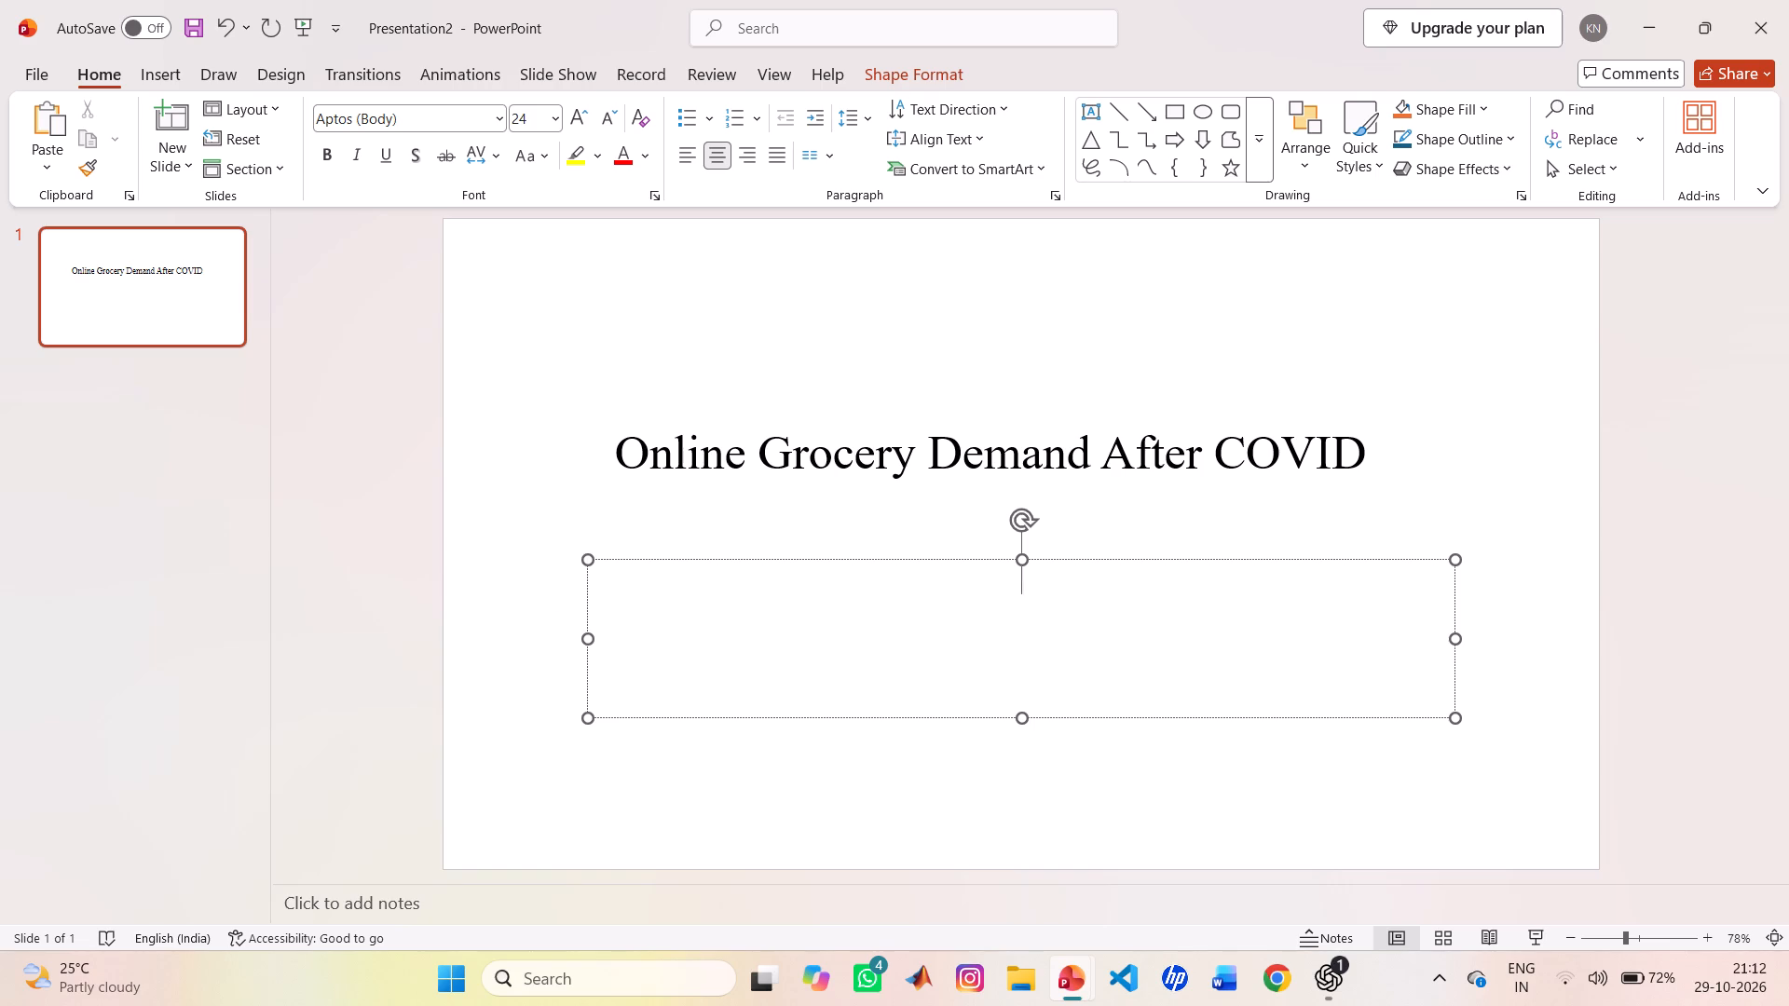
left_click_drag(585, 636, 999, 640)
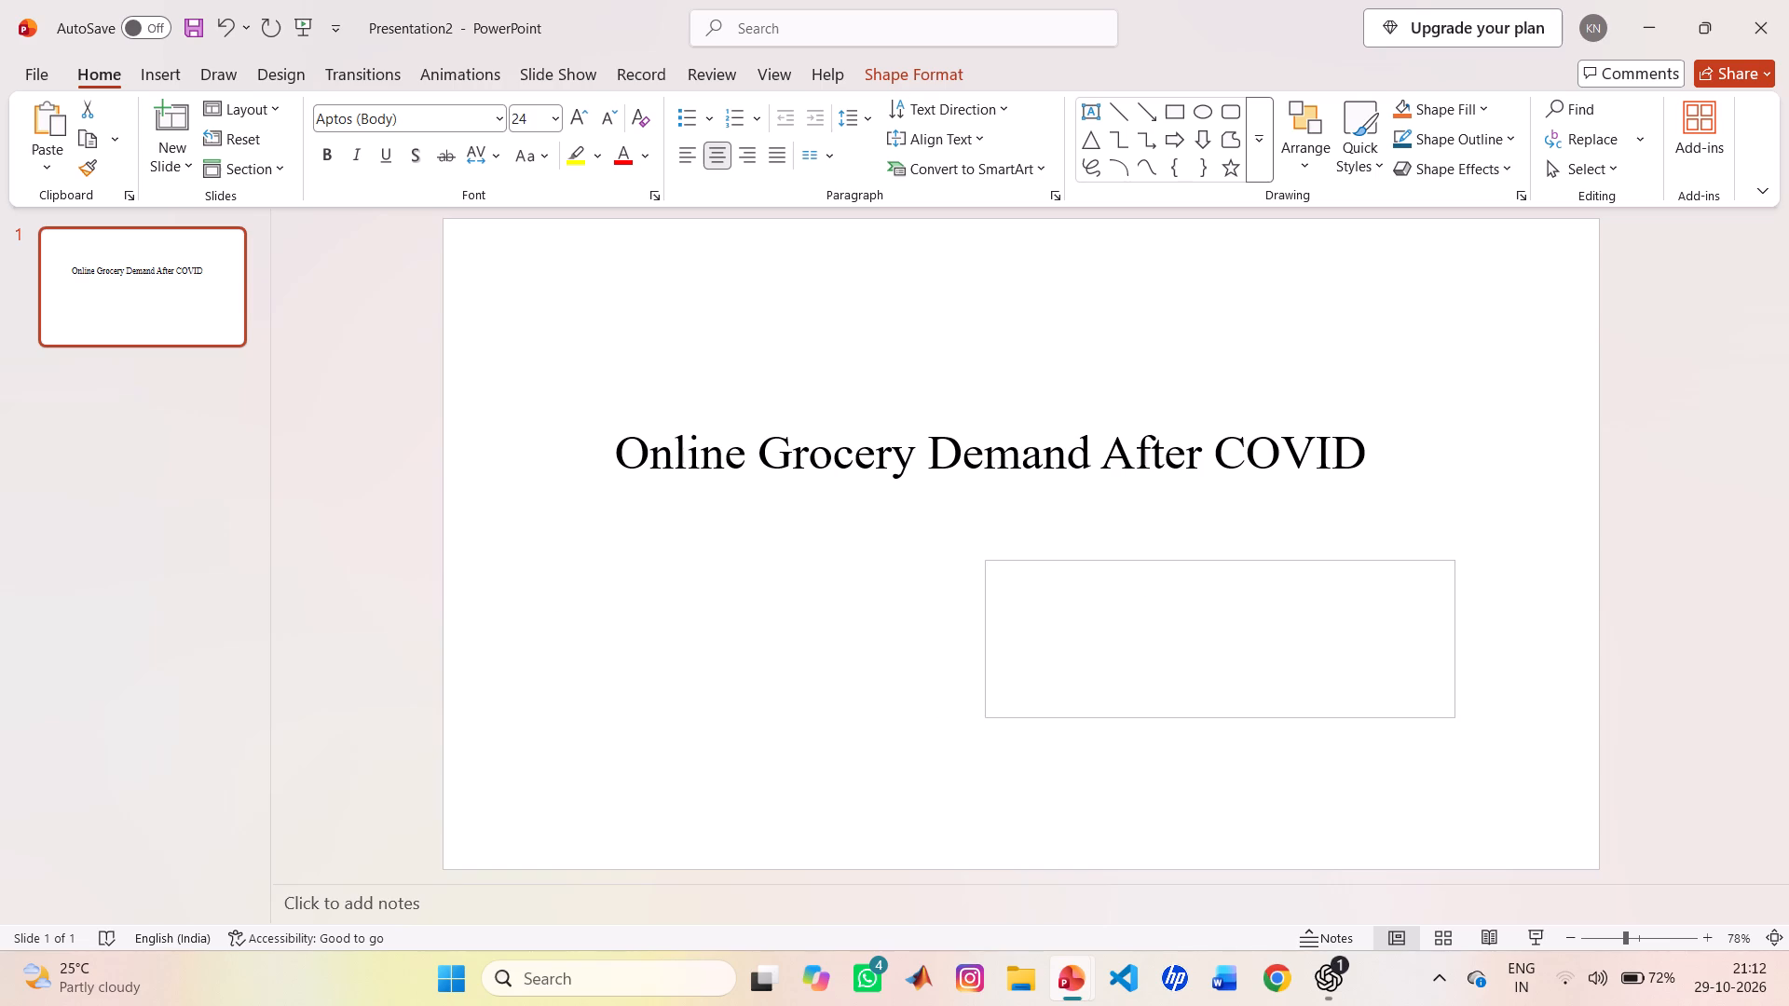
left_click_drag(999, 640, 1051, 646)
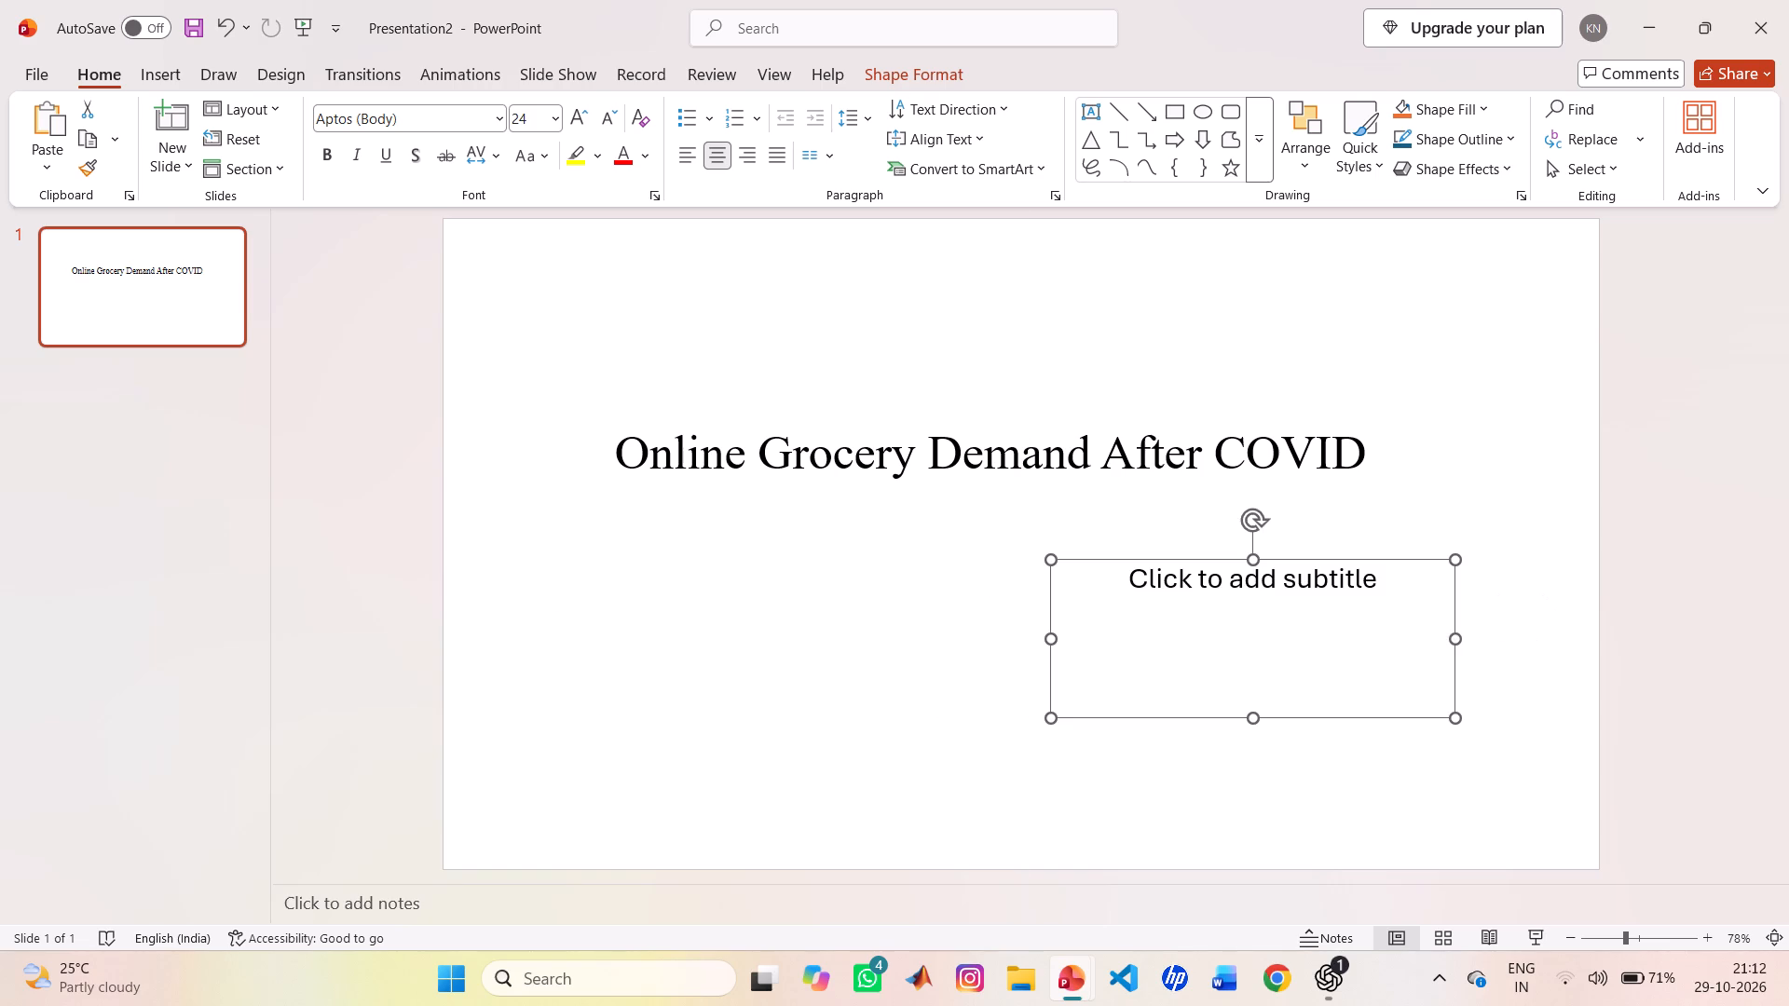
left_click_drag(1459, 638, 1393, 638)
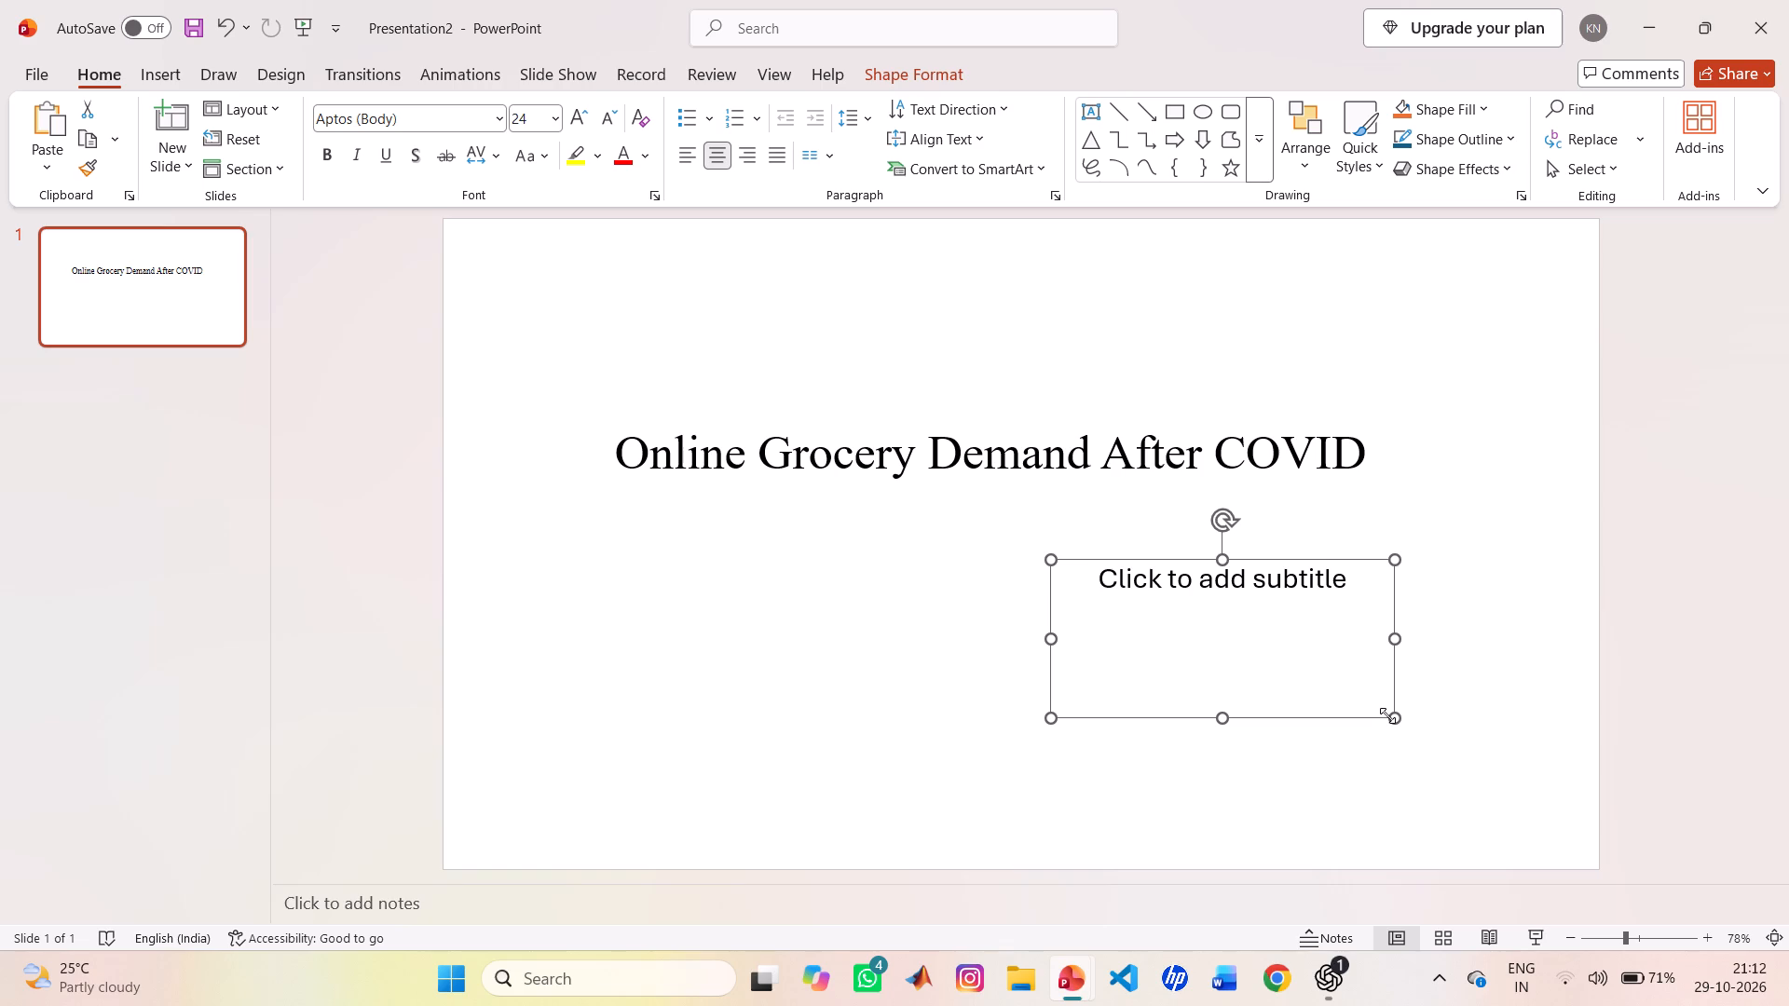
left_click_drag(1377, 717, 1503, 801)
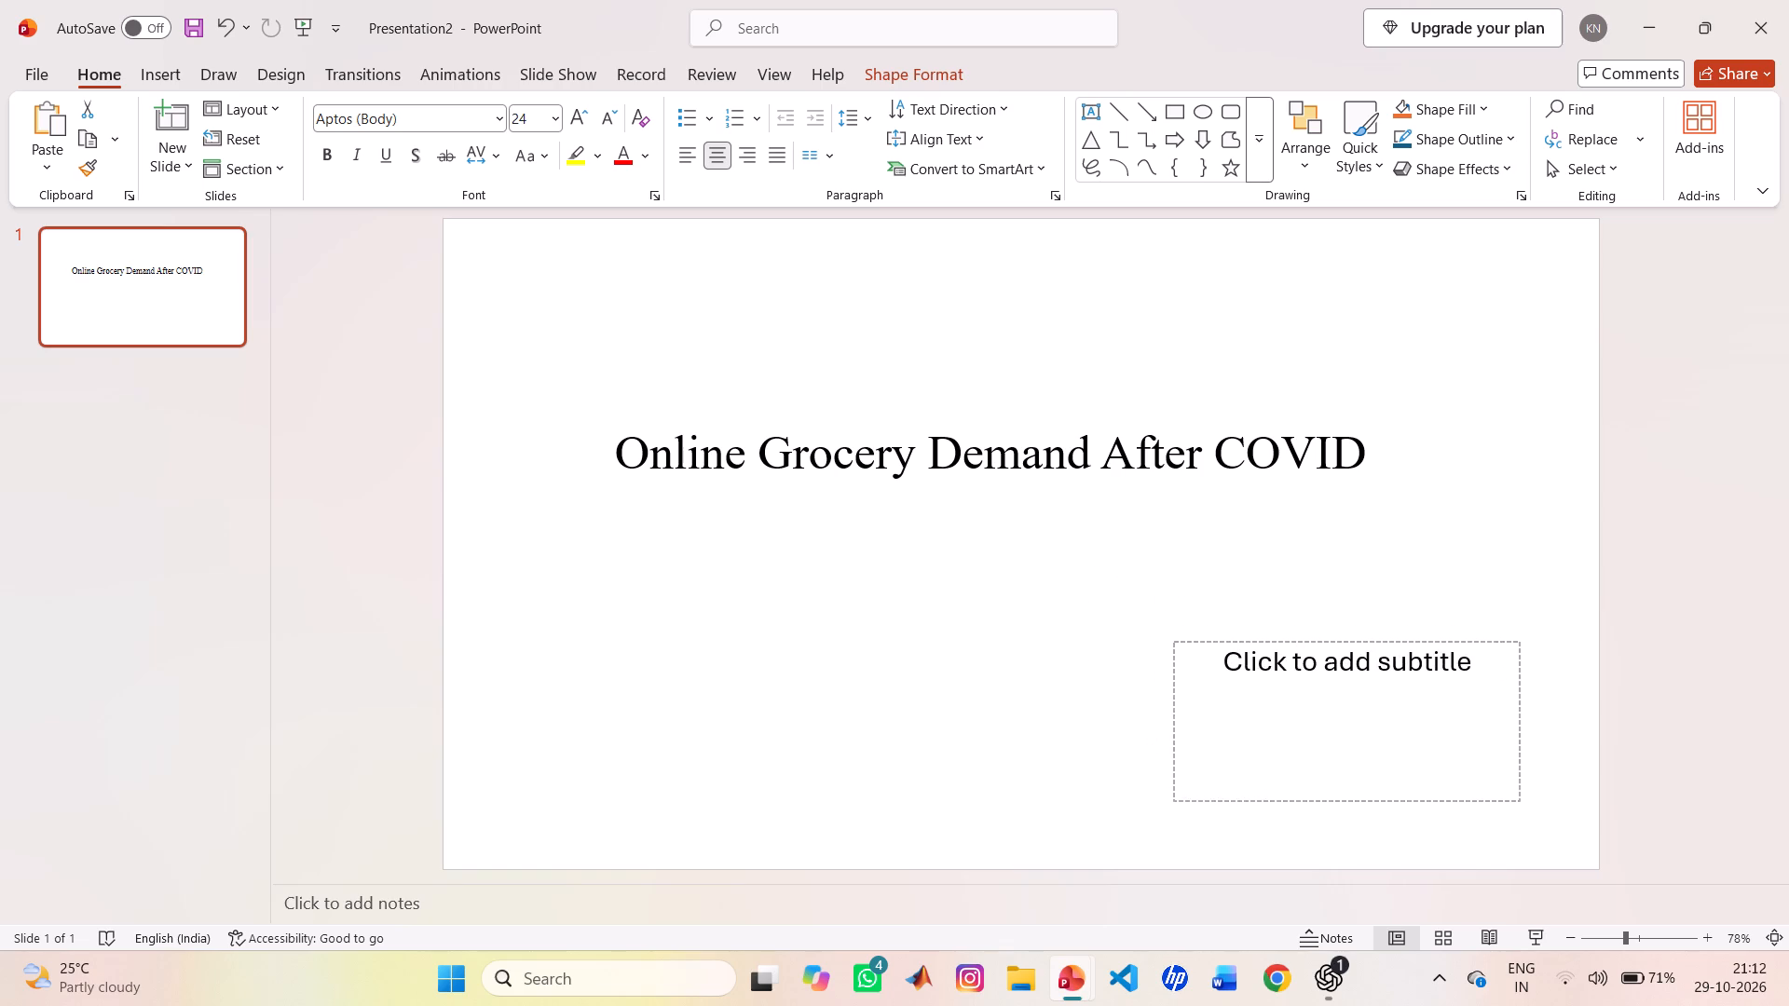
left_click_drag(1503, 801, 1578, 837)
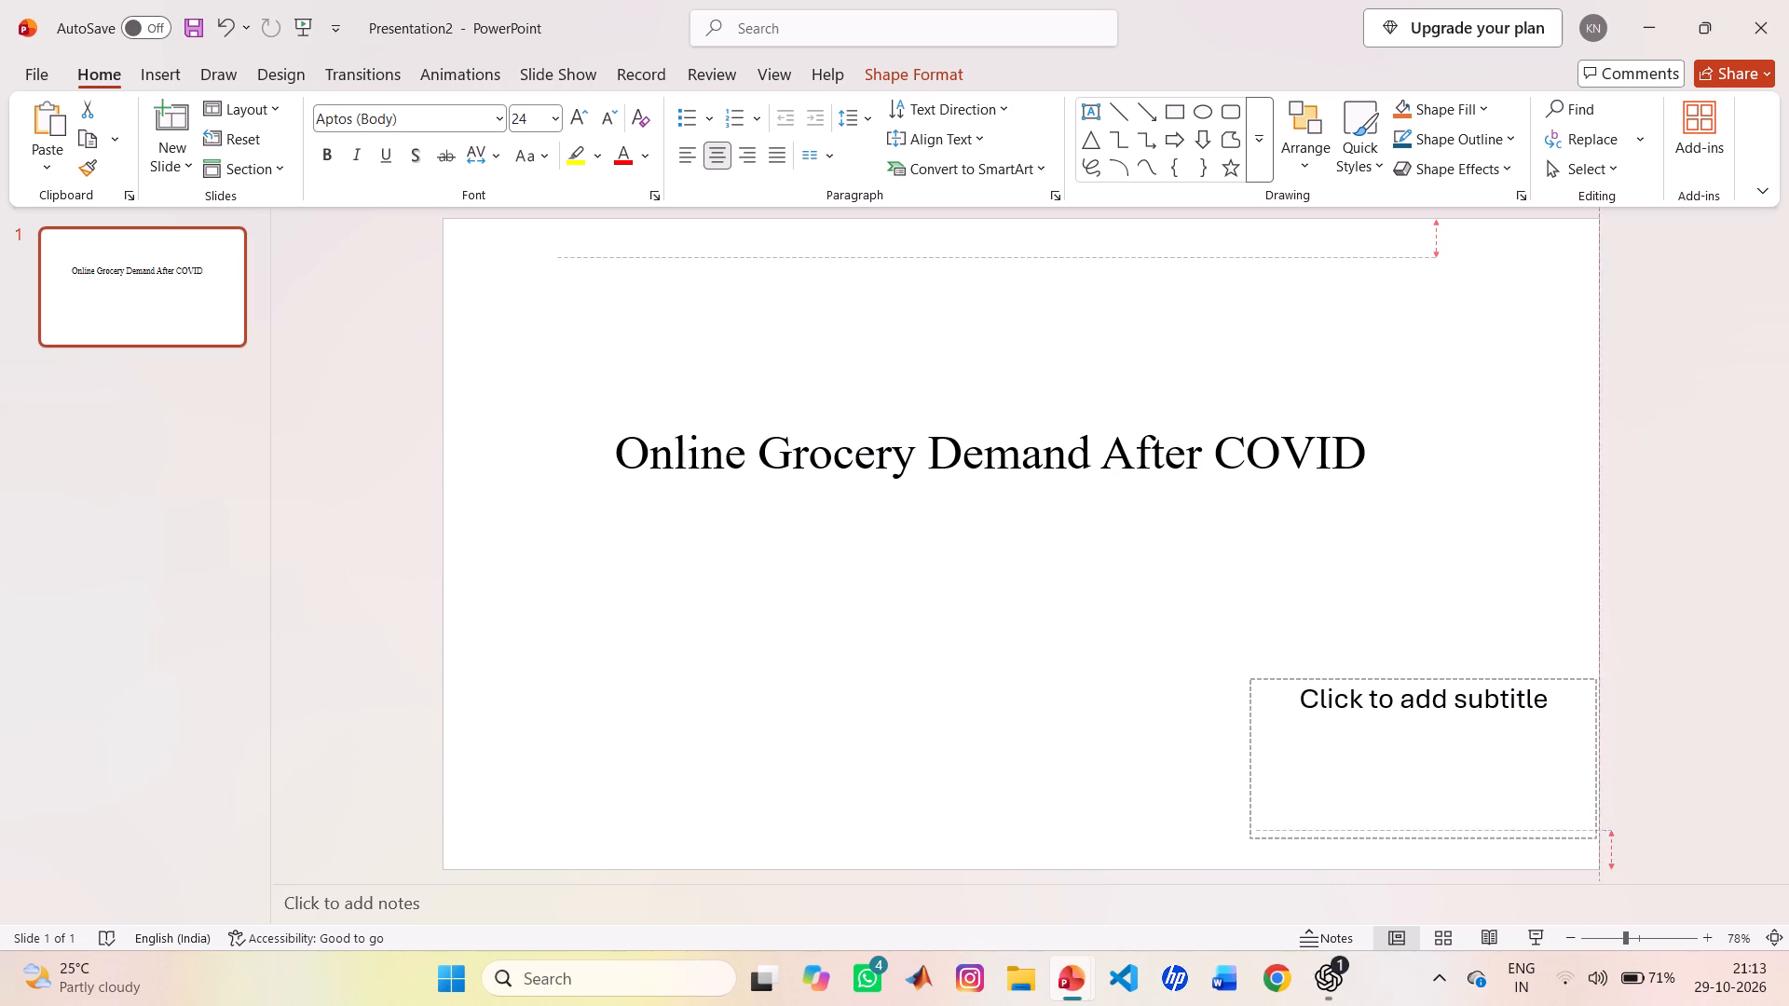
left_click_drag(1578, 837, 1560, 837)
Enter "Presented By" as the first line of the subtitle placeholder.
left_click(1443, 719)
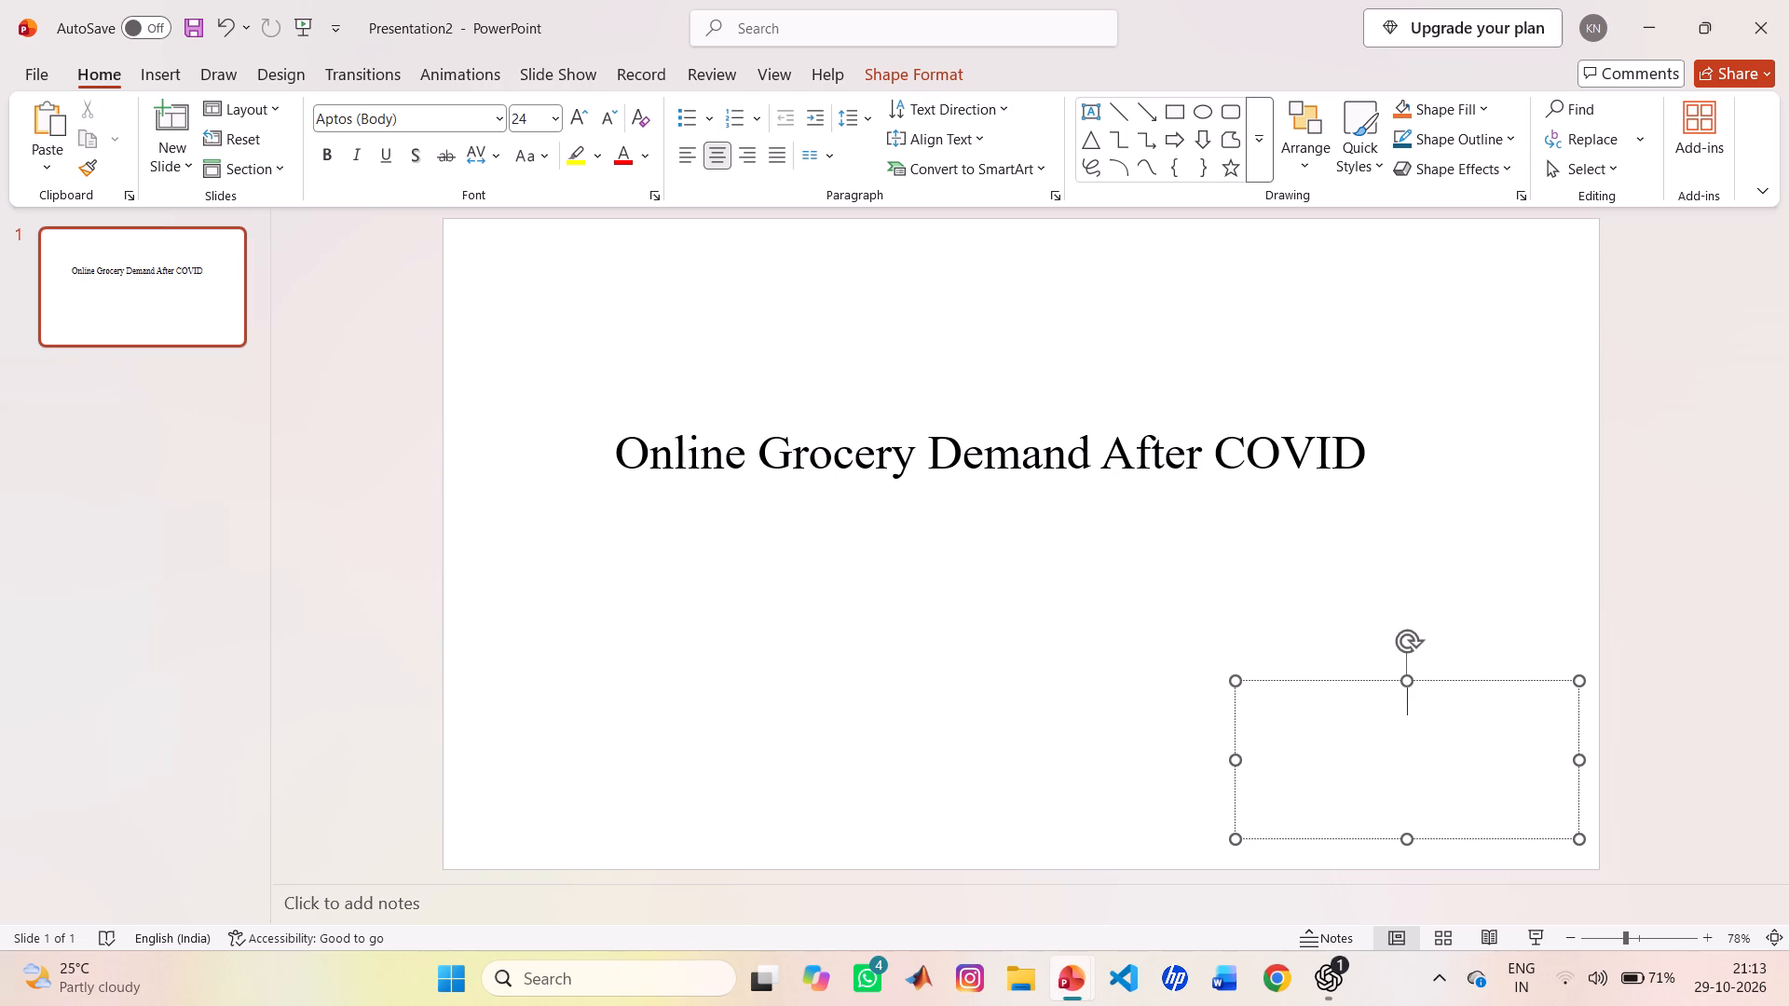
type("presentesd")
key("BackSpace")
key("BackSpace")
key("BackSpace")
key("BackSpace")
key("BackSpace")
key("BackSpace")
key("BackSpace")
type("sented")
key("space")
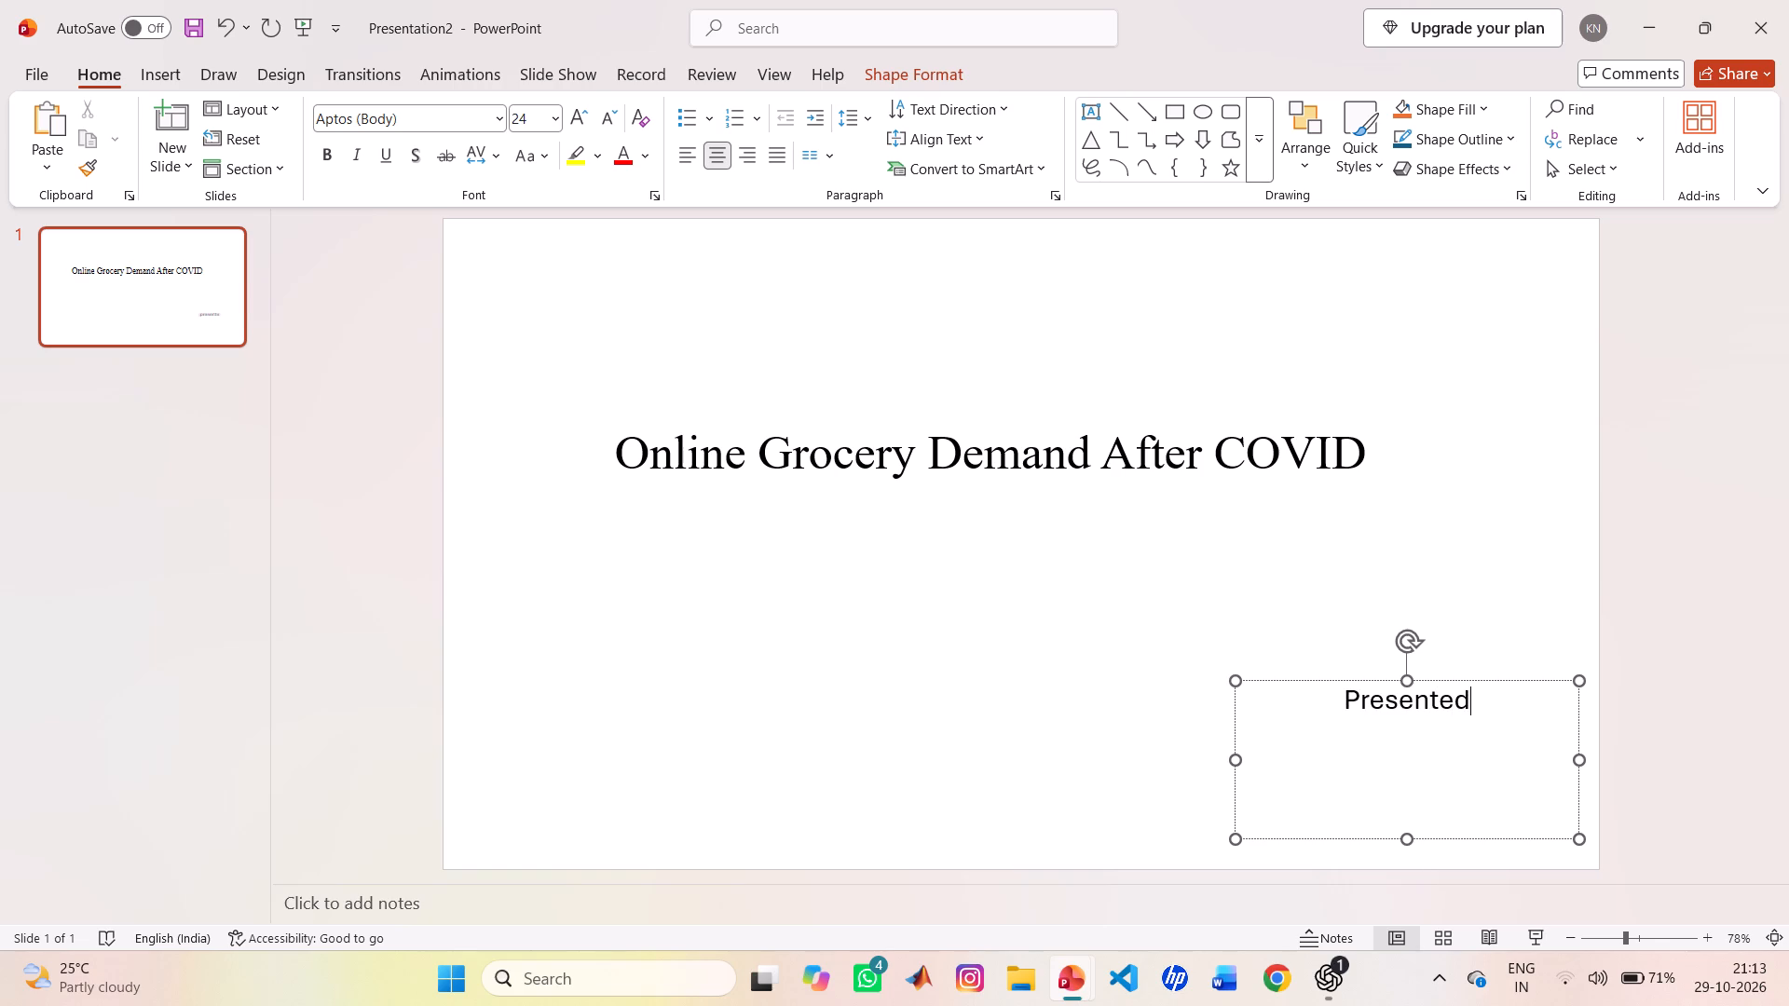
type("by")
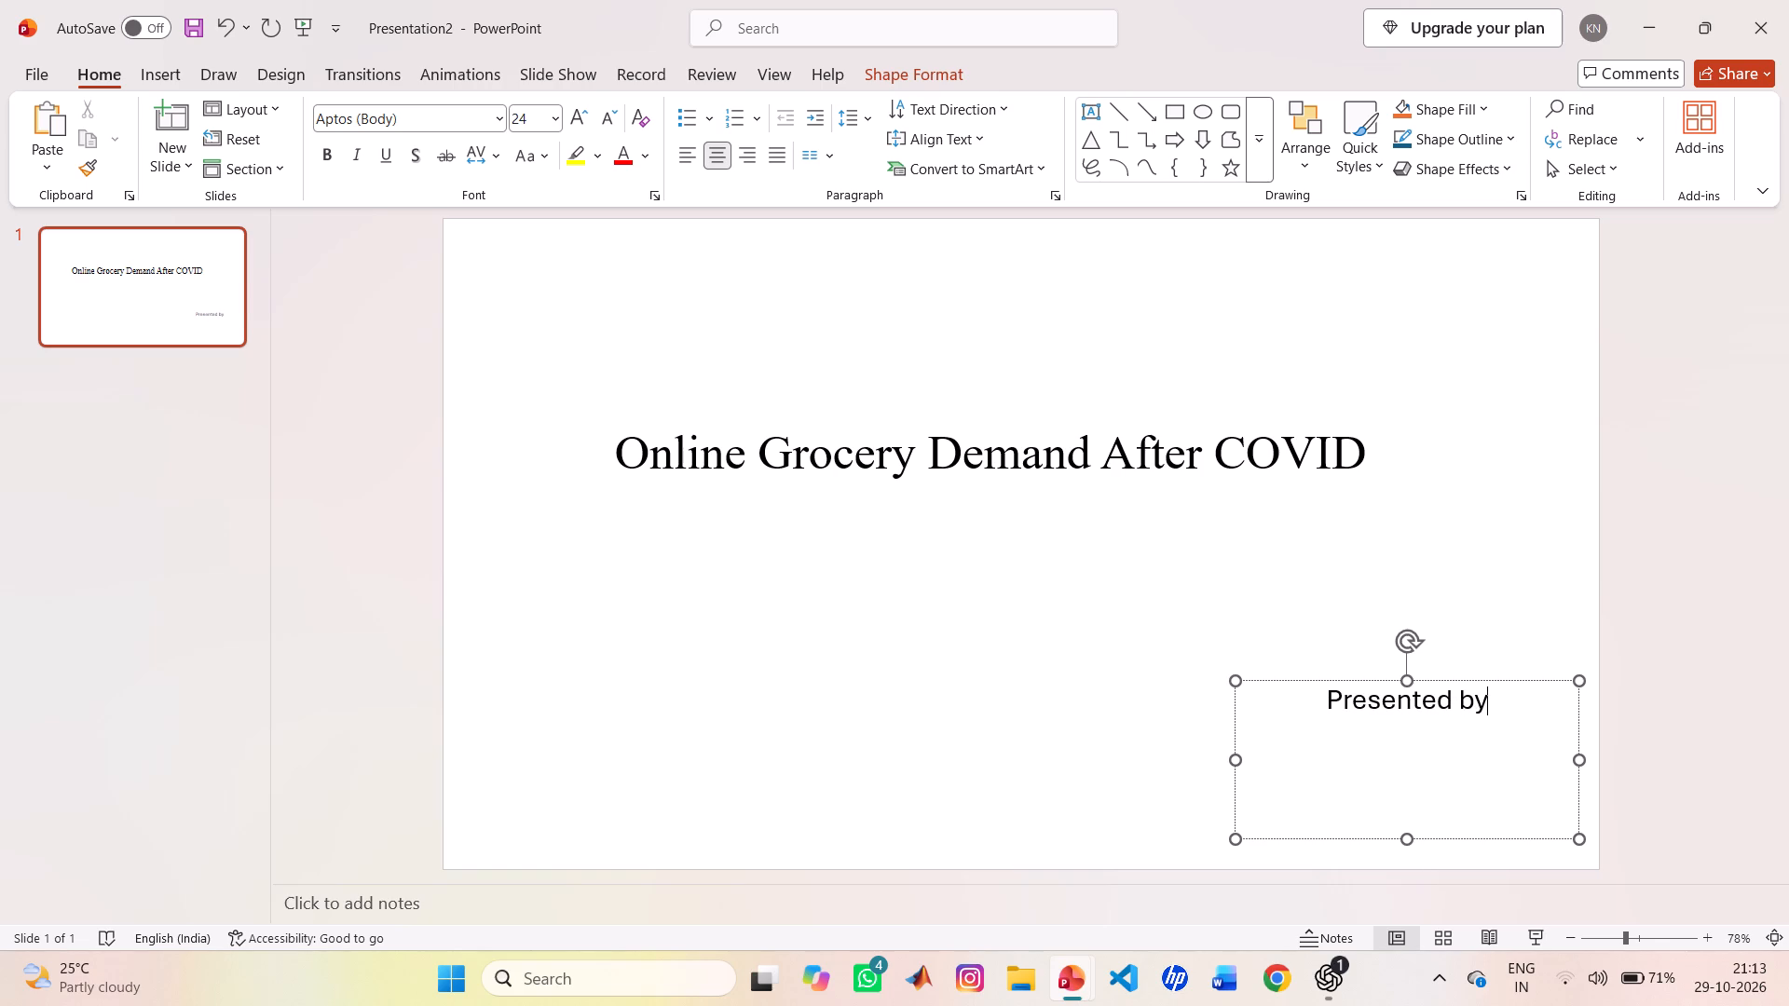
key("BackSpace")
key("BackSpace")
Add the presenter's name on a new line under "Presented By", with a space after the initial.
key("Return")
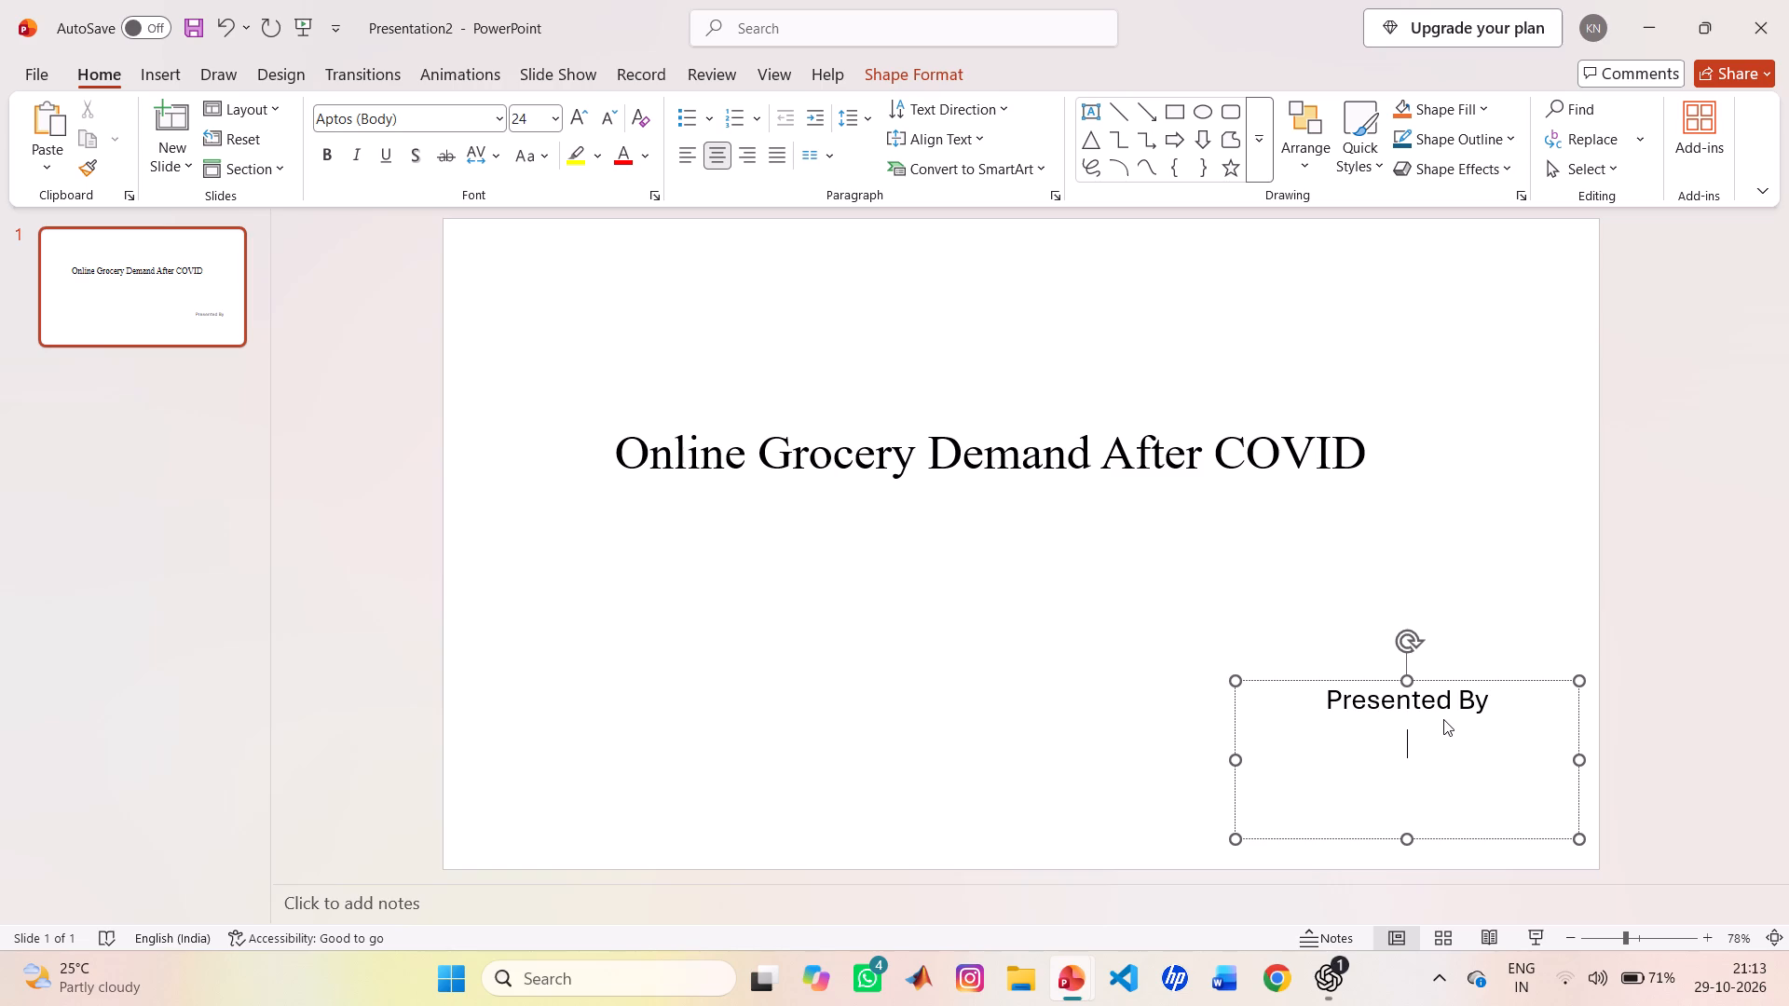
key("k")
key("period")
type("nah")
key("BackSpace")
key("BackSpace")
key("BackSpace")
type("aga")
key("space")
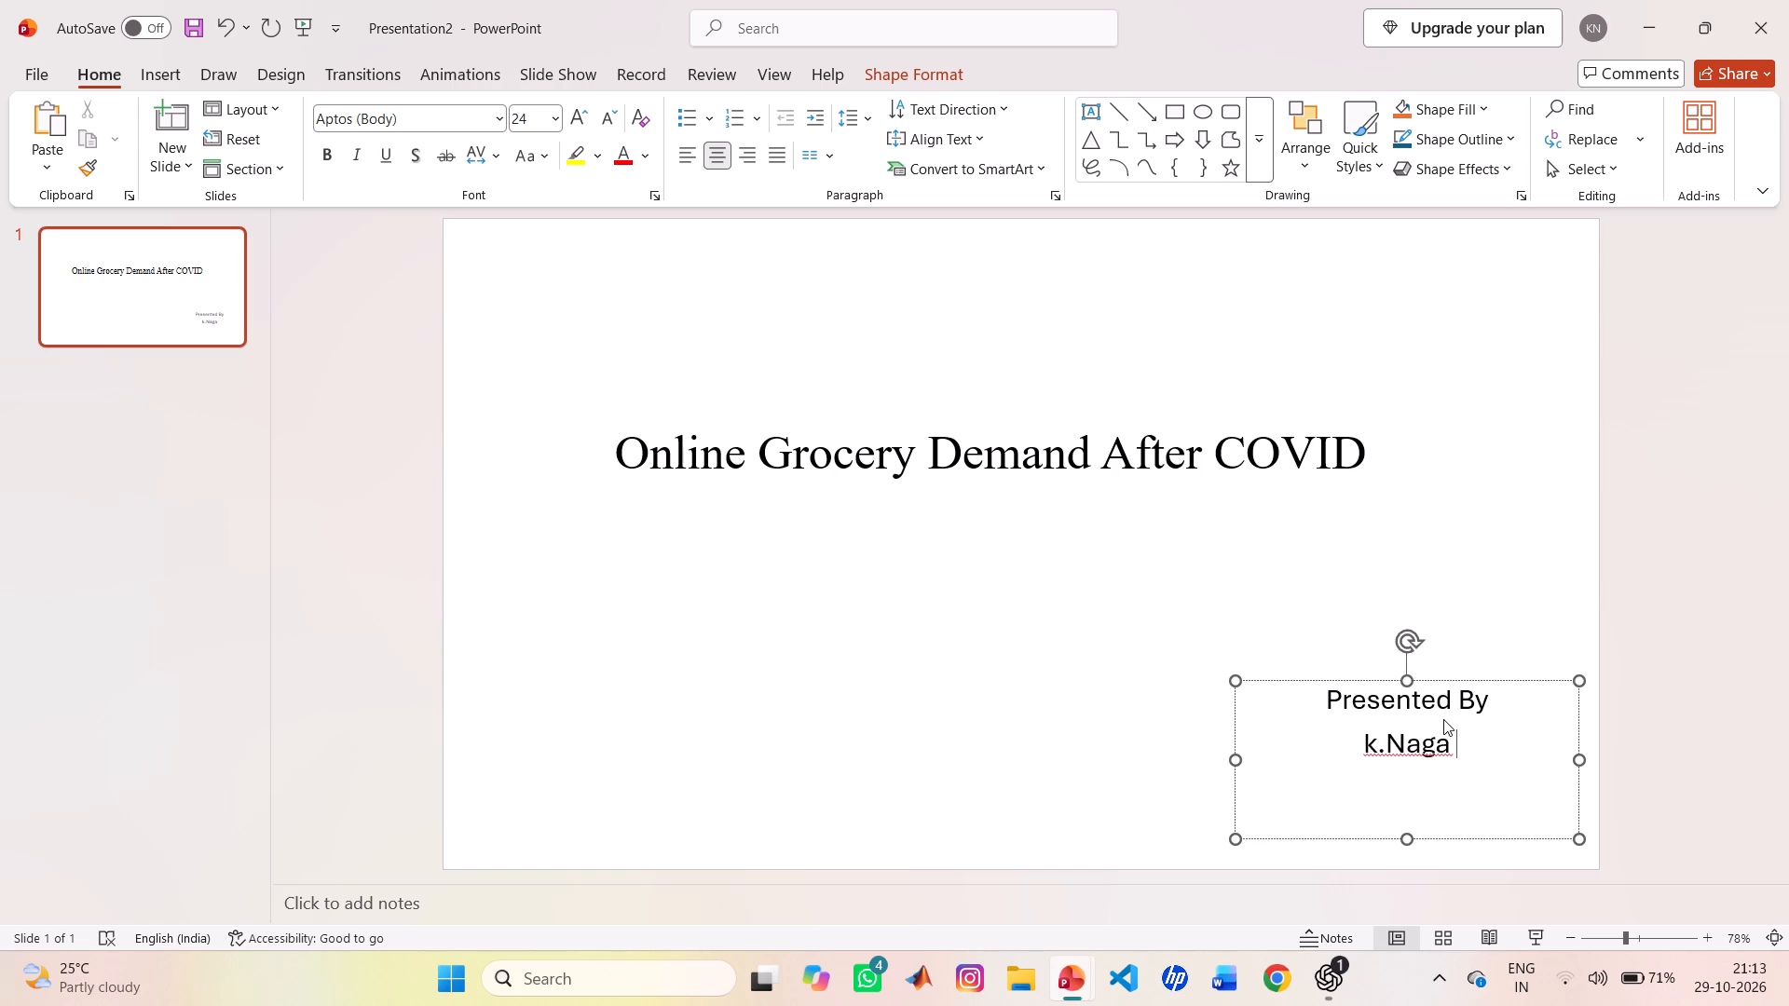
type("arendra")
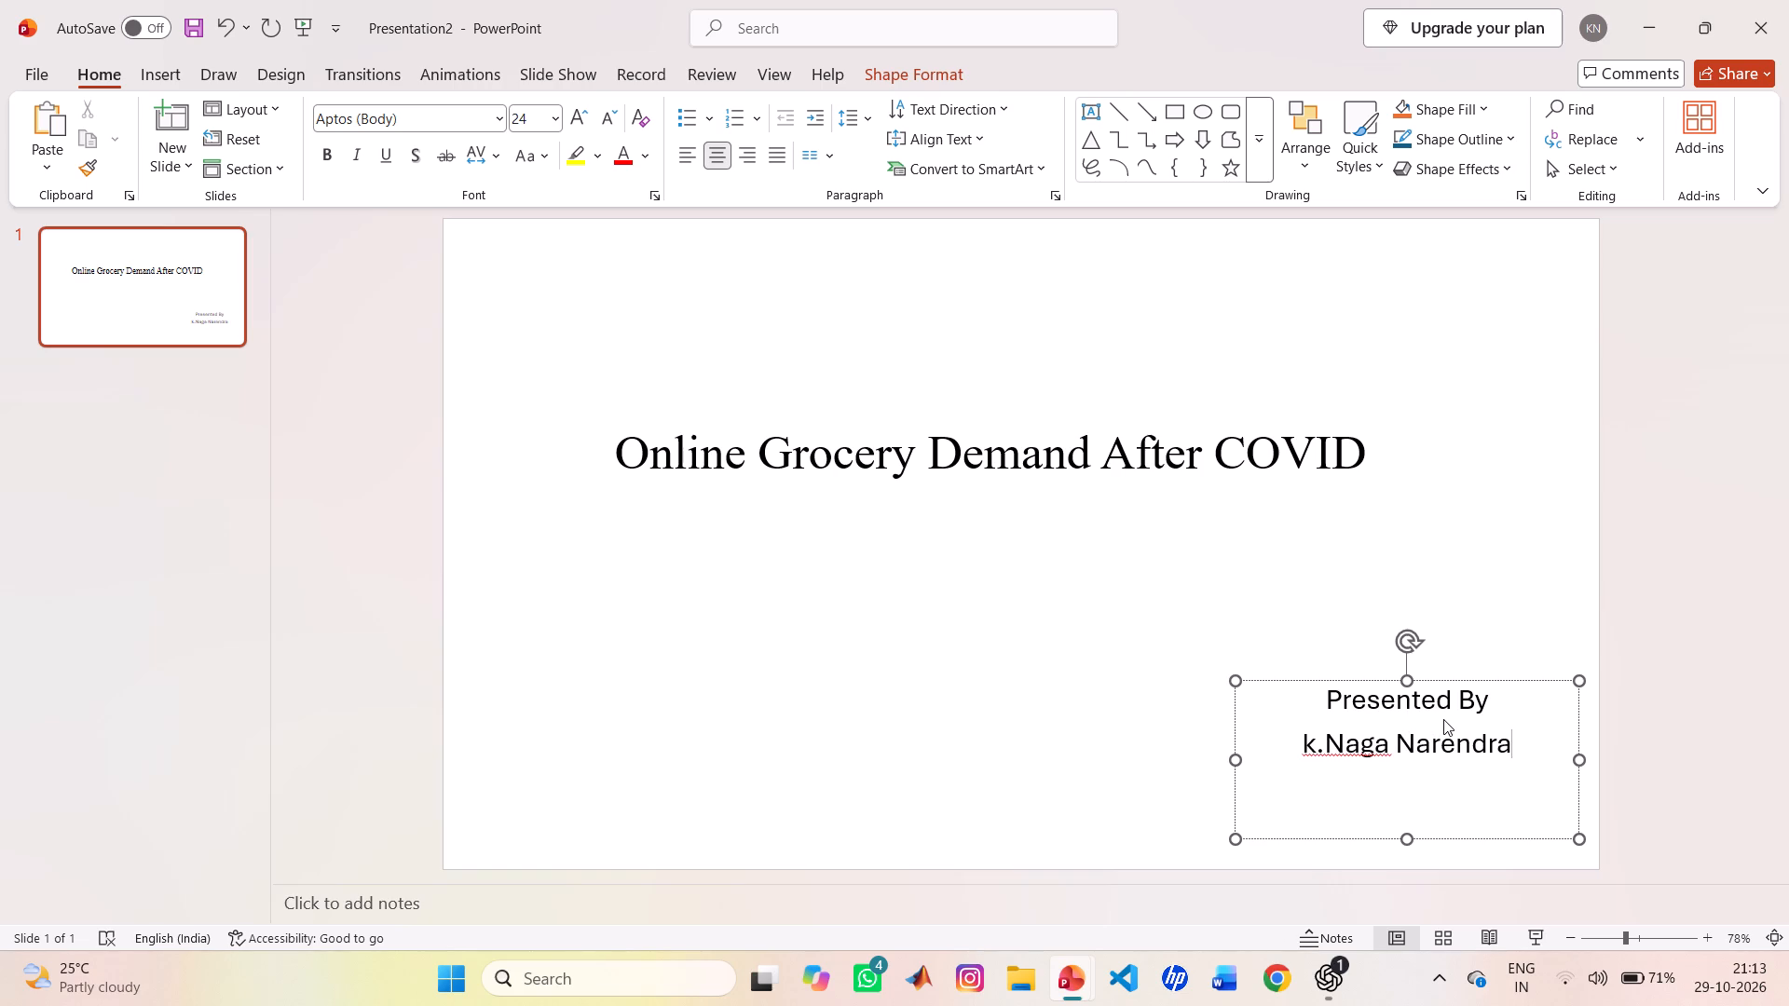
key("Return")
left_click(1325, 746)
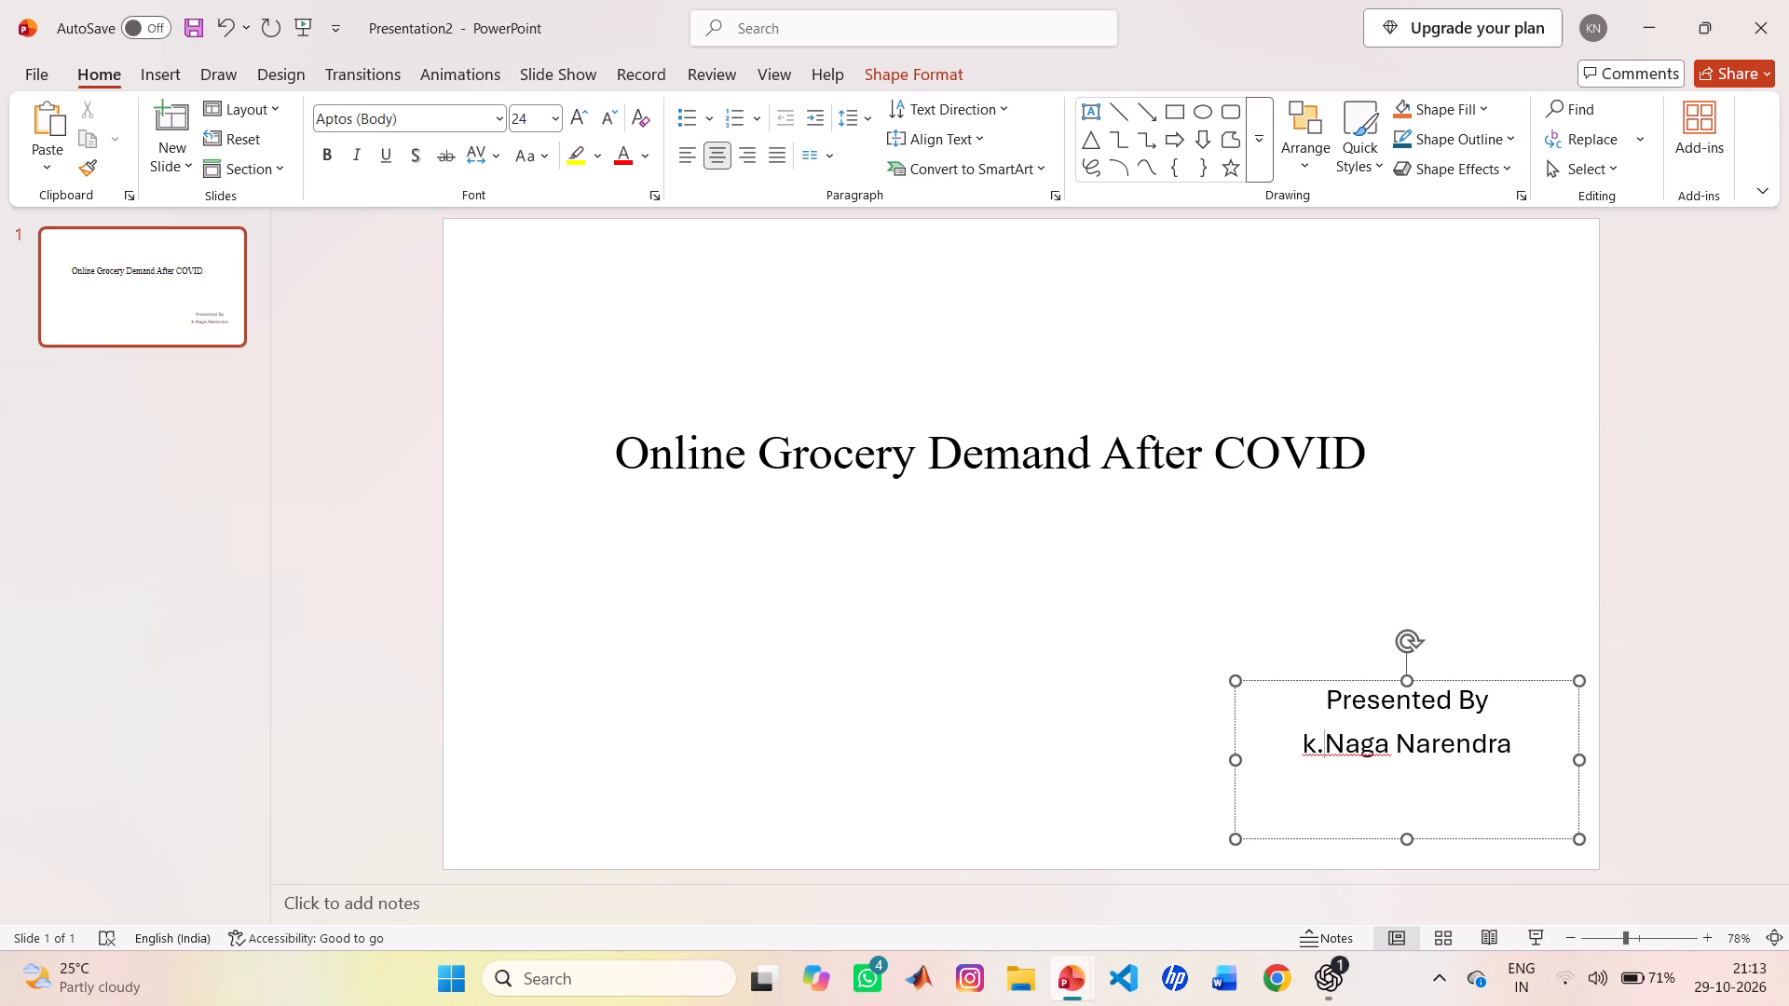
left_click(1314, 748)
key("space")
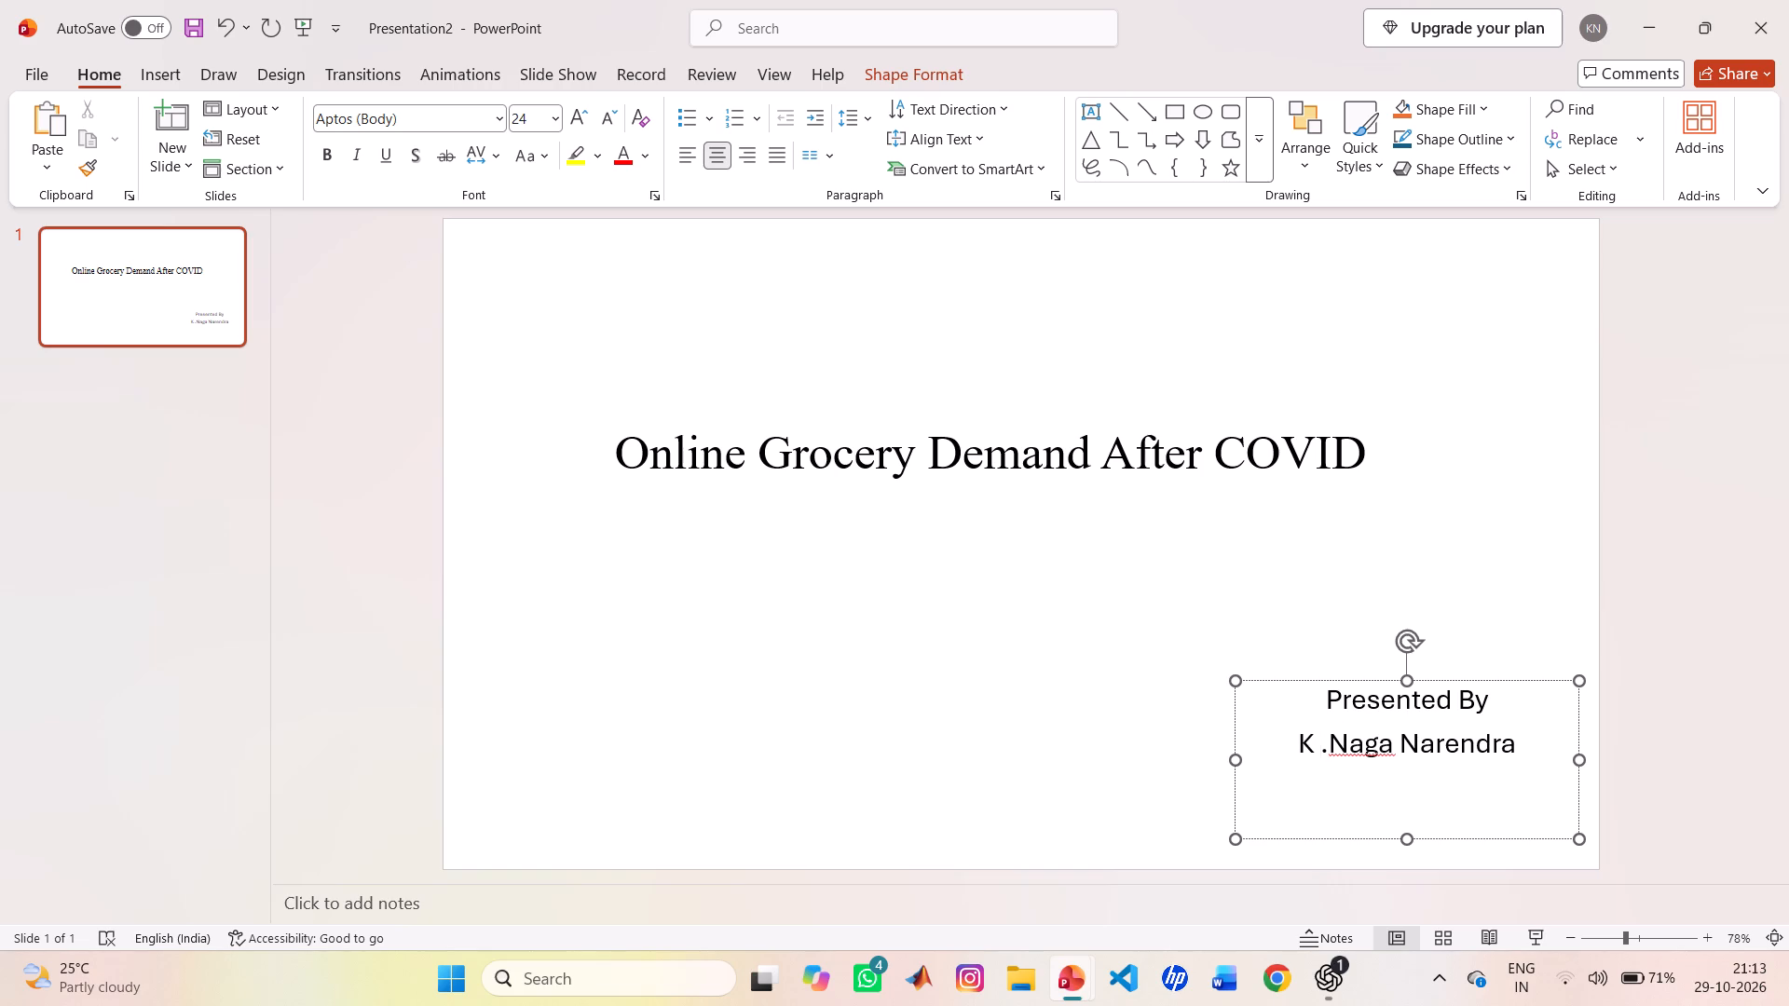
left_click(1524, 751)
Add the presenter's student roll number on a third line below the name.
key("Return")
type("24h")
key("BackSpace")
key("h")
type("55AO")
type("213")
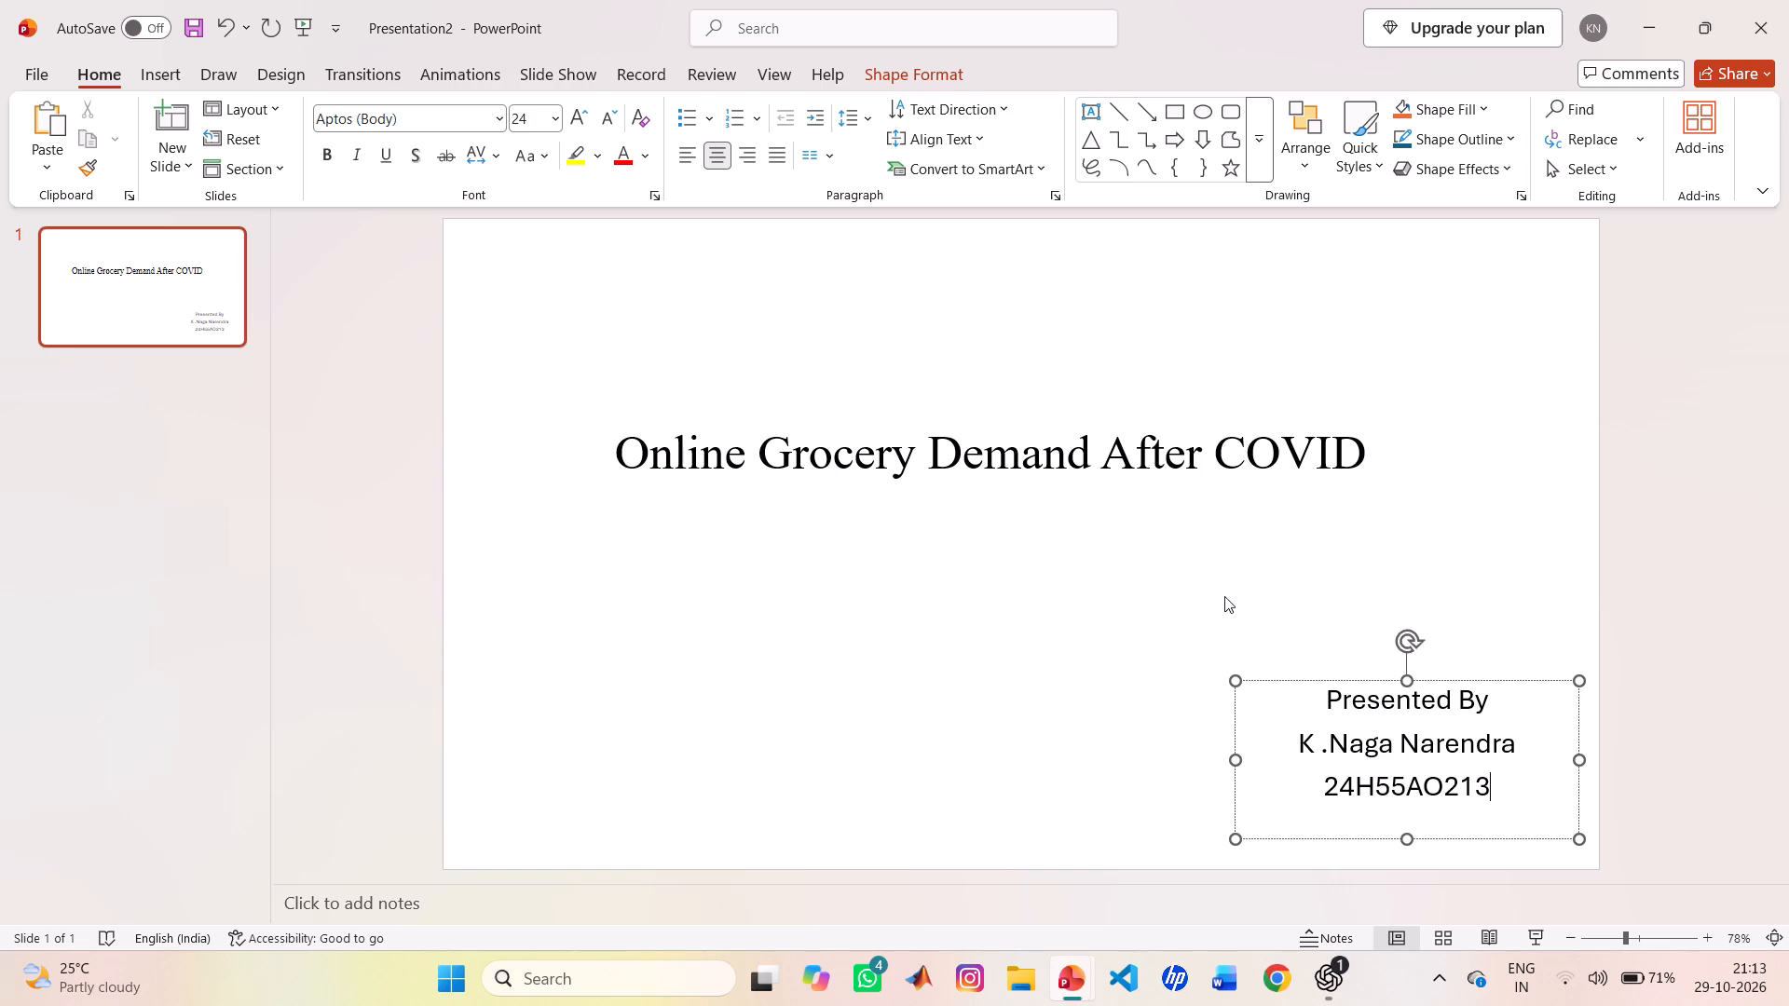
left_click(1224, 596)
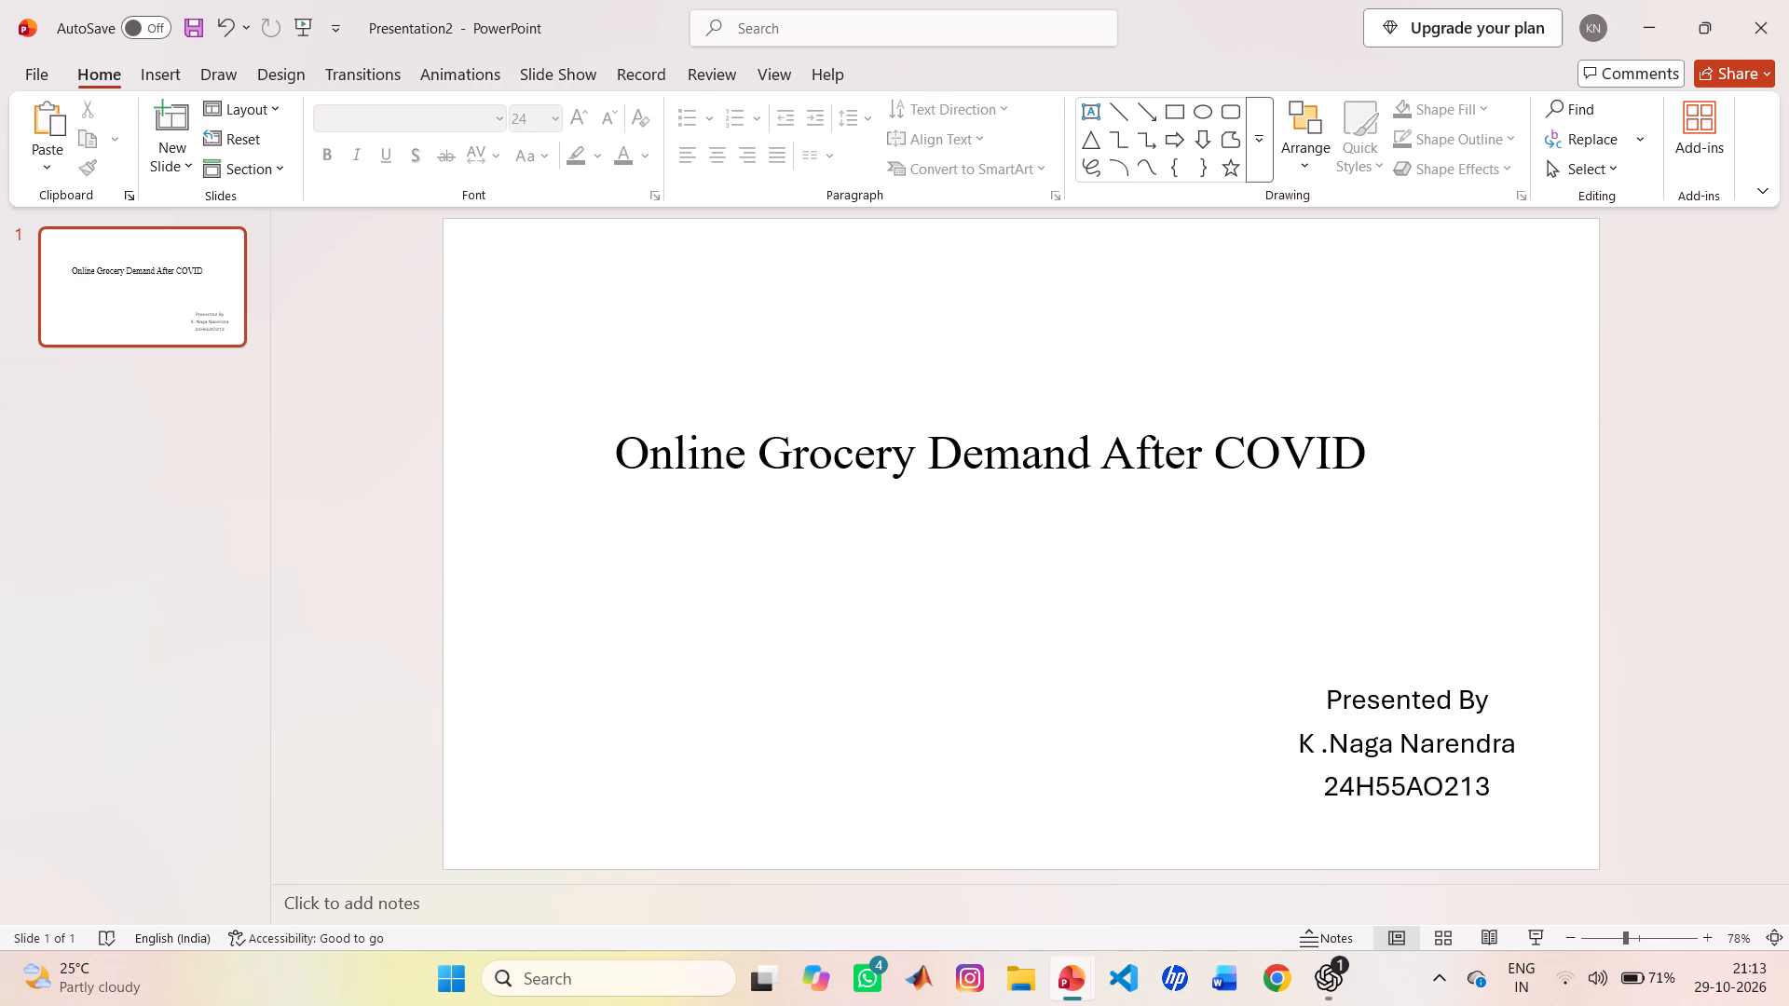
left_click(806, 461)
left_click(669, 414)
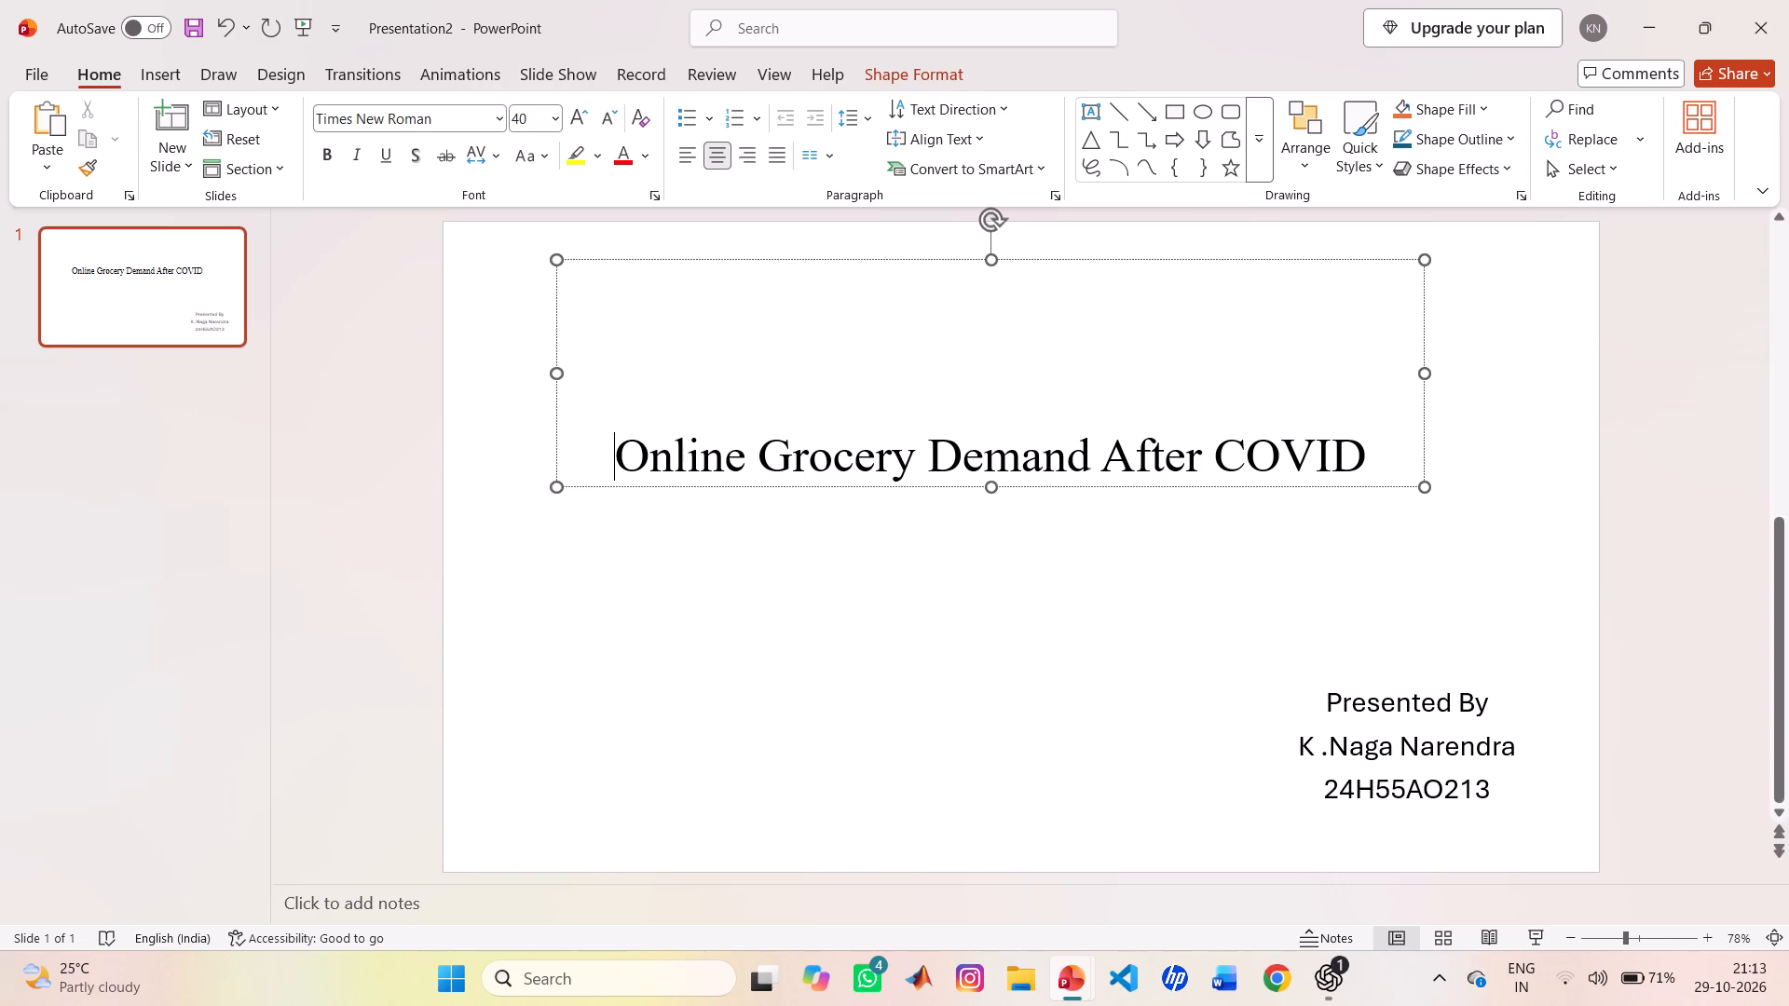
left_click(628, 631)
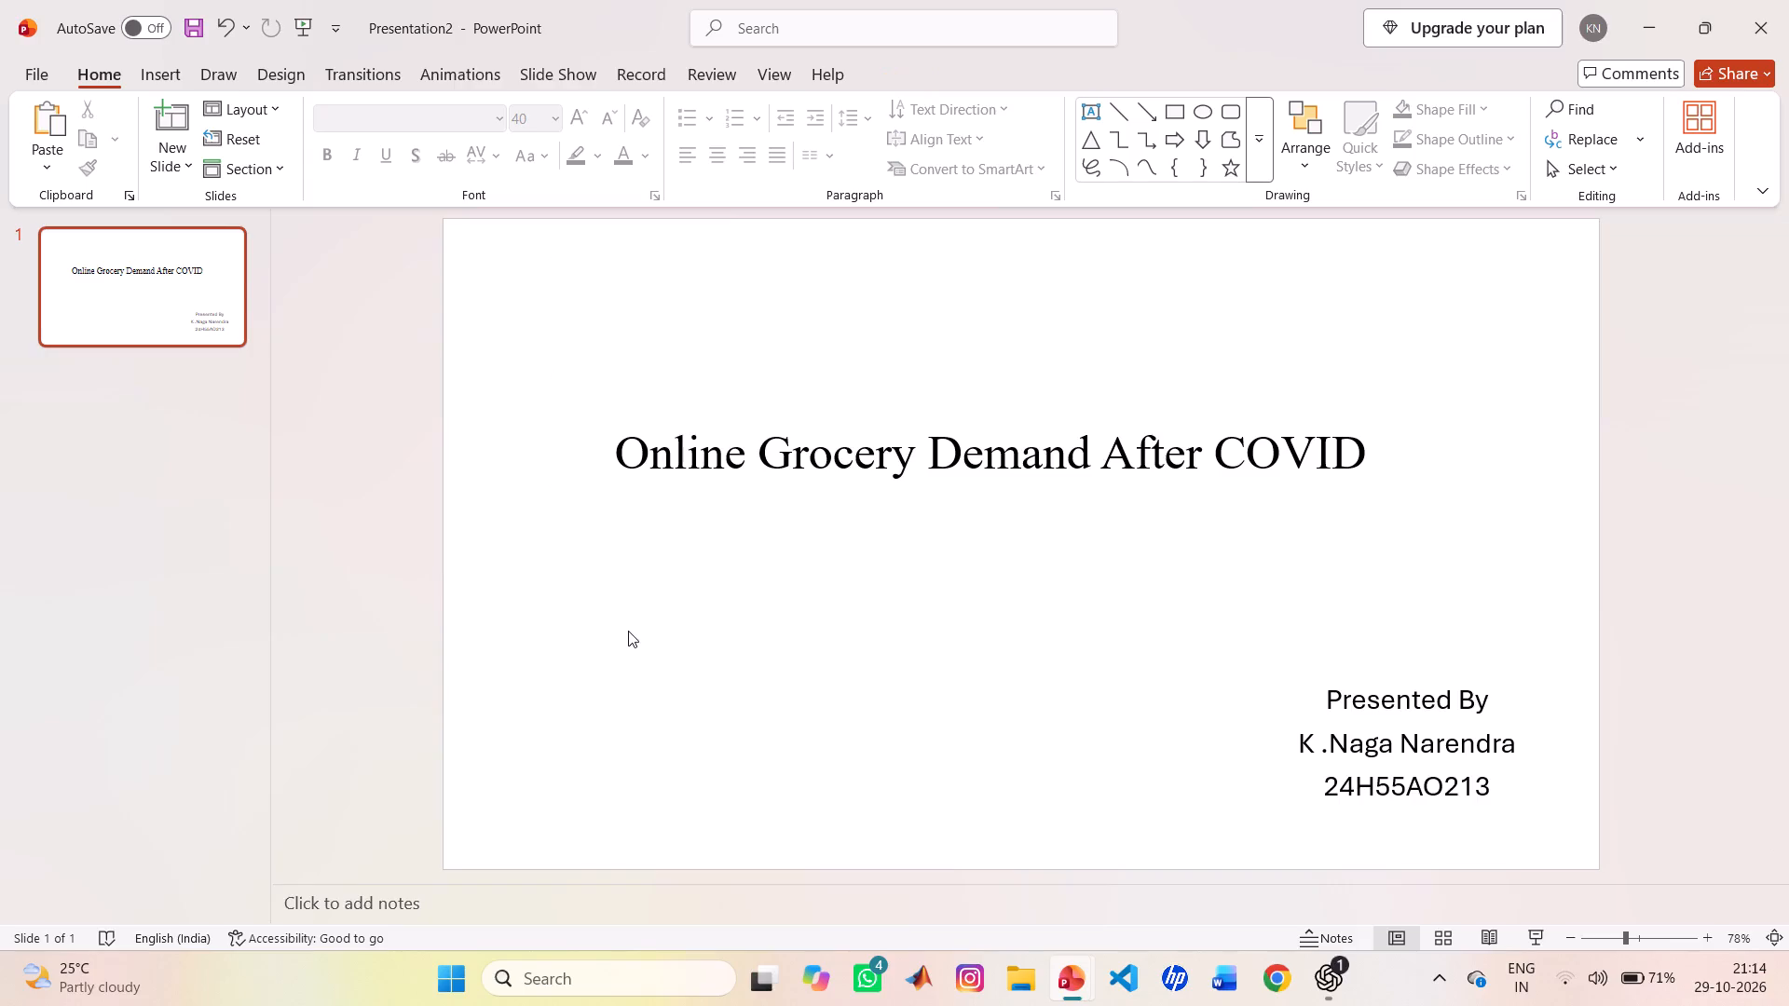
Switch to File Explorer and look through the Gallery's pictures for an image for the title slide.
left_click(1029, 986)
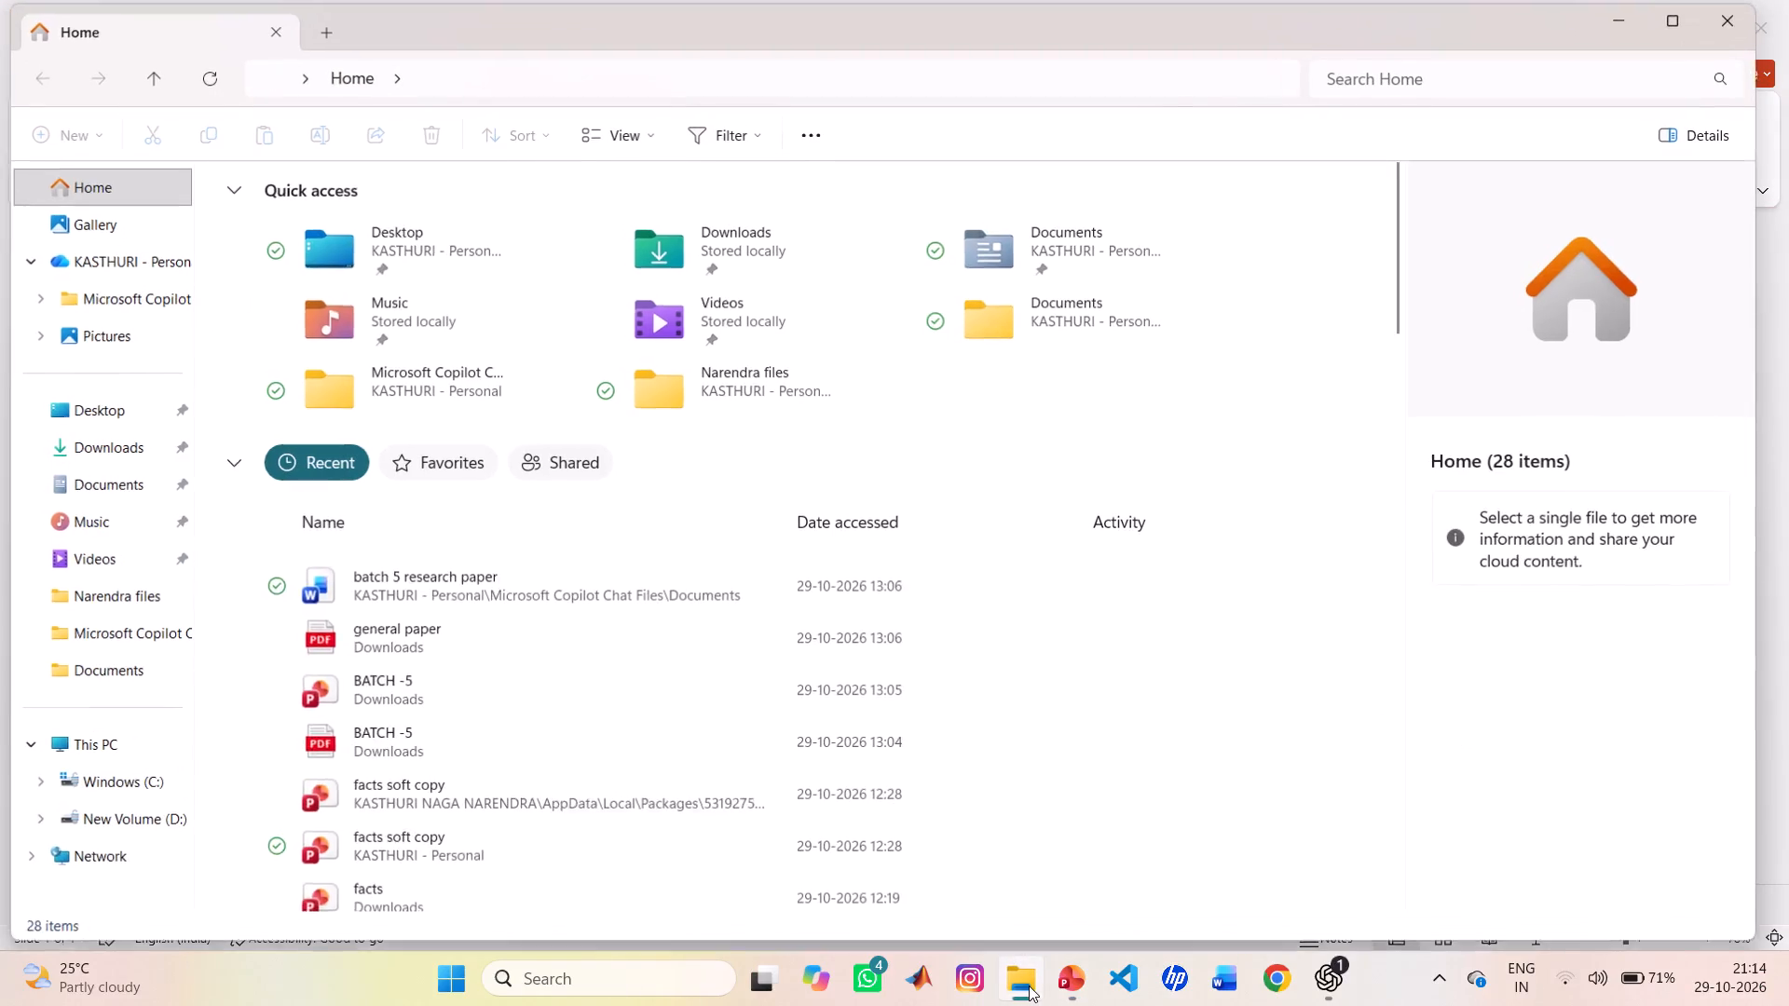
left_click(98, 221)
scroll(582, 442, "down", 3)
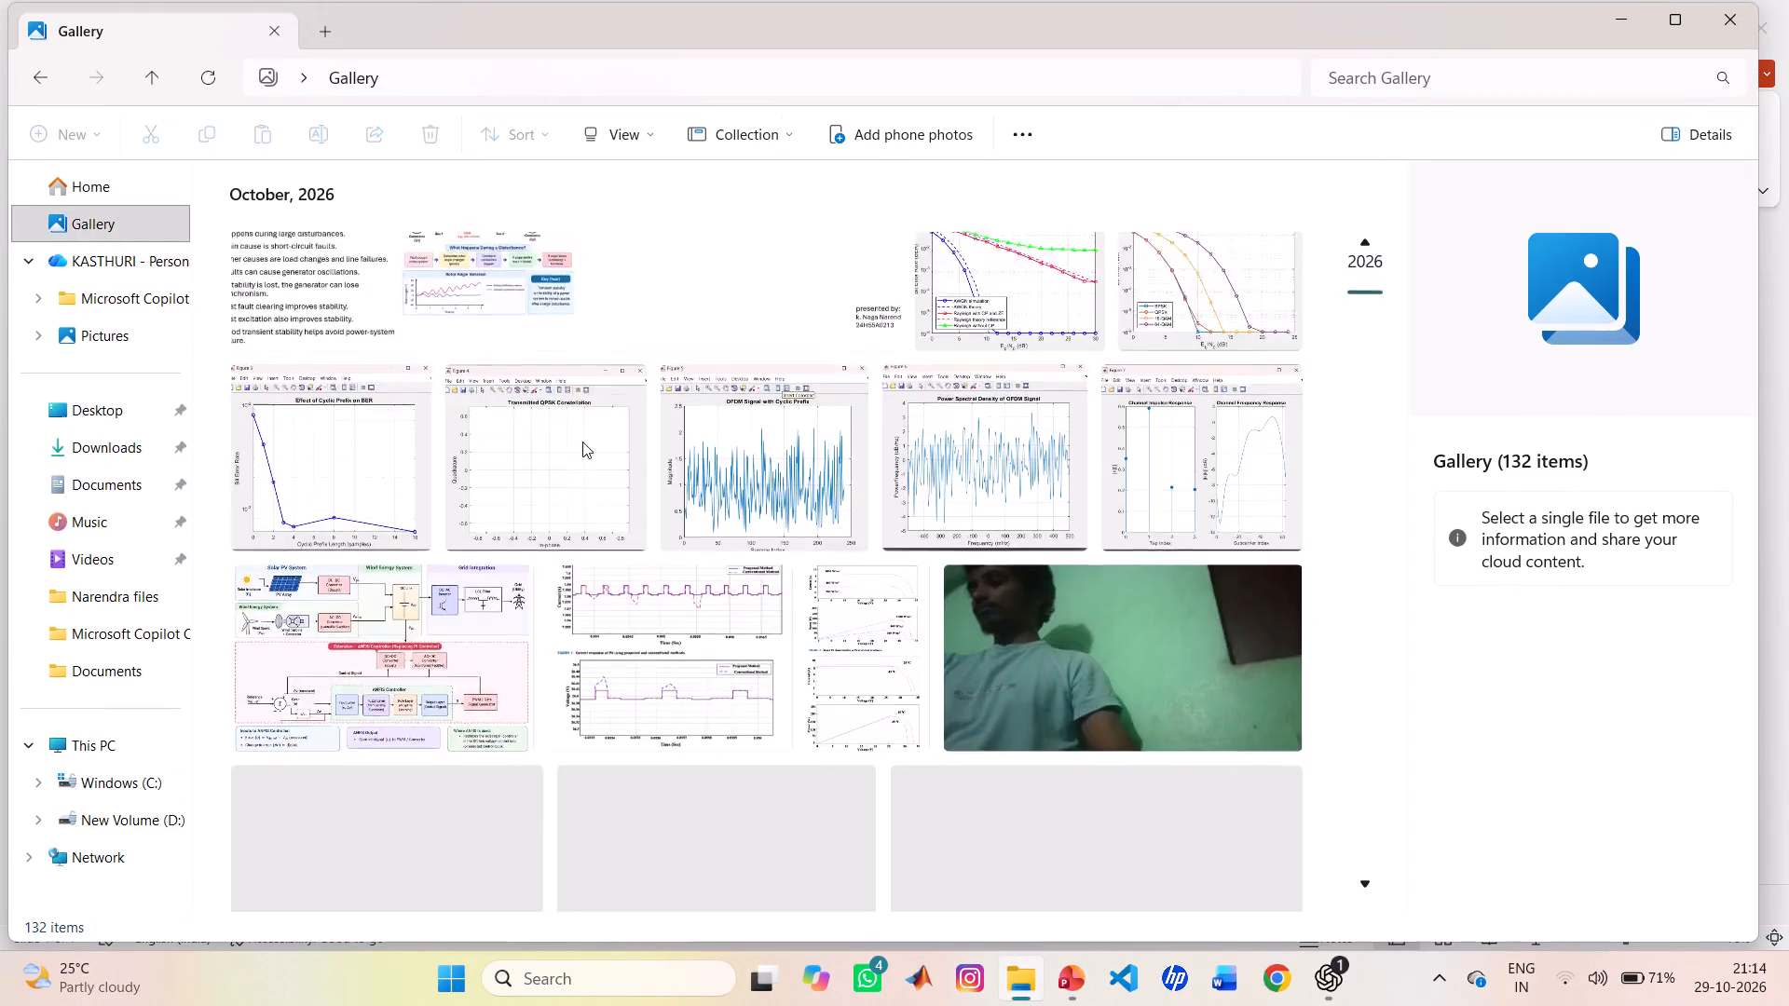
scroll(582, 442, "down", 3)
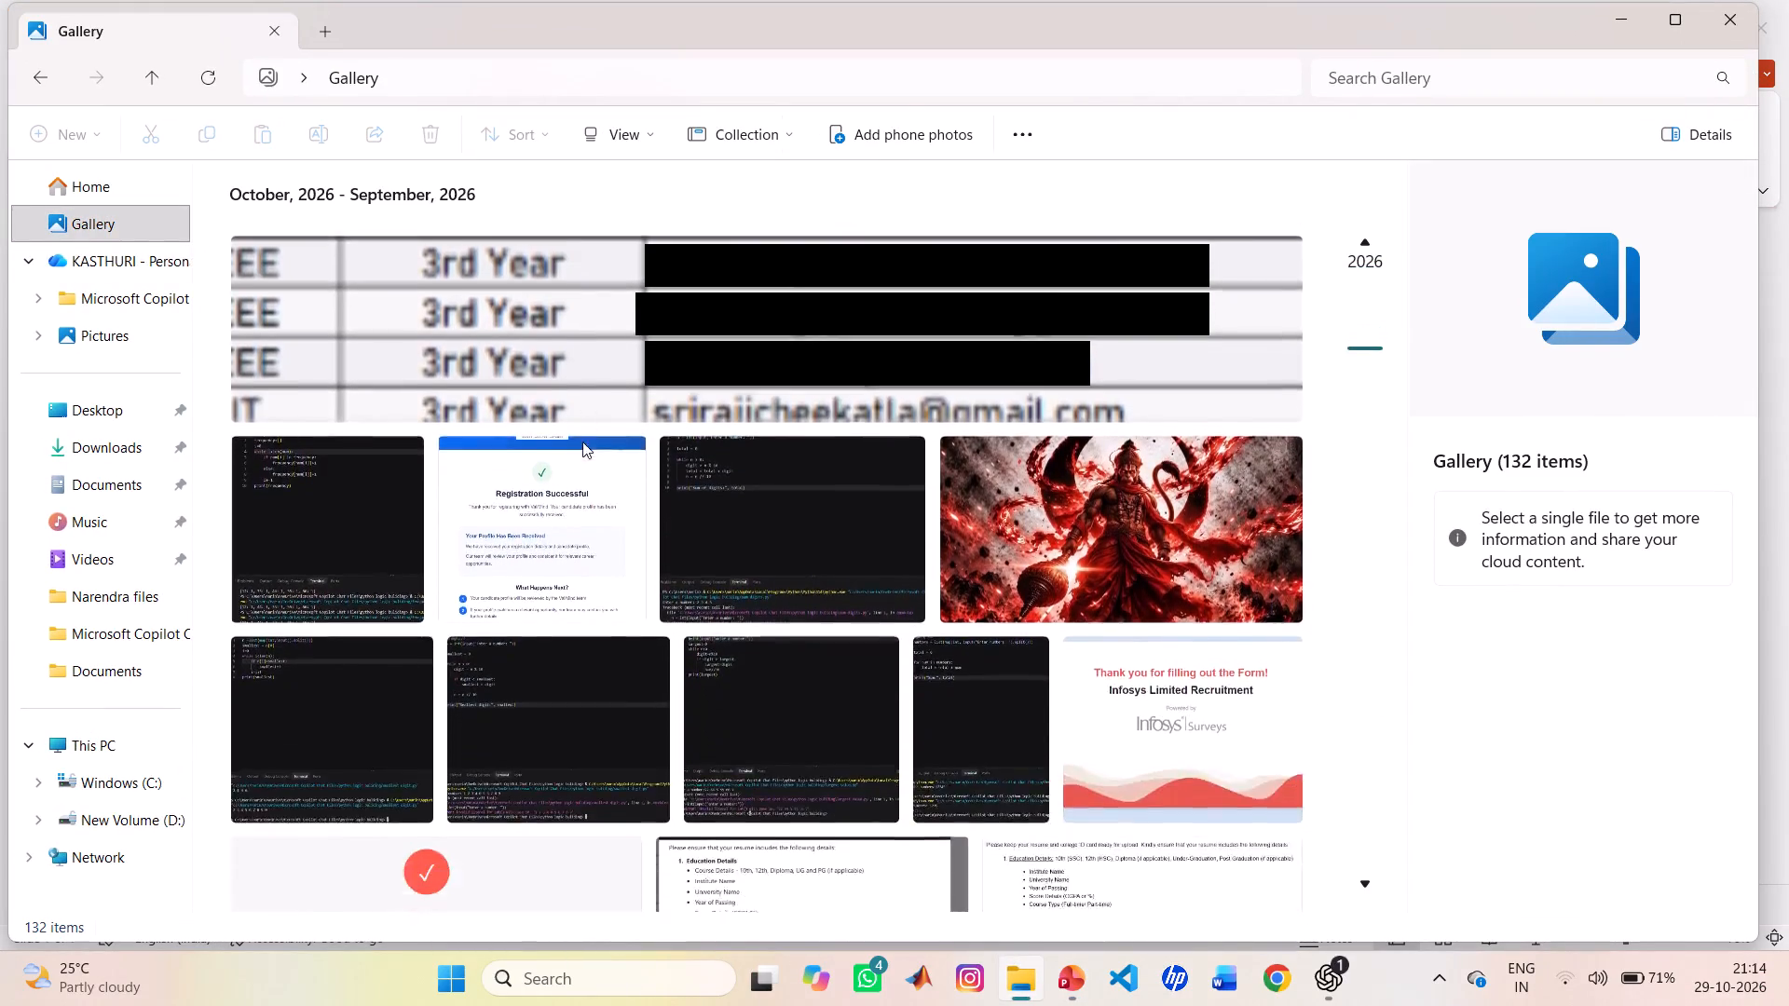
scroll(582, 442, "down", 5)
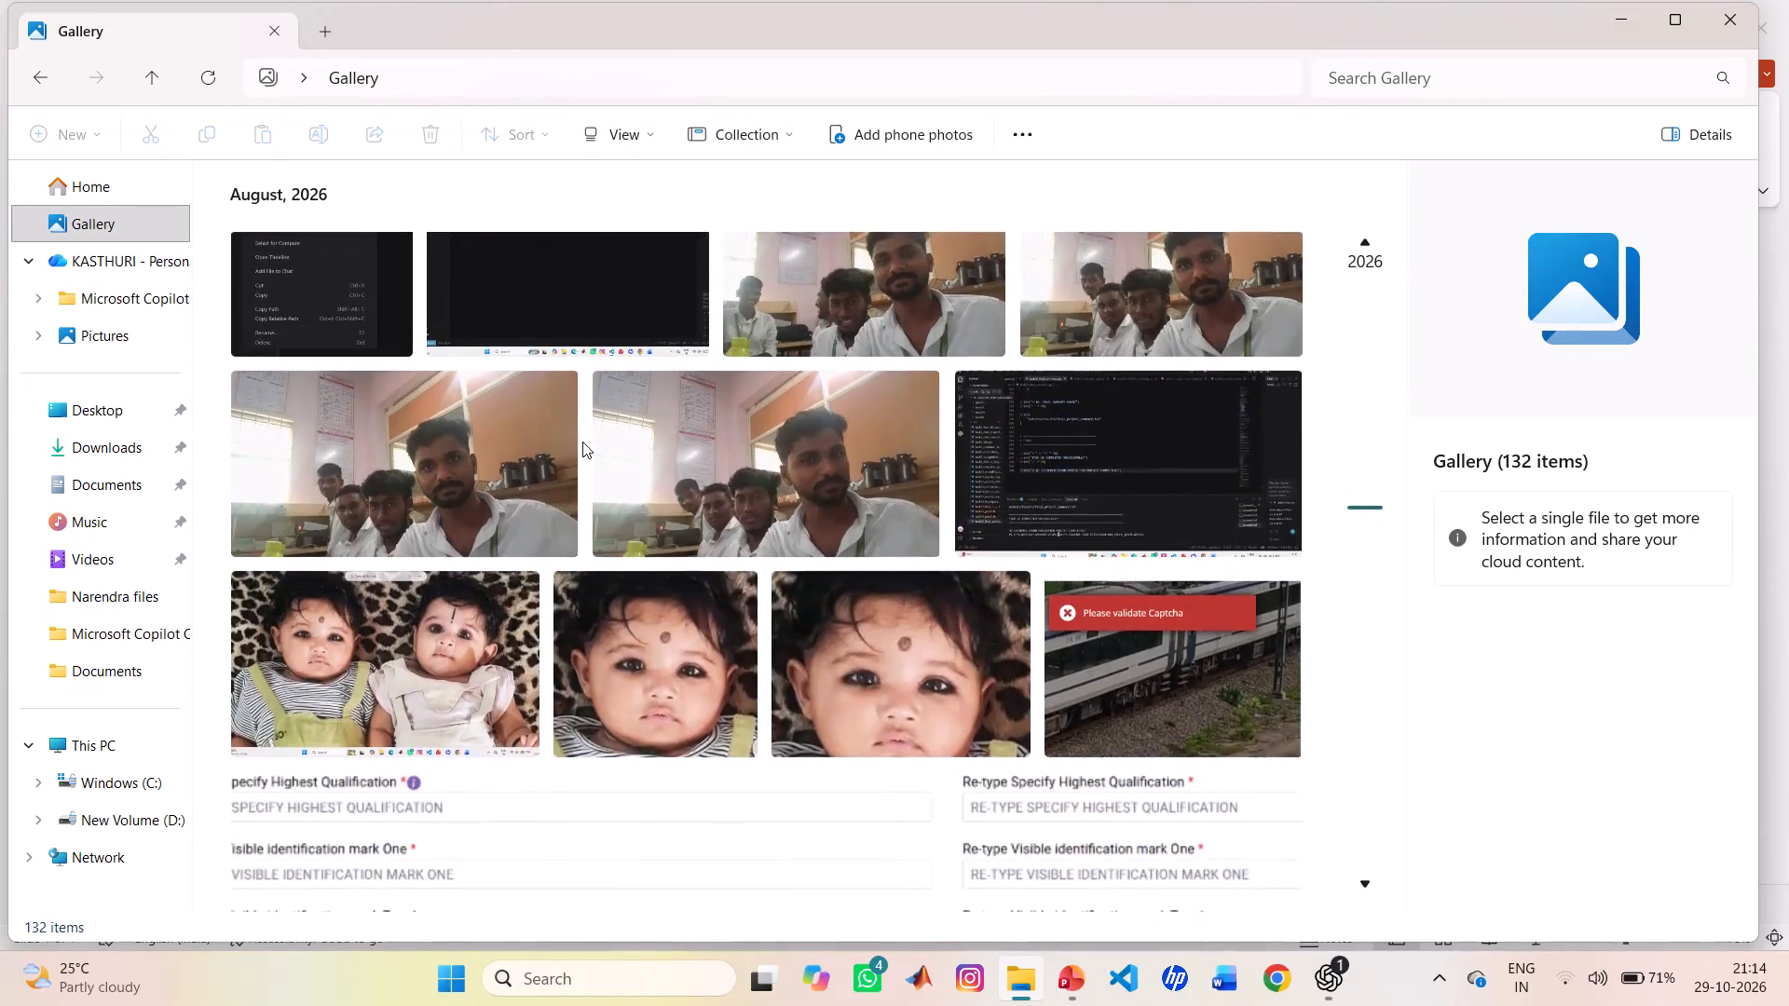
scroll(582, 442, "down", 3)
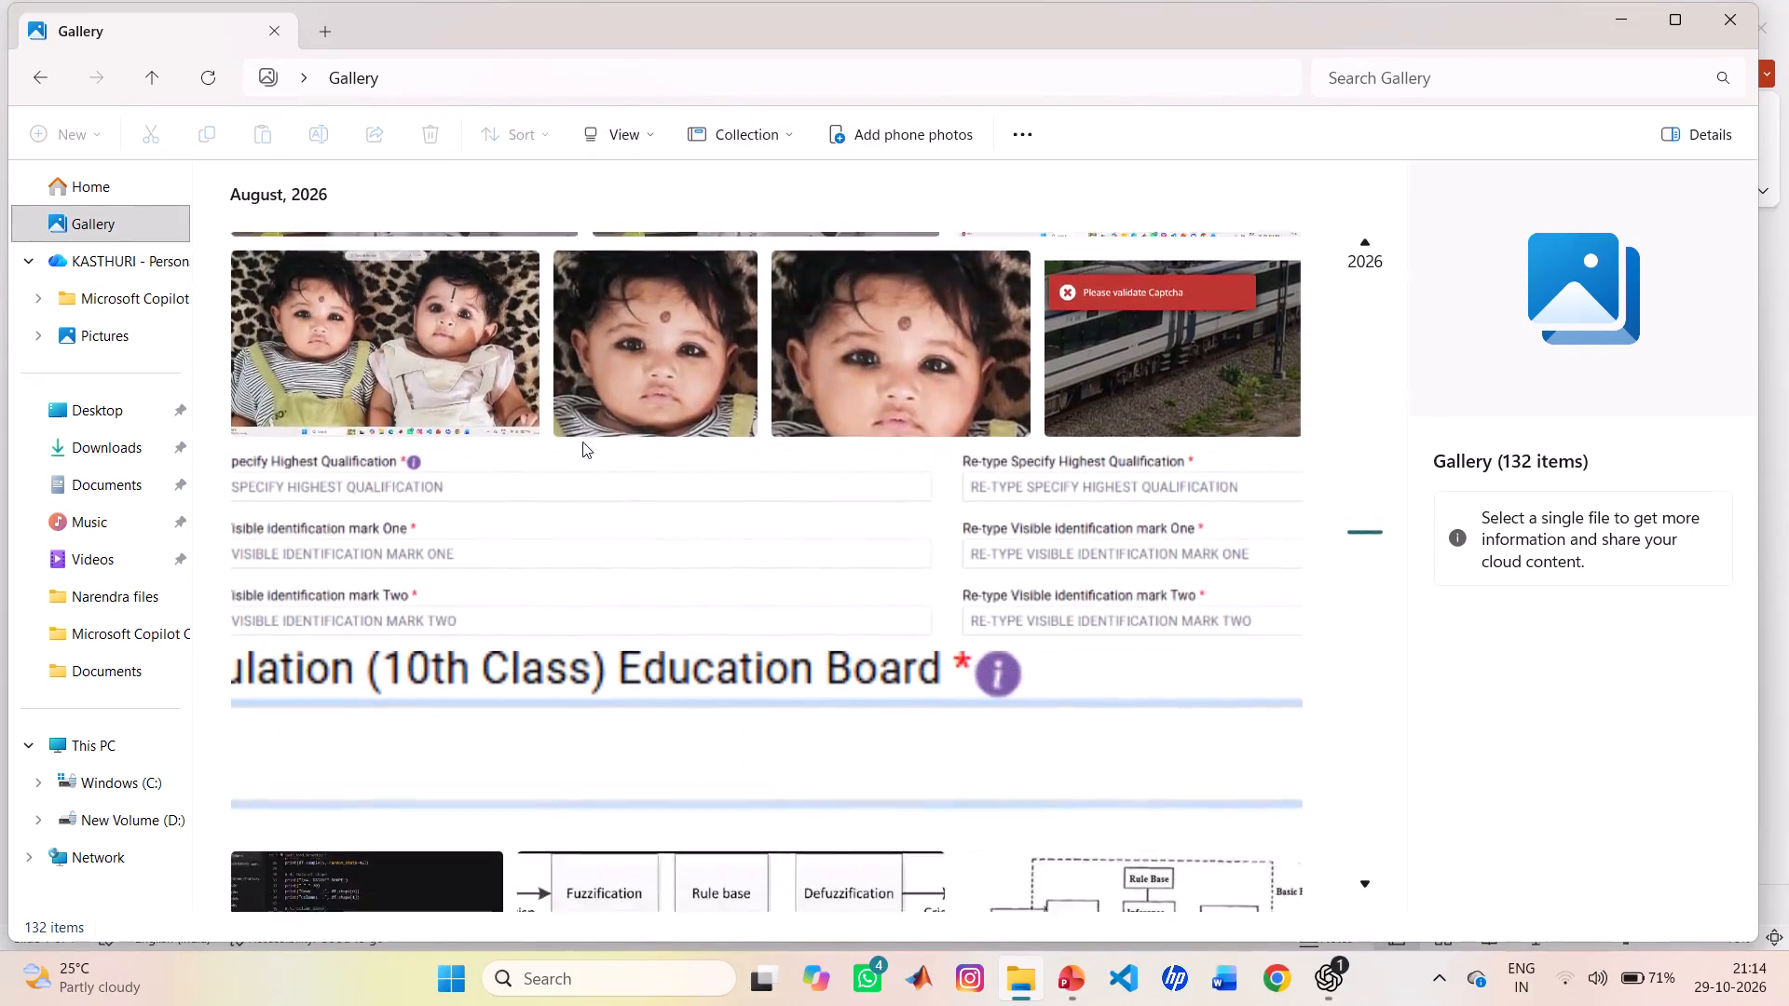
scroll(582, 442, "down", 5)
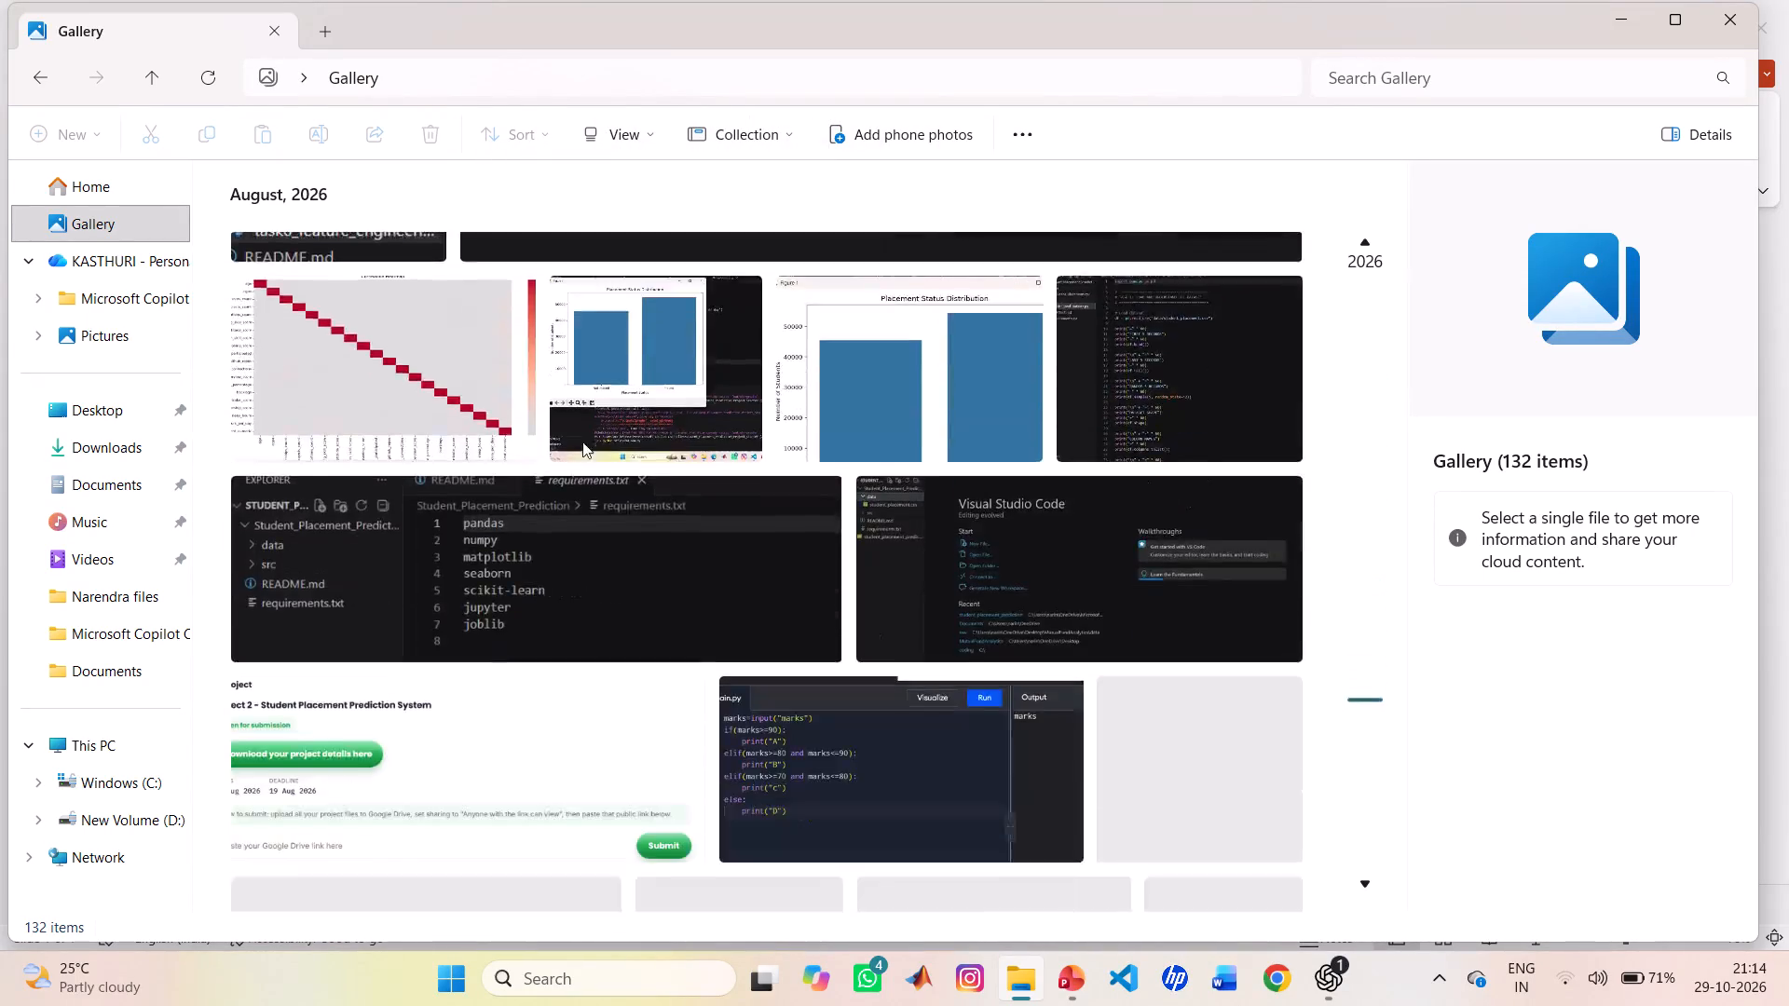
scroll(582, 442, "down", 7)
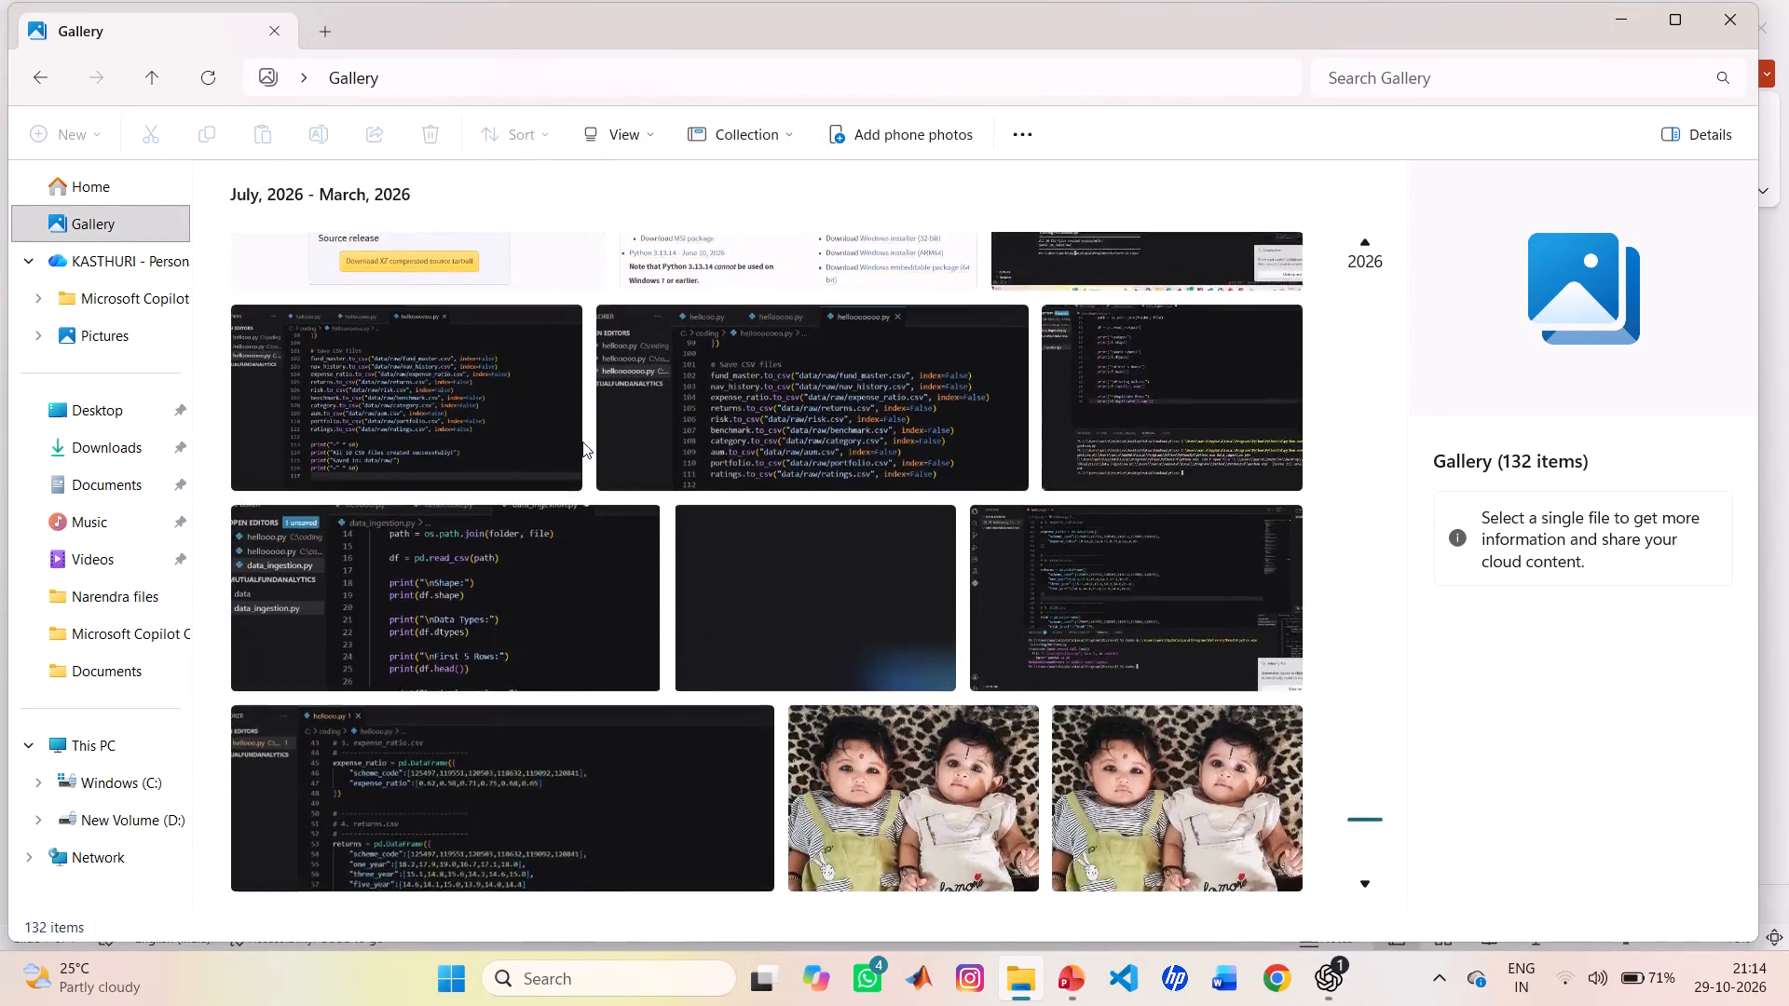
scroll(582, 442, "down", 1)
scroll(582, 442, "up", 5)
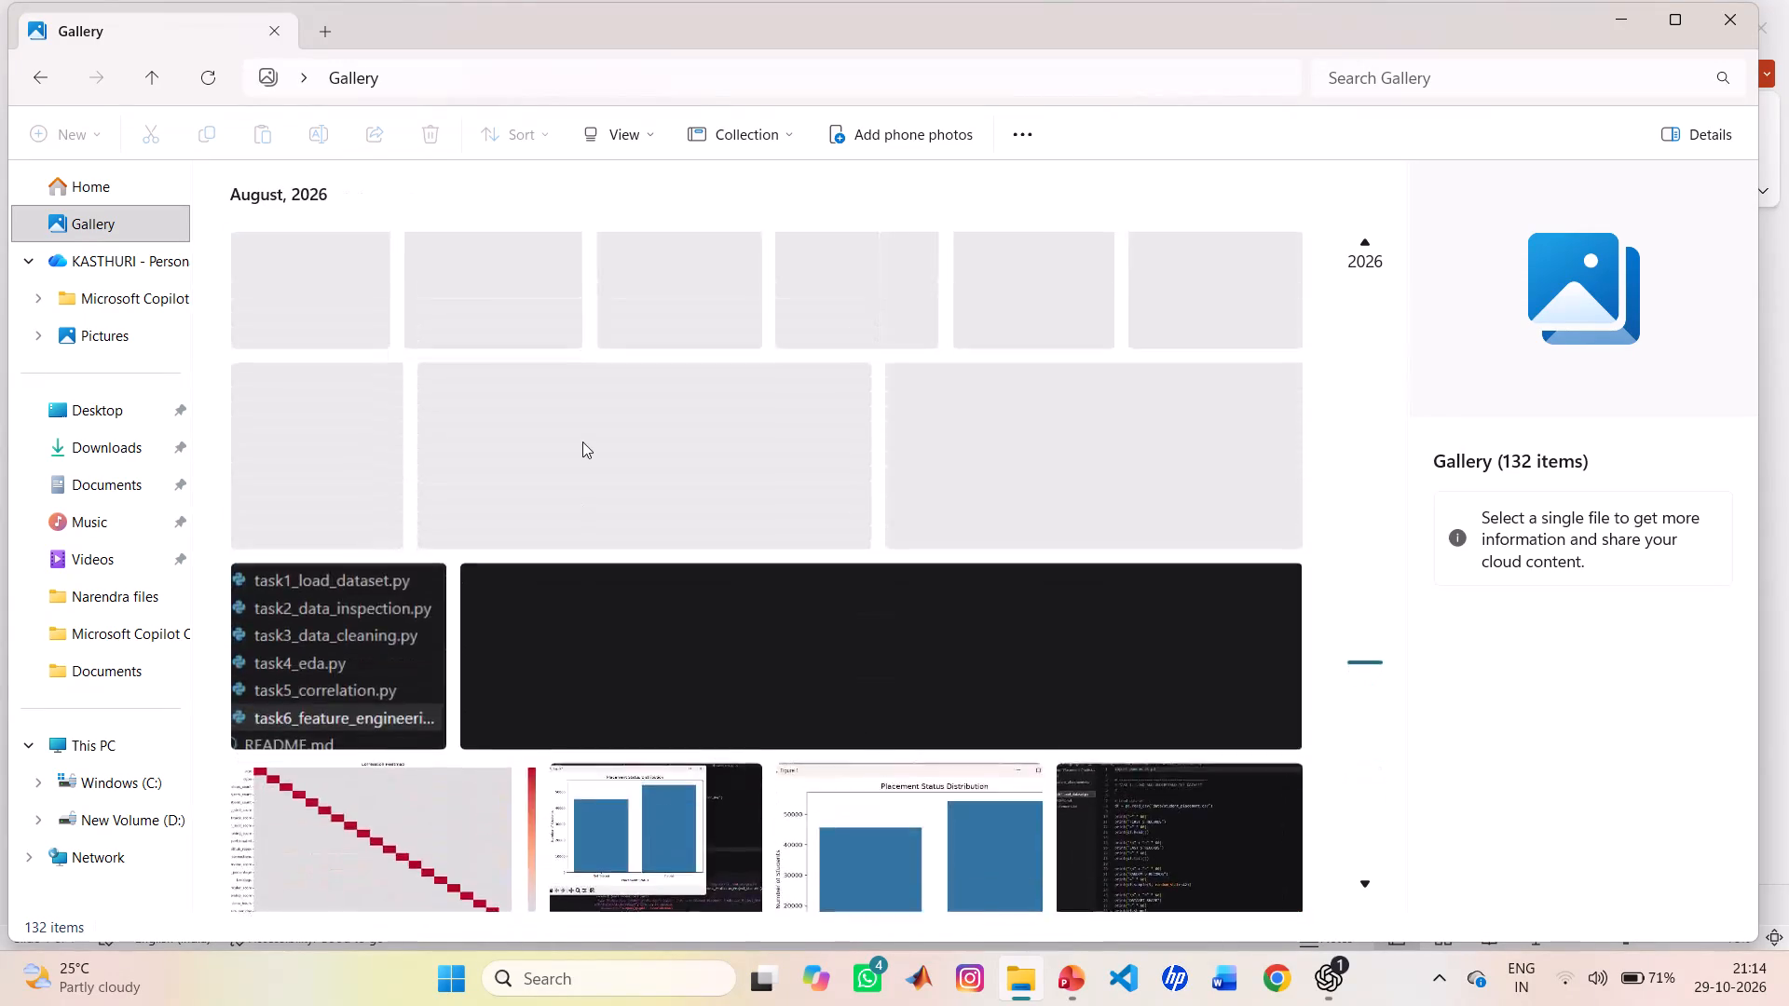
scroll(582, 442, "up", 1)
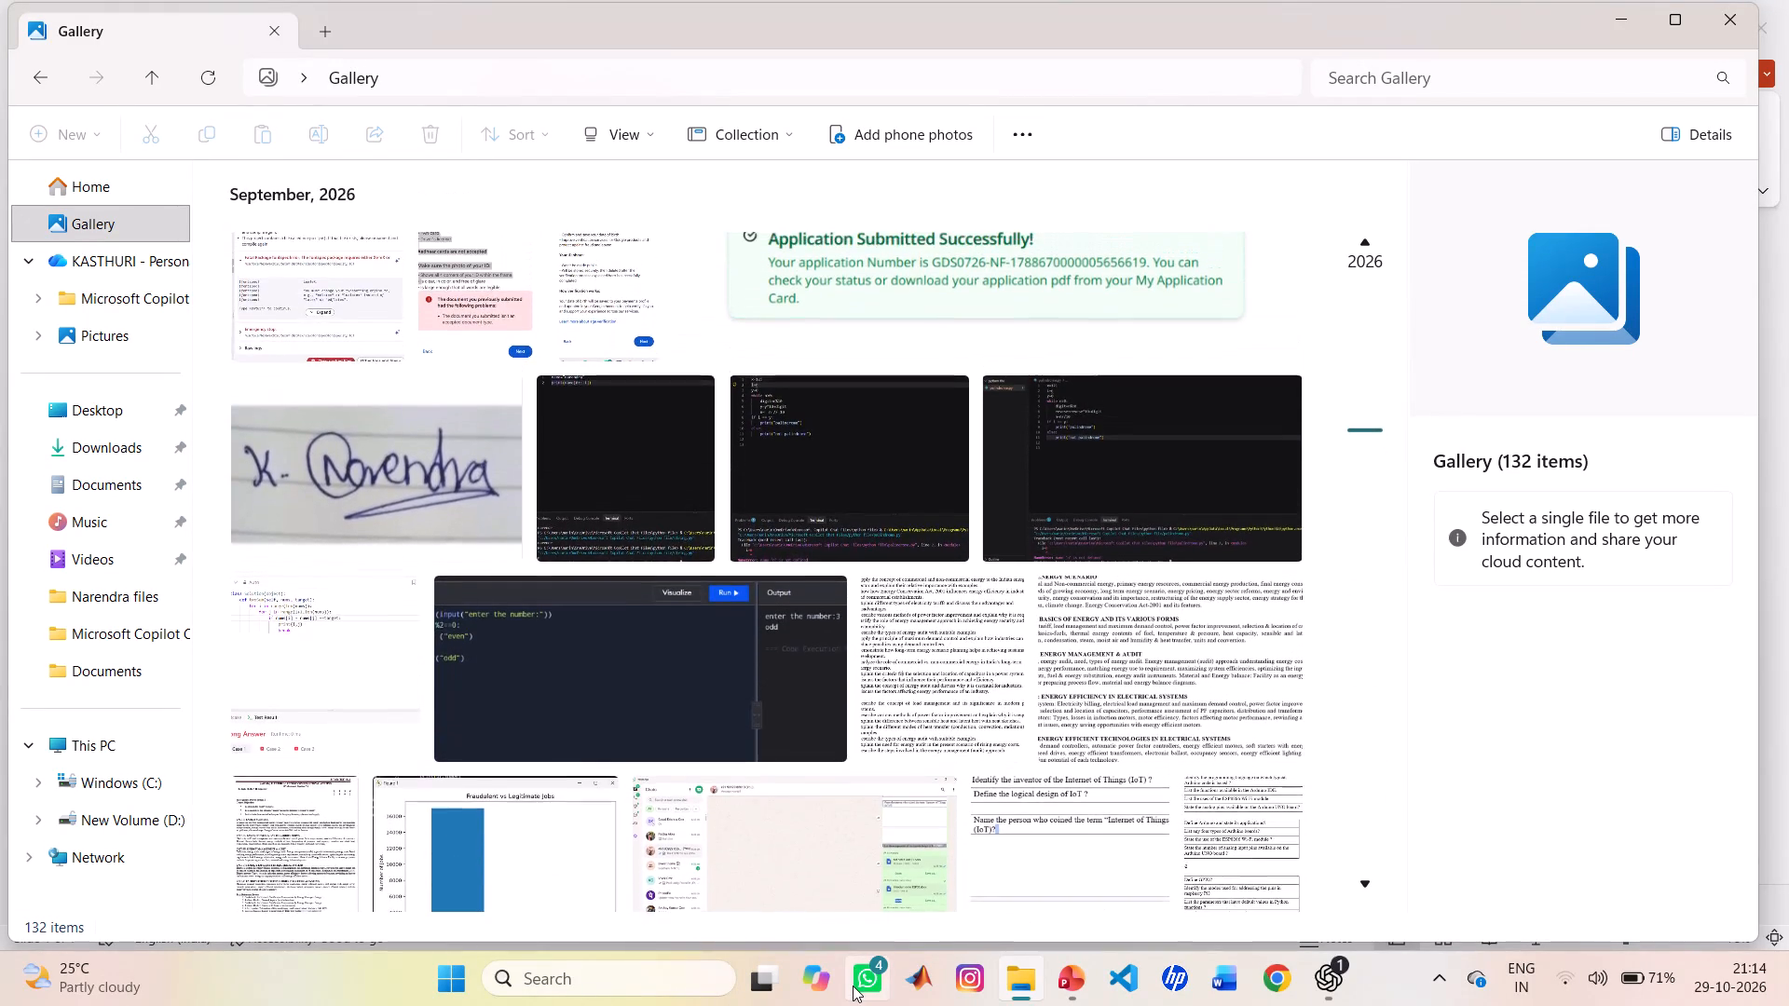
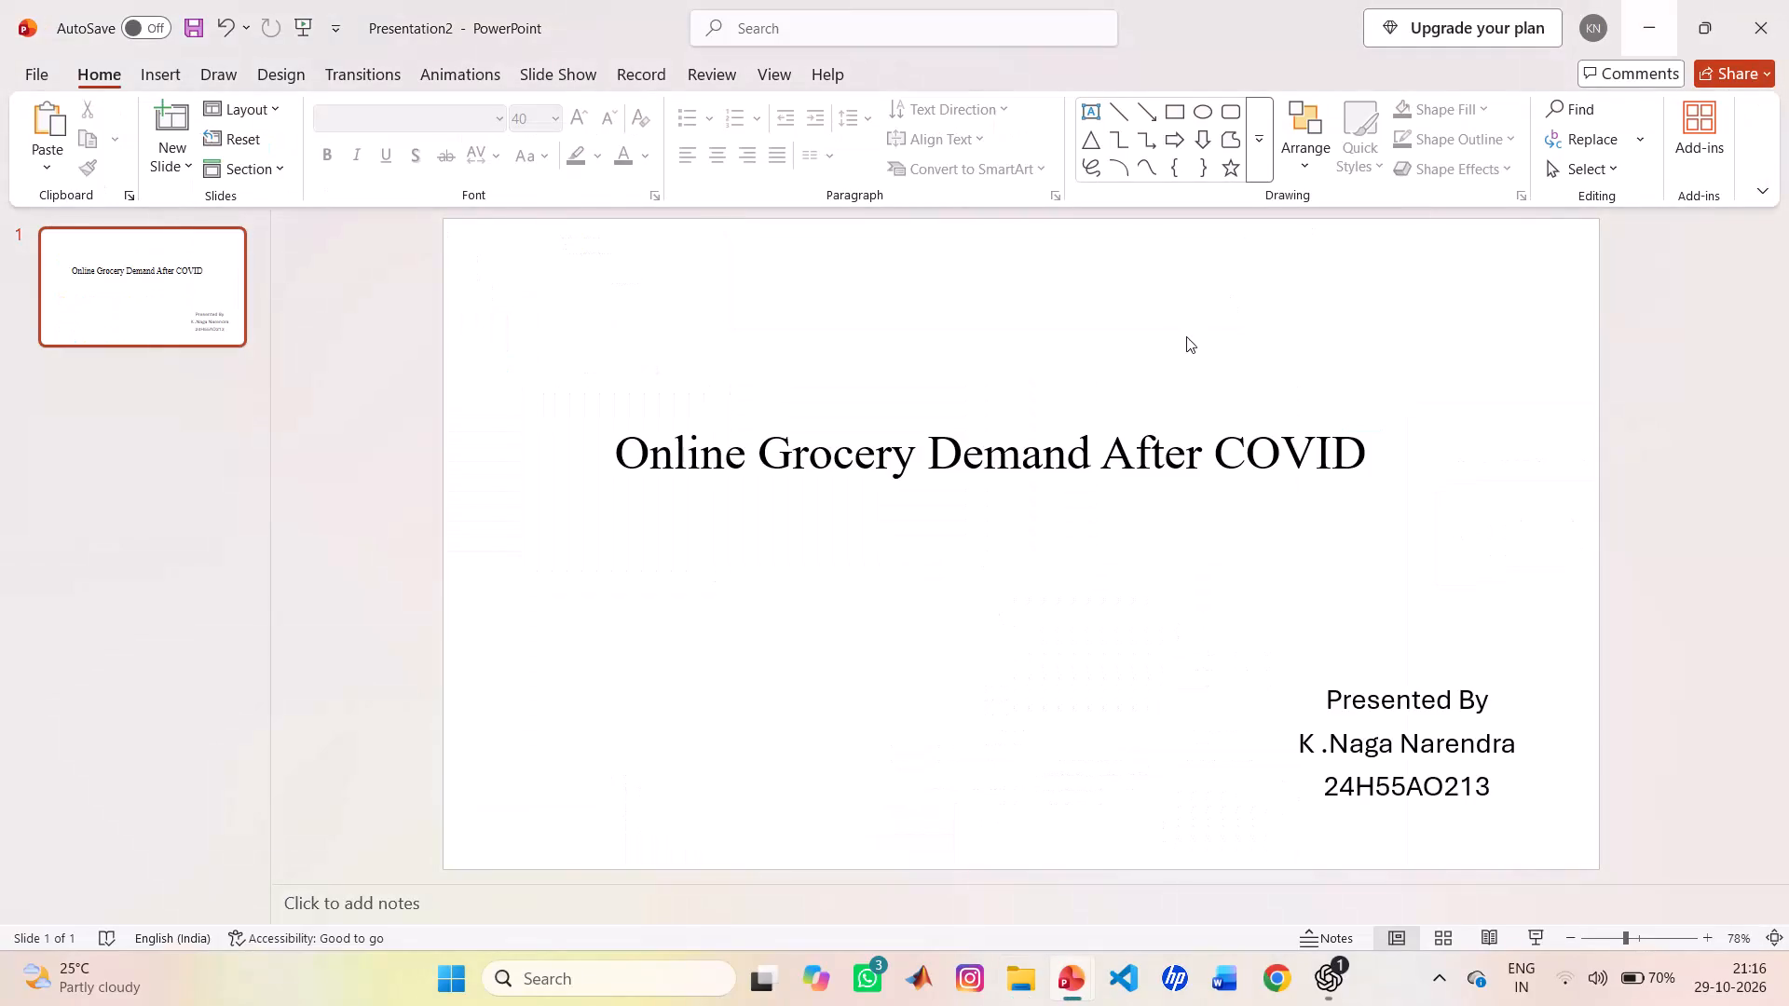
Paste the copied CMR College of Engineering & Technology banner onto the title slide and move it above the title, near the slide's top edge.
left_click(695, 381)
left_click(724, 272)
left_click(633, 424)
left_click(712, 330)
key("ctrl+v")
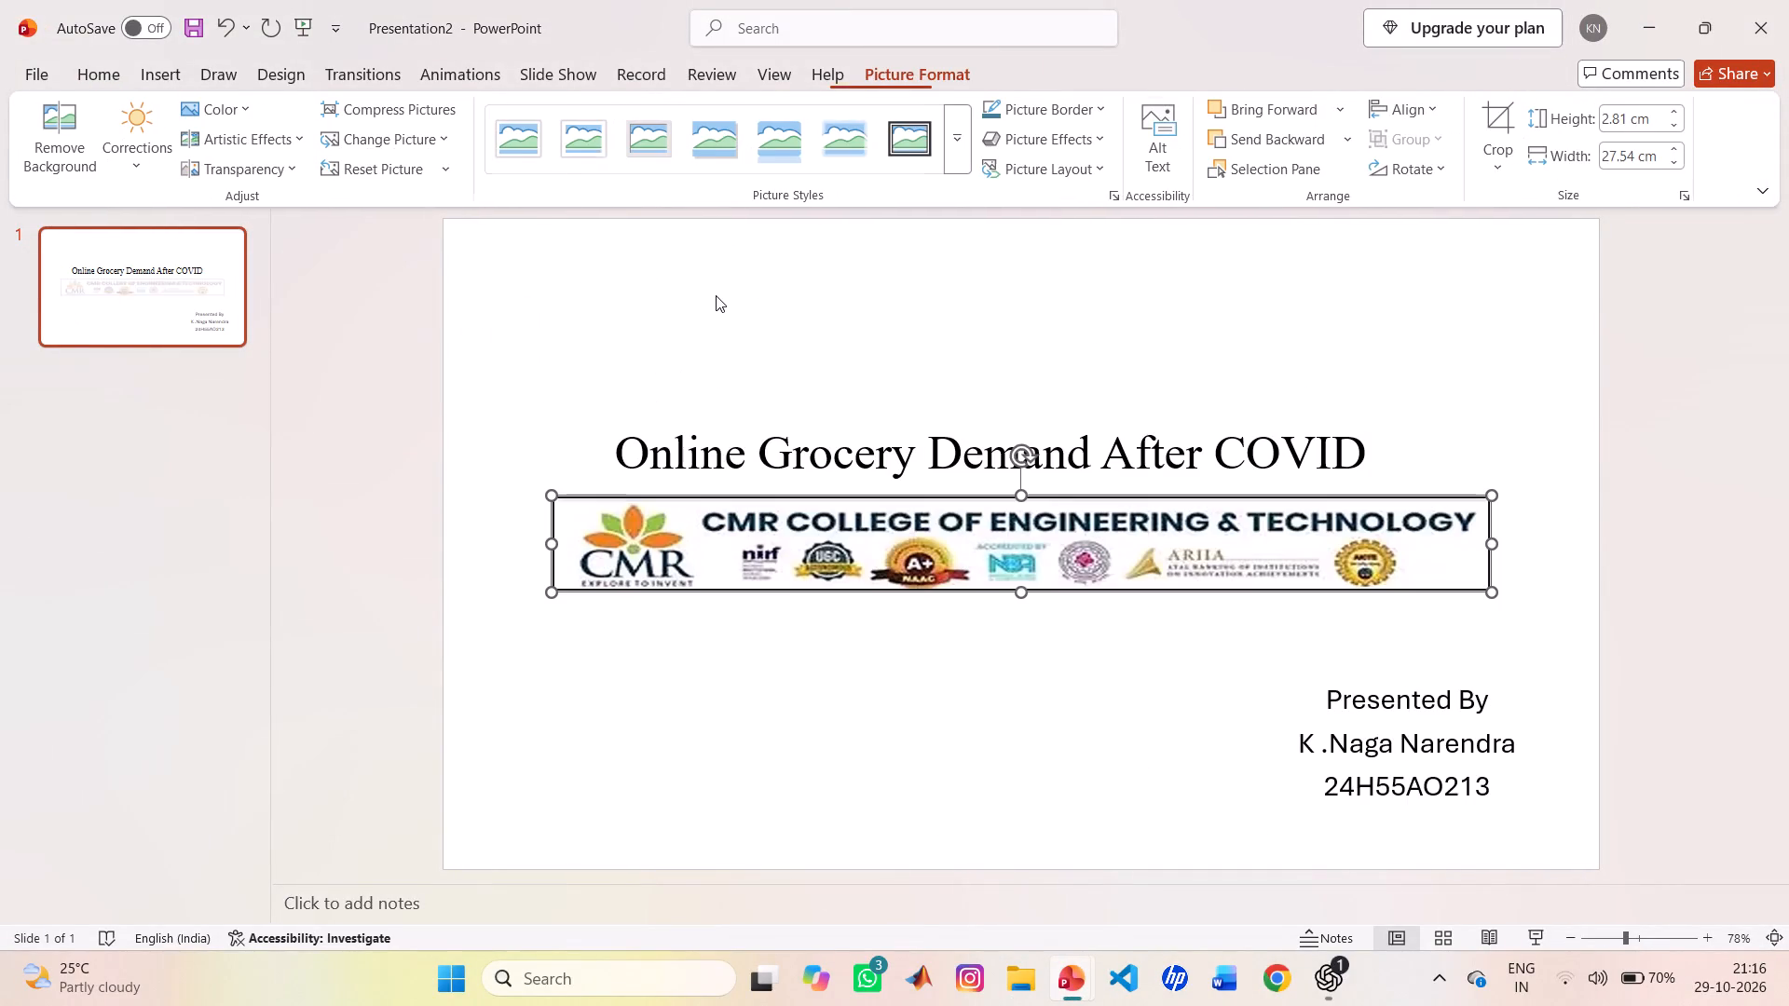
left_click_drag(788, 519, 769, 299)
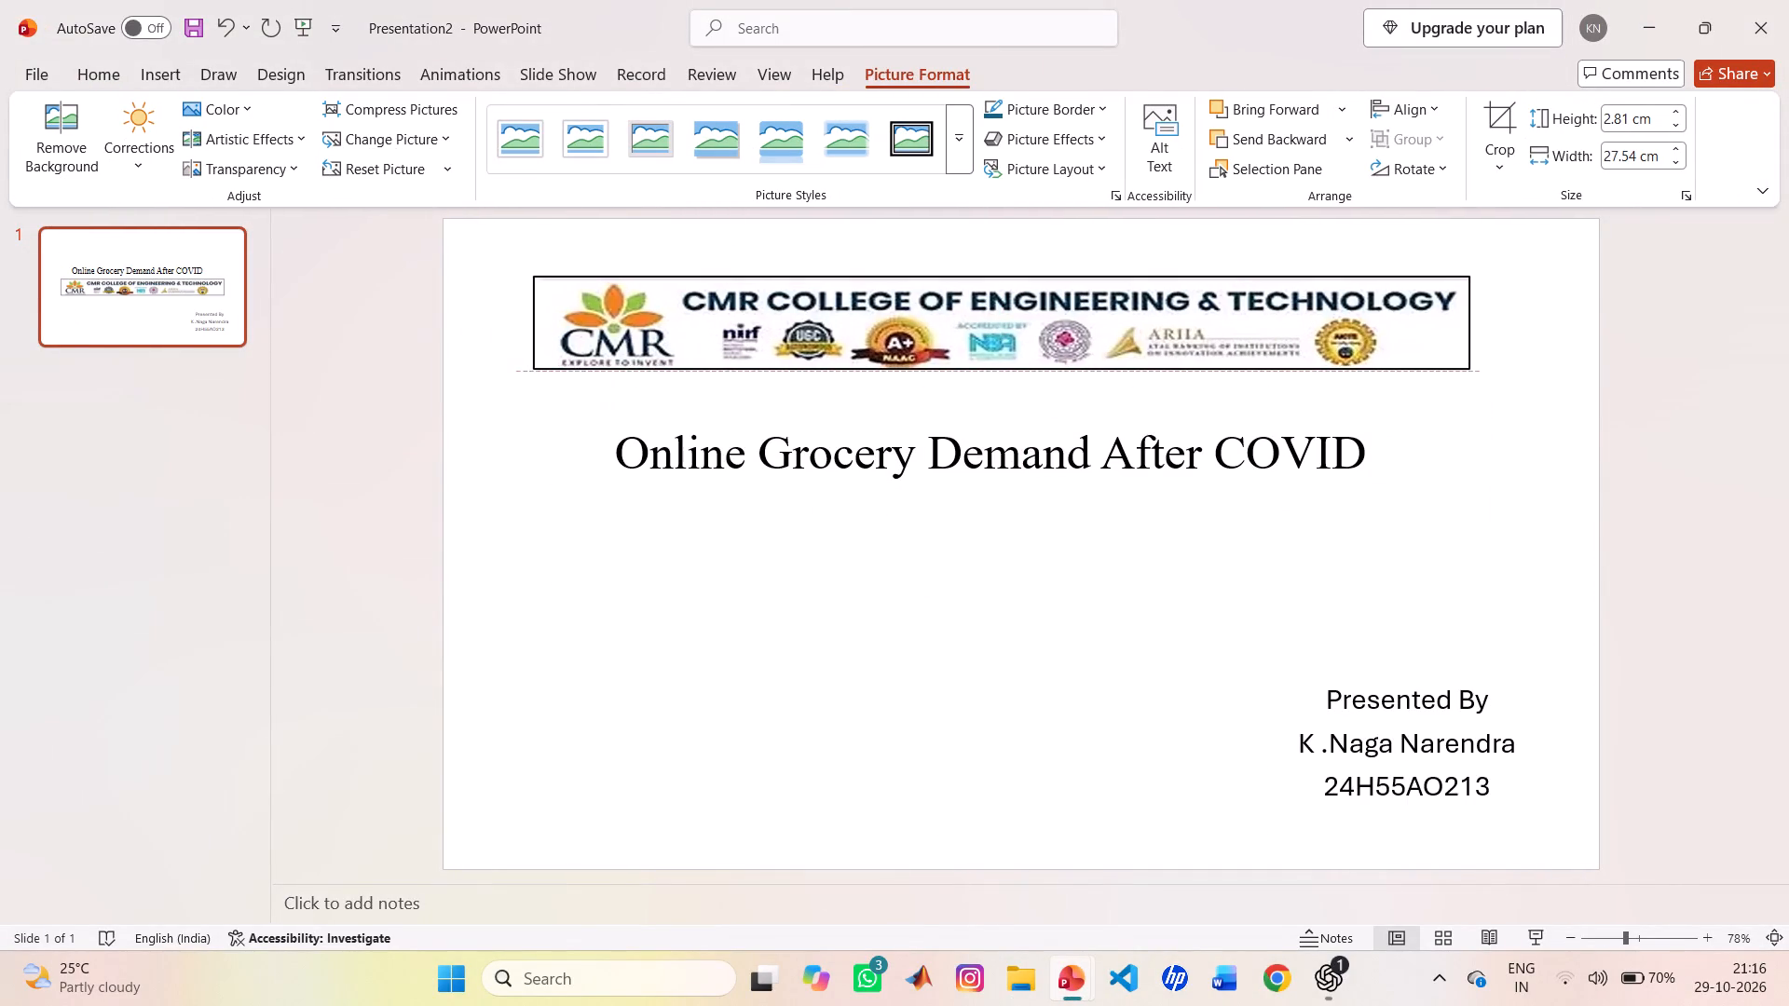
left_click_drag(769, 299, 775, 275)
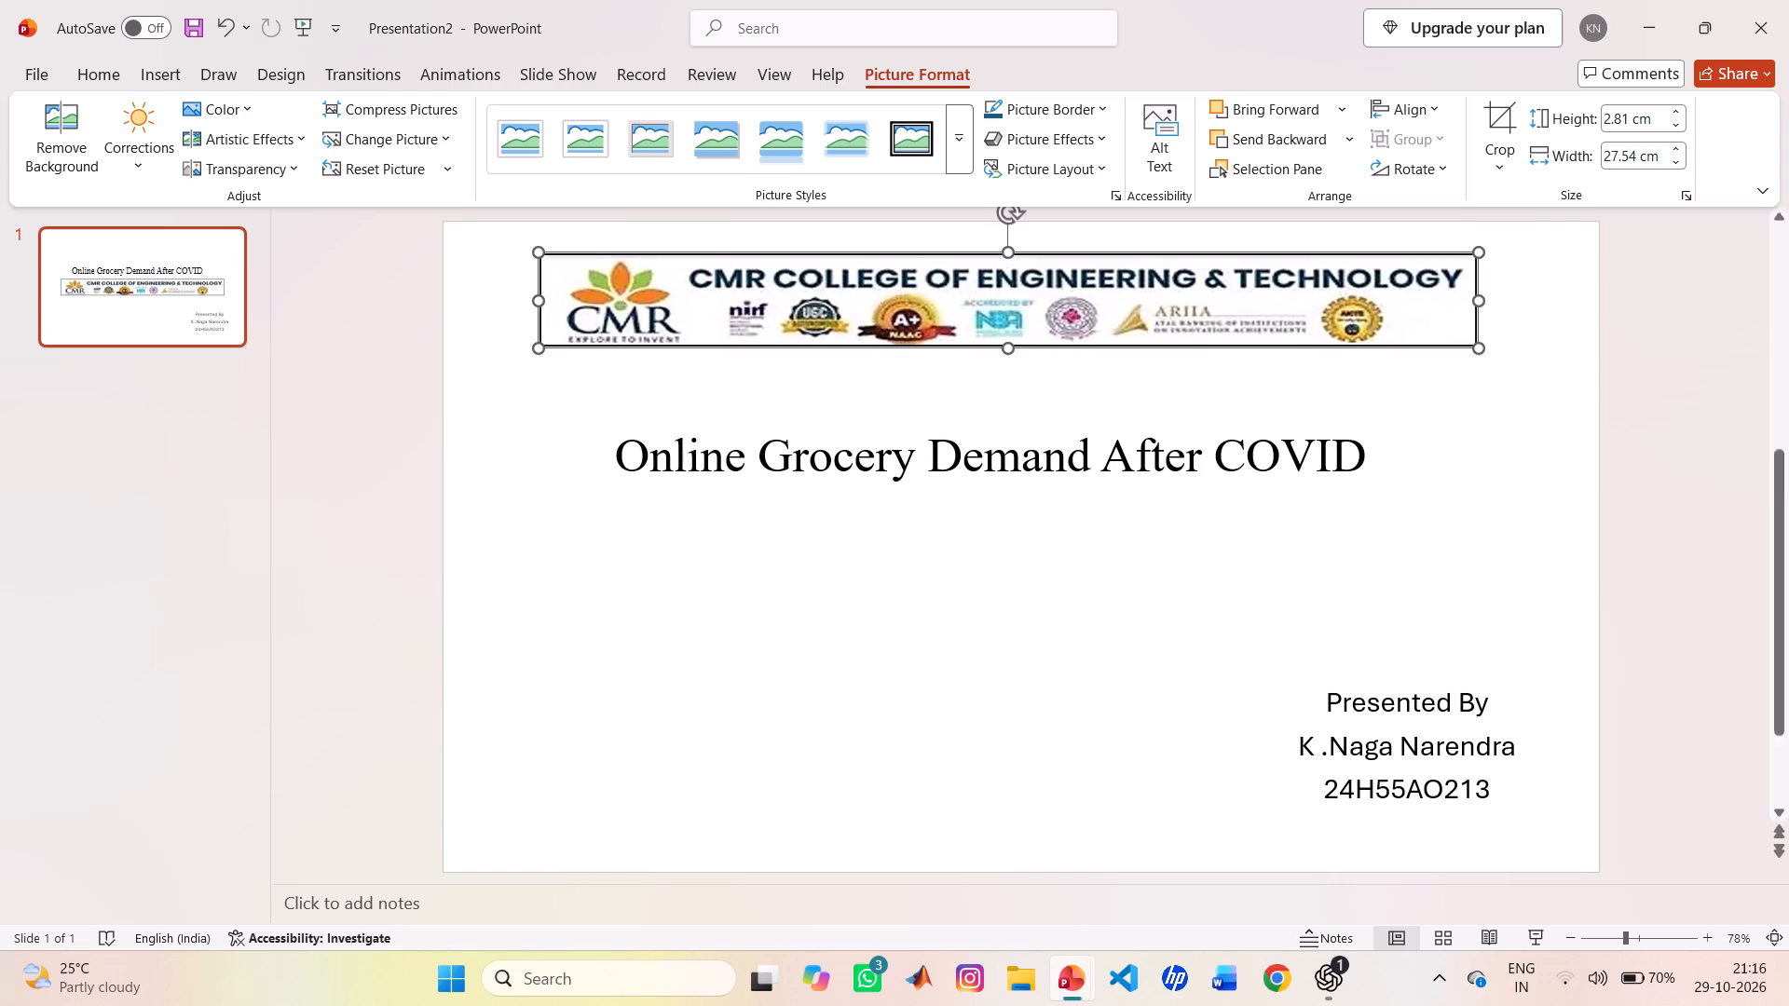
left_click(803, 615)
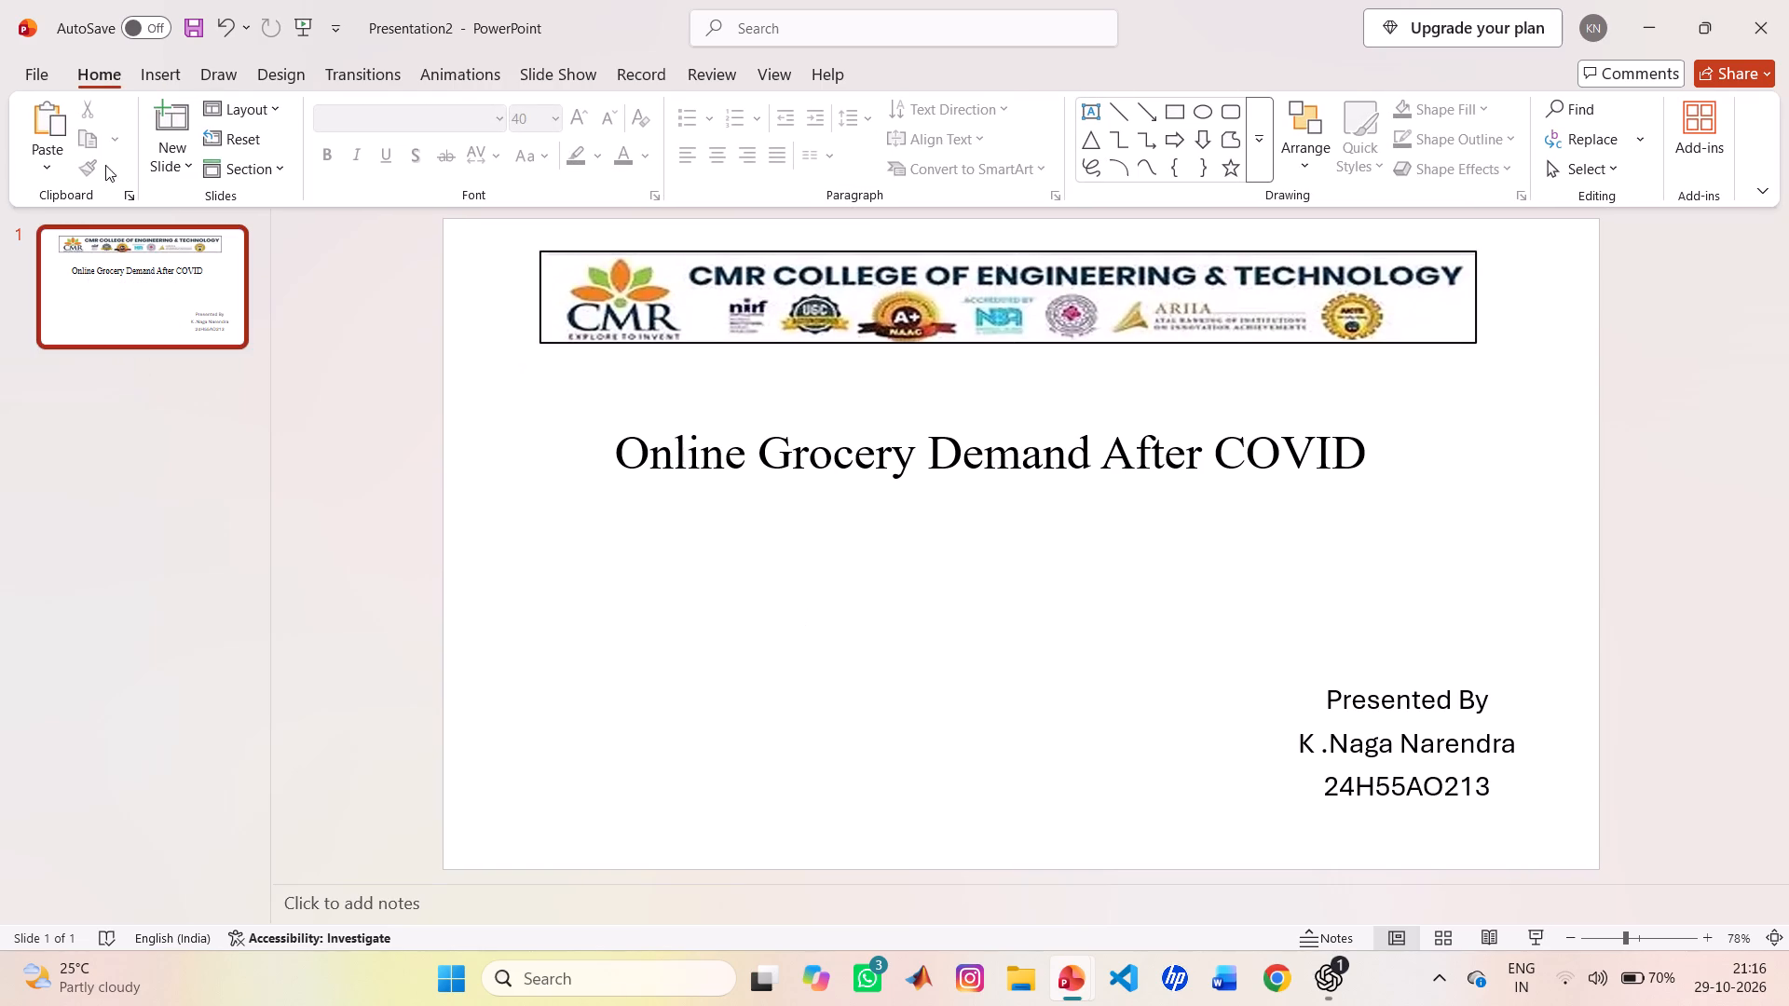
left_click(187, 176)
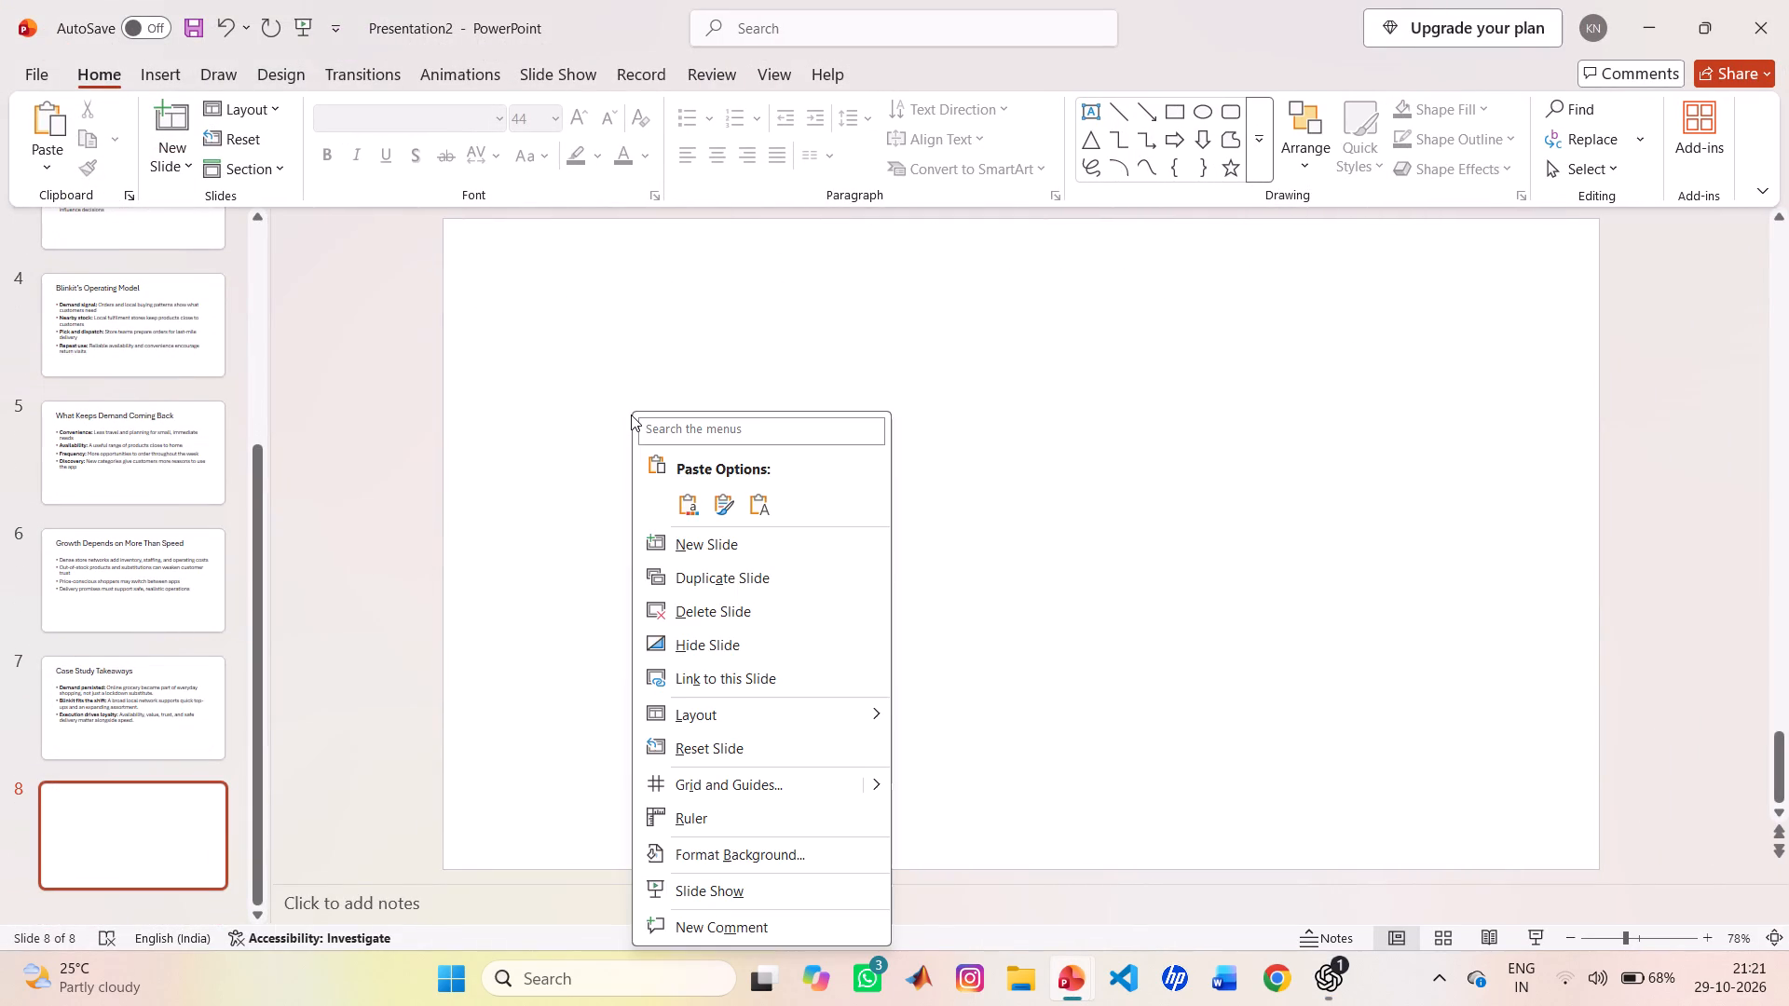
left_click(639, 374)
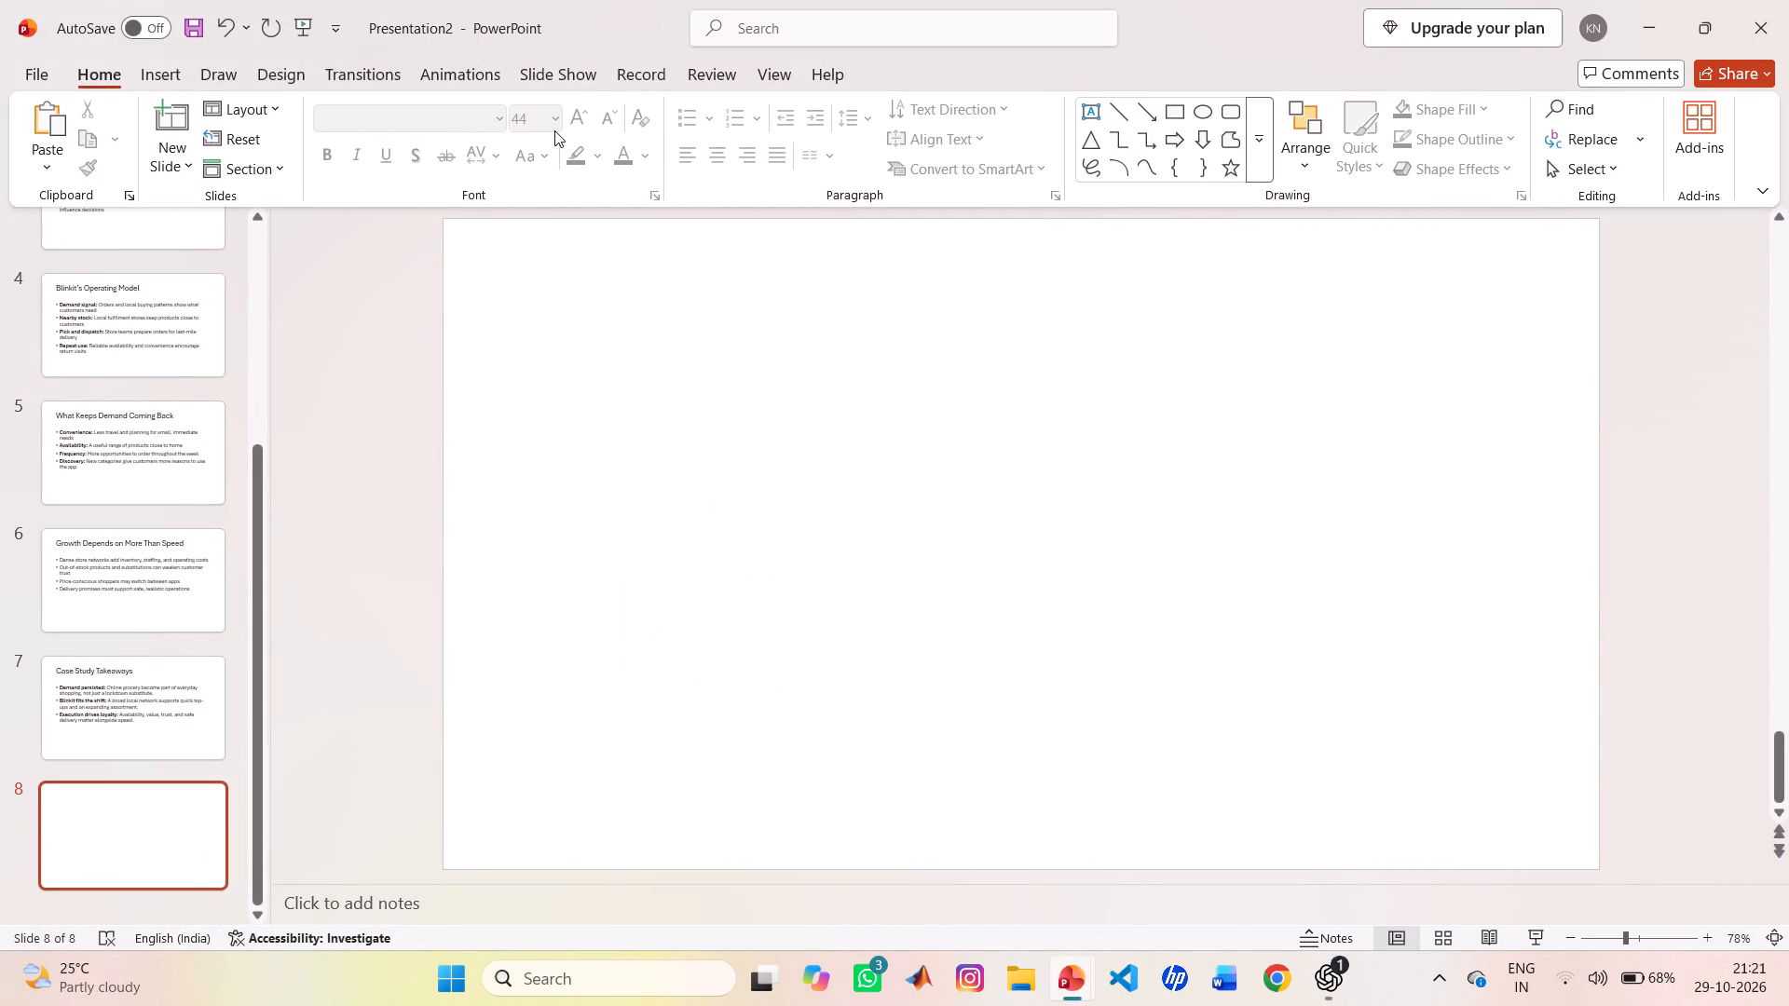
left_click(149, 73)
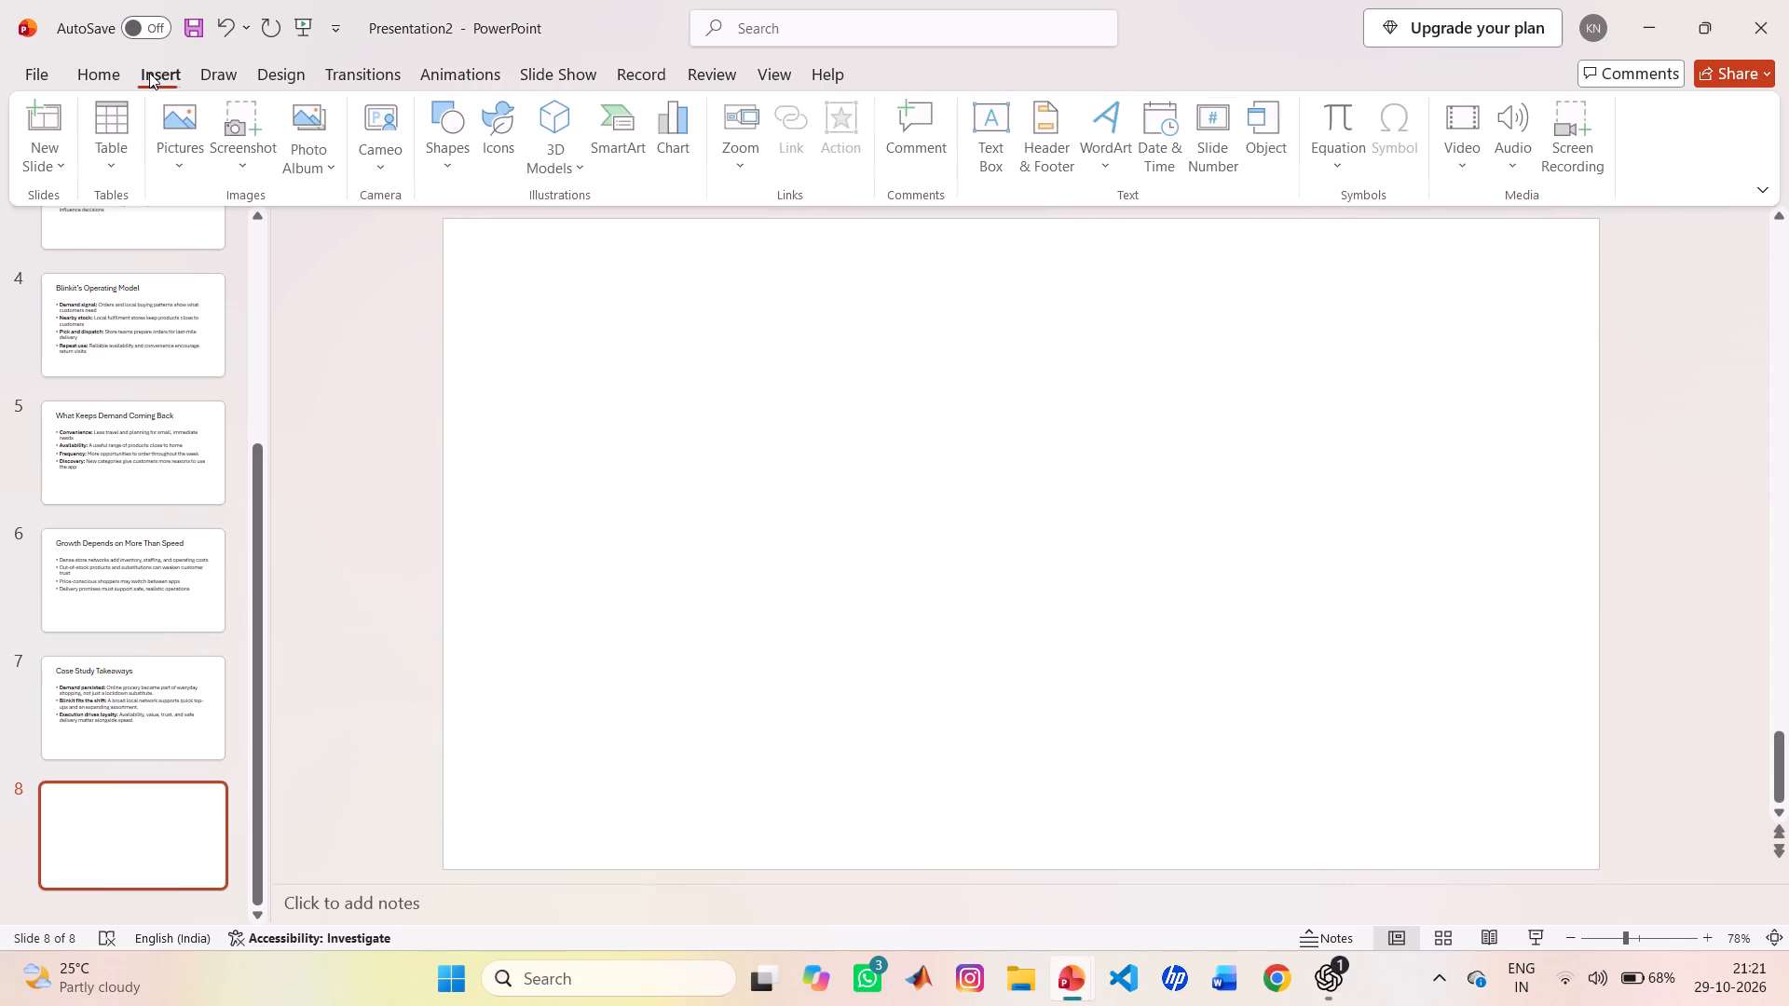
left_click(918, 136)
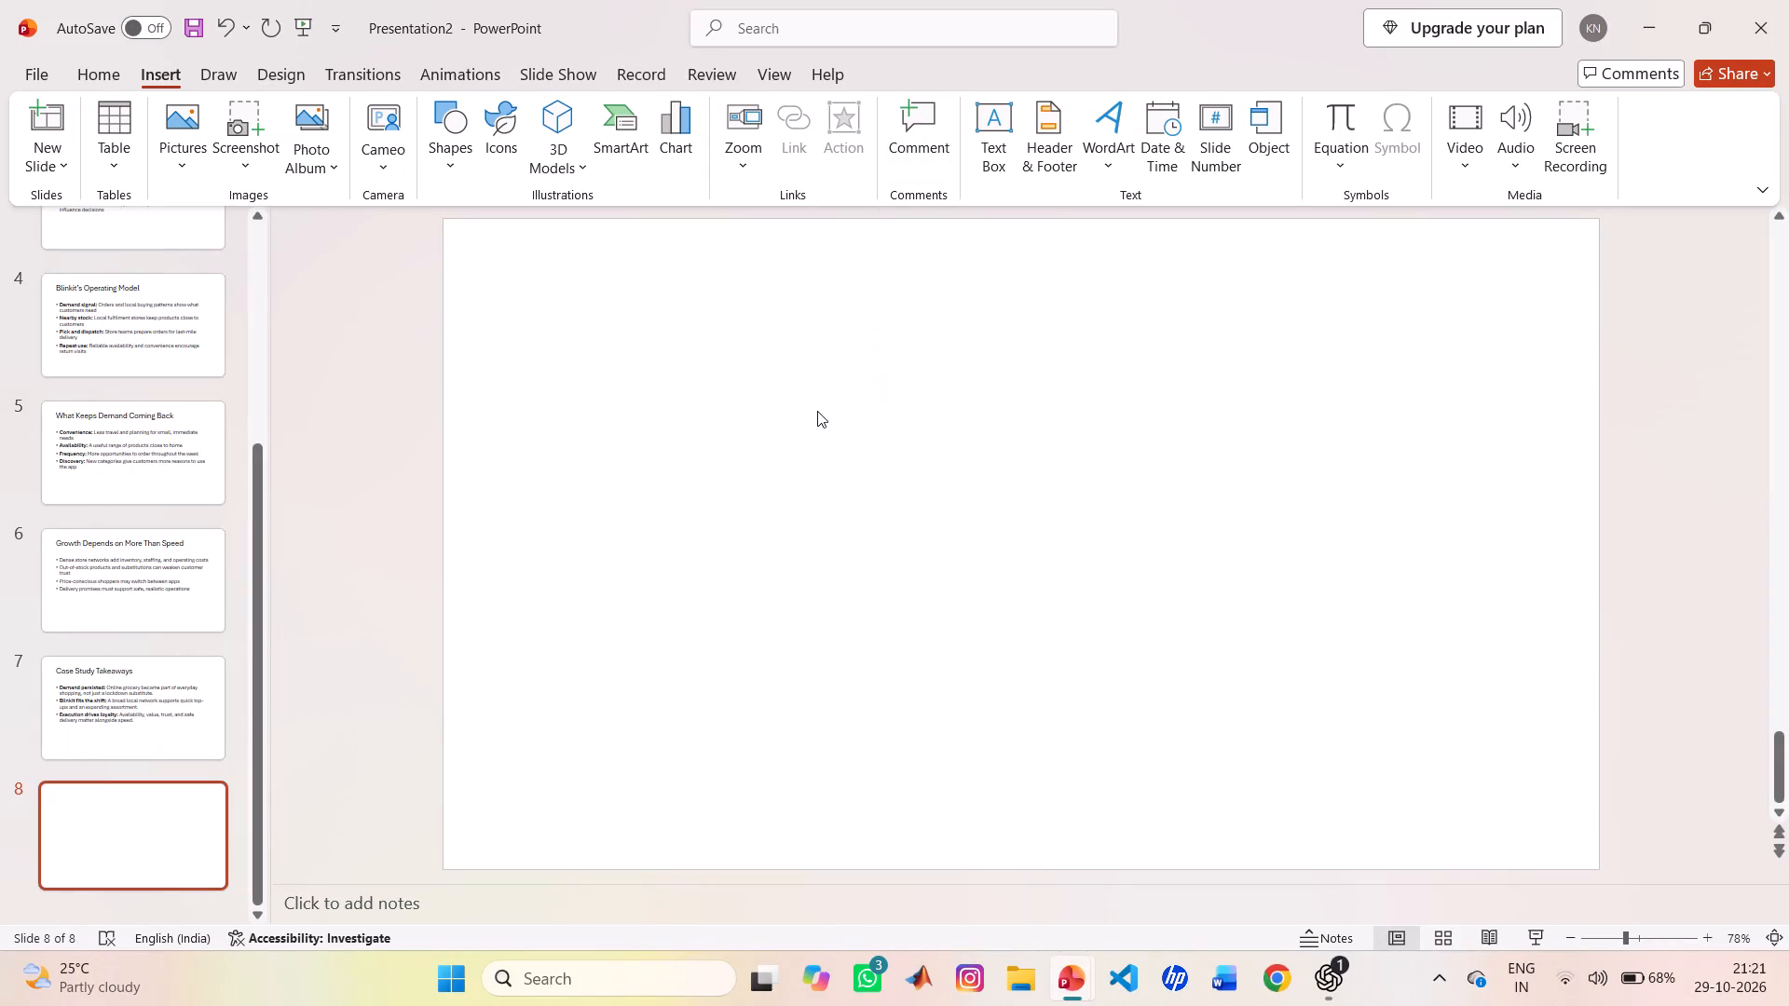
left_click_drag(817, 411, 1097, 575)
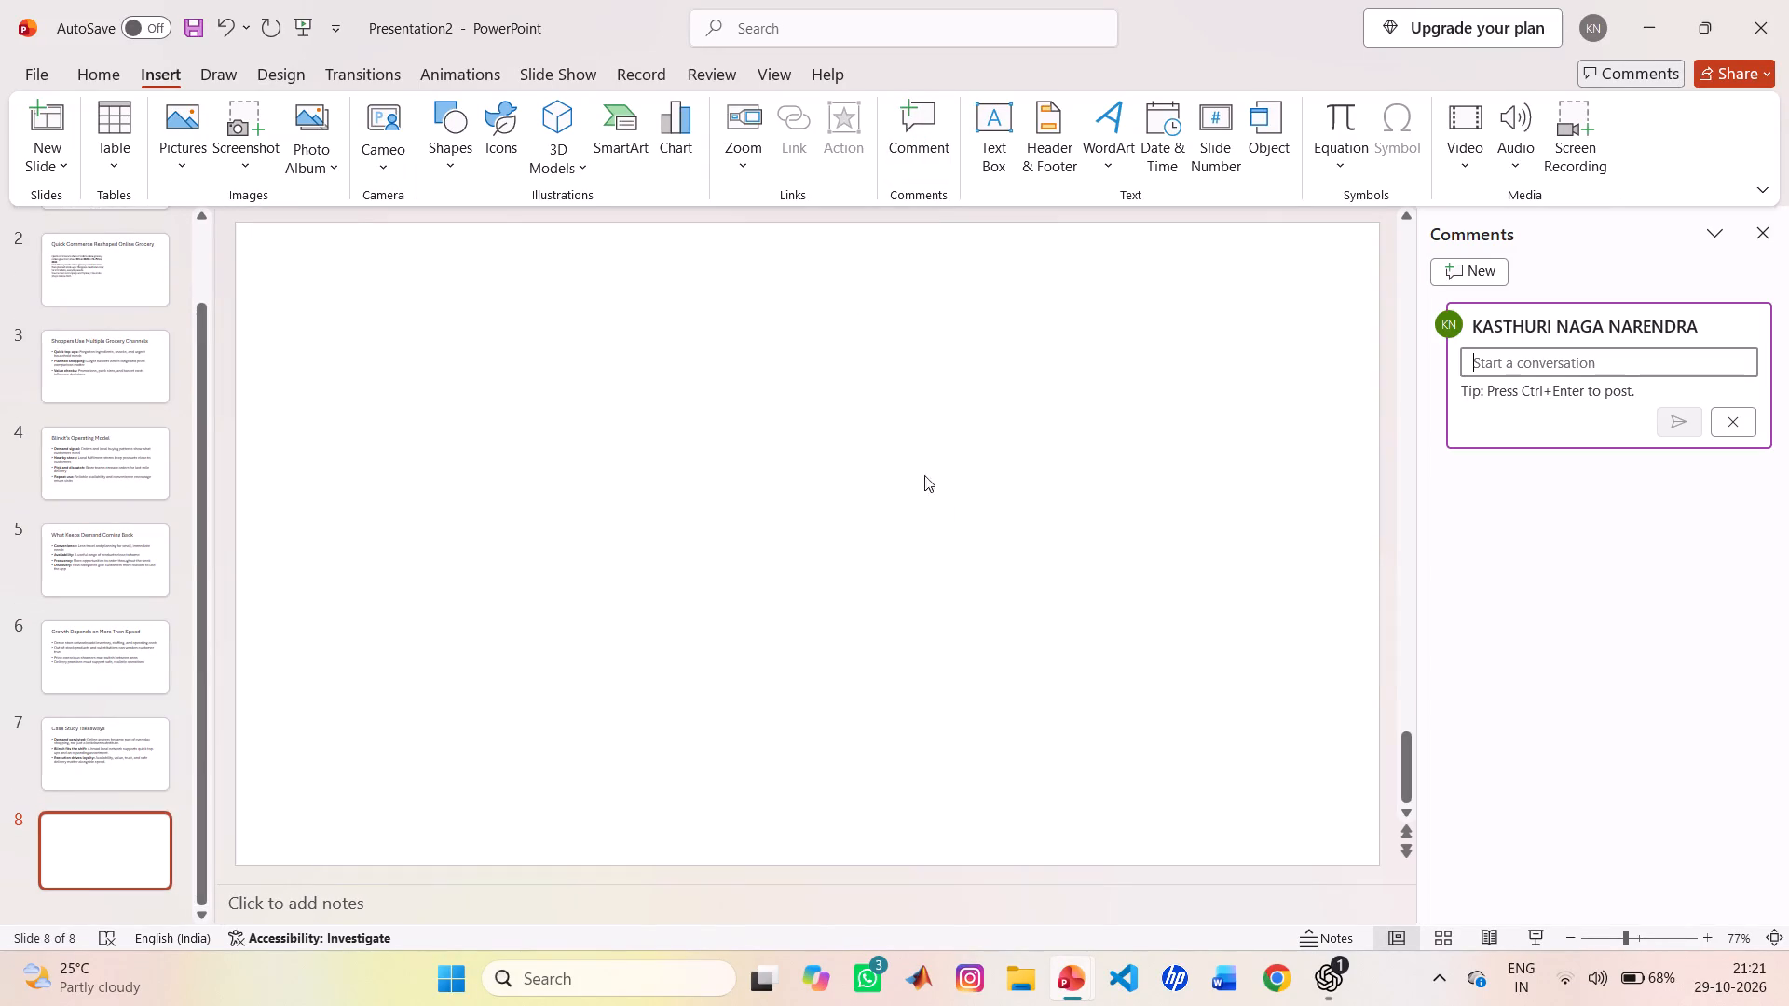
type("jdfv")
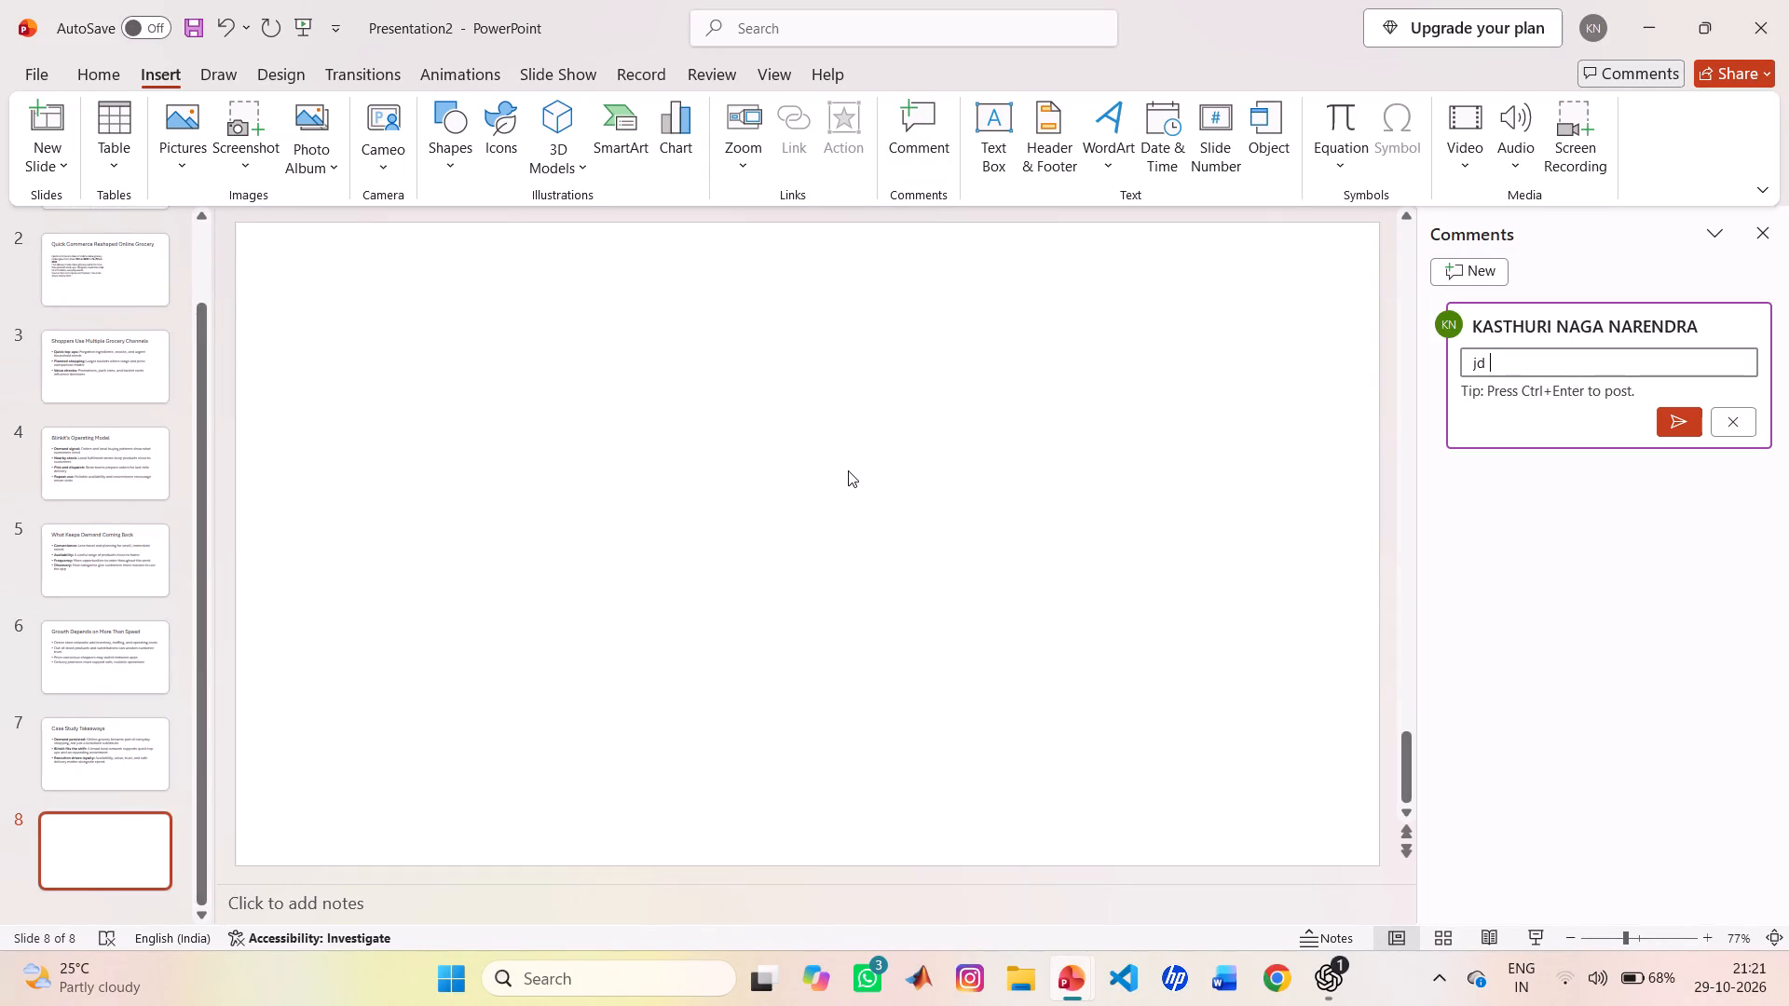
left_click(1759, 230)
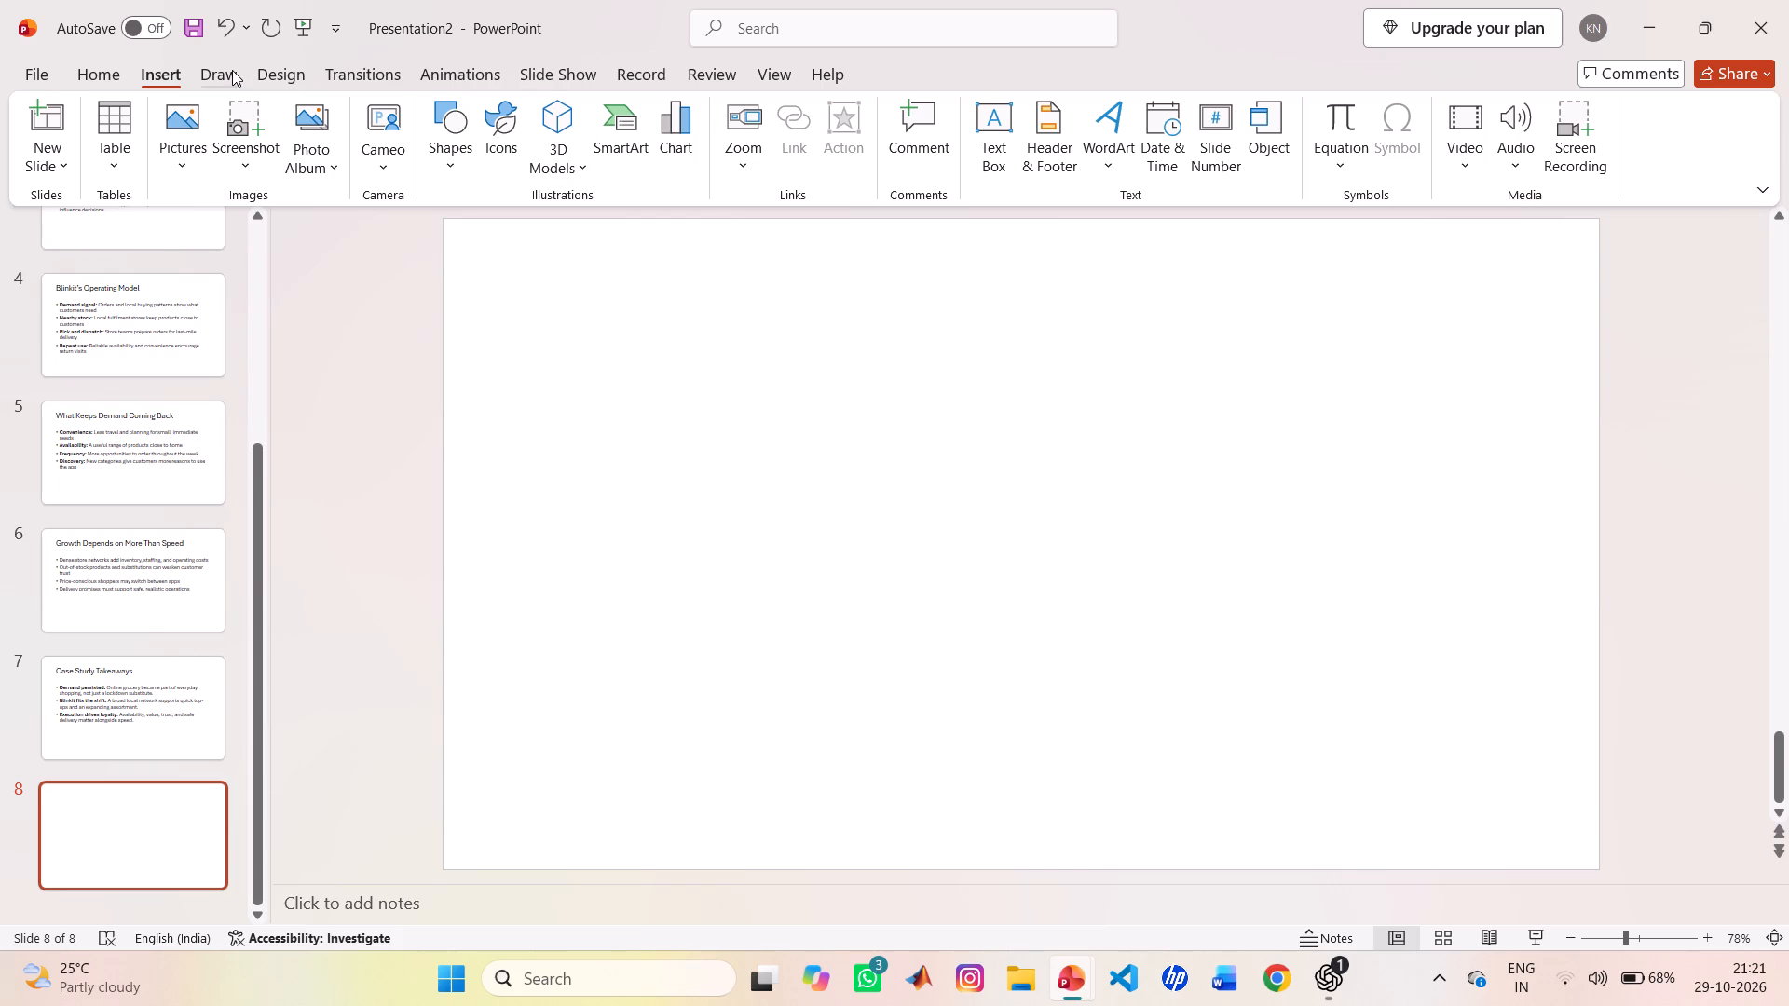
Insert a text box near the middle of slide 8 containing "THANK YOU".
left_click(998, 131)
left_click_drag(790, 492, 1152, 619)
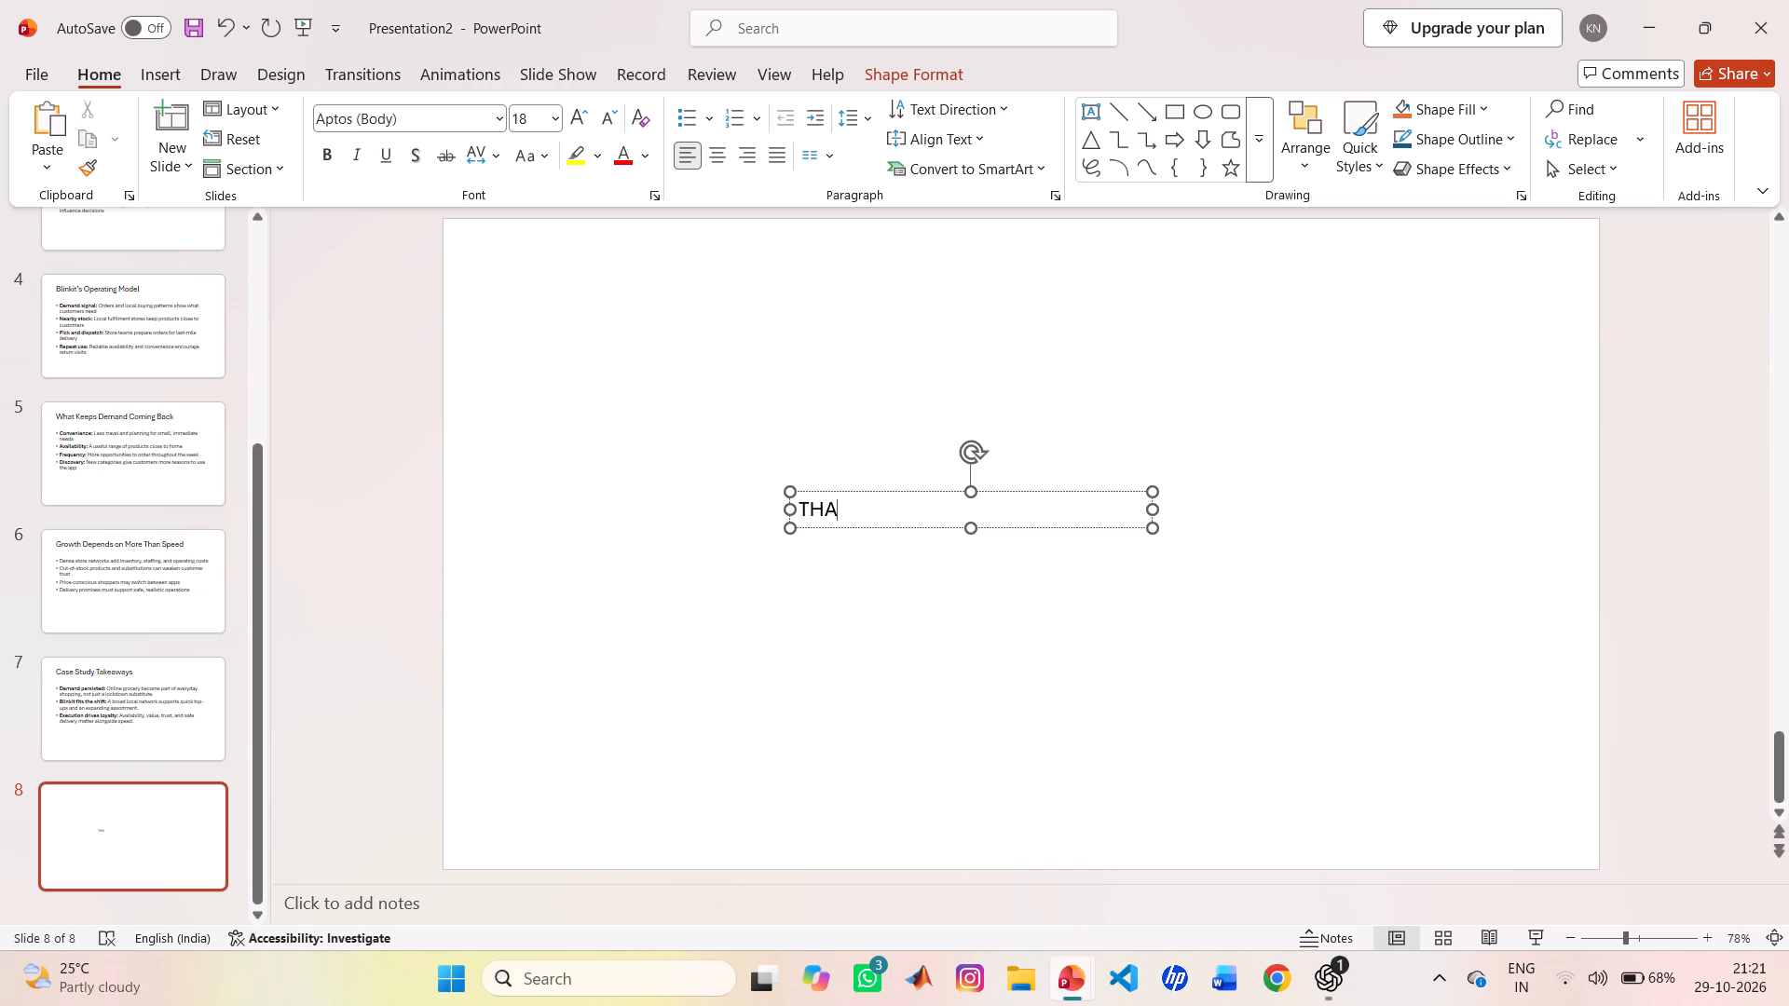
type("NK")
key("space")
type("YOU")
Set the font size of the "THANK YOU" text on slide 8 to 48.
left_click(826, 513)
left_click(798, 508)
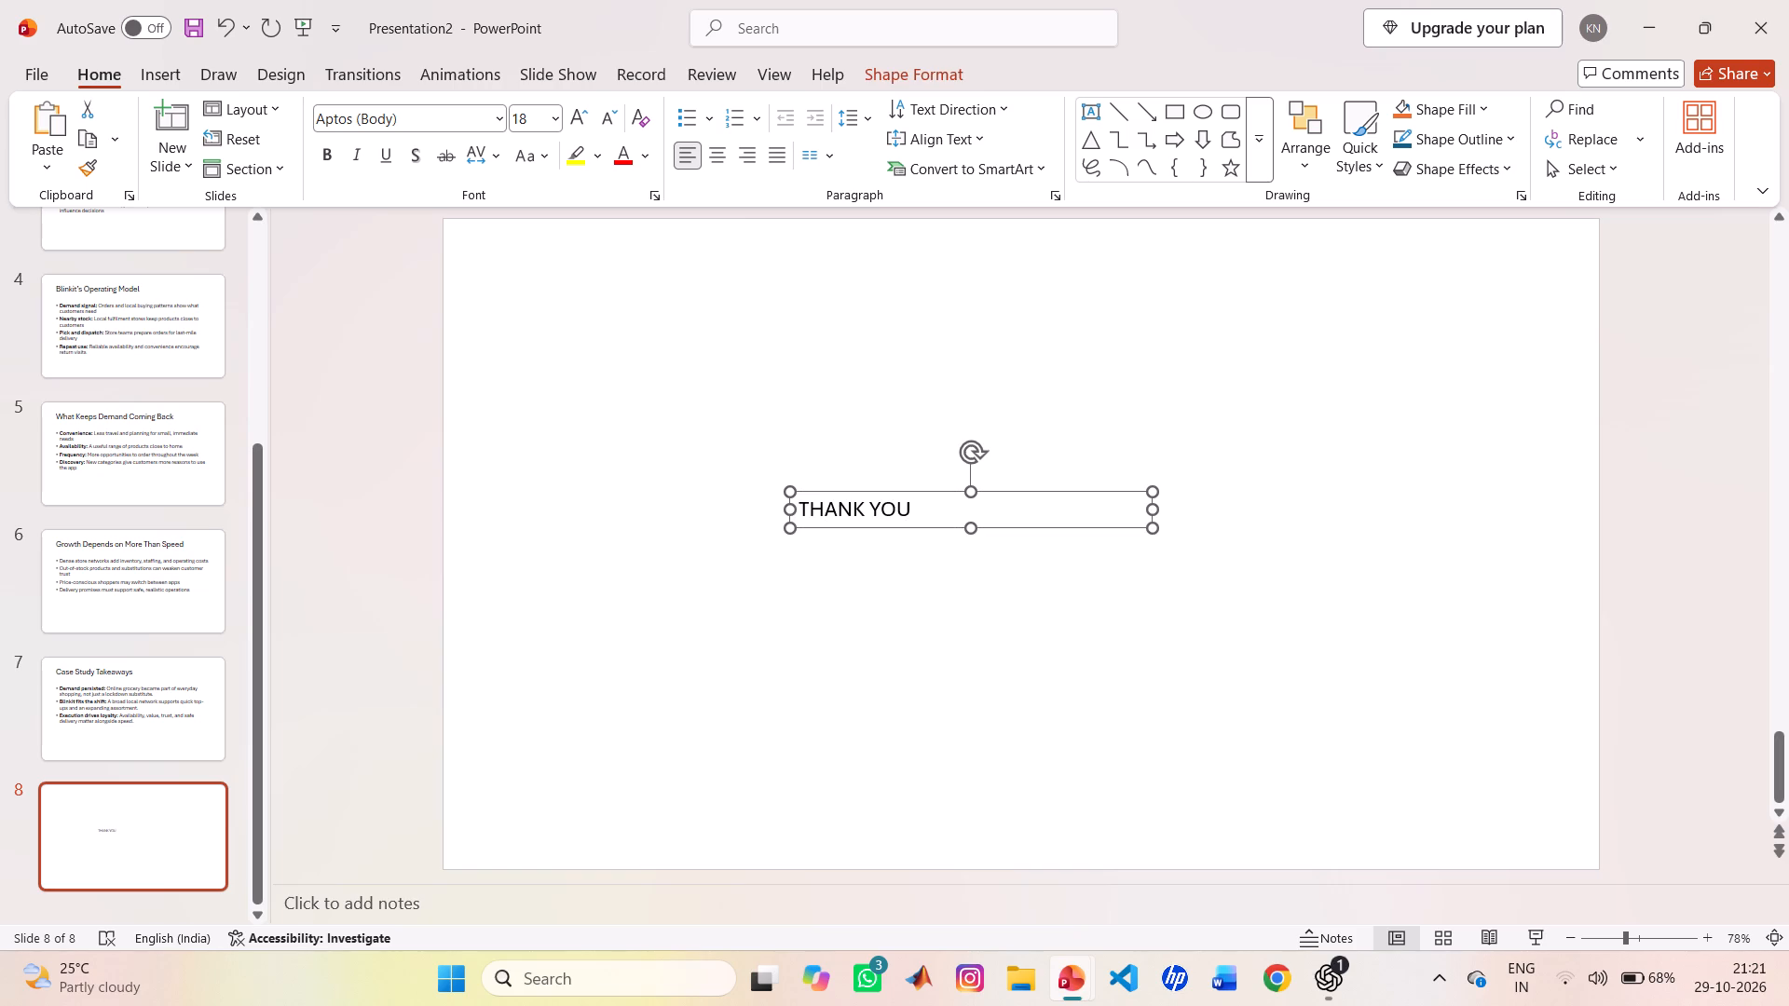
left_click(799, 508)
left_click_drag(799, 508, 915, 506)
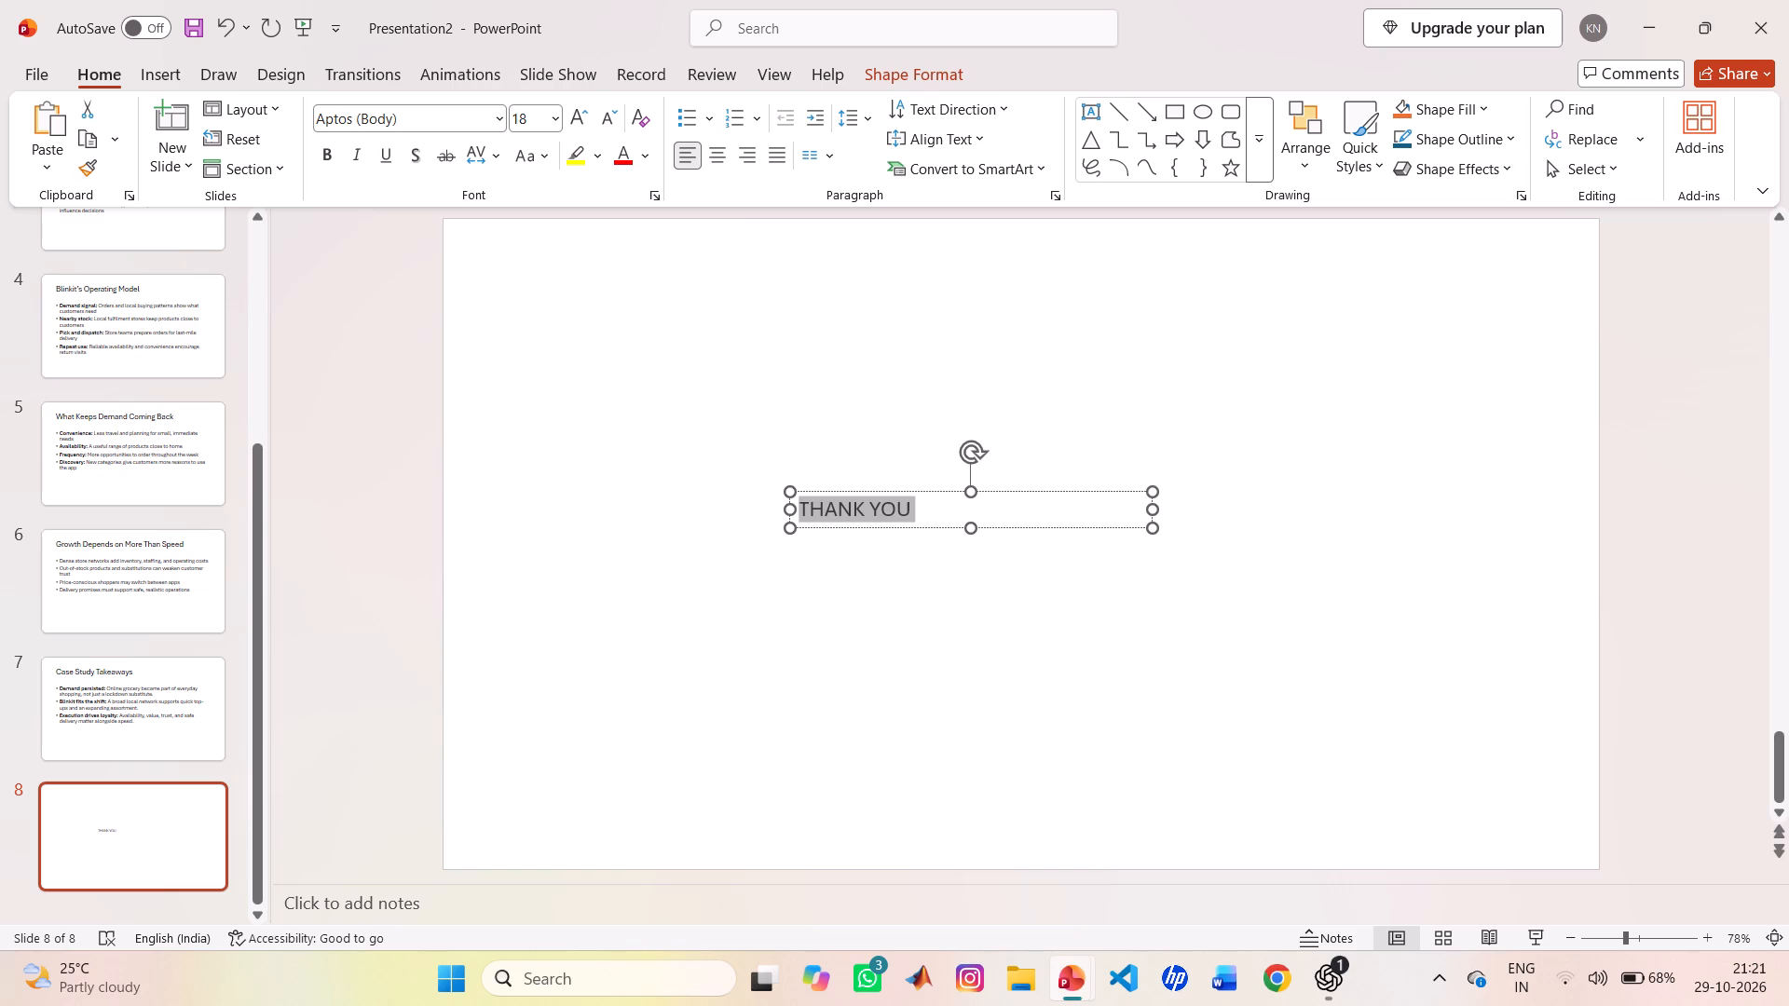
left_click_drag(915, 506, 918, 506)
left_click(1090, 430)
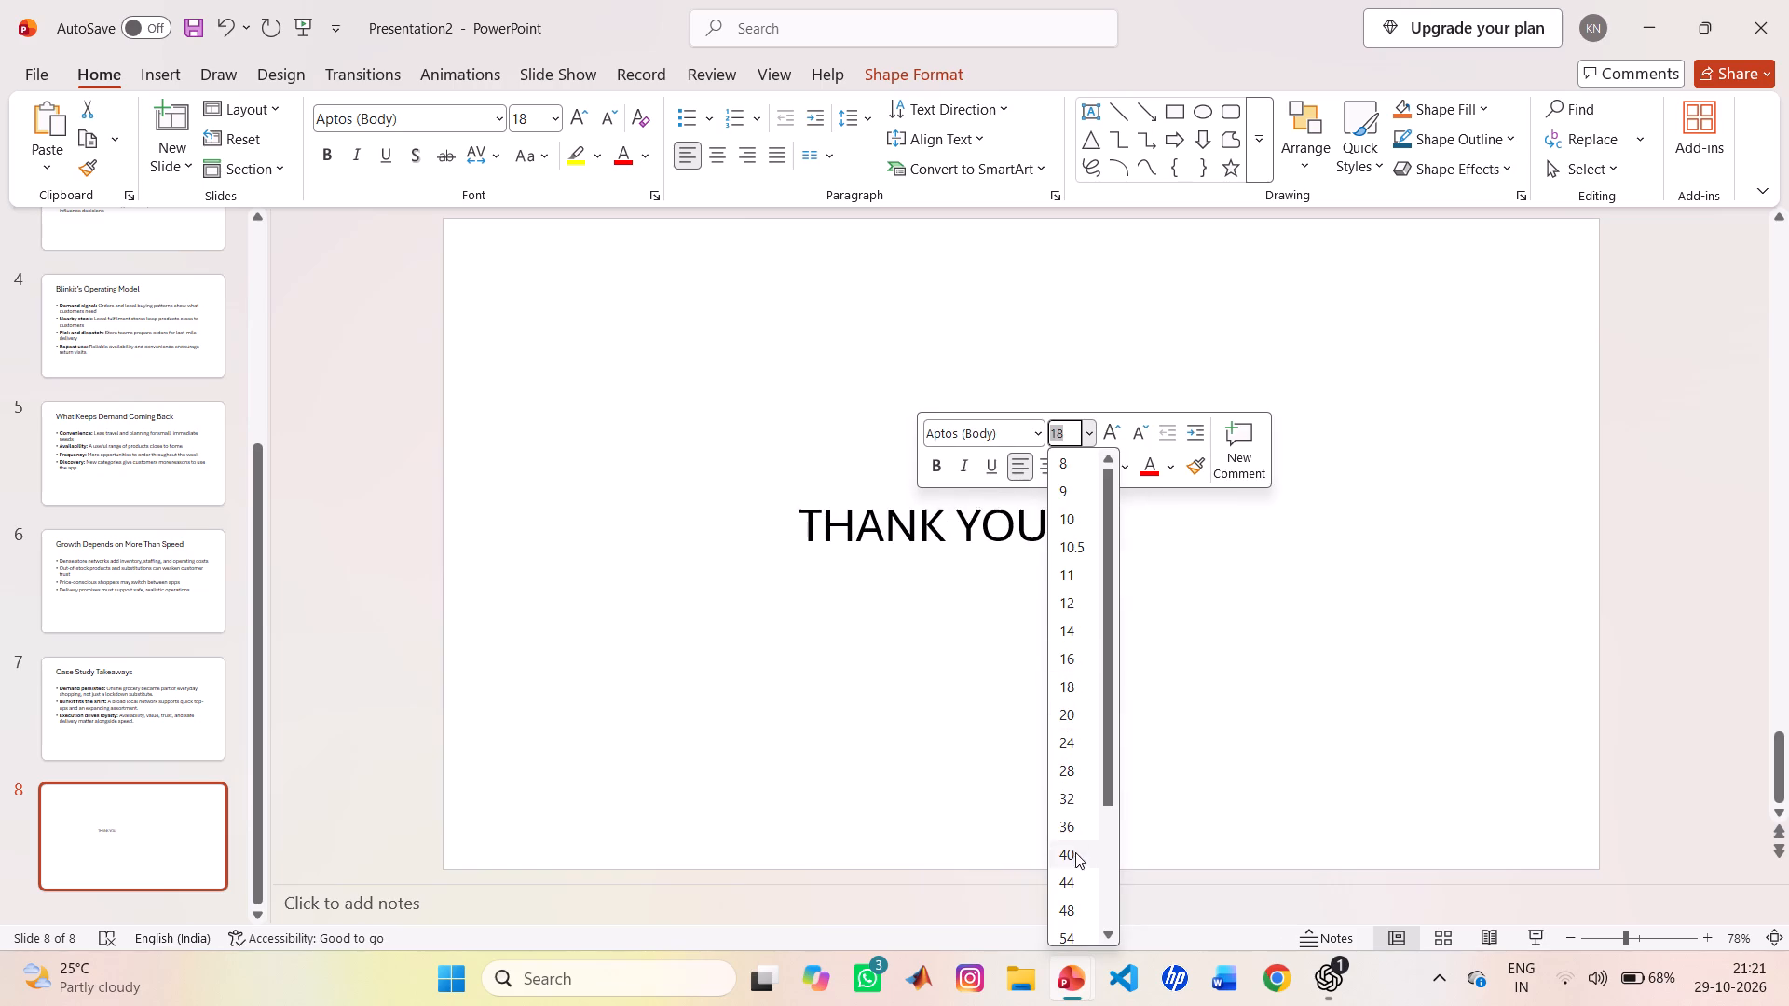
left_click(1068, 907)
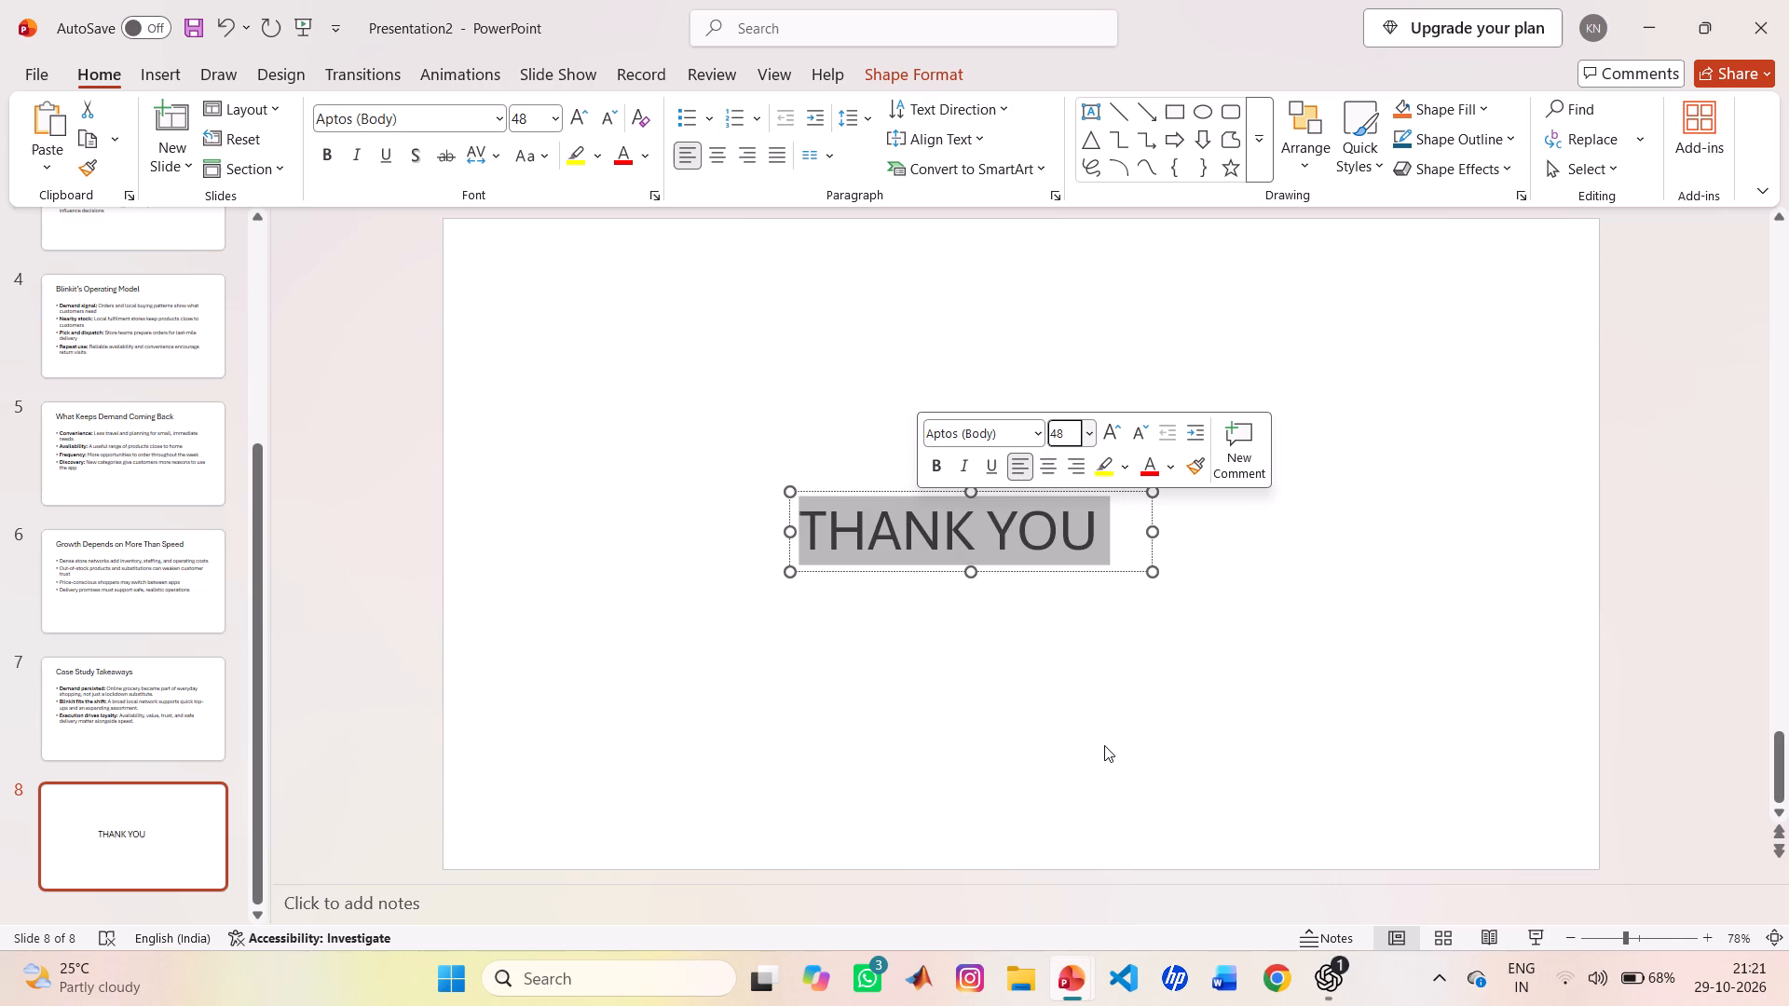
left_click(1104, 745)
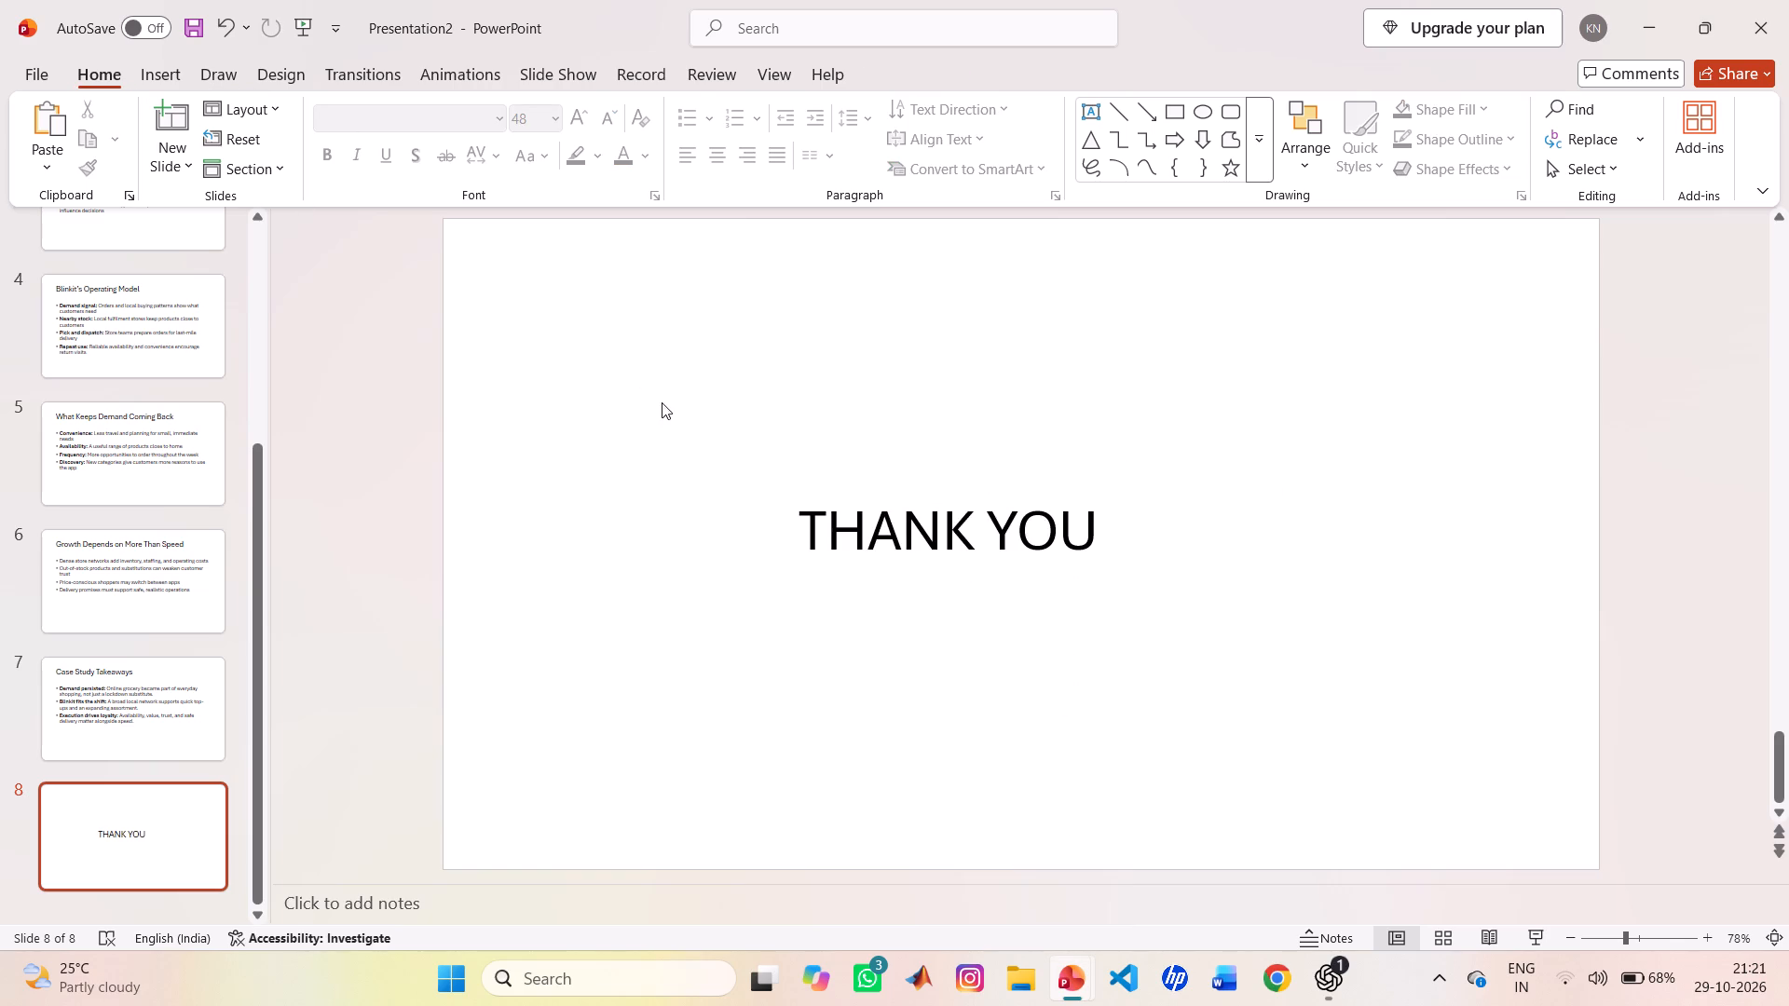
Make the "THANK YOU" text on slide 8 bold.
left_click(795, 528)
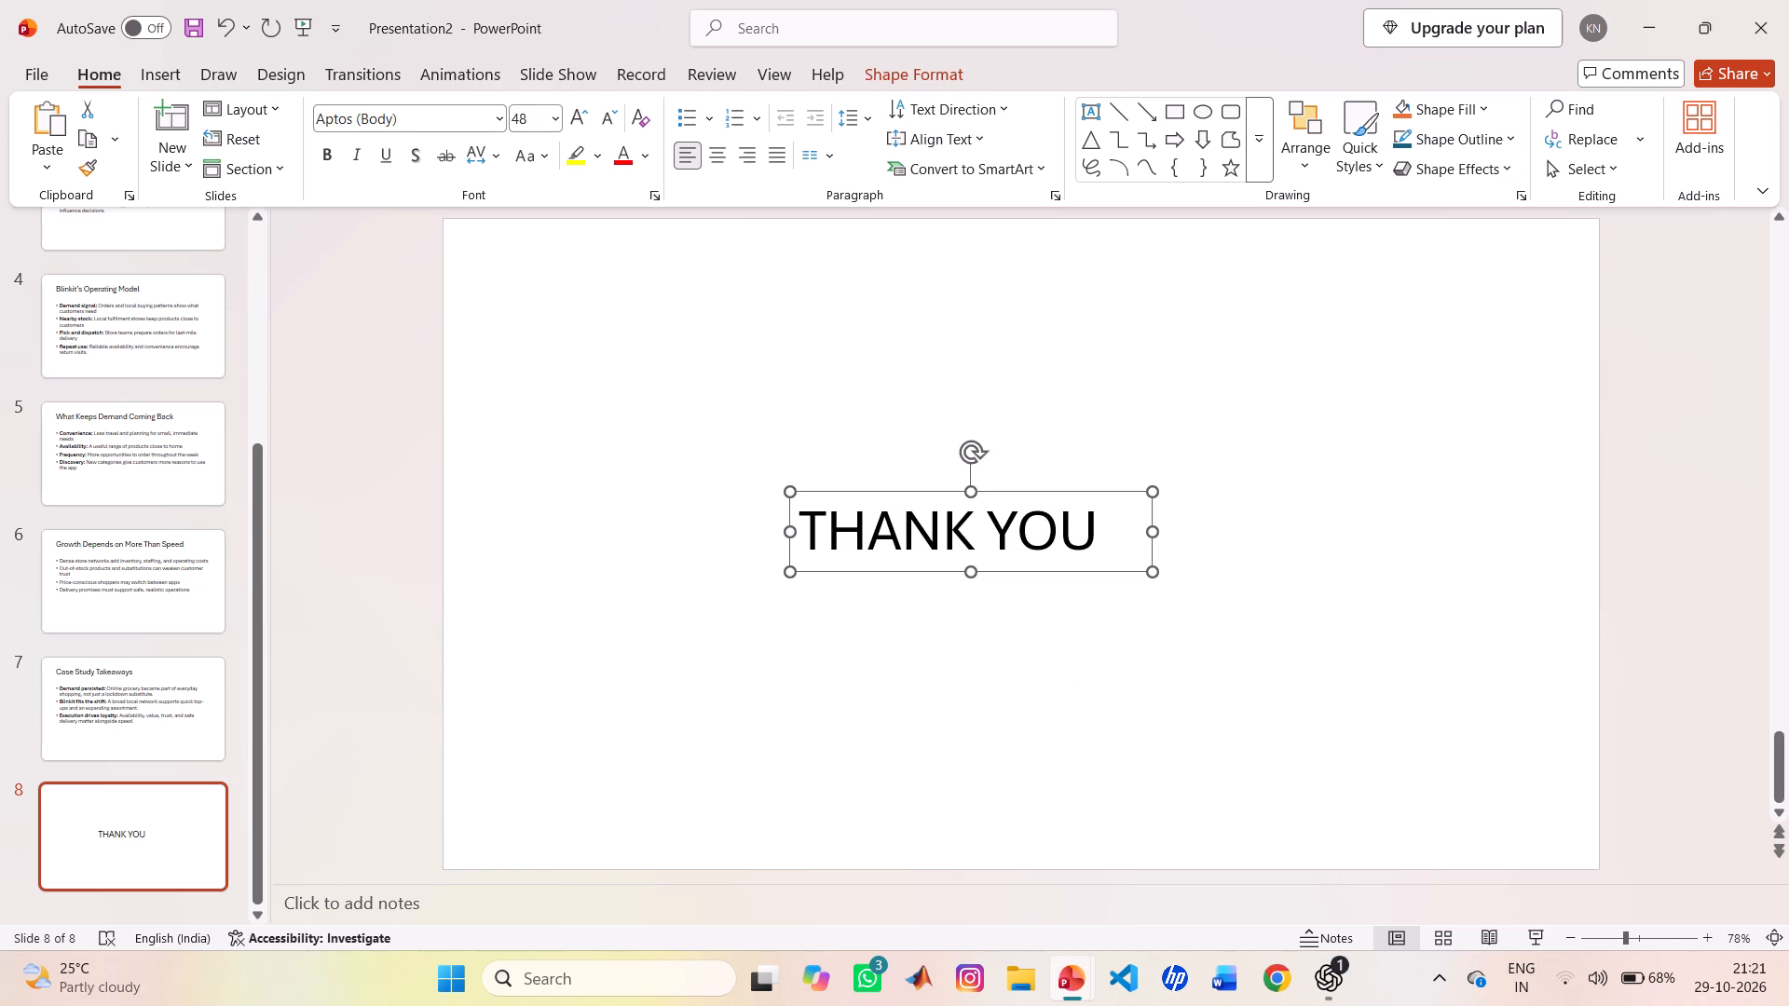
left_click_drag(805, 514, 1115, 551)
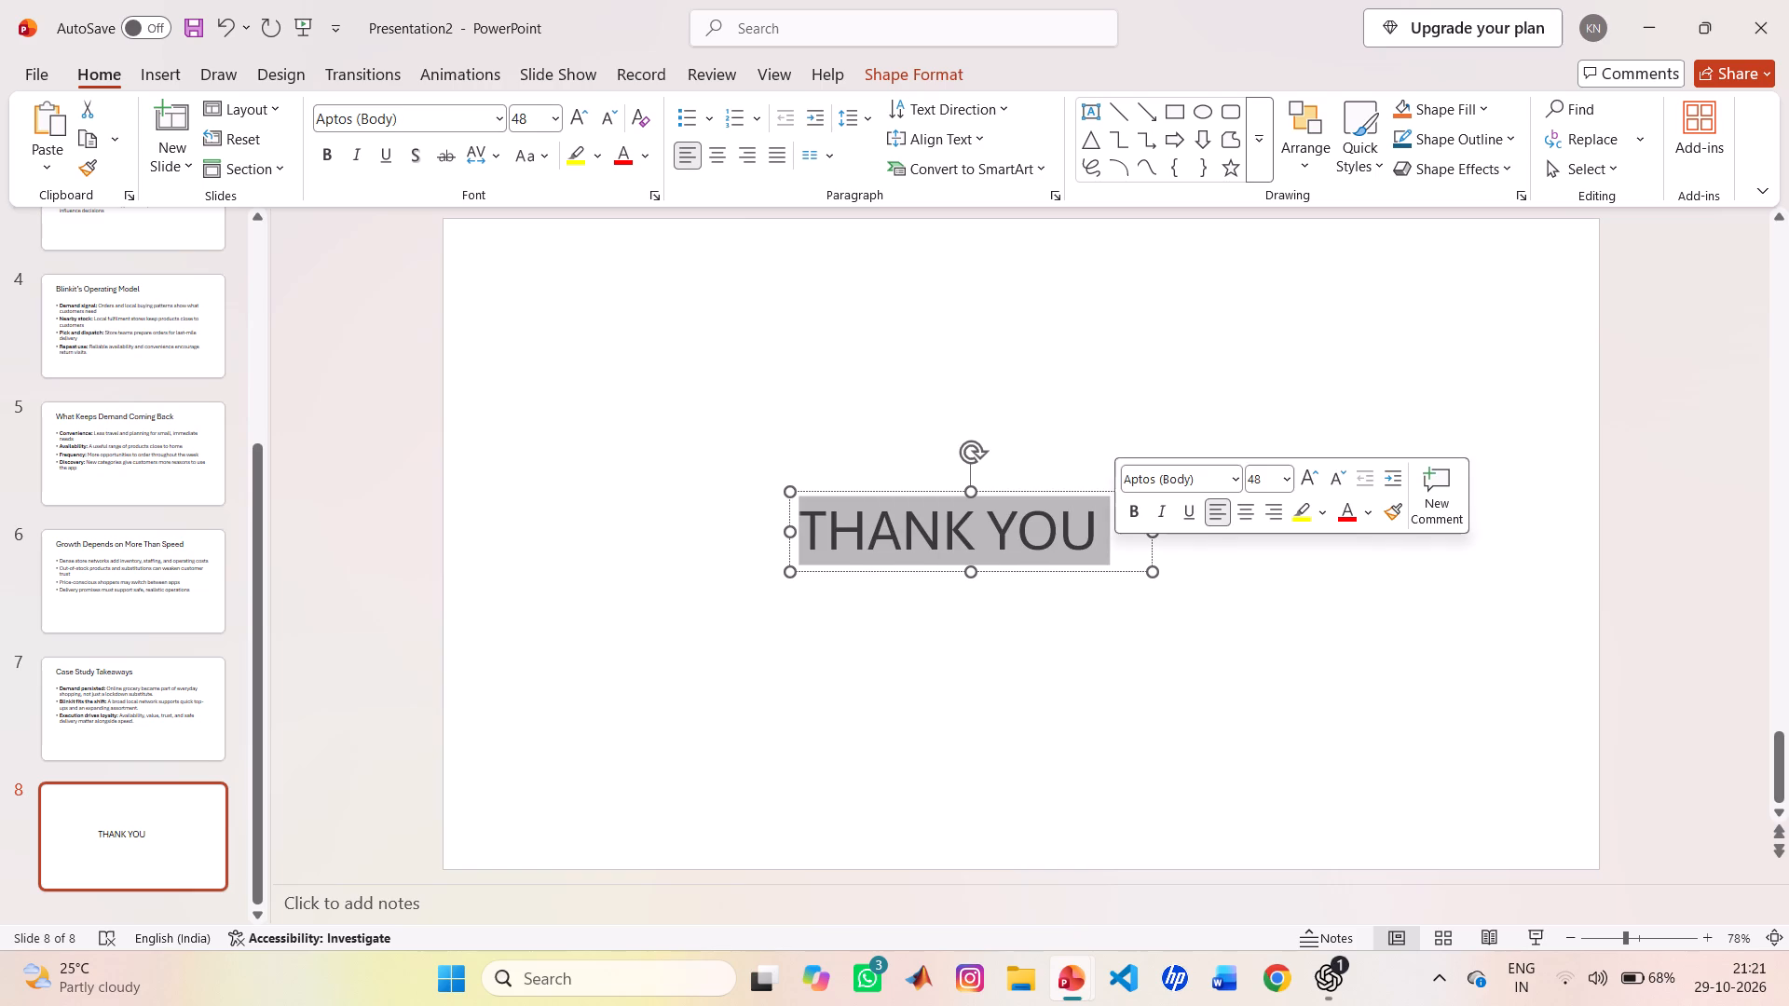
left_click(1136, 510)
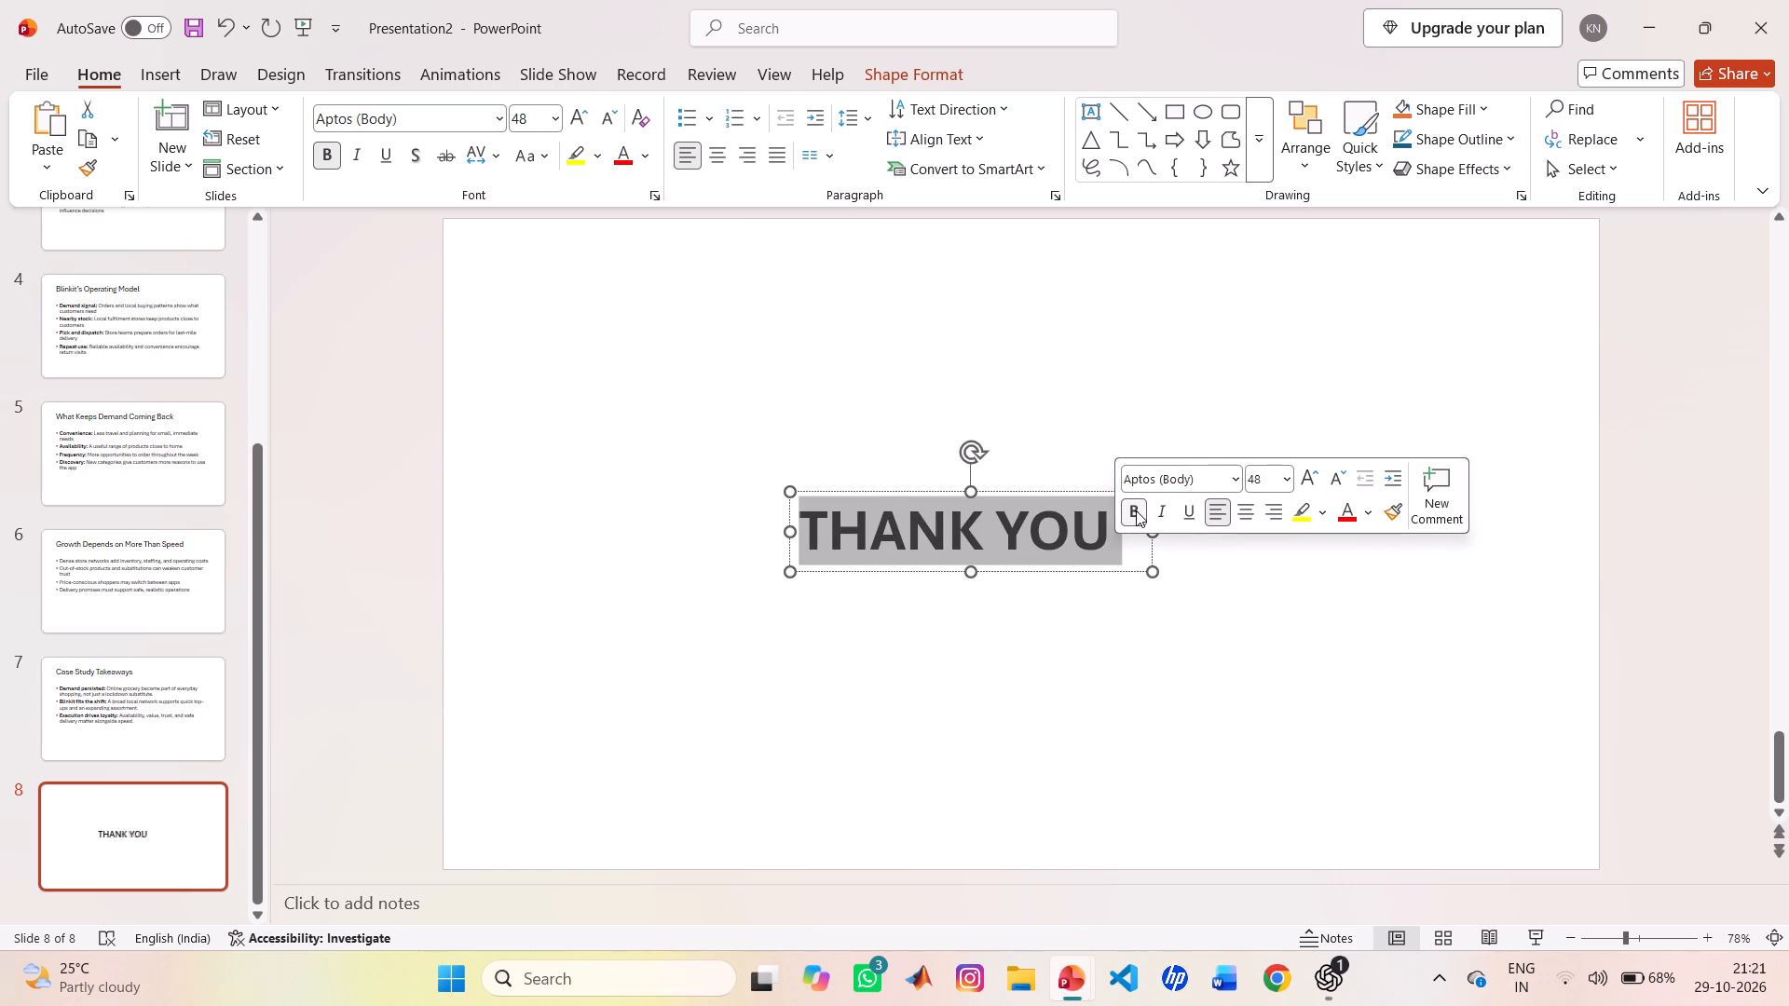
left_click(926, 298)
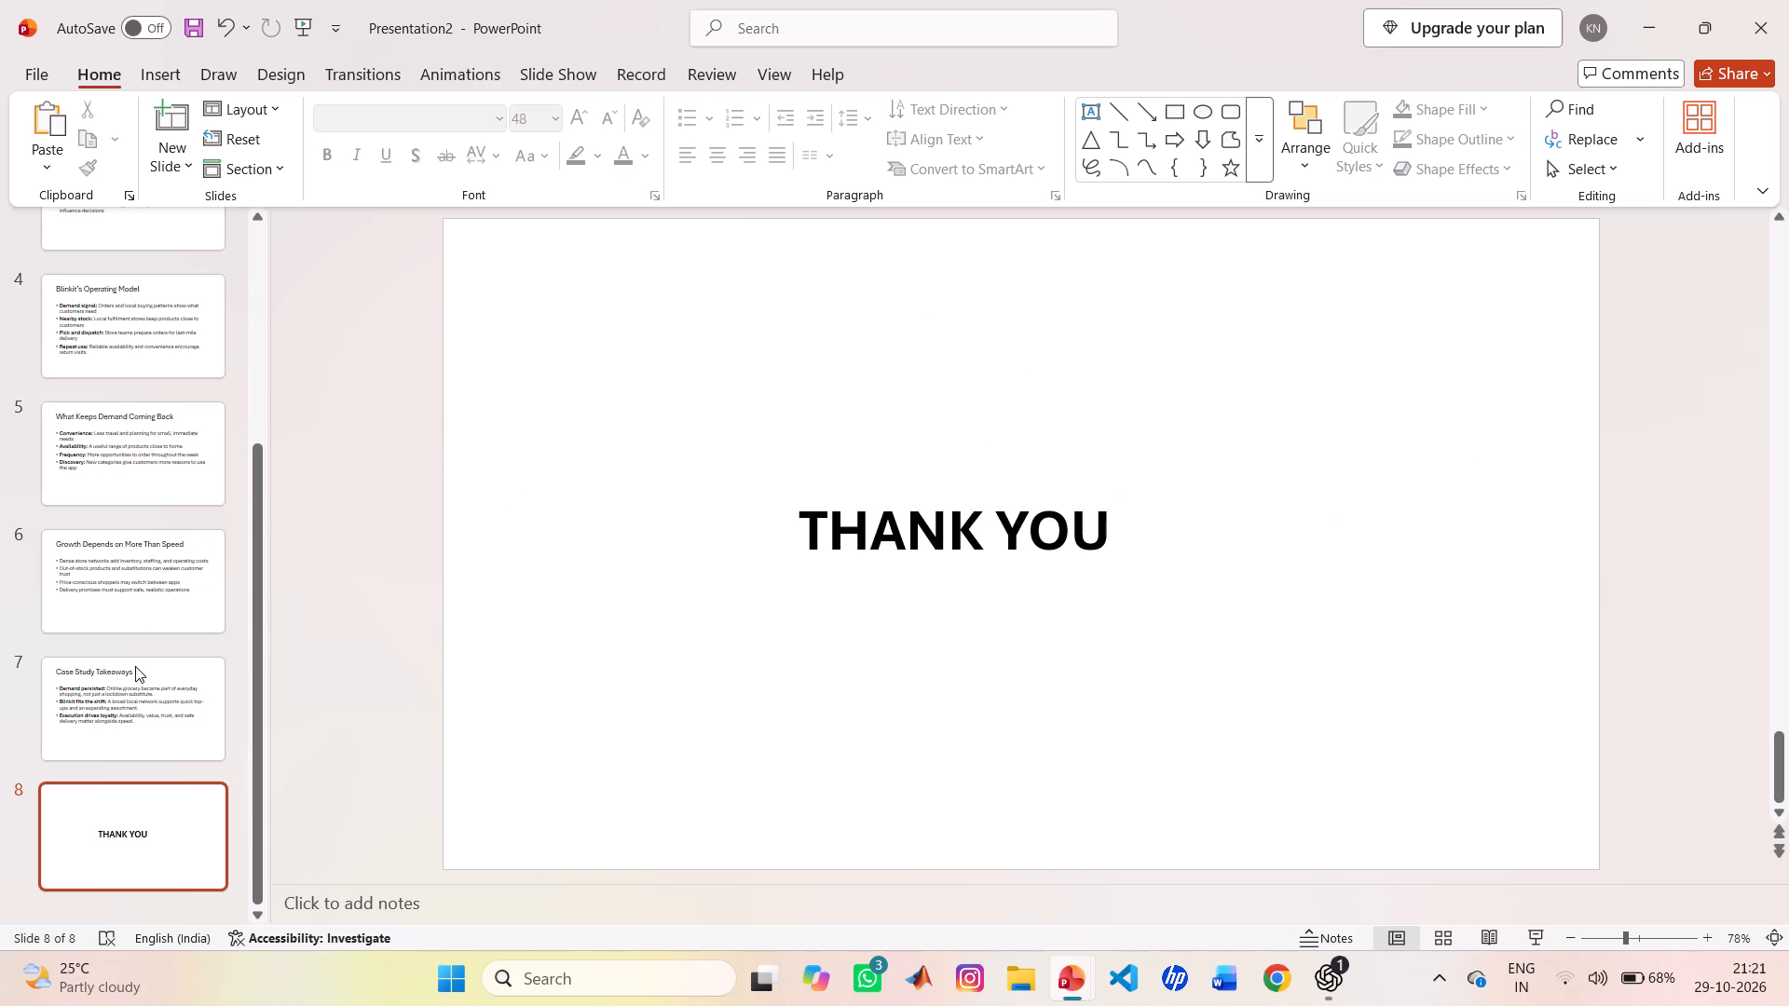
Change the font of the slide 7 title "Case Study Takeaways" to Times New Roman.
left_click(143, 668)
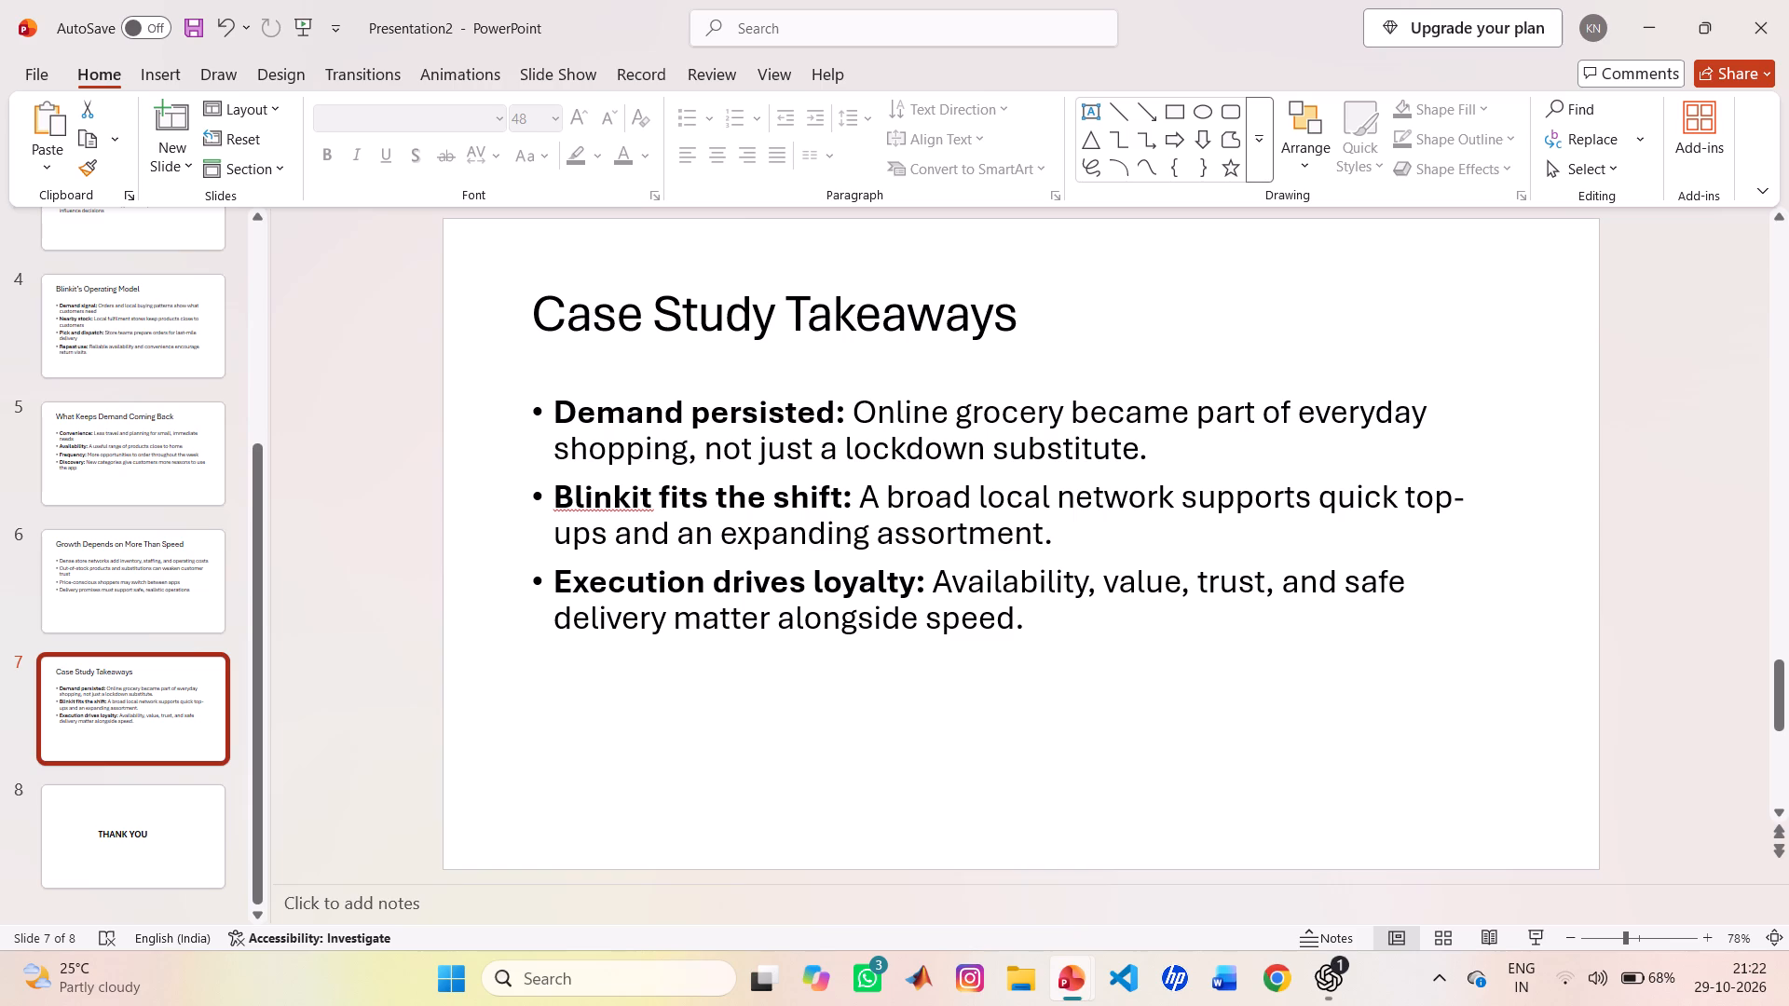
left_click(539, 311)
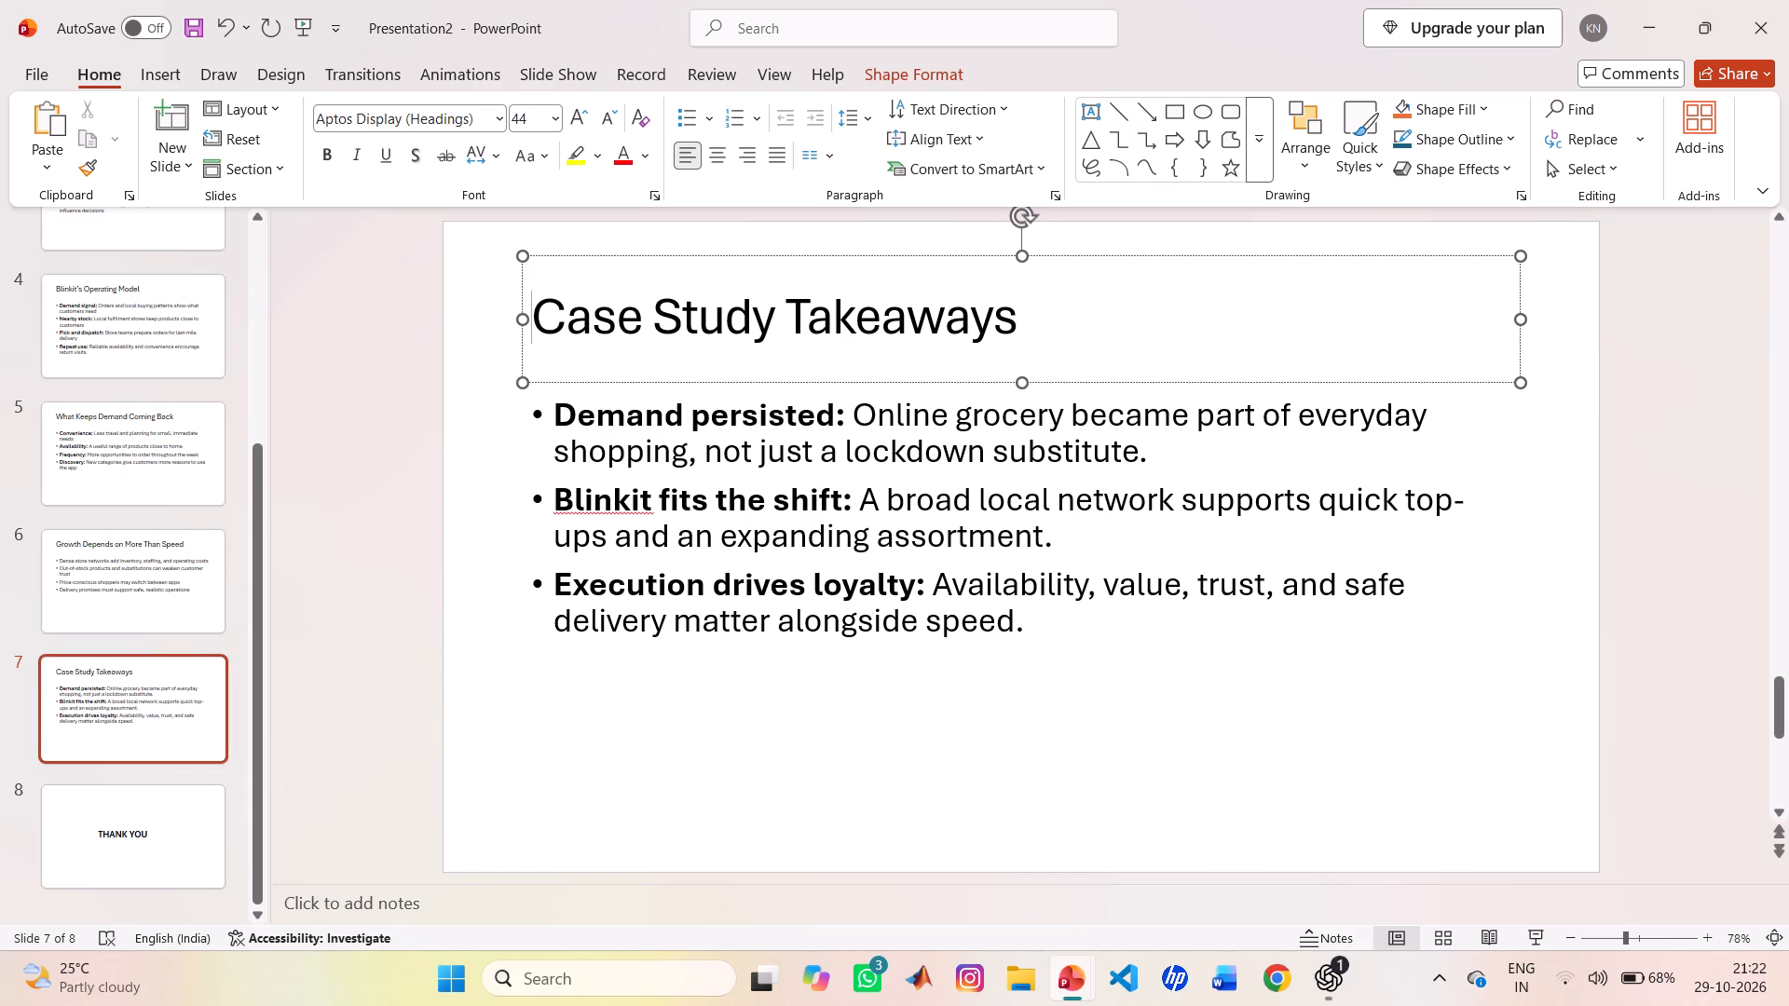
left_click_drag(539, 311, 972, 317)
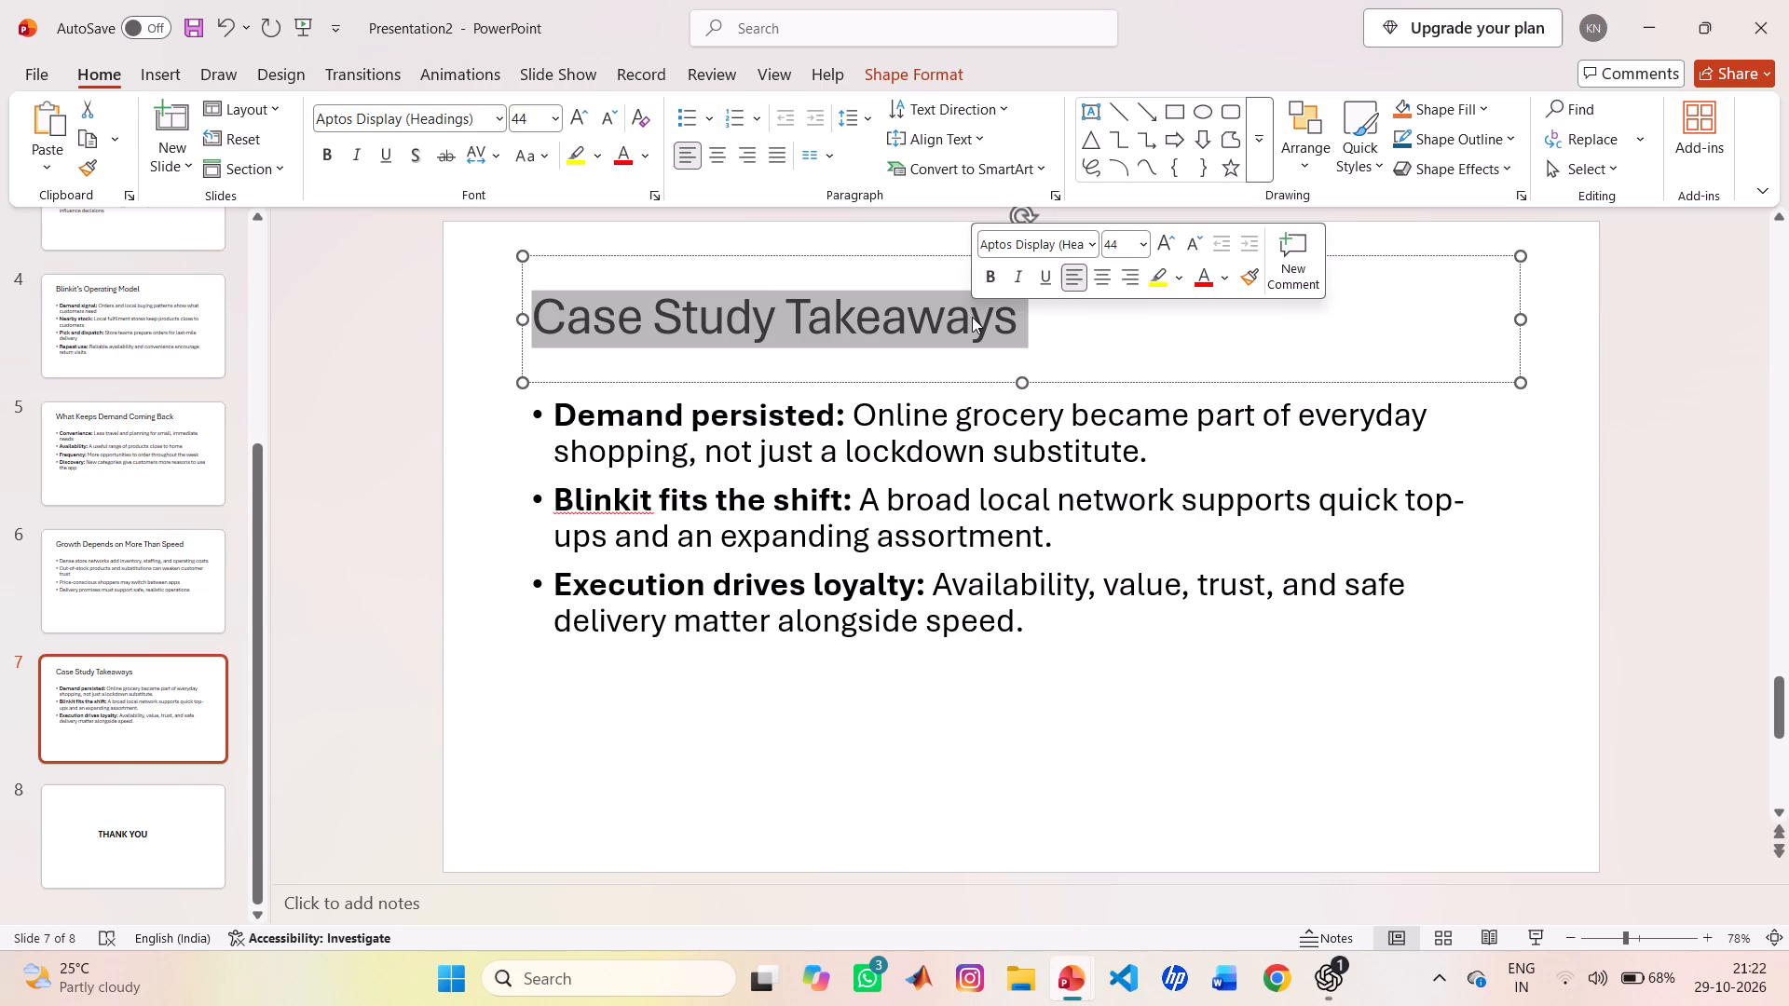
left_click(489, 116)
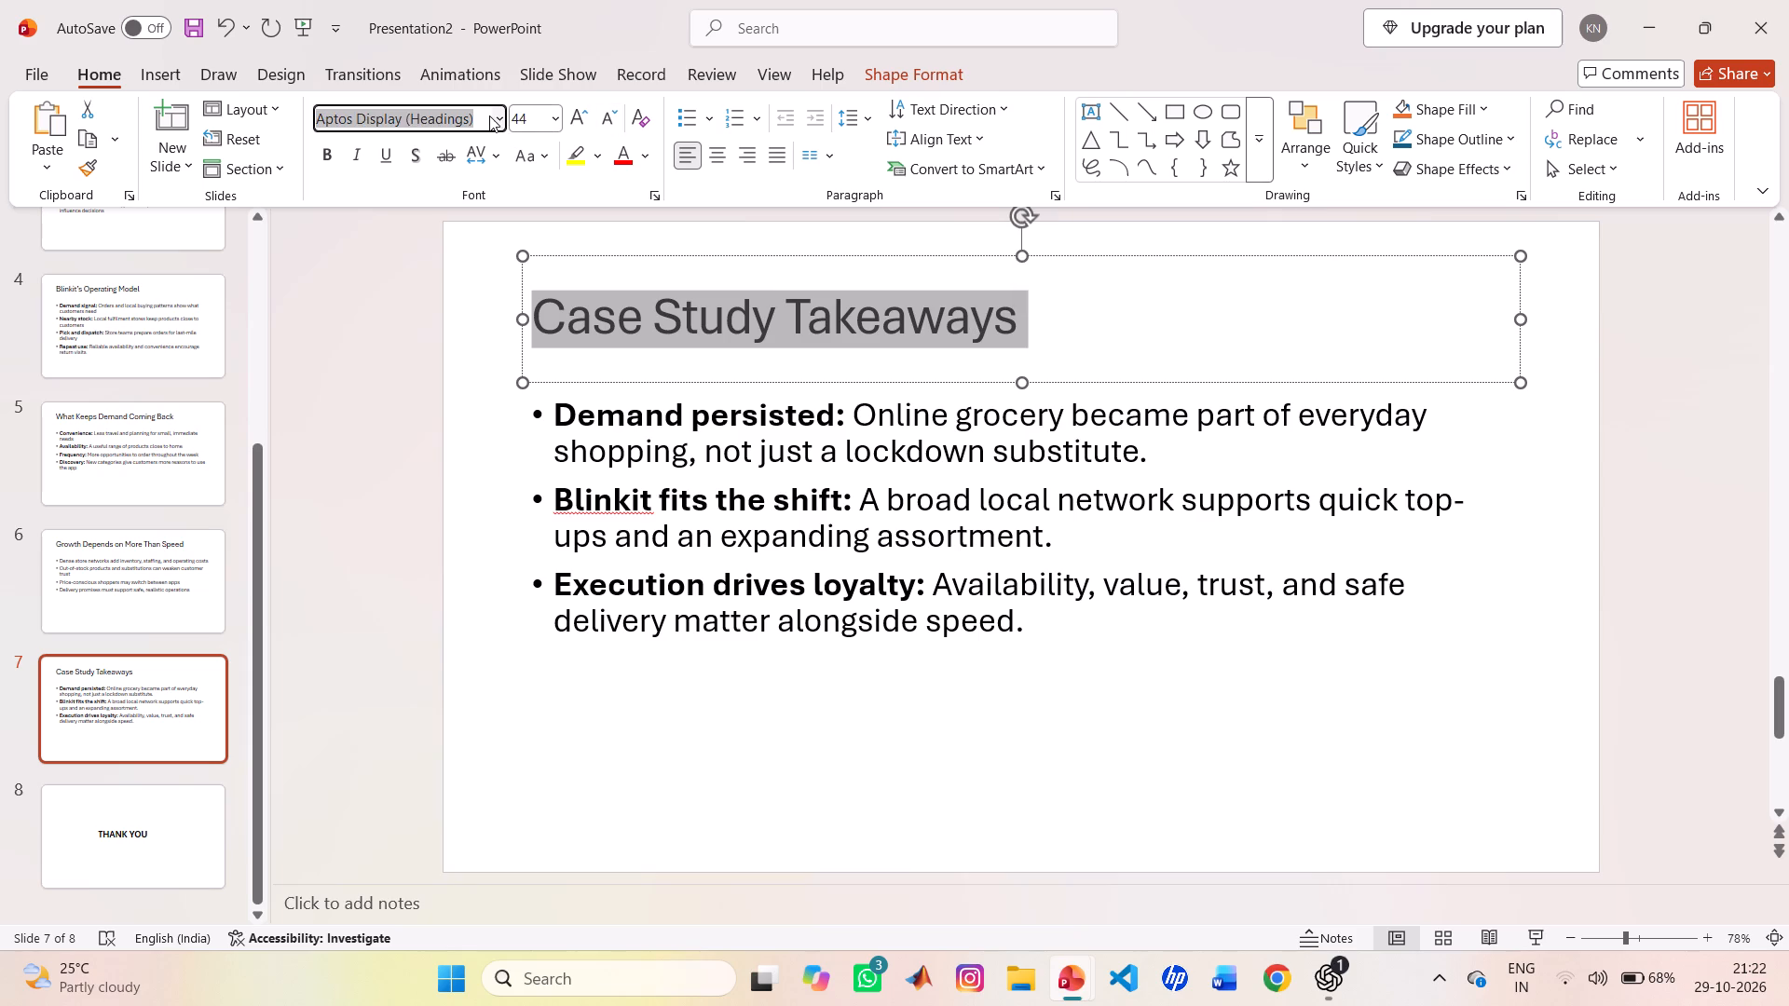
left_click(498, 116)
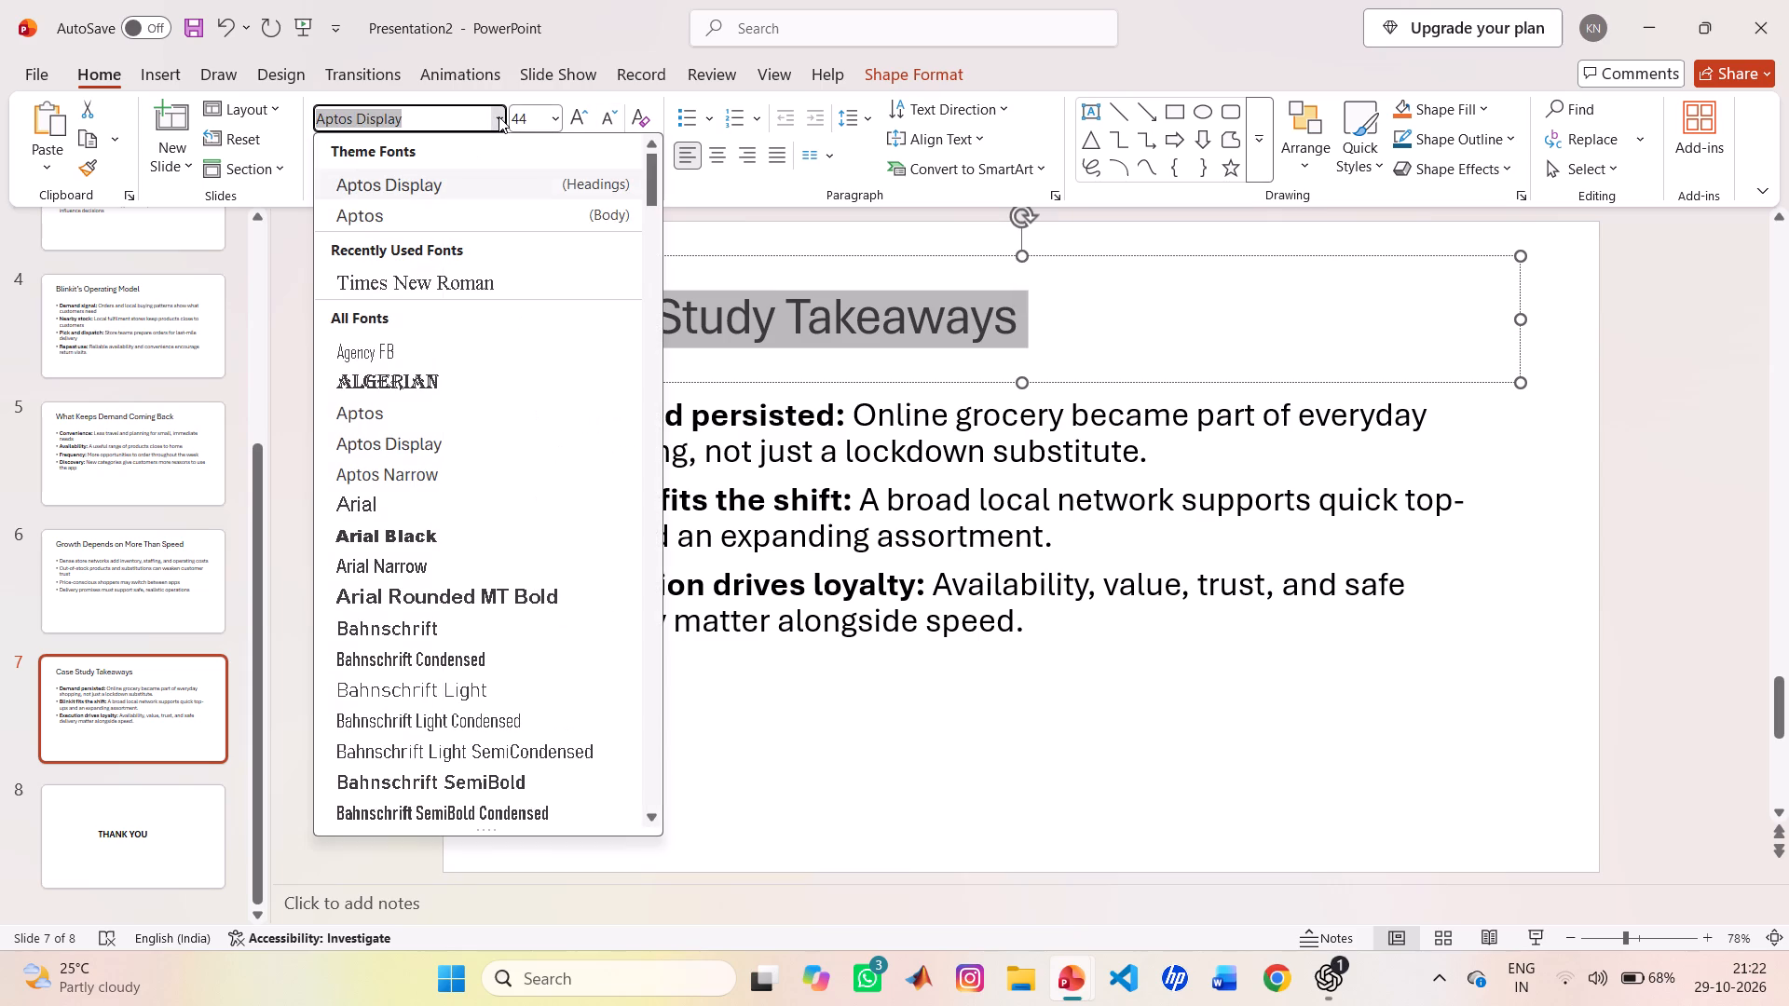
left_click(467, 279)
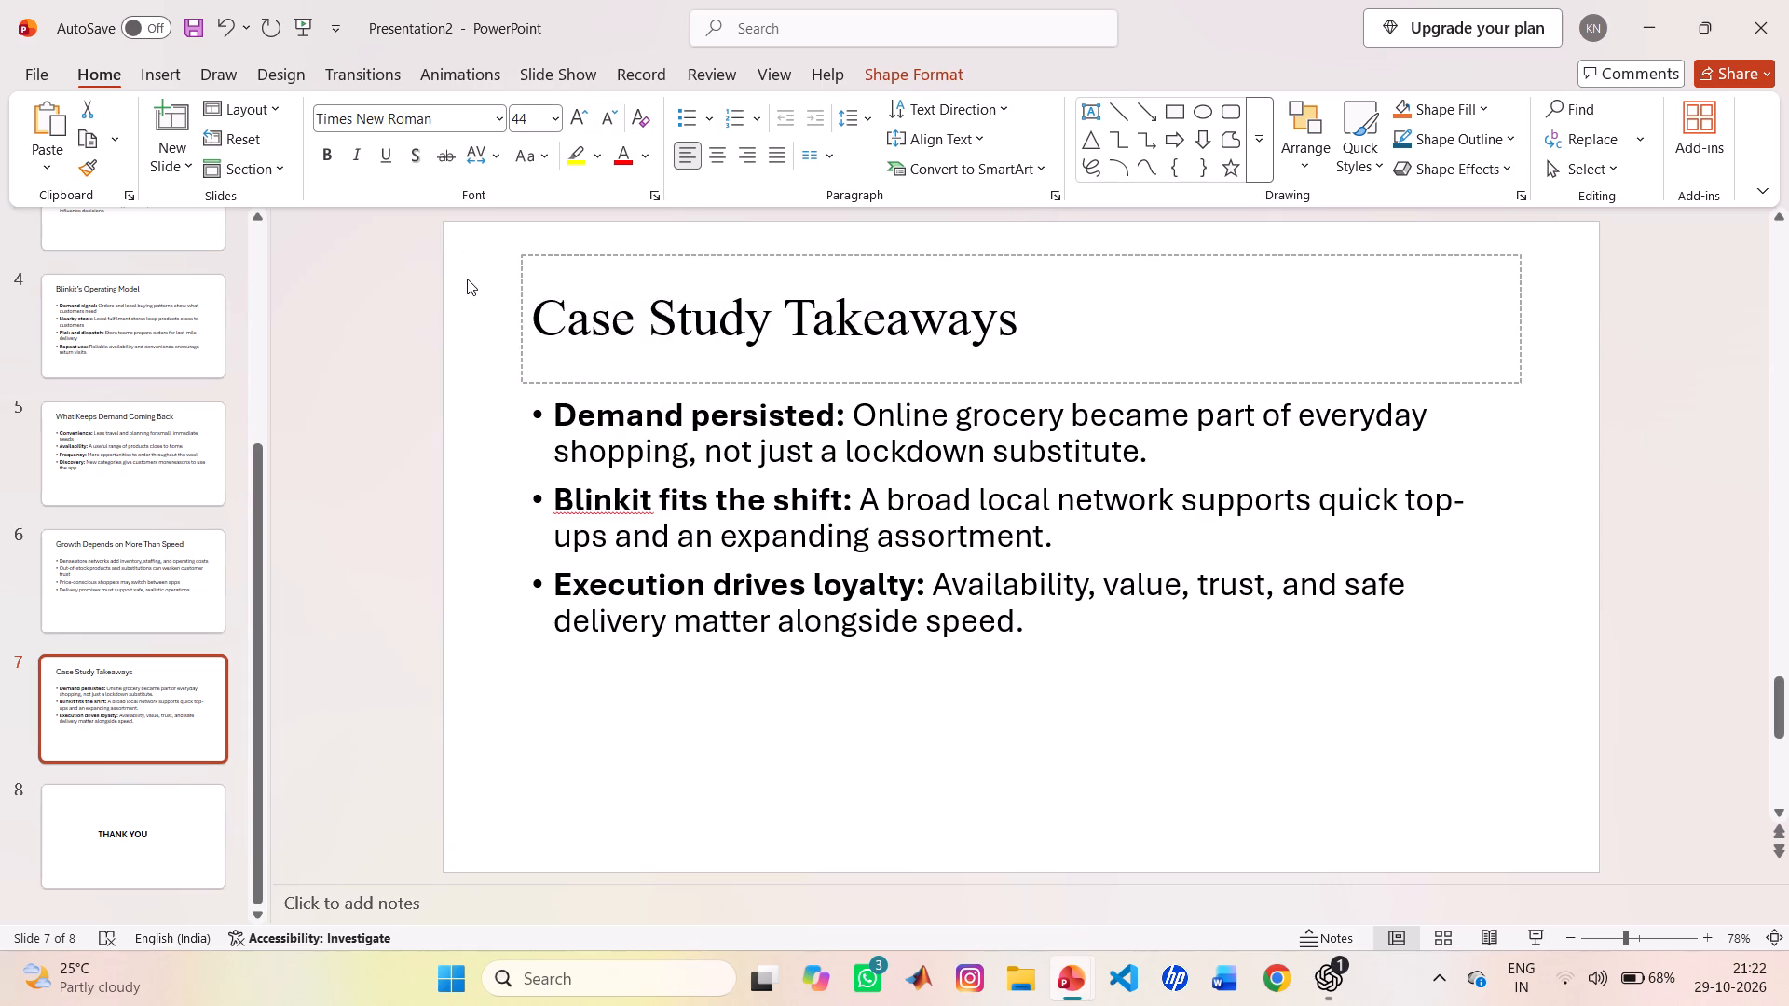
left_click(448, 408)
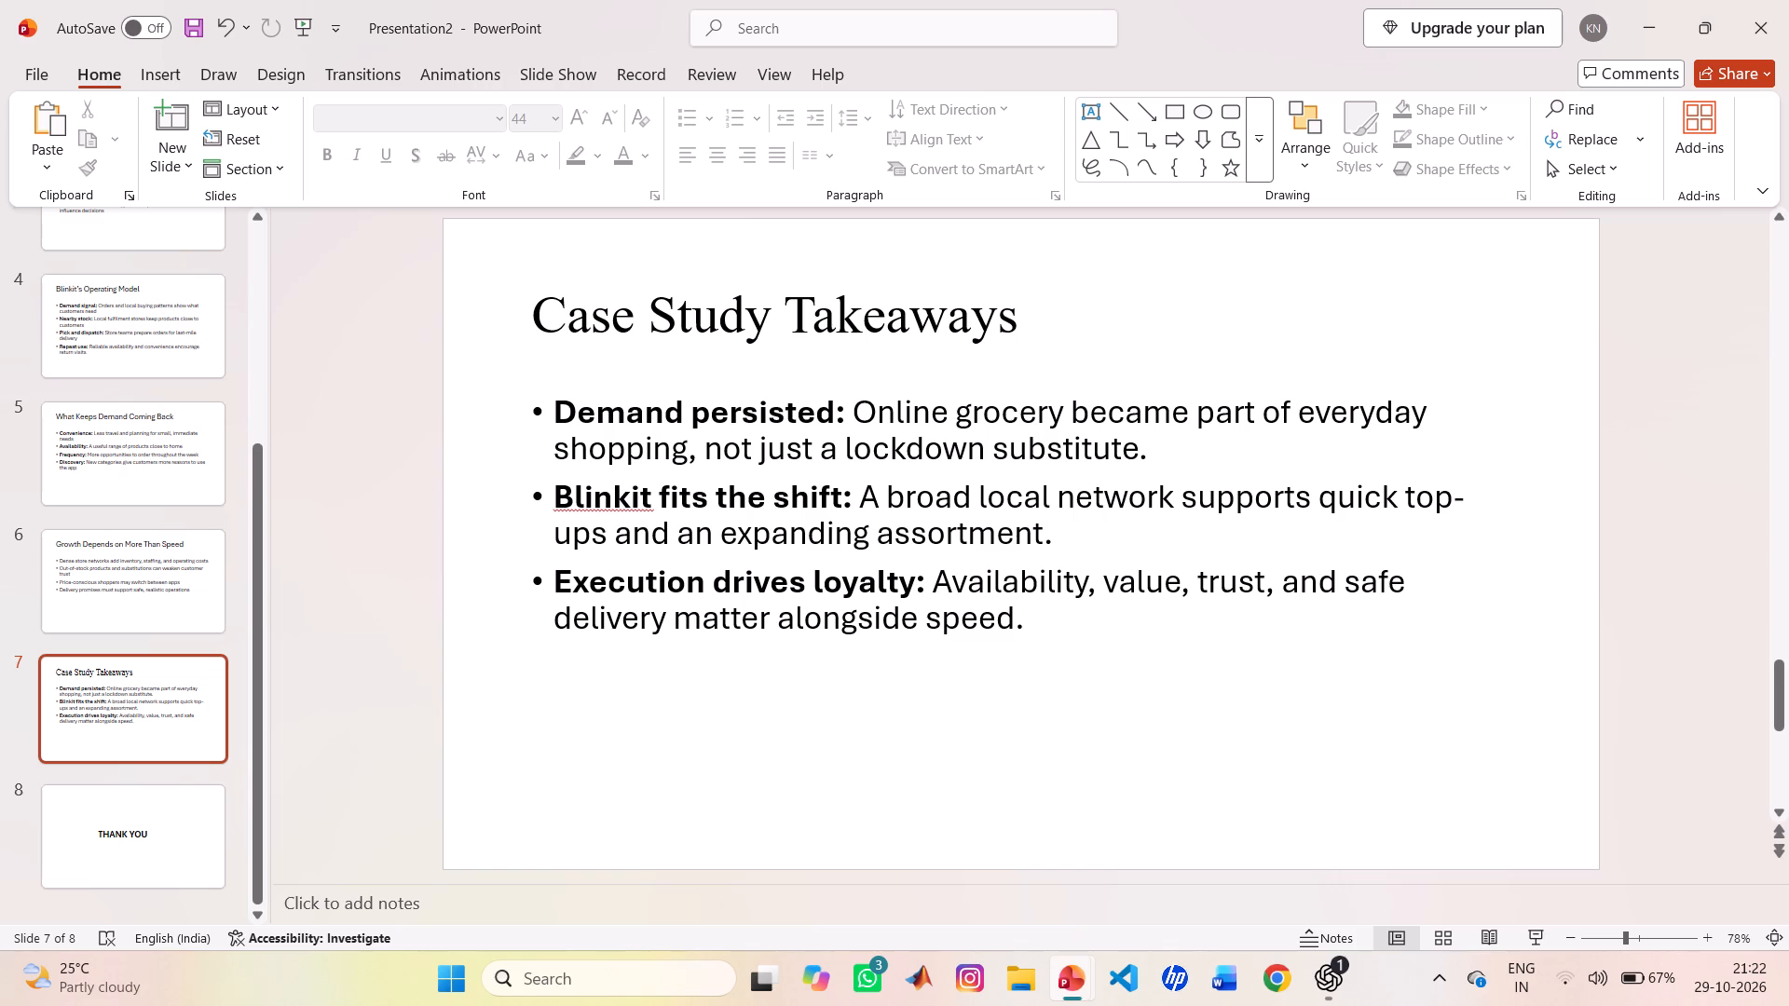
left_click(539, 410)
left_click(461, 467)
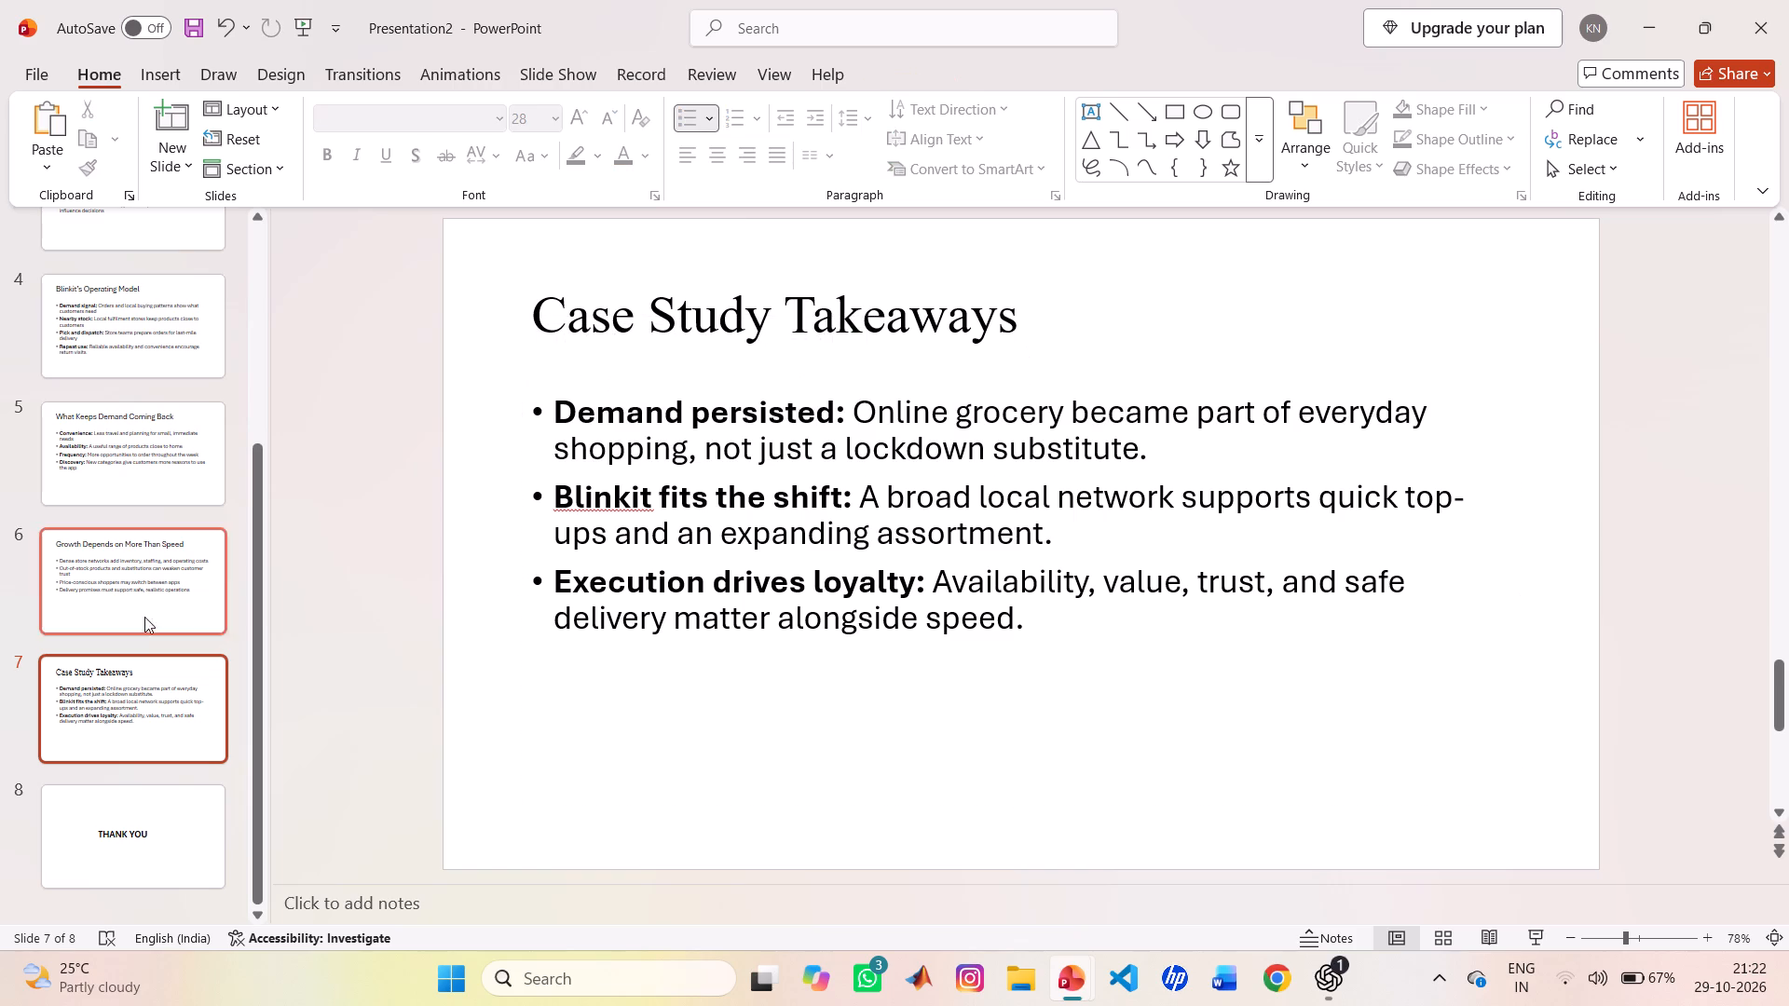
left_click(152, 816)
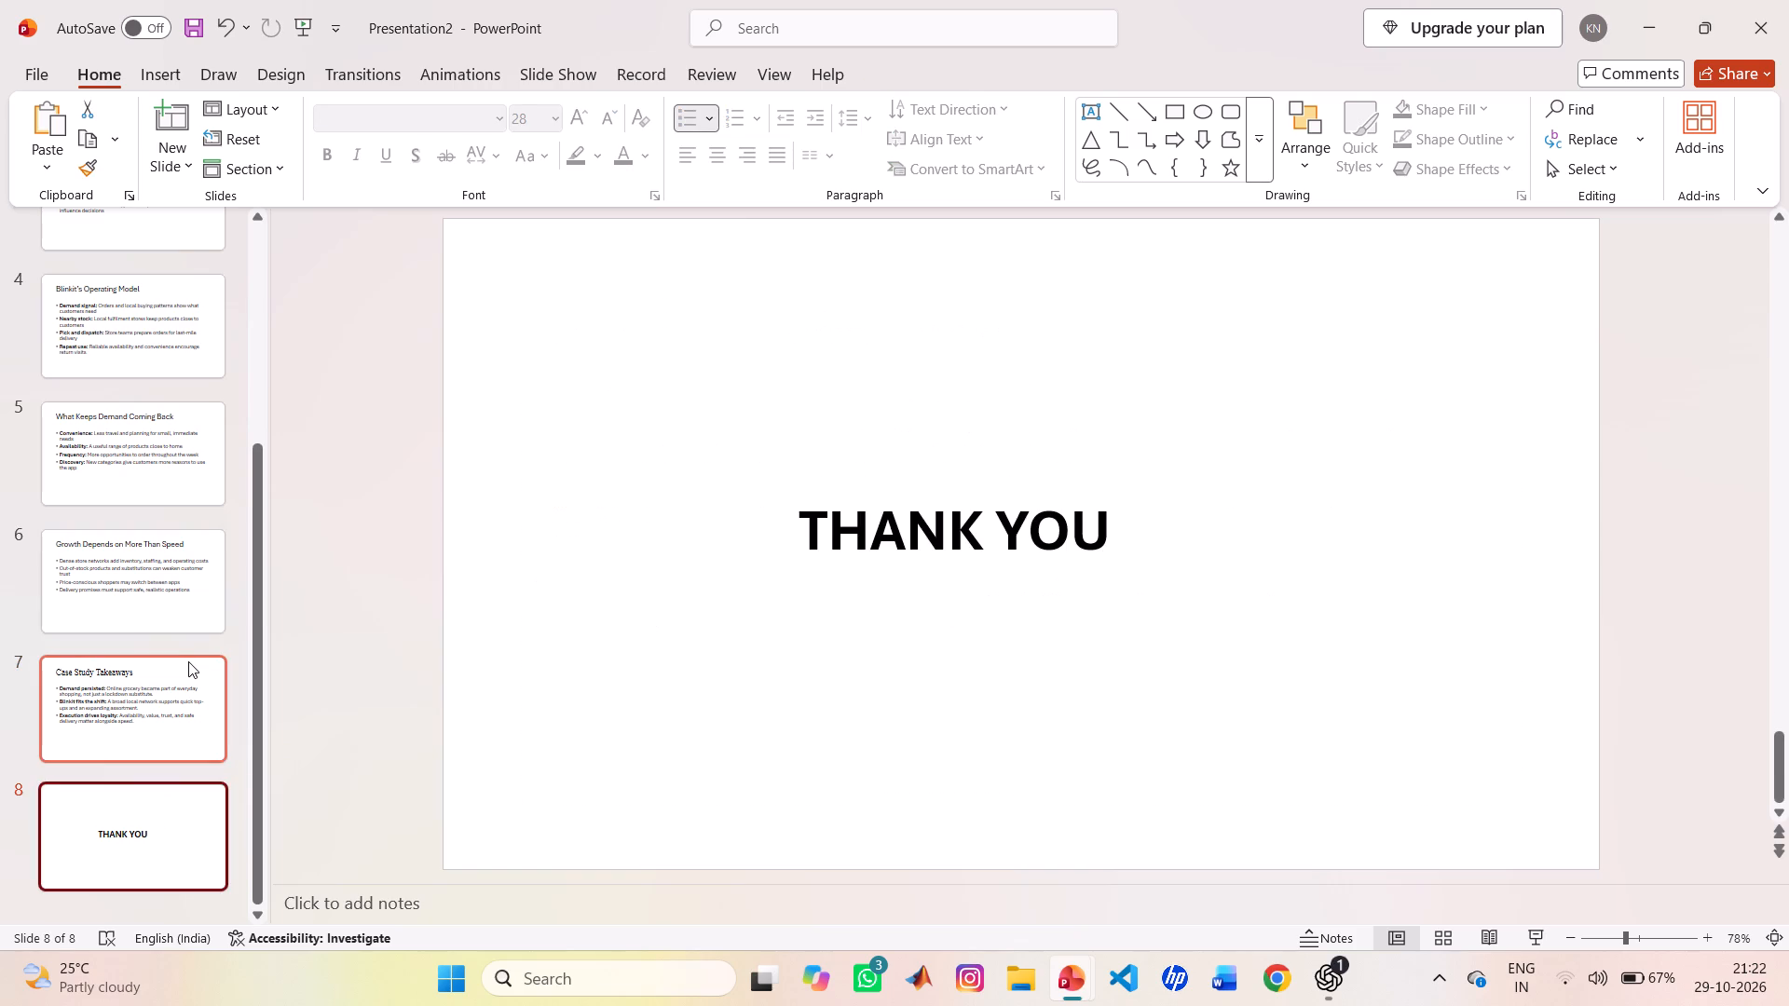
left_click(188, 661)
Change the font of the slide 6 title "Growth Depends on More Than Speed" to Times New Roman.
left_click(172, 576)
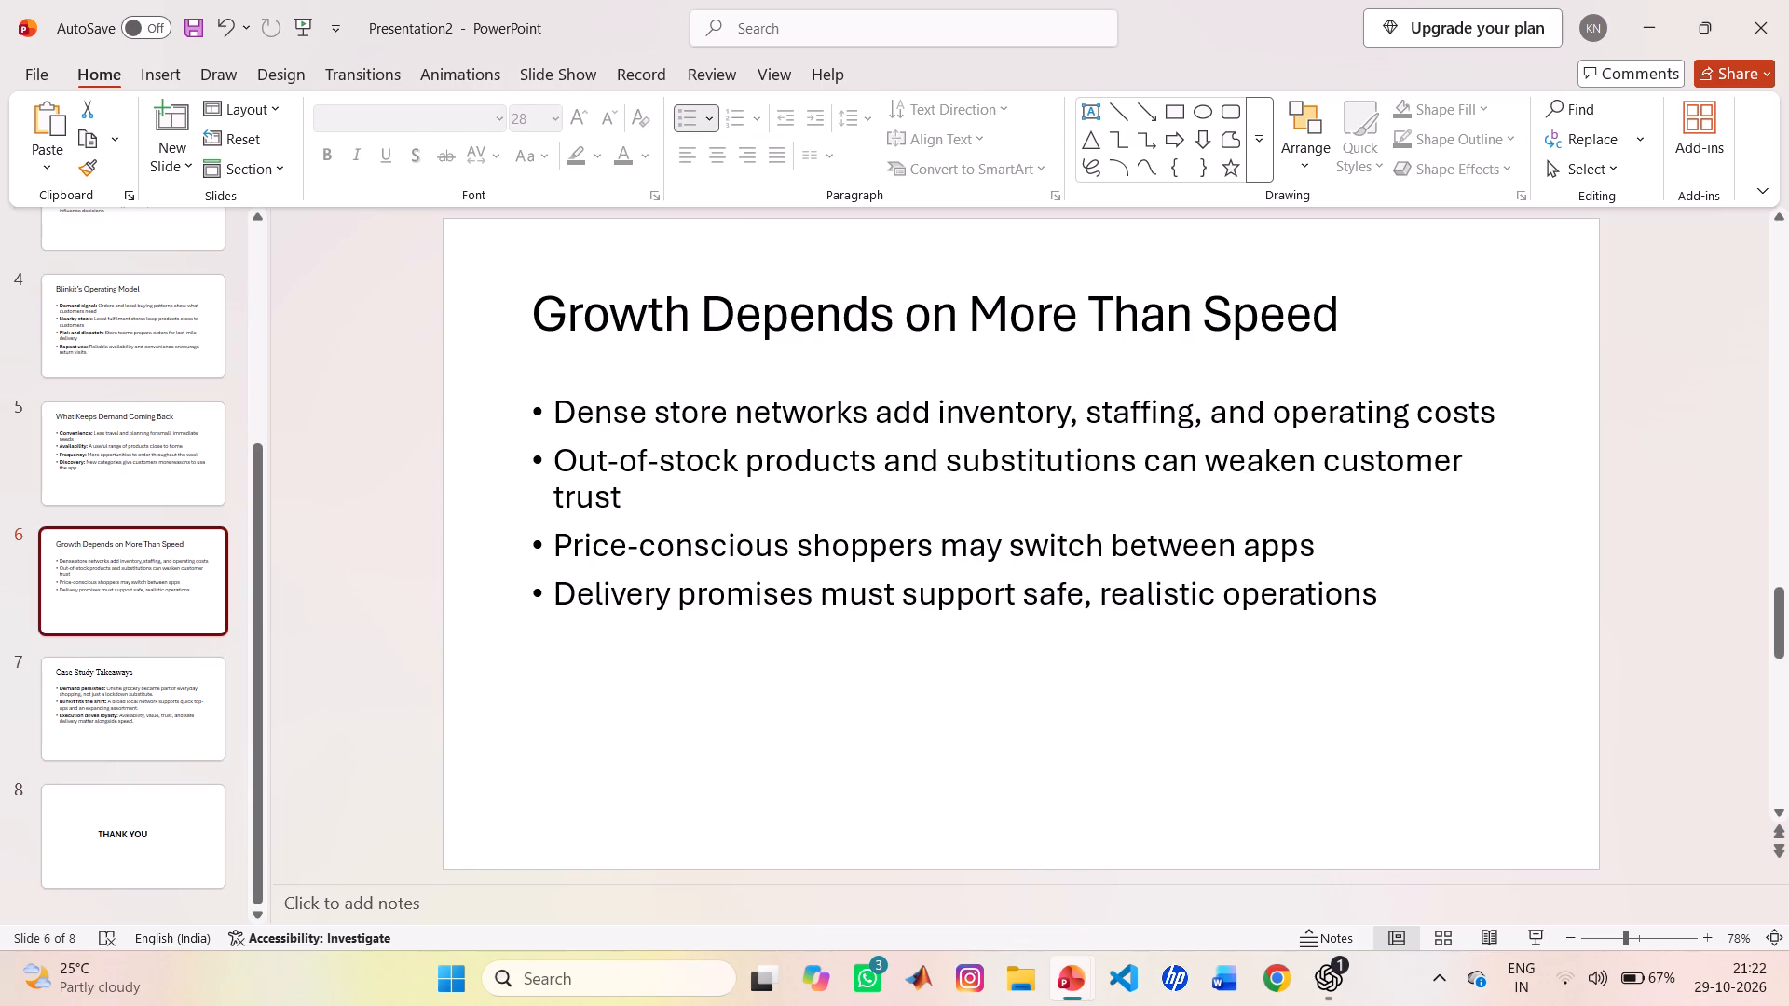
left_click_drag(509, 299, 538, 301)
left_click(538, 301)
left_click_drag(538, 301, 1285, 285)
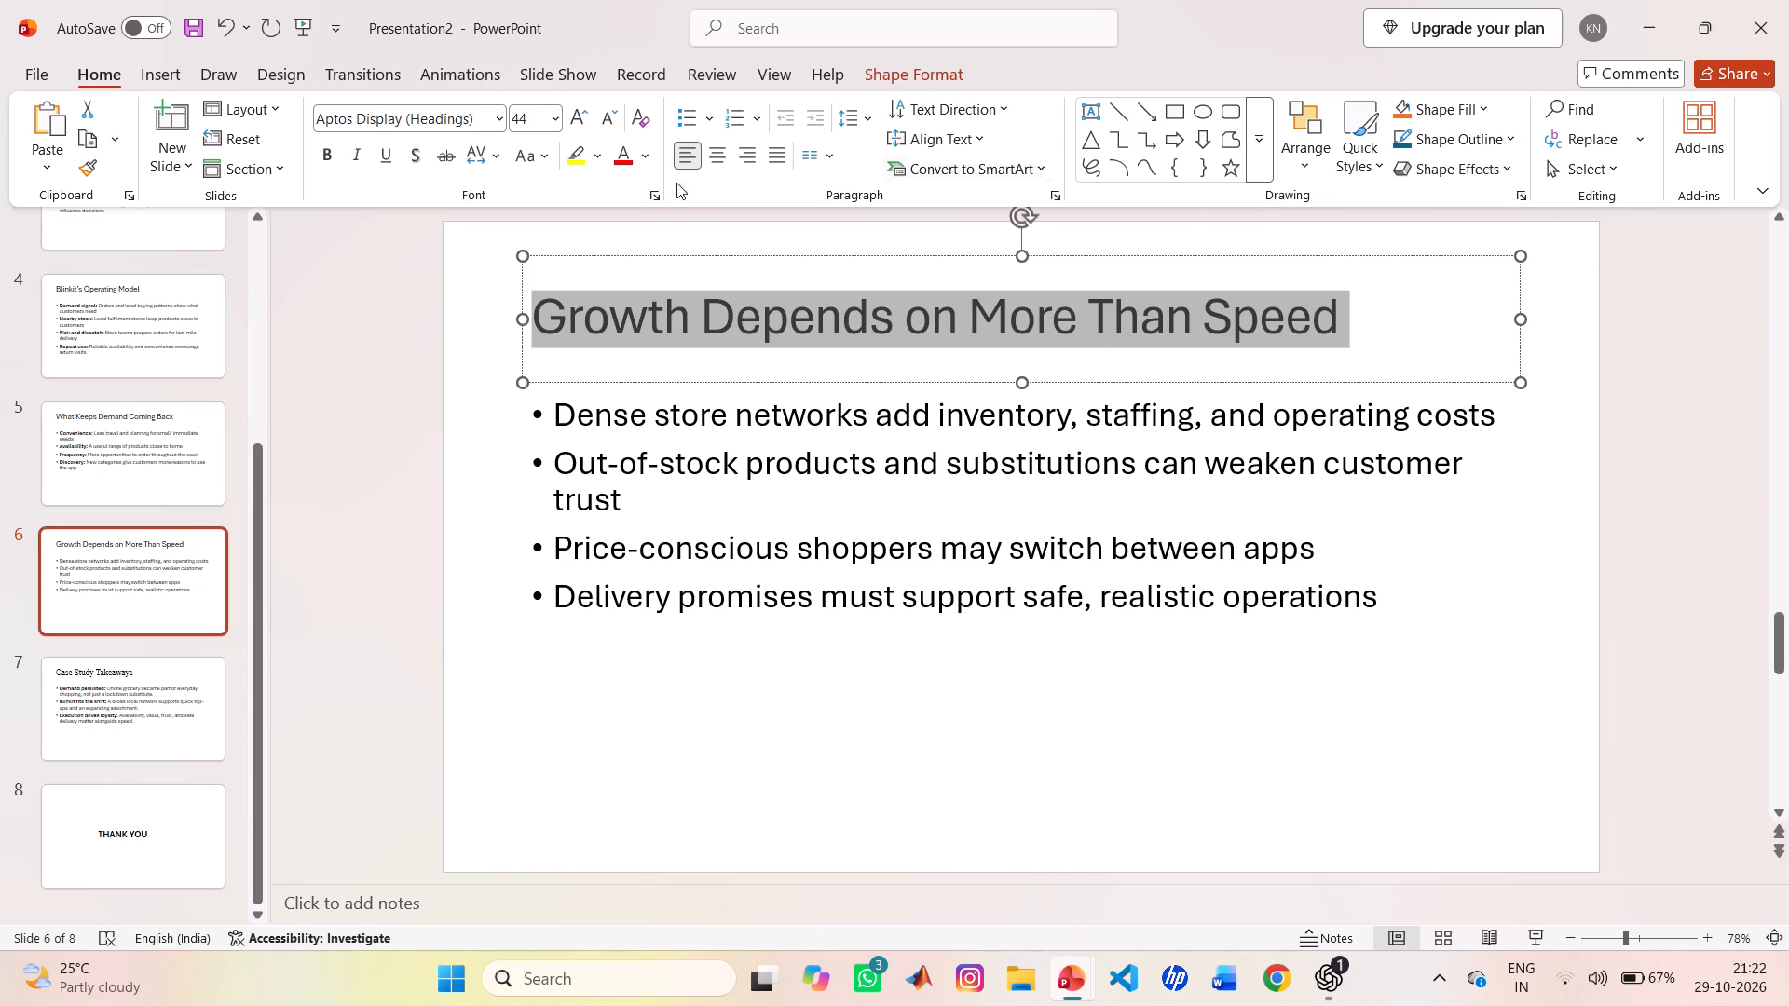
left_click(497, 110)
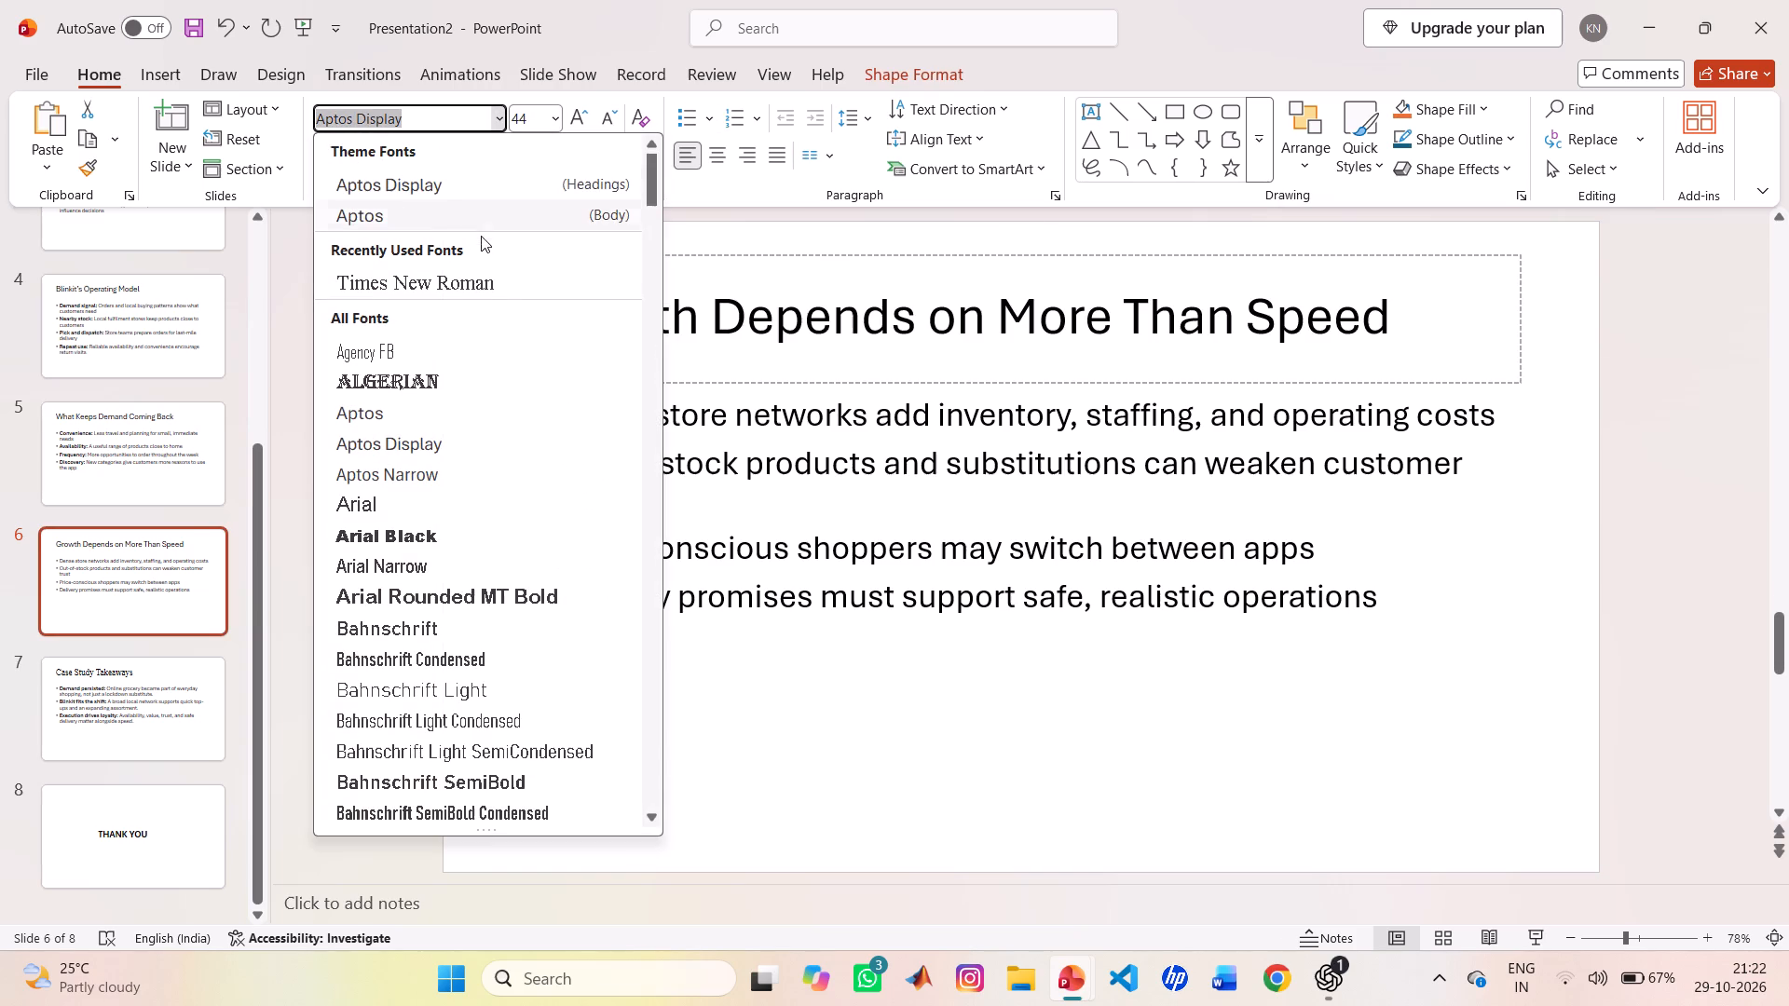
left_click(472, 285)
left_click(398, 370)
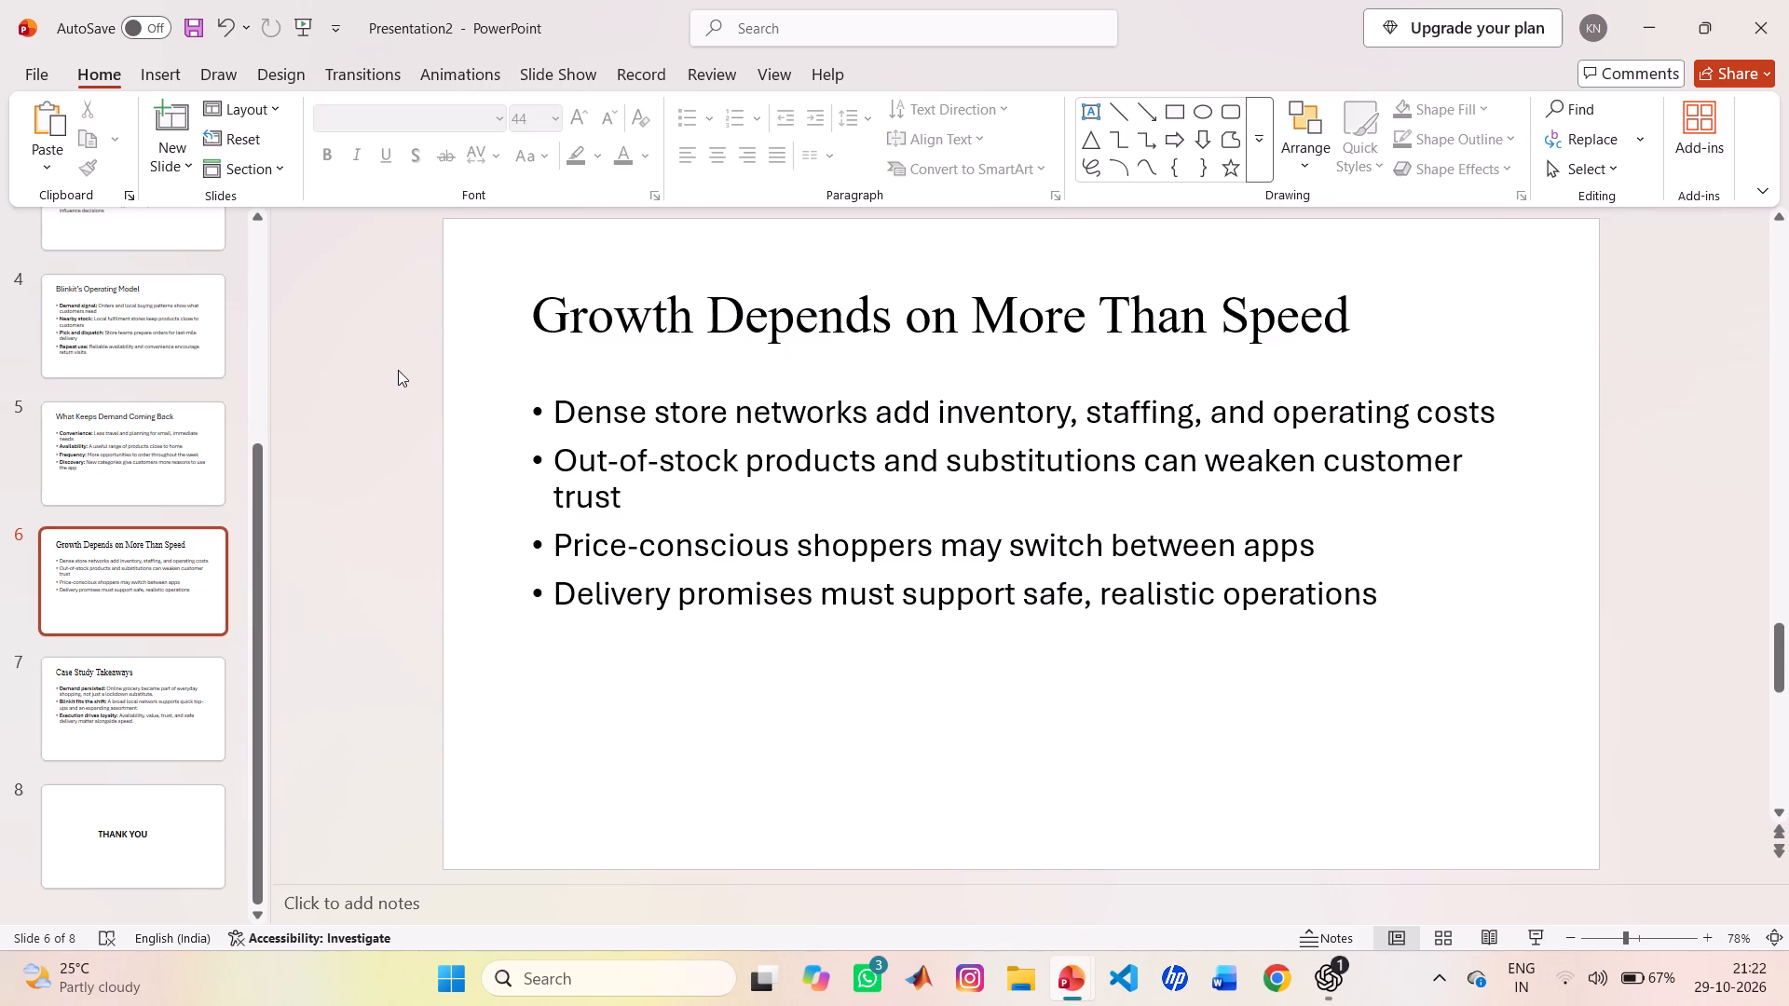
Change the font of the slide 5 title "What Keeps Demand Coming Back" to Times New Roman.
left_click(196, 457)
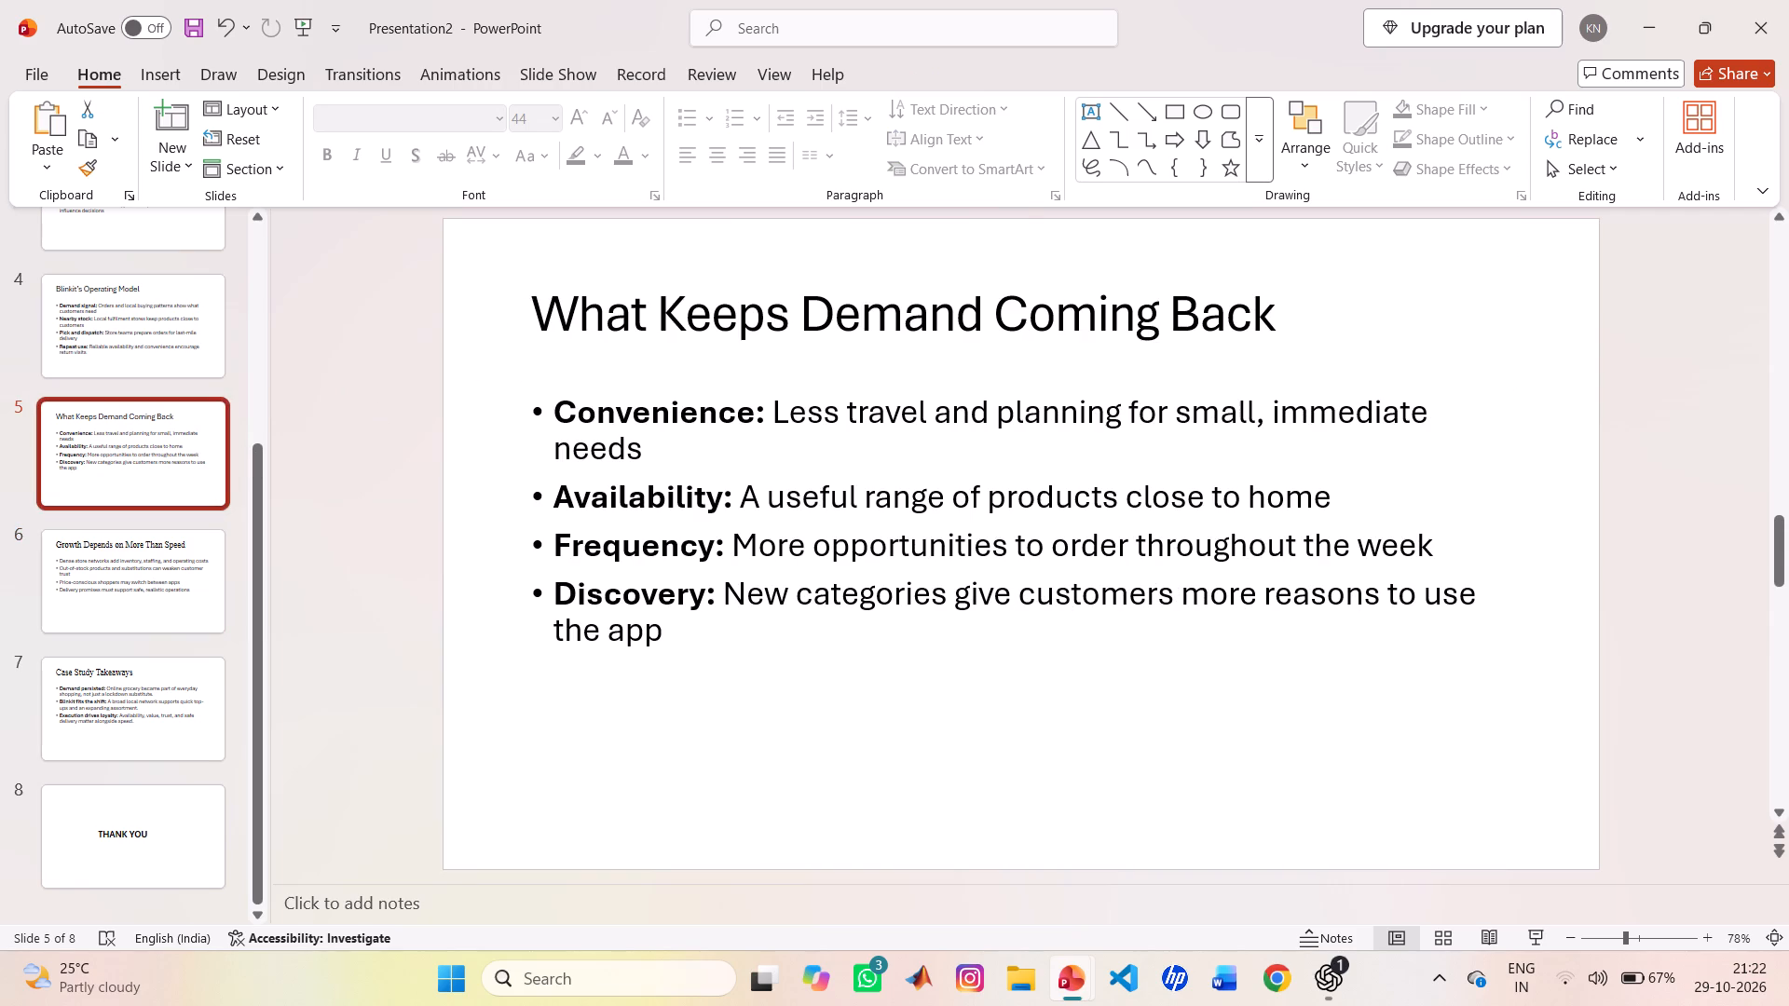
left_click(524, 313)
left_click_drag(535, 311, 833, 332)
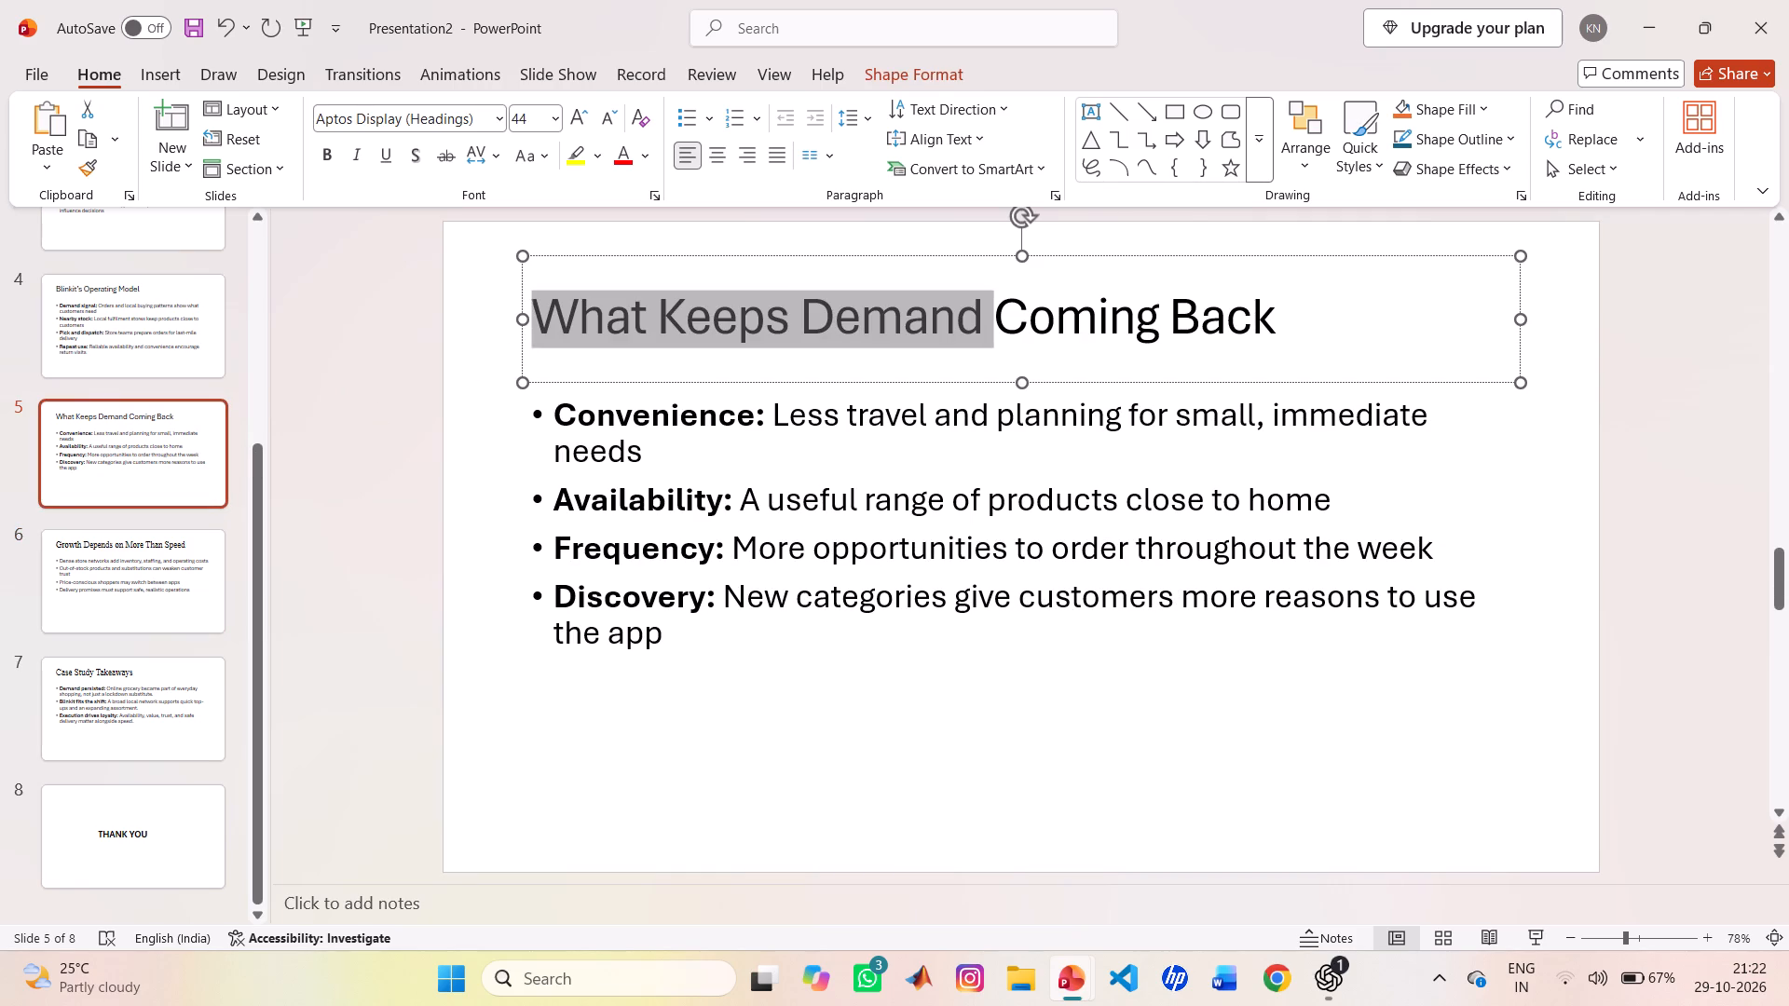
left_click_drag(833, 332, 1155, 321)
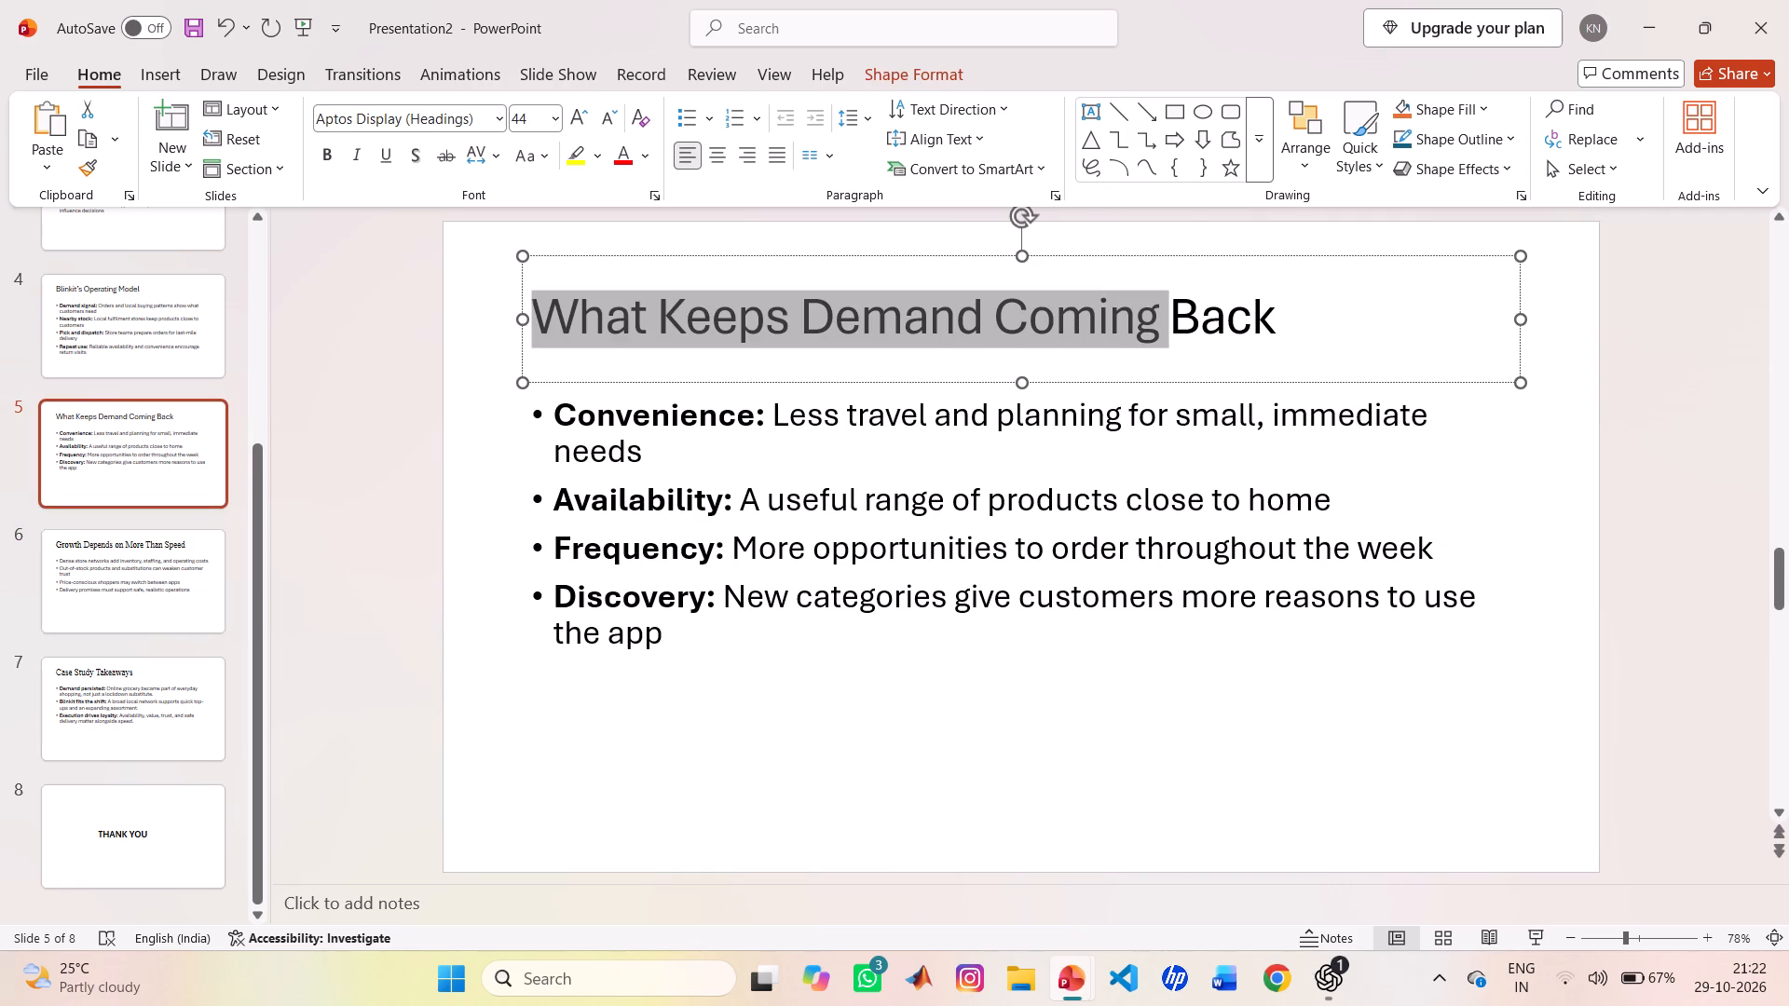
left_click_drag(1155, 321, 1269, 320)
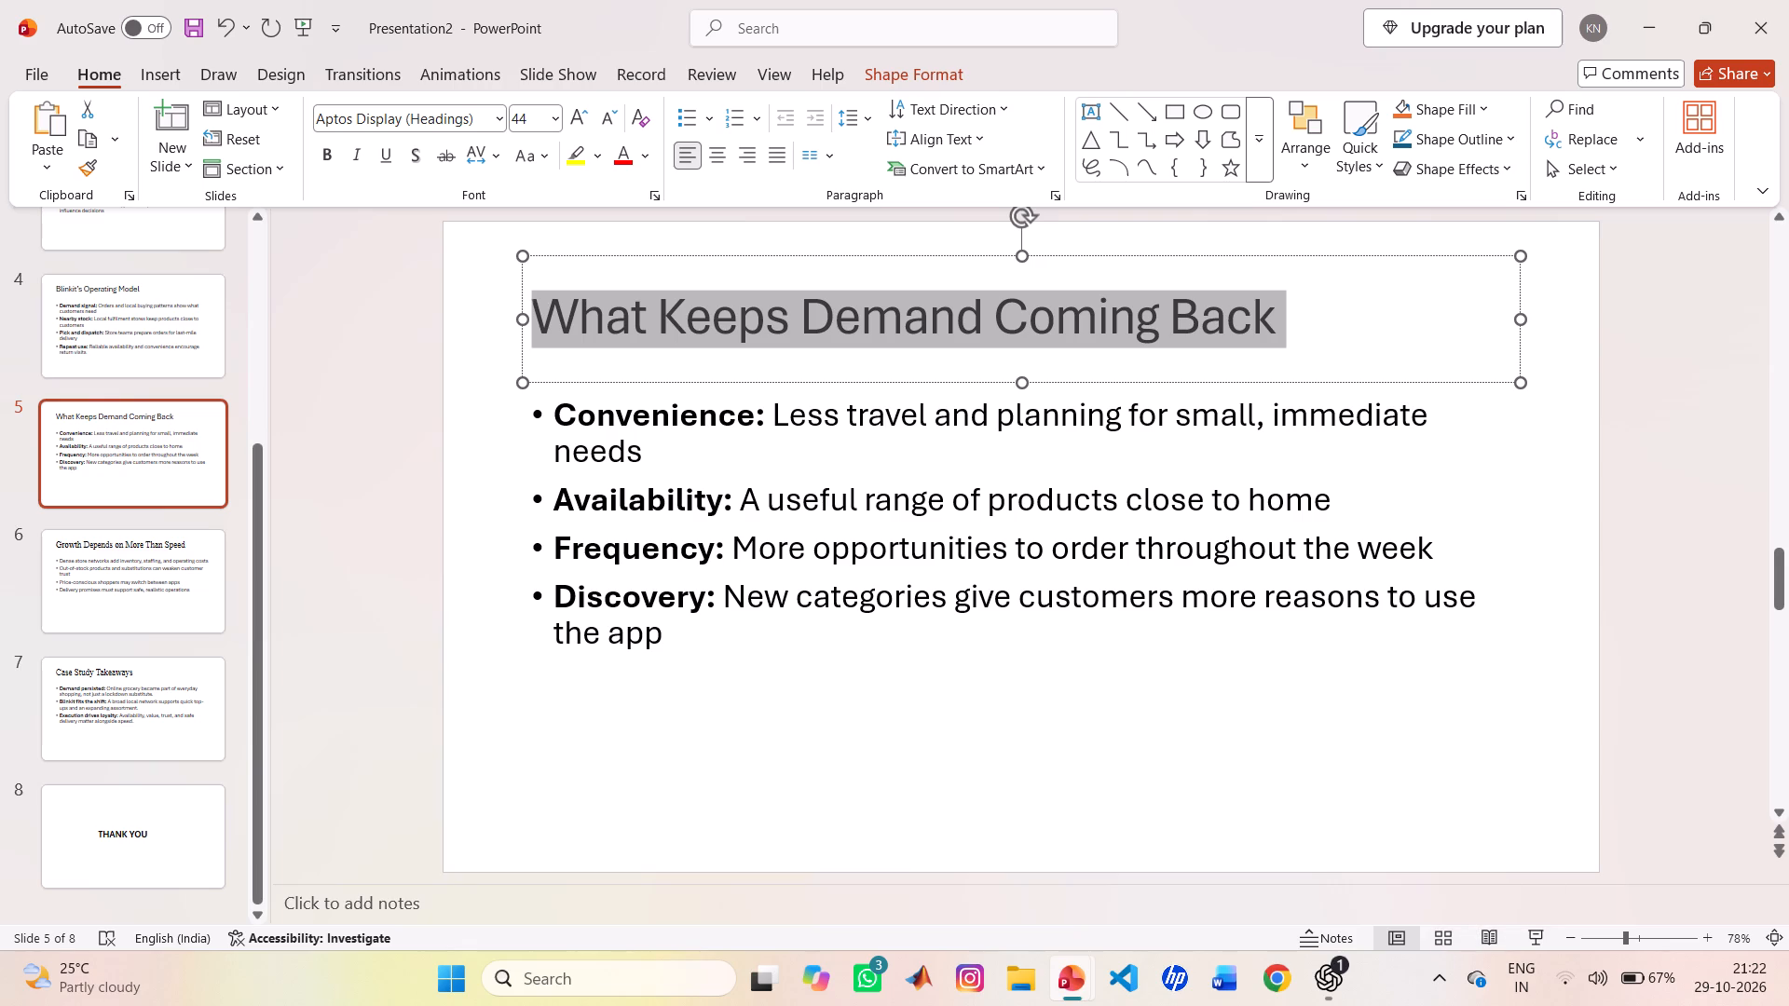
left_click(482, 121)
left_click(499, 116)
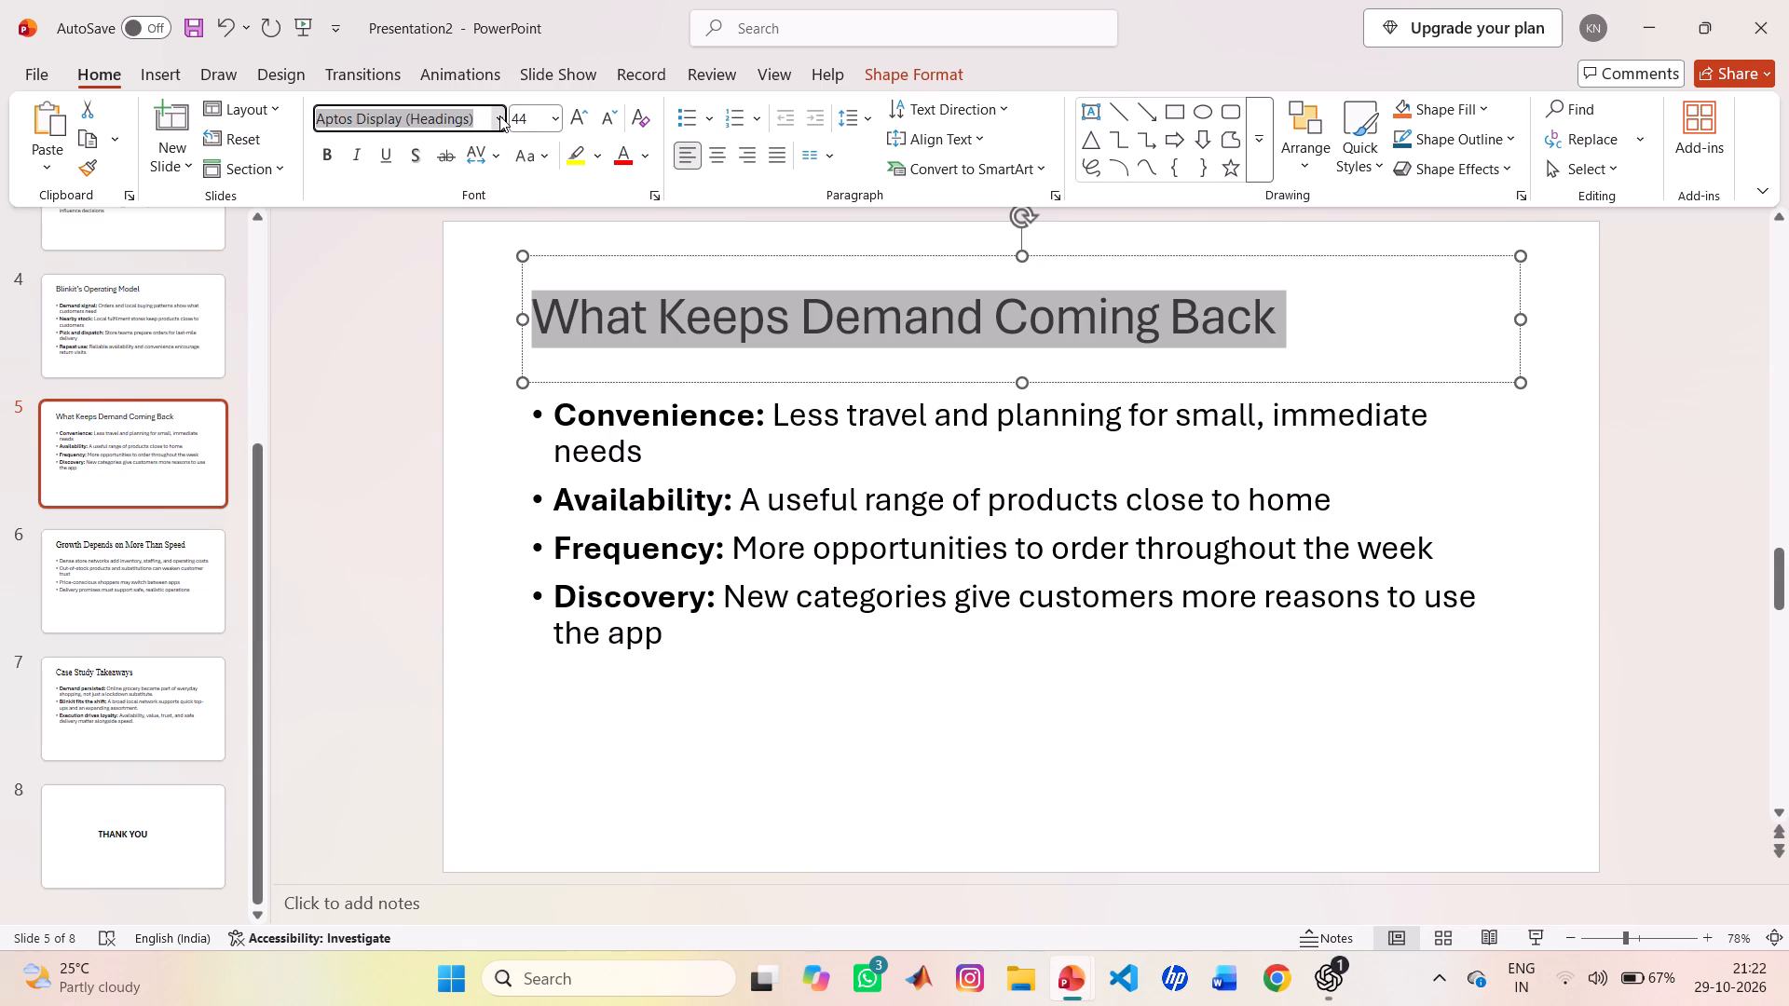
left_click(443, 278)
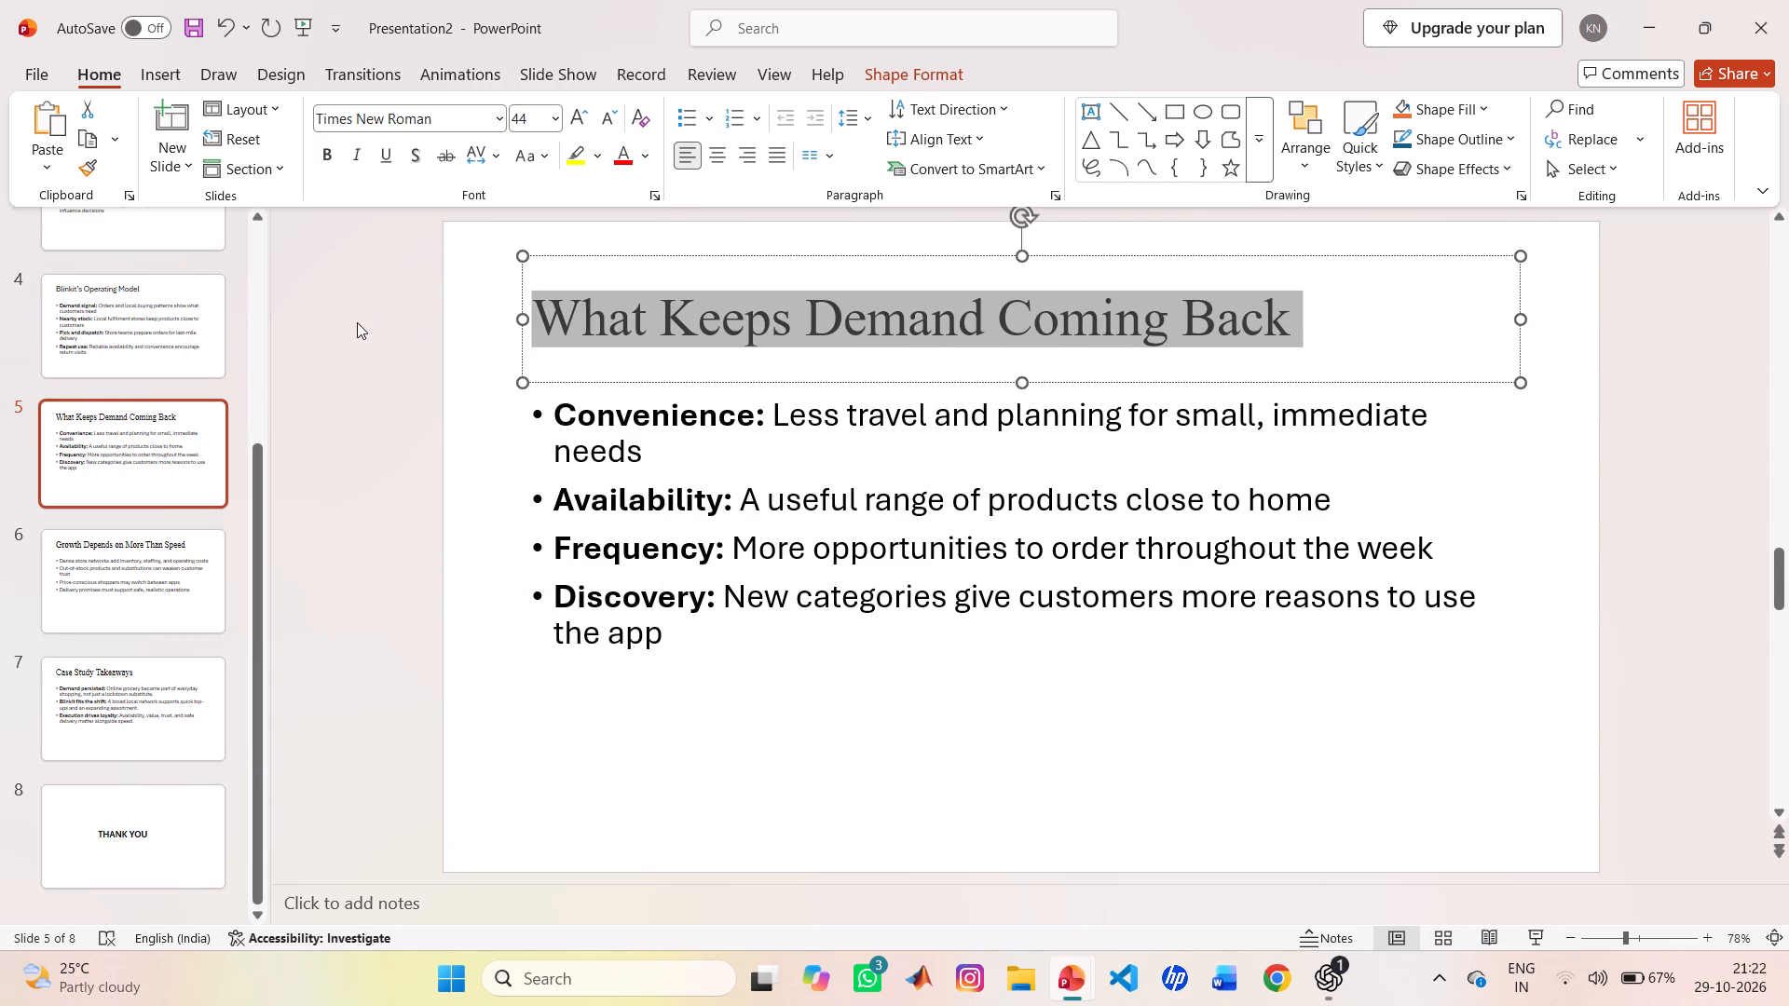
left_click(351, 331)
Change the font of the slide 4 title "Blinkit's Operating Model" to Times New Roman.
left_click(171, 356)
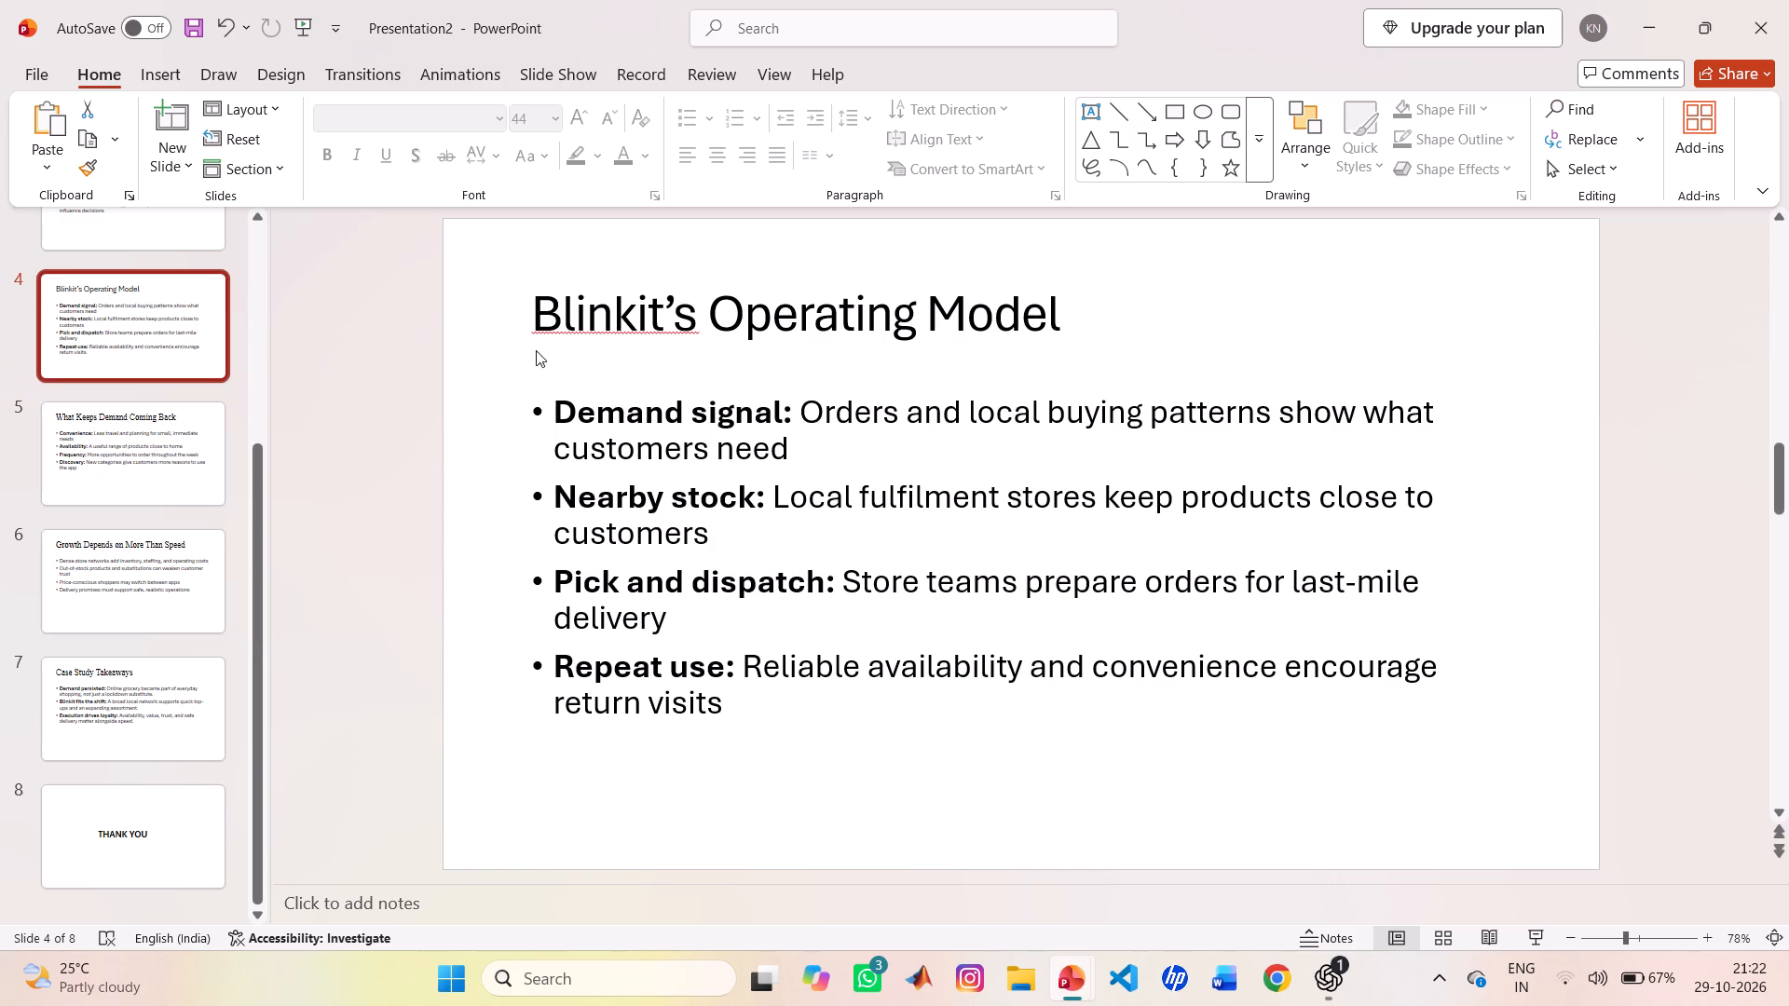
left_click(526, 309)
left_click(526, 309)
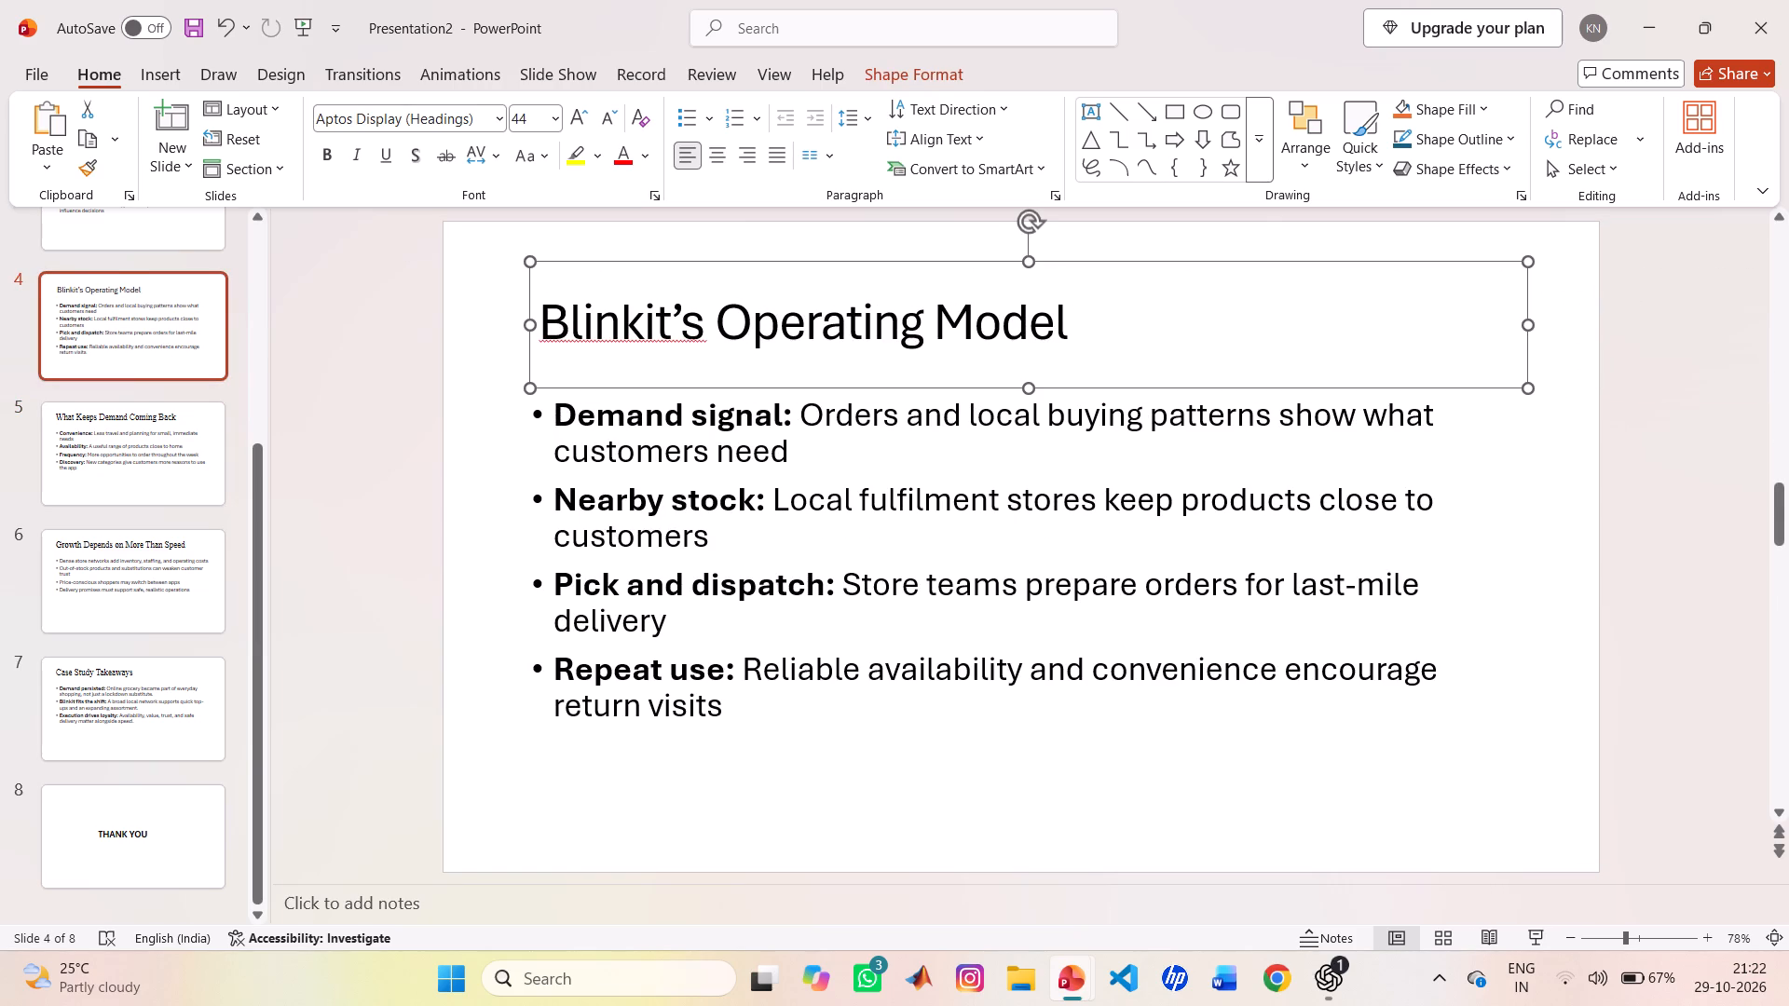
left_click_drag(546, 314, 1044, 315)
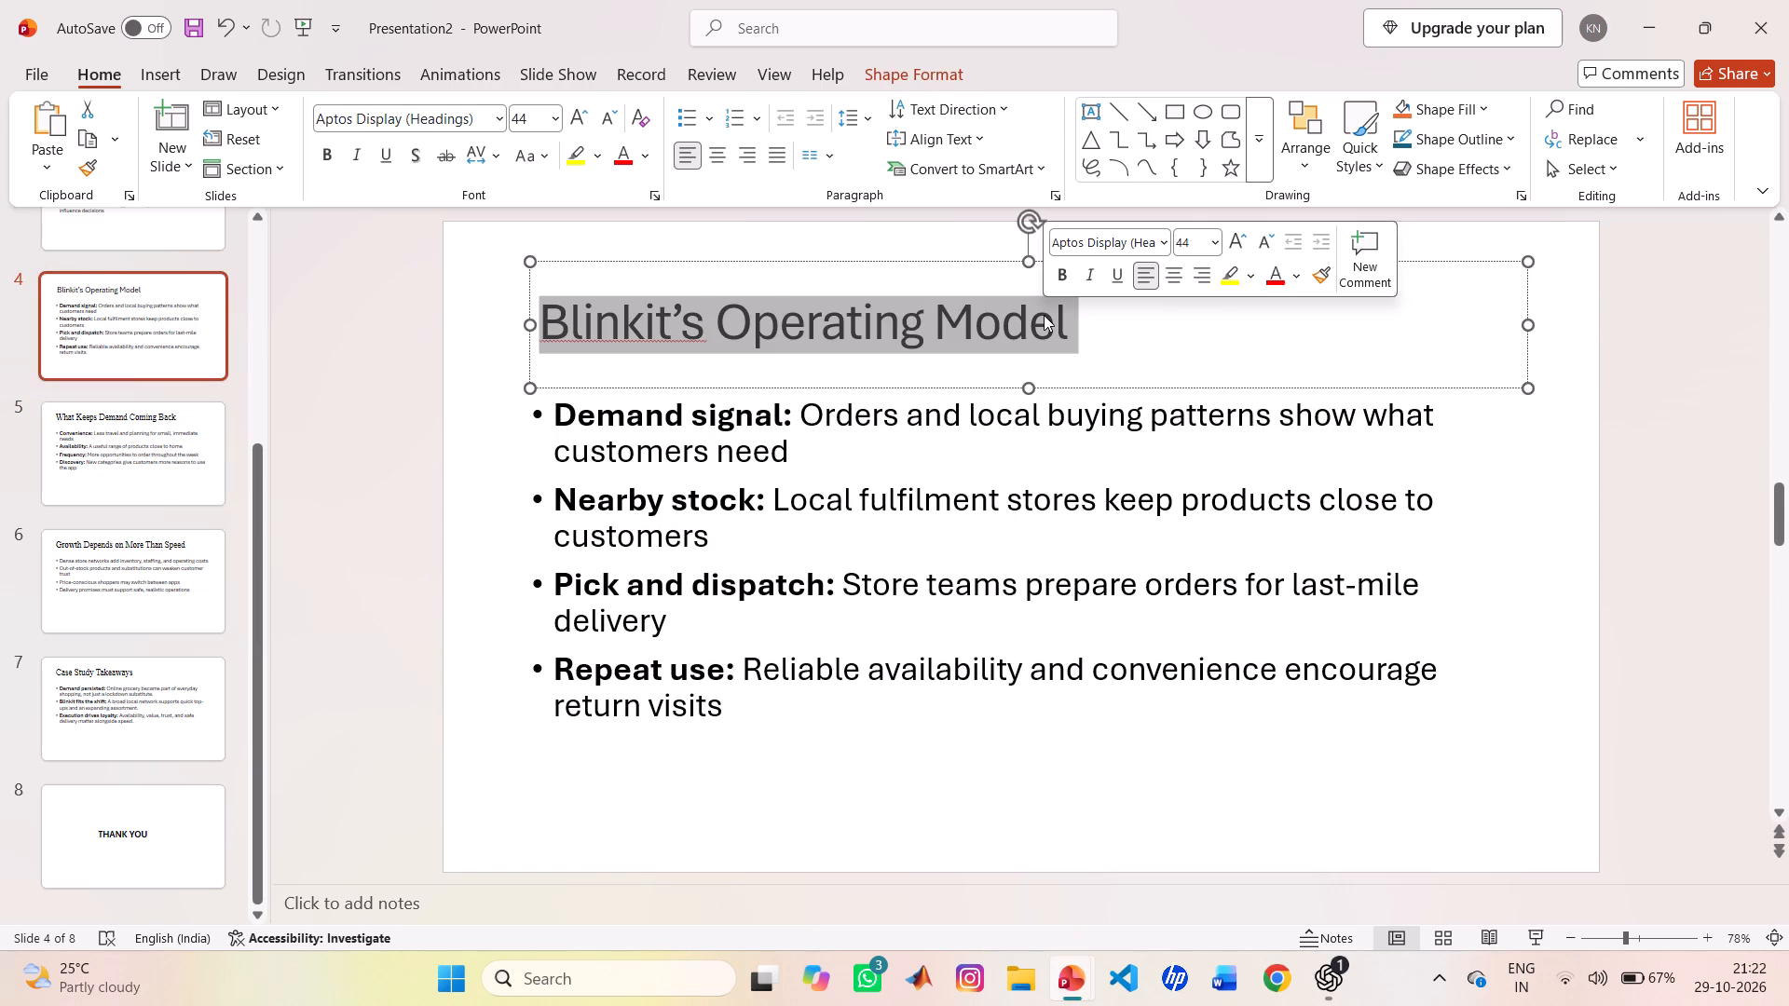
left_click(493, 119)
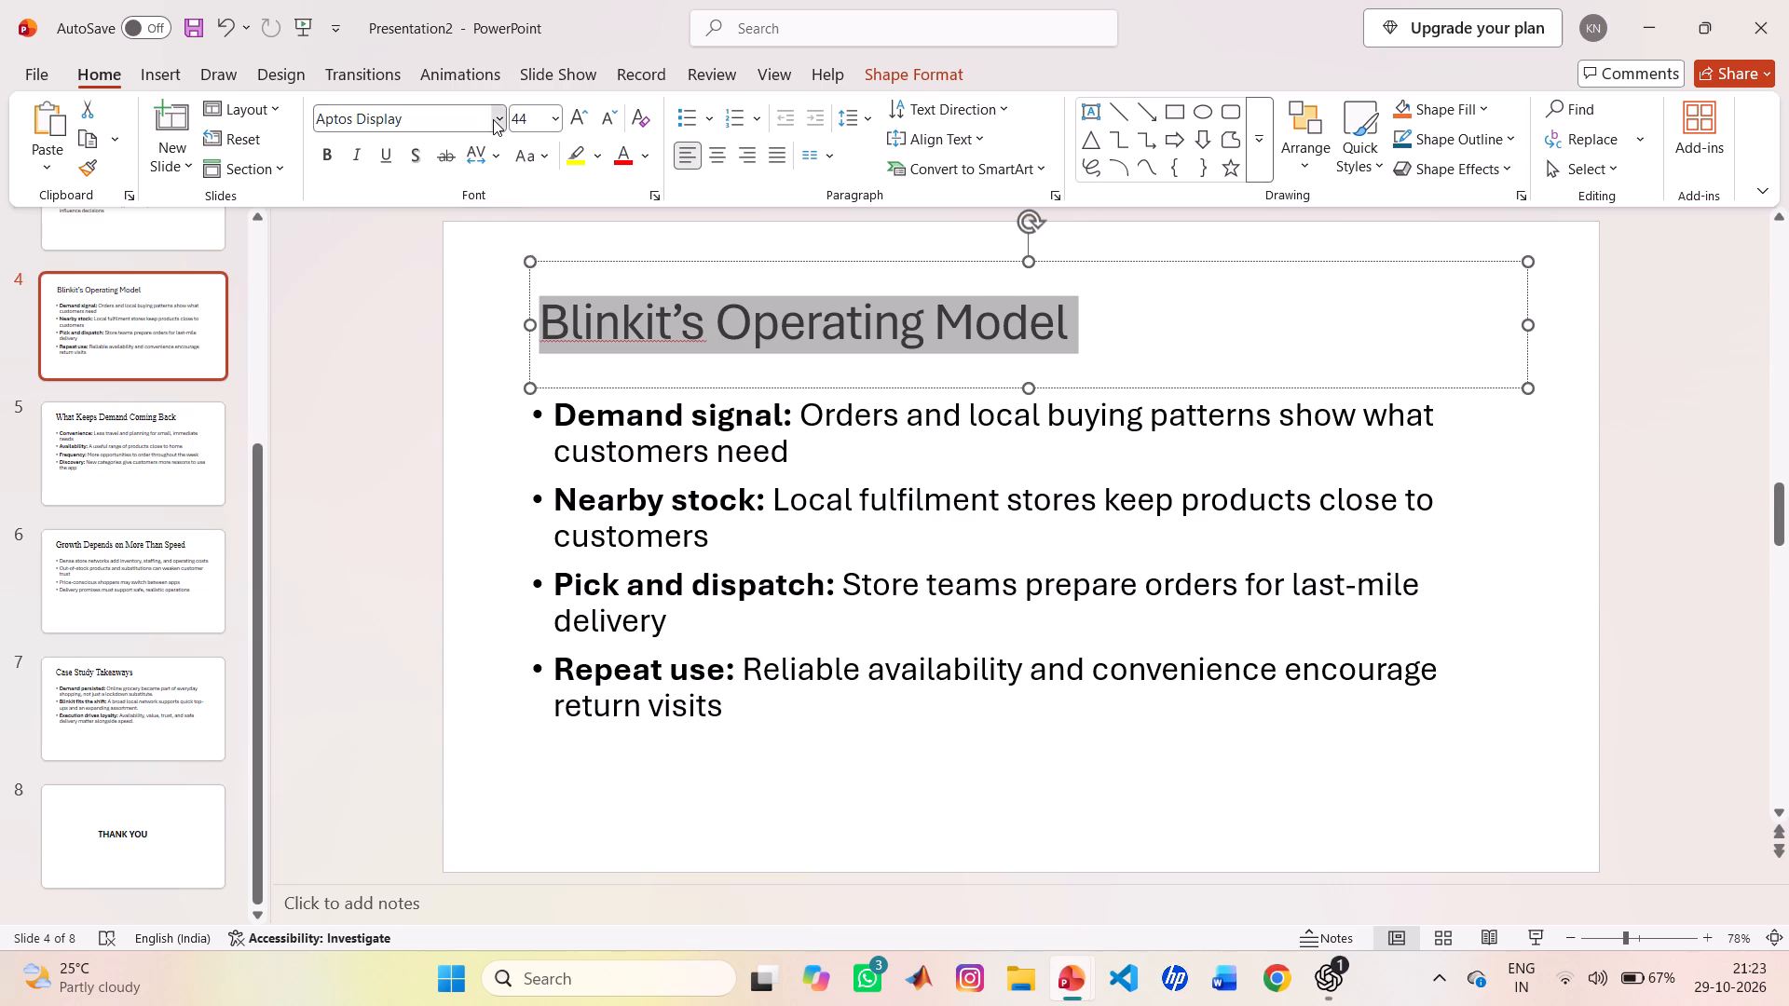
left_click(468, 286)
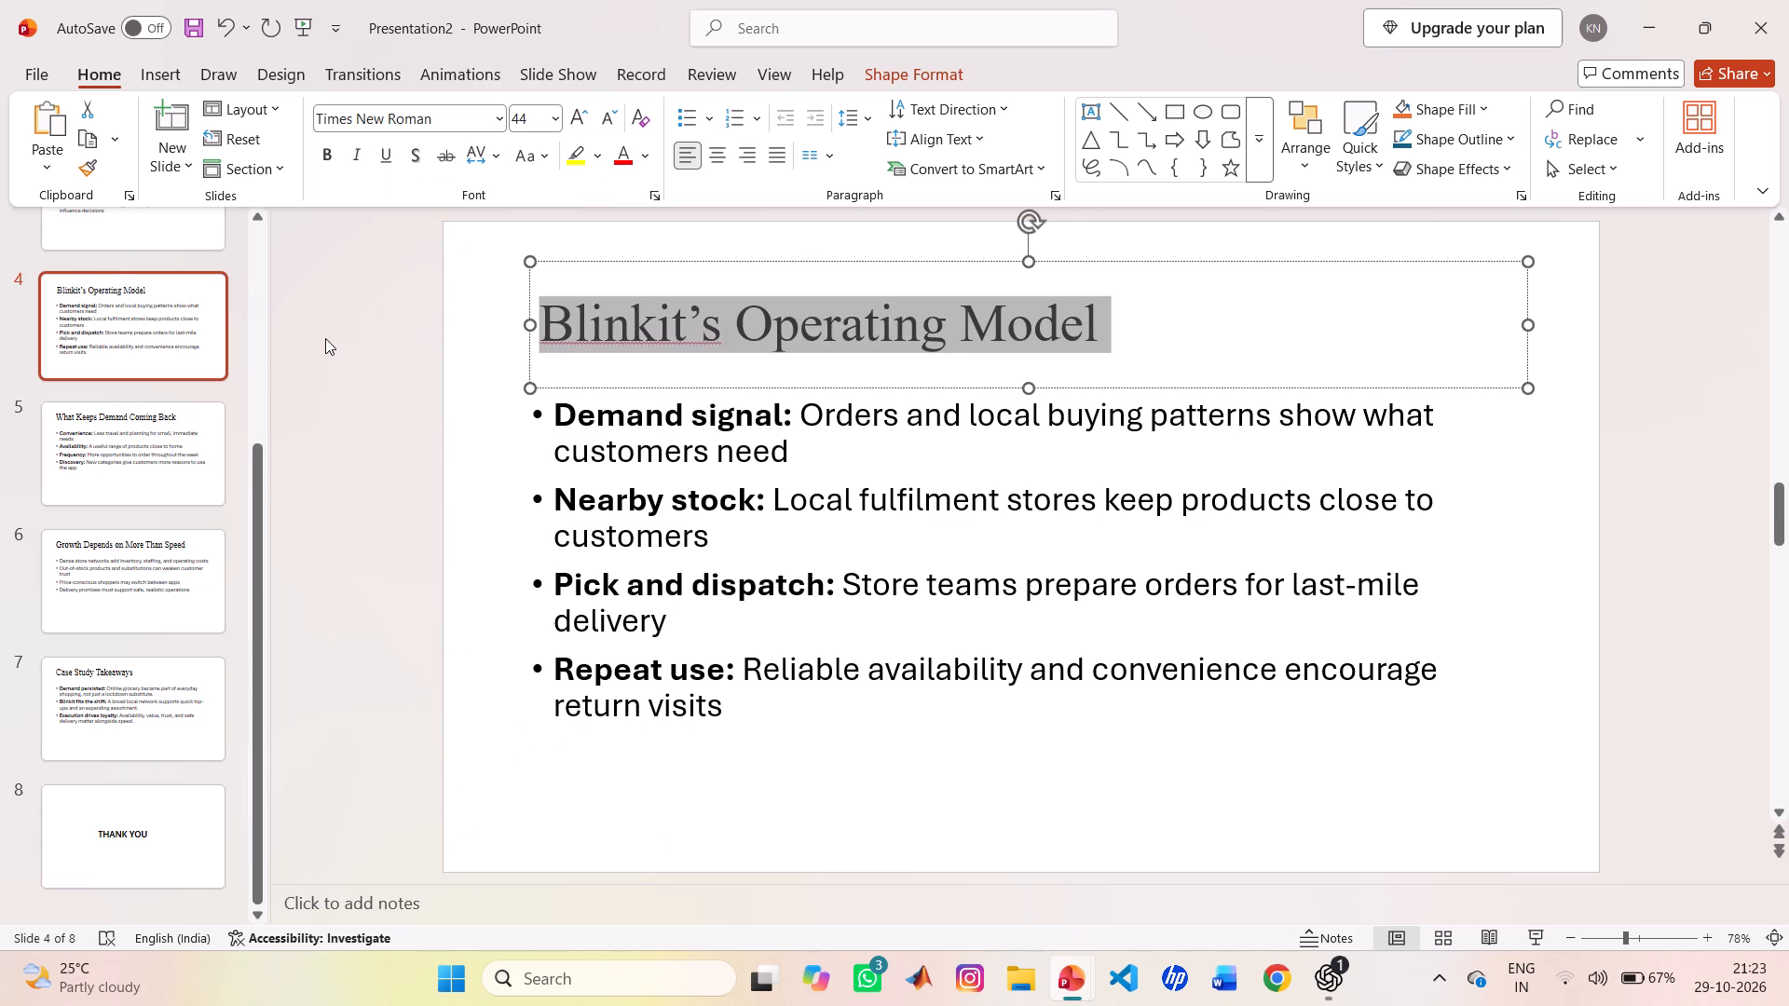
left_click(325, 338)
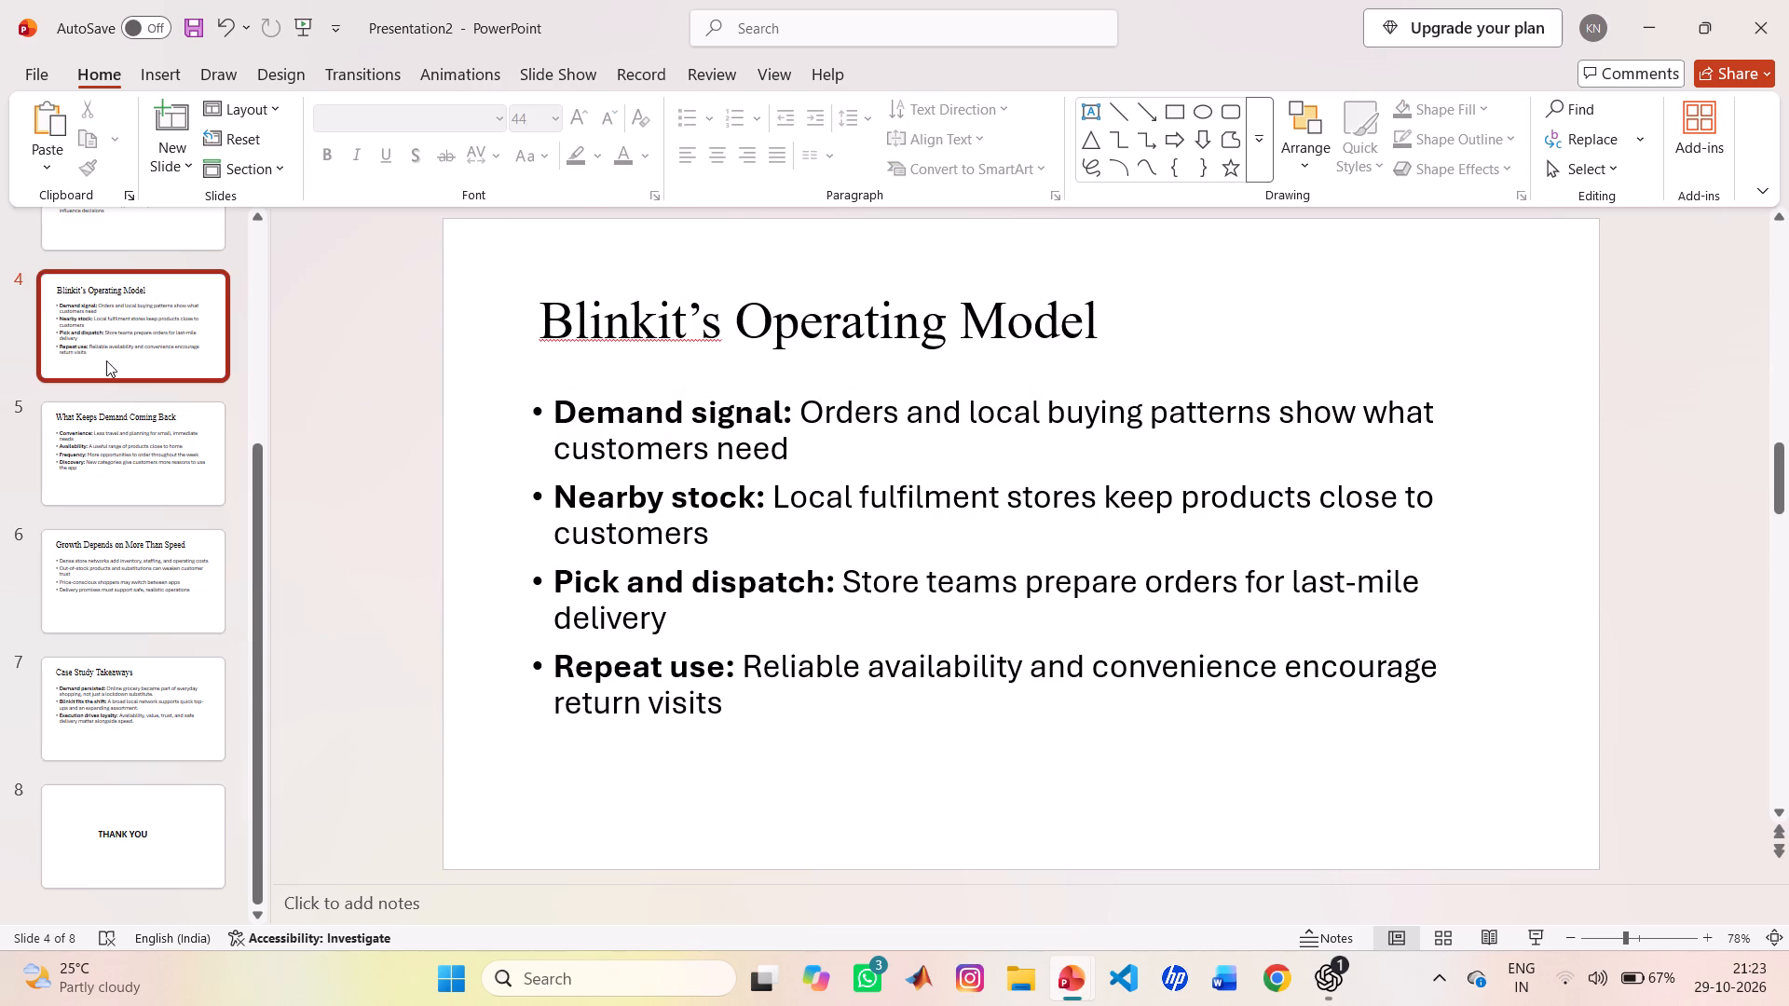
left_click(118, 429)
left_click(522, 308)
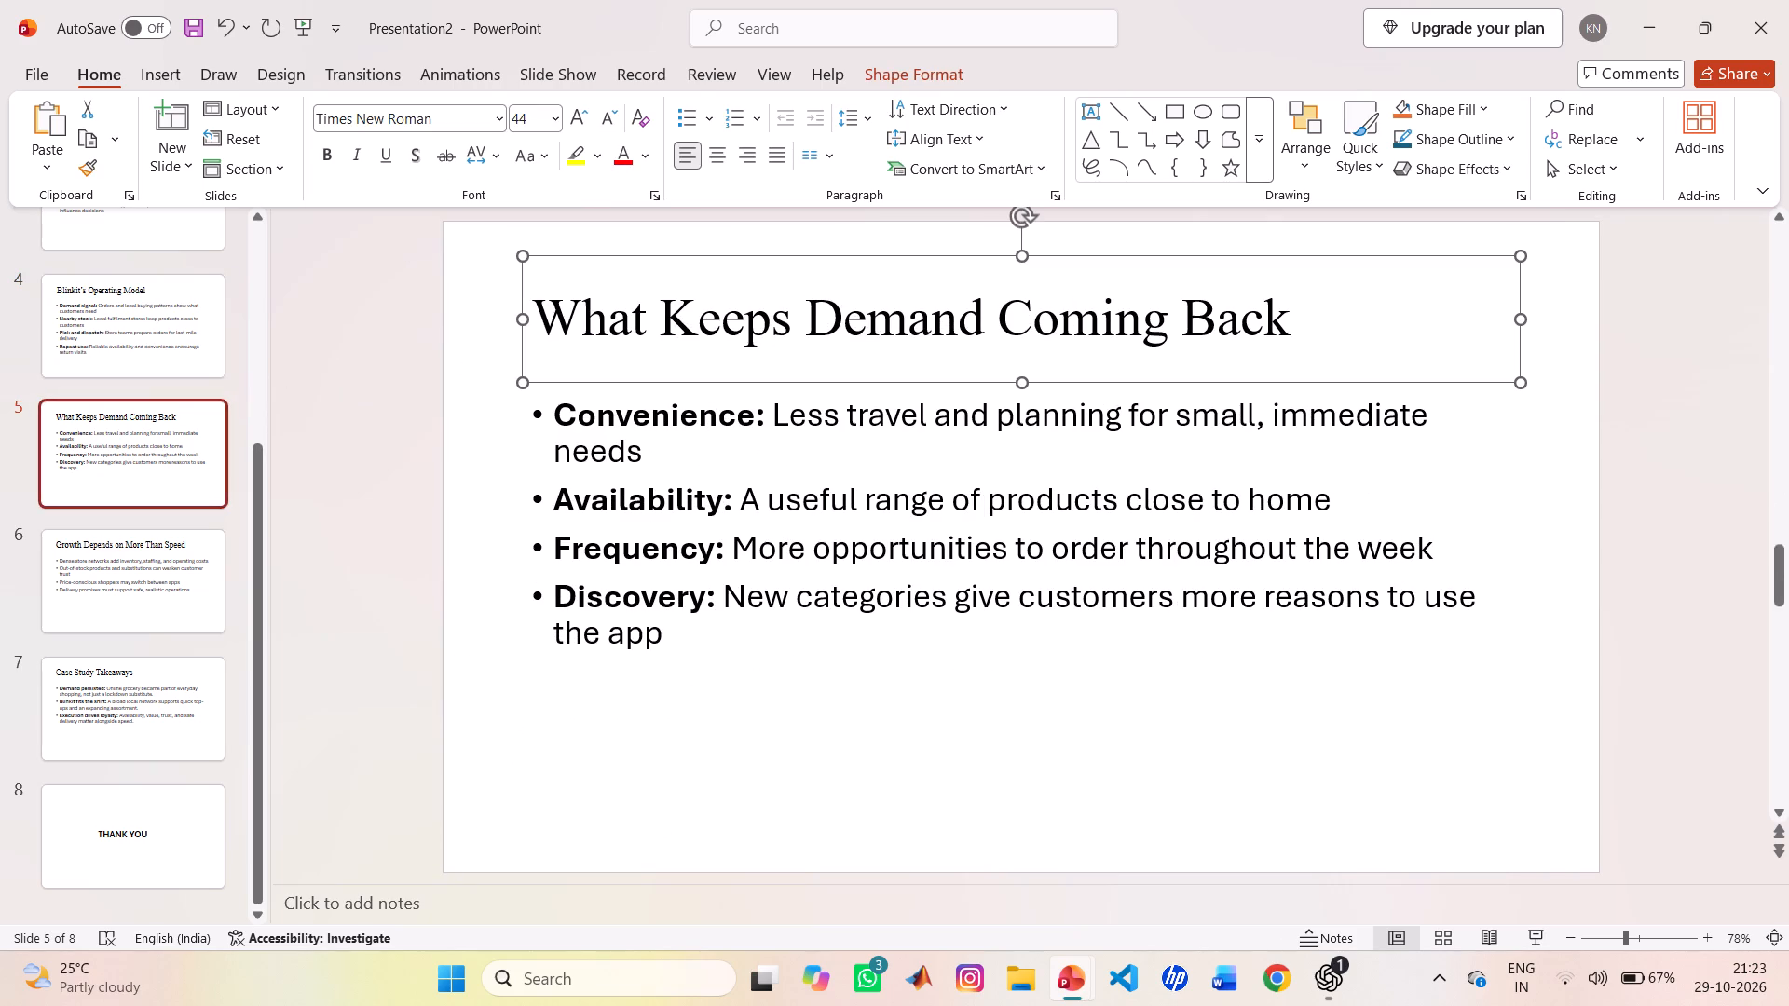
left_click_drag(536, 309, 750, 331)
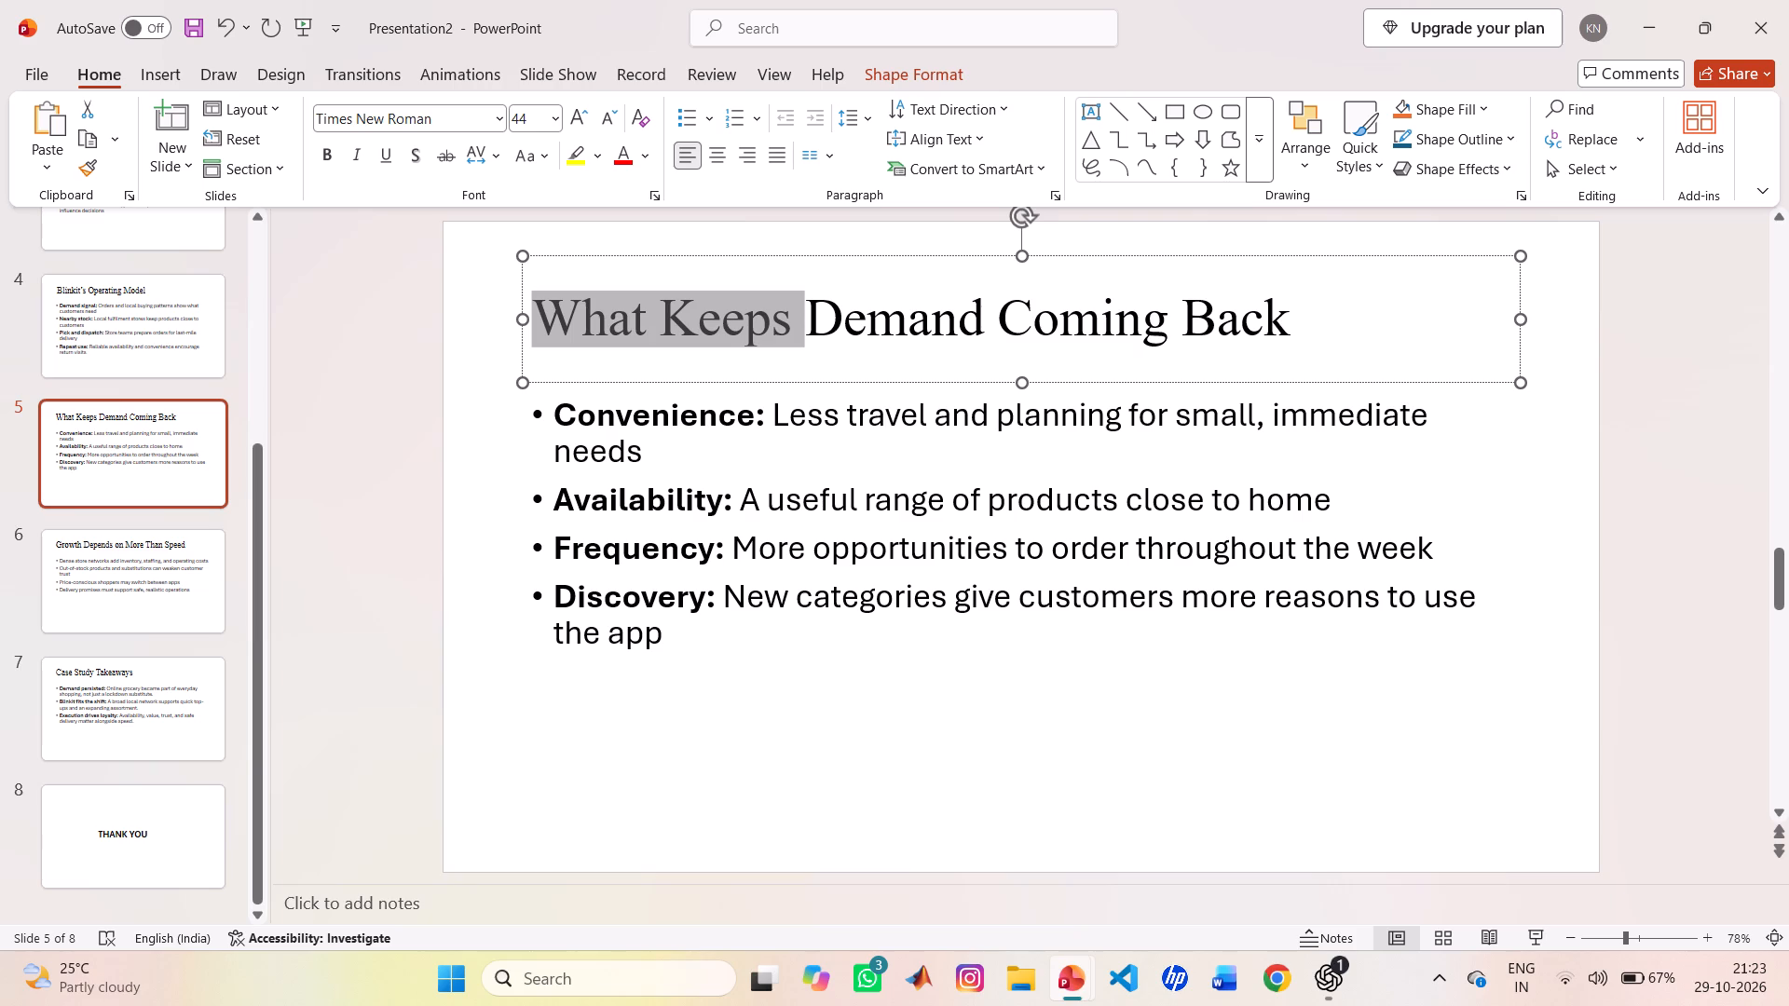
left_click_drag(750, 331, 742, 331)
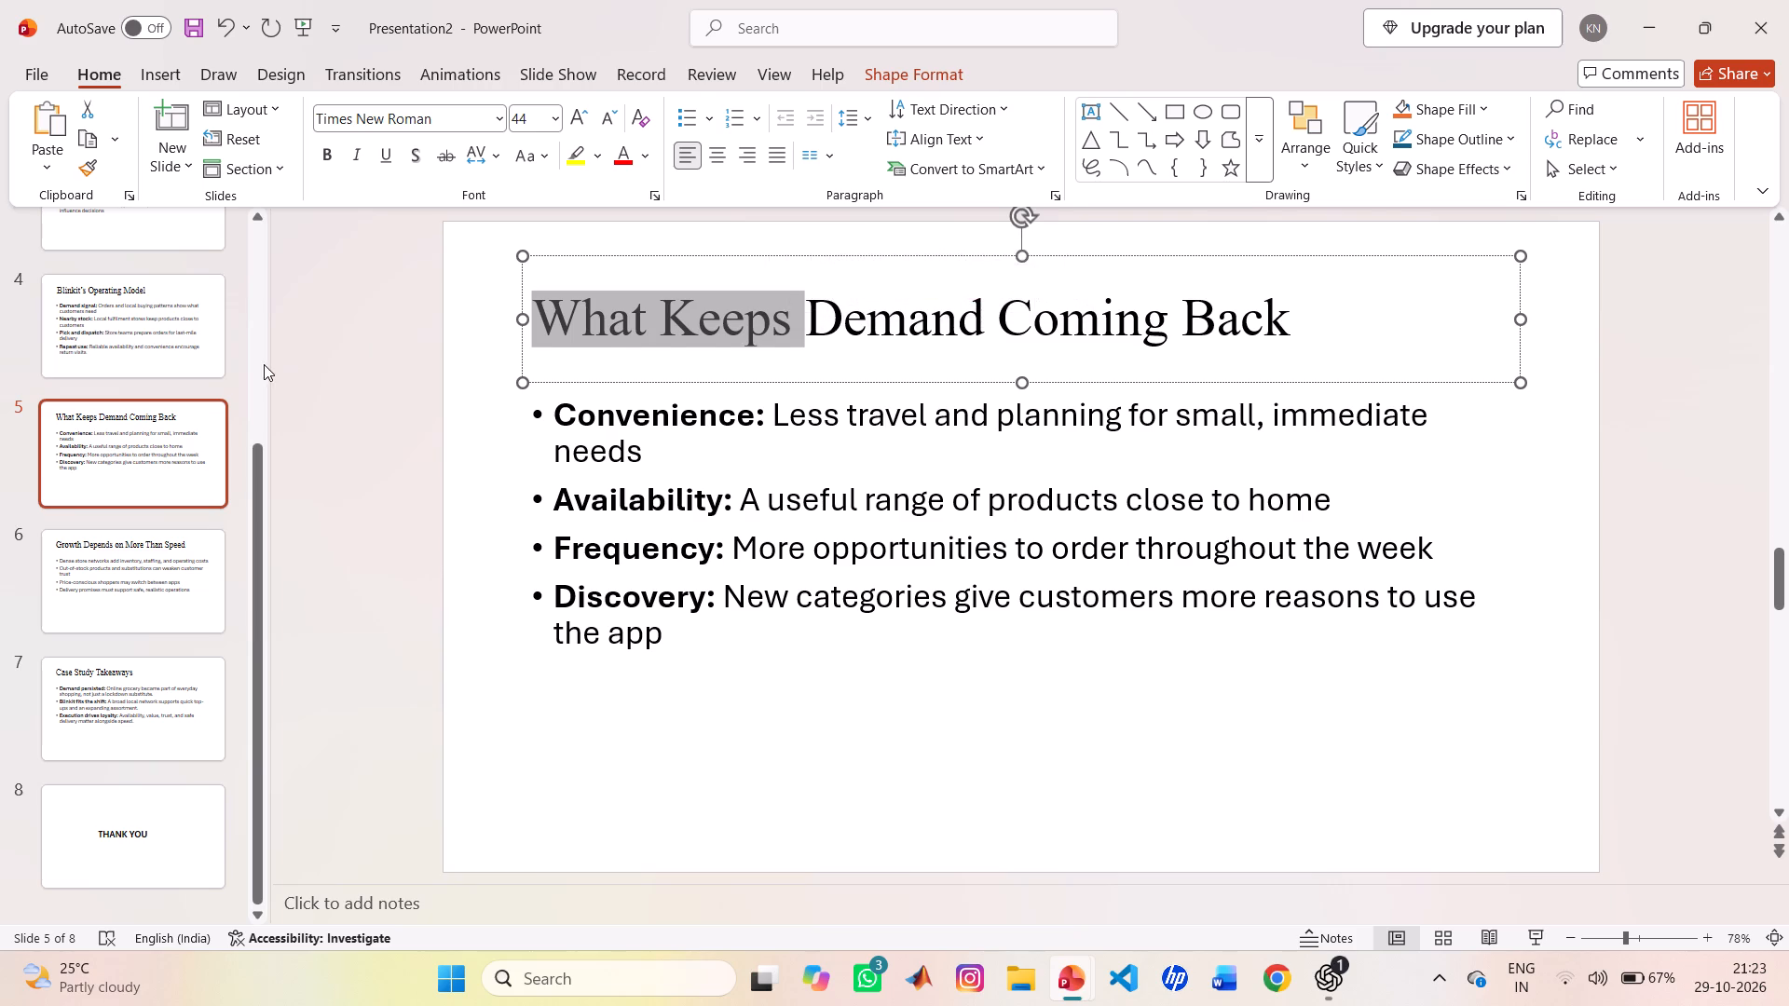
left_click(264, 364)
Move the title box on slide 2 slightly down and toward the slide's left edge.
left_click(125, 396)
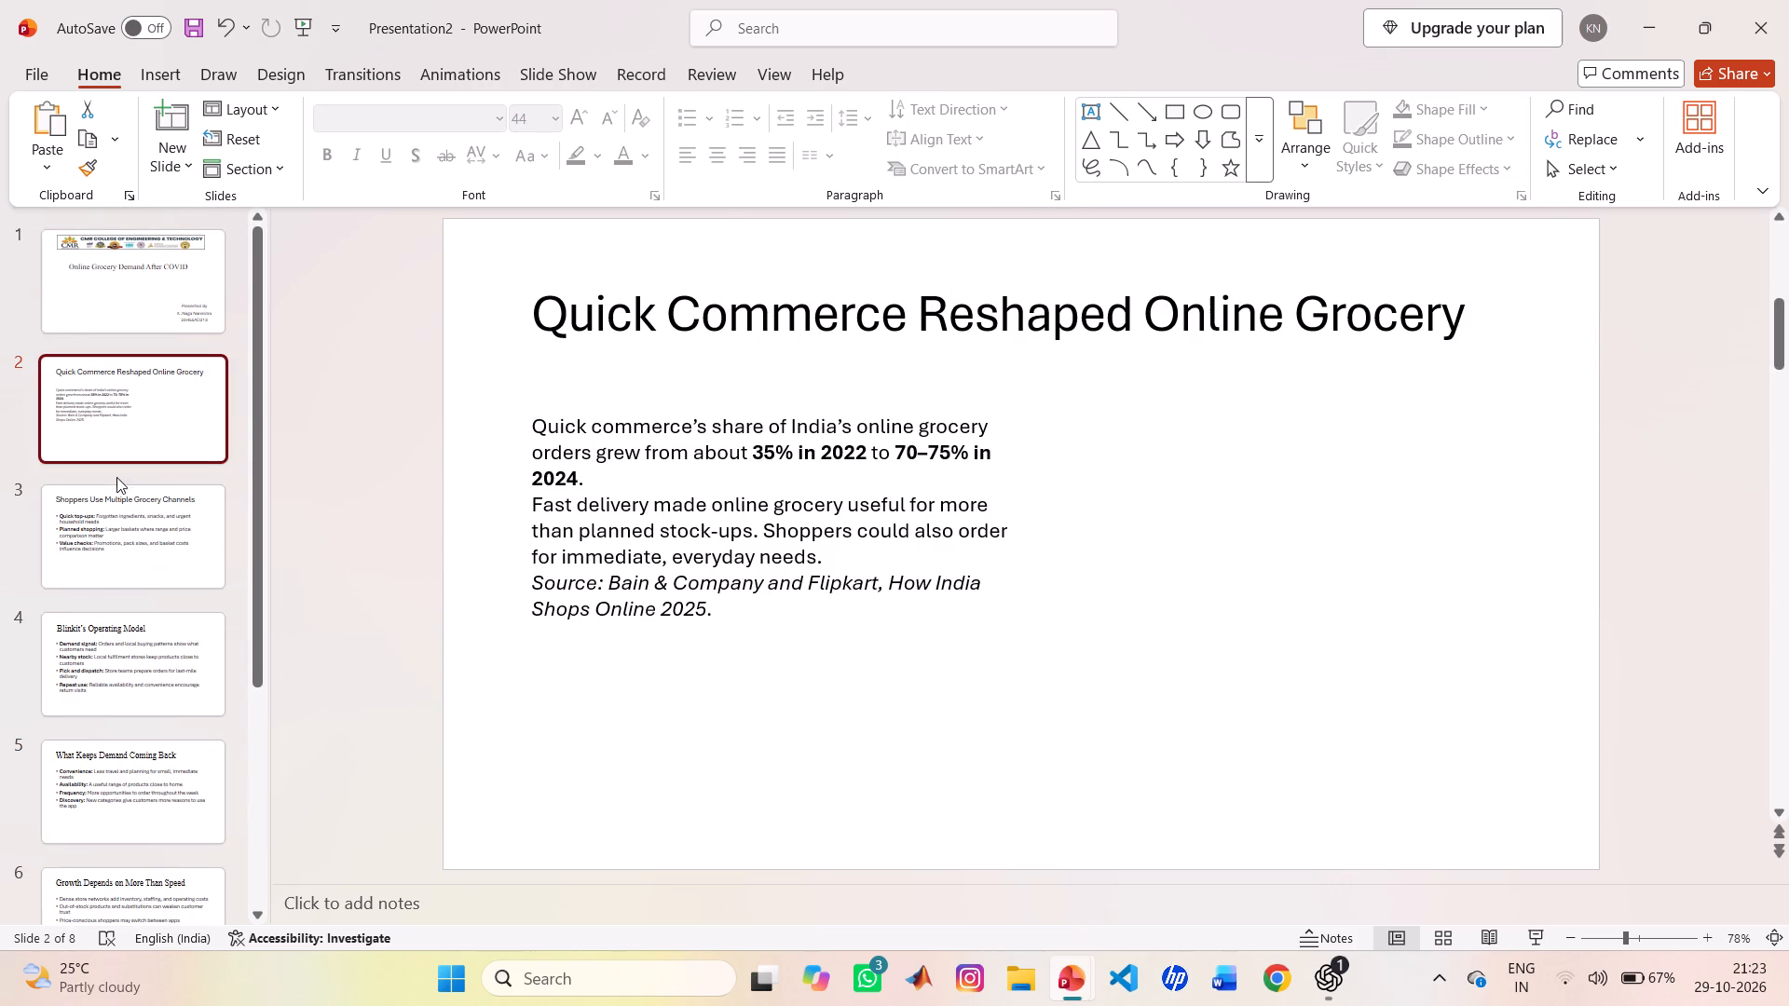
left_click(567, 330)
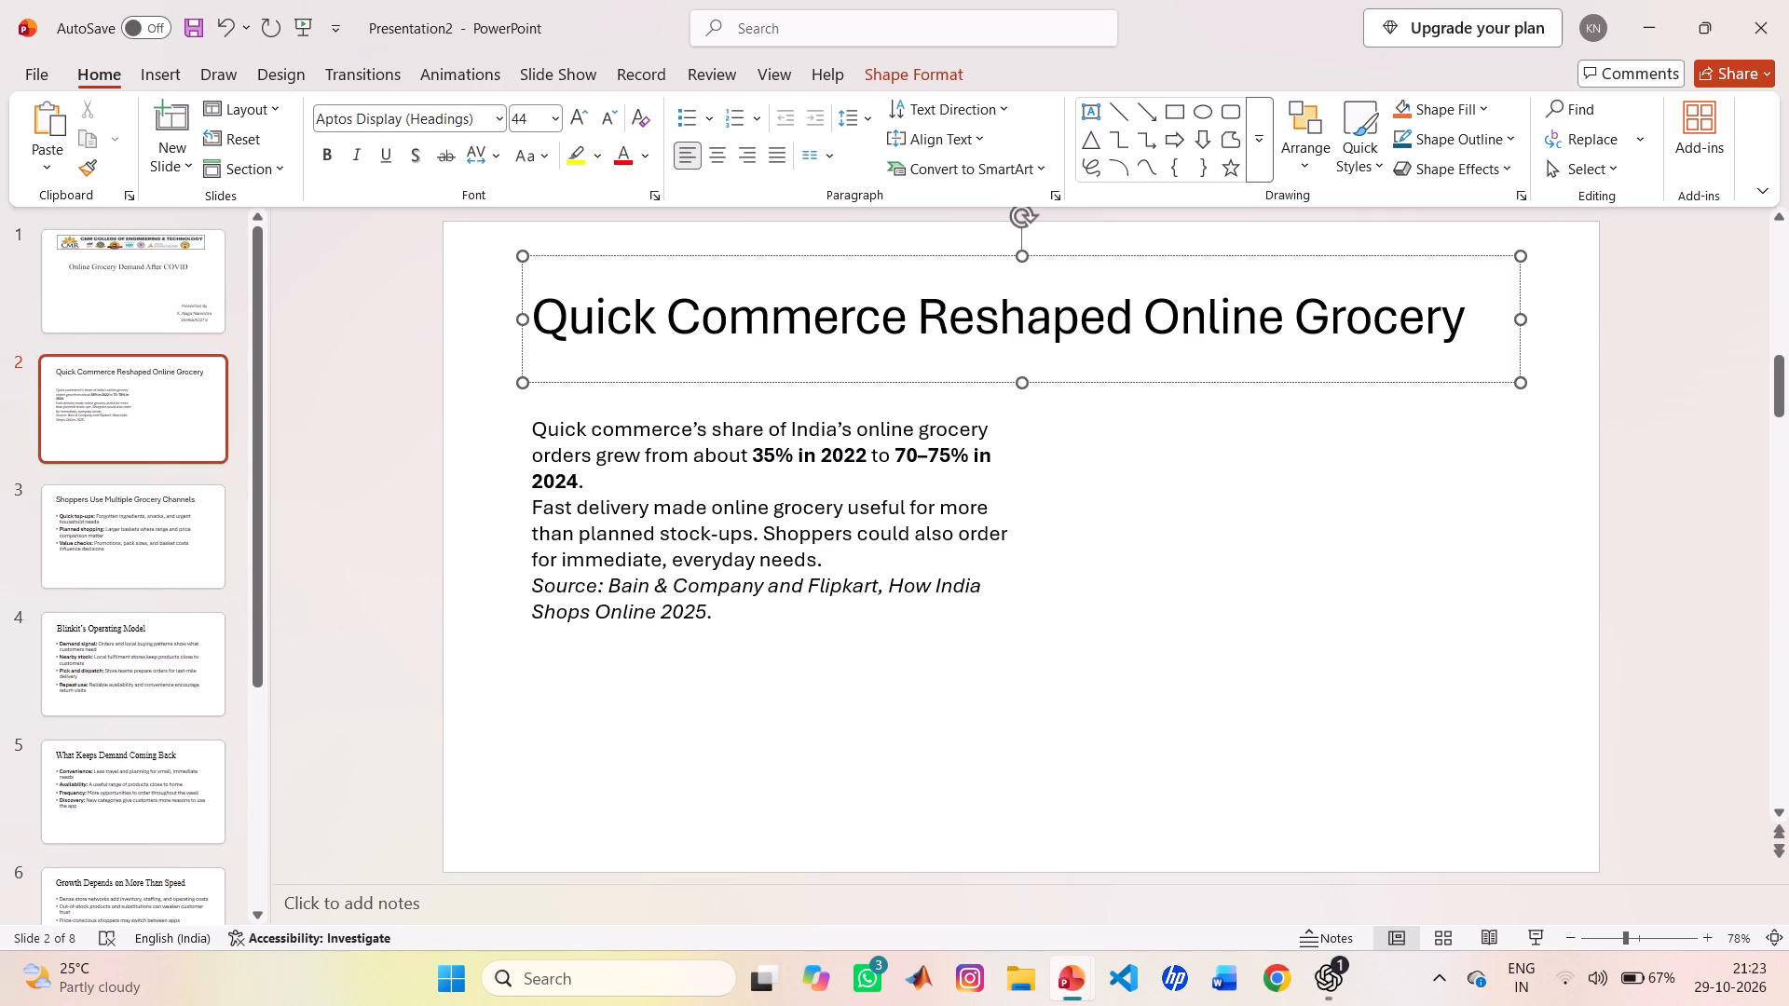
left_click_drag(580, 385, 554, 401)
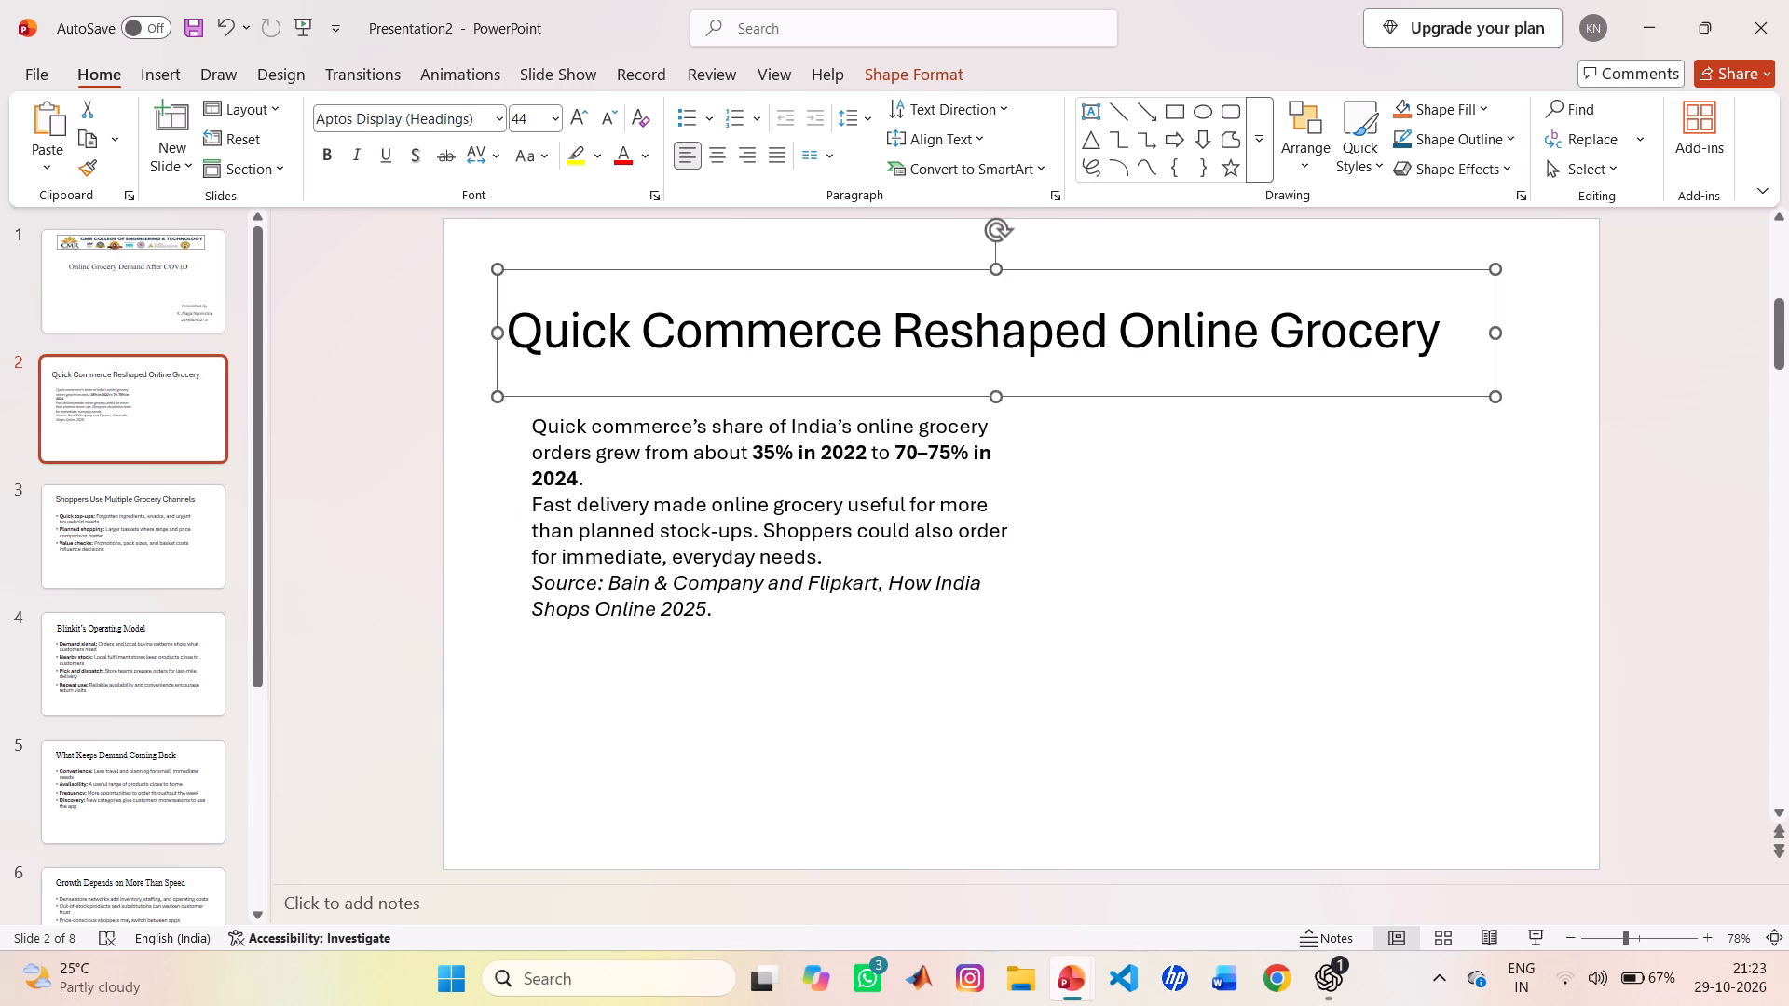
Change the font of the slide 2 title "Quick Commerce Reshaped Online Grocery" to Times New Roman.
left_click_drag(508, 326, 1159, 302)
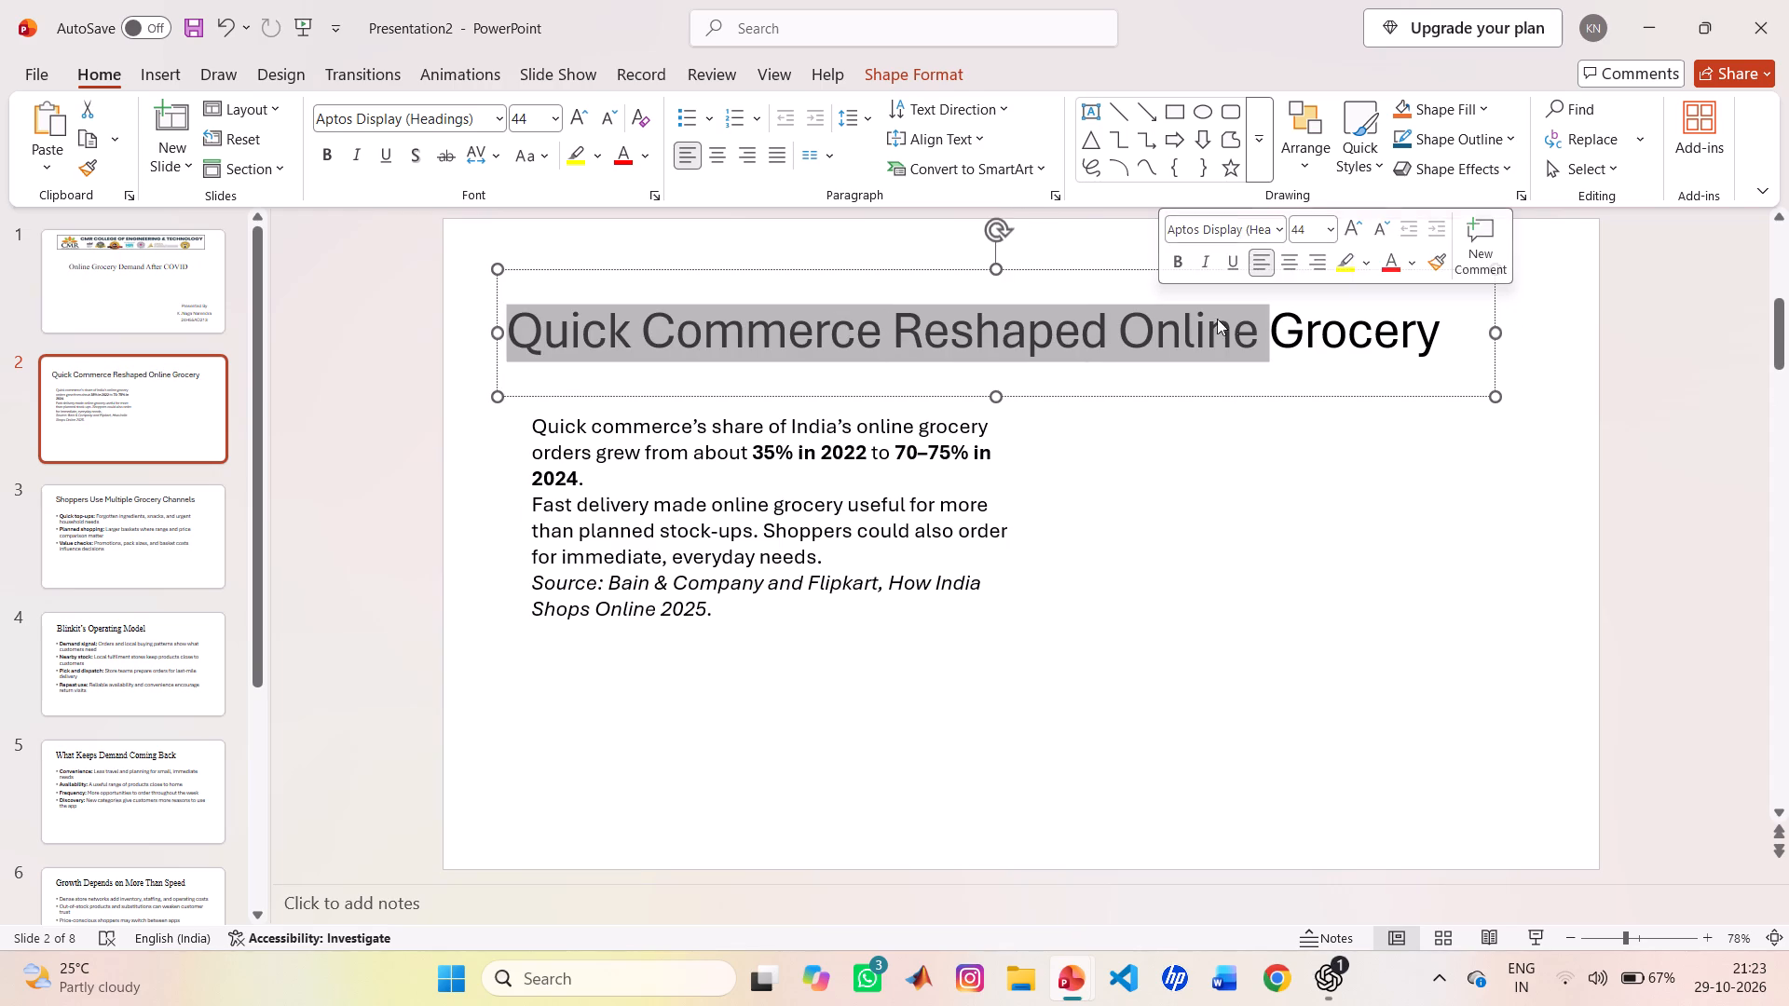
left_click(1252, 381)
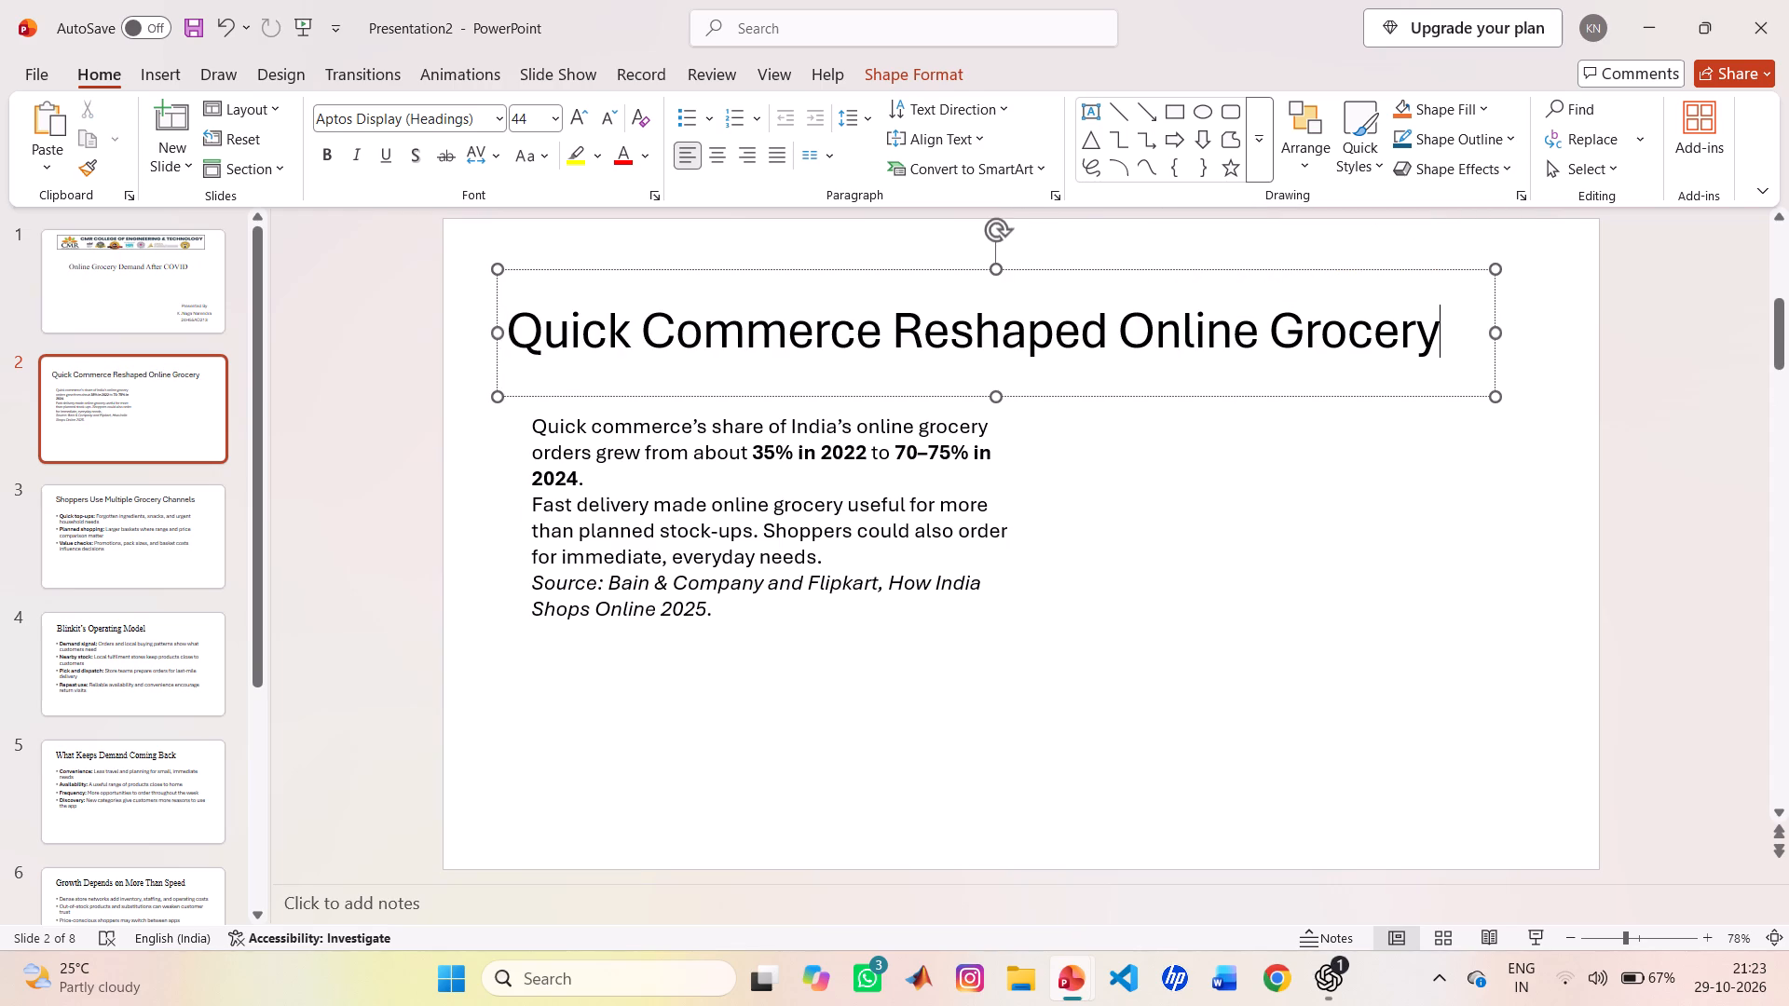
left_click_drag(505, 329, 1198, 282)
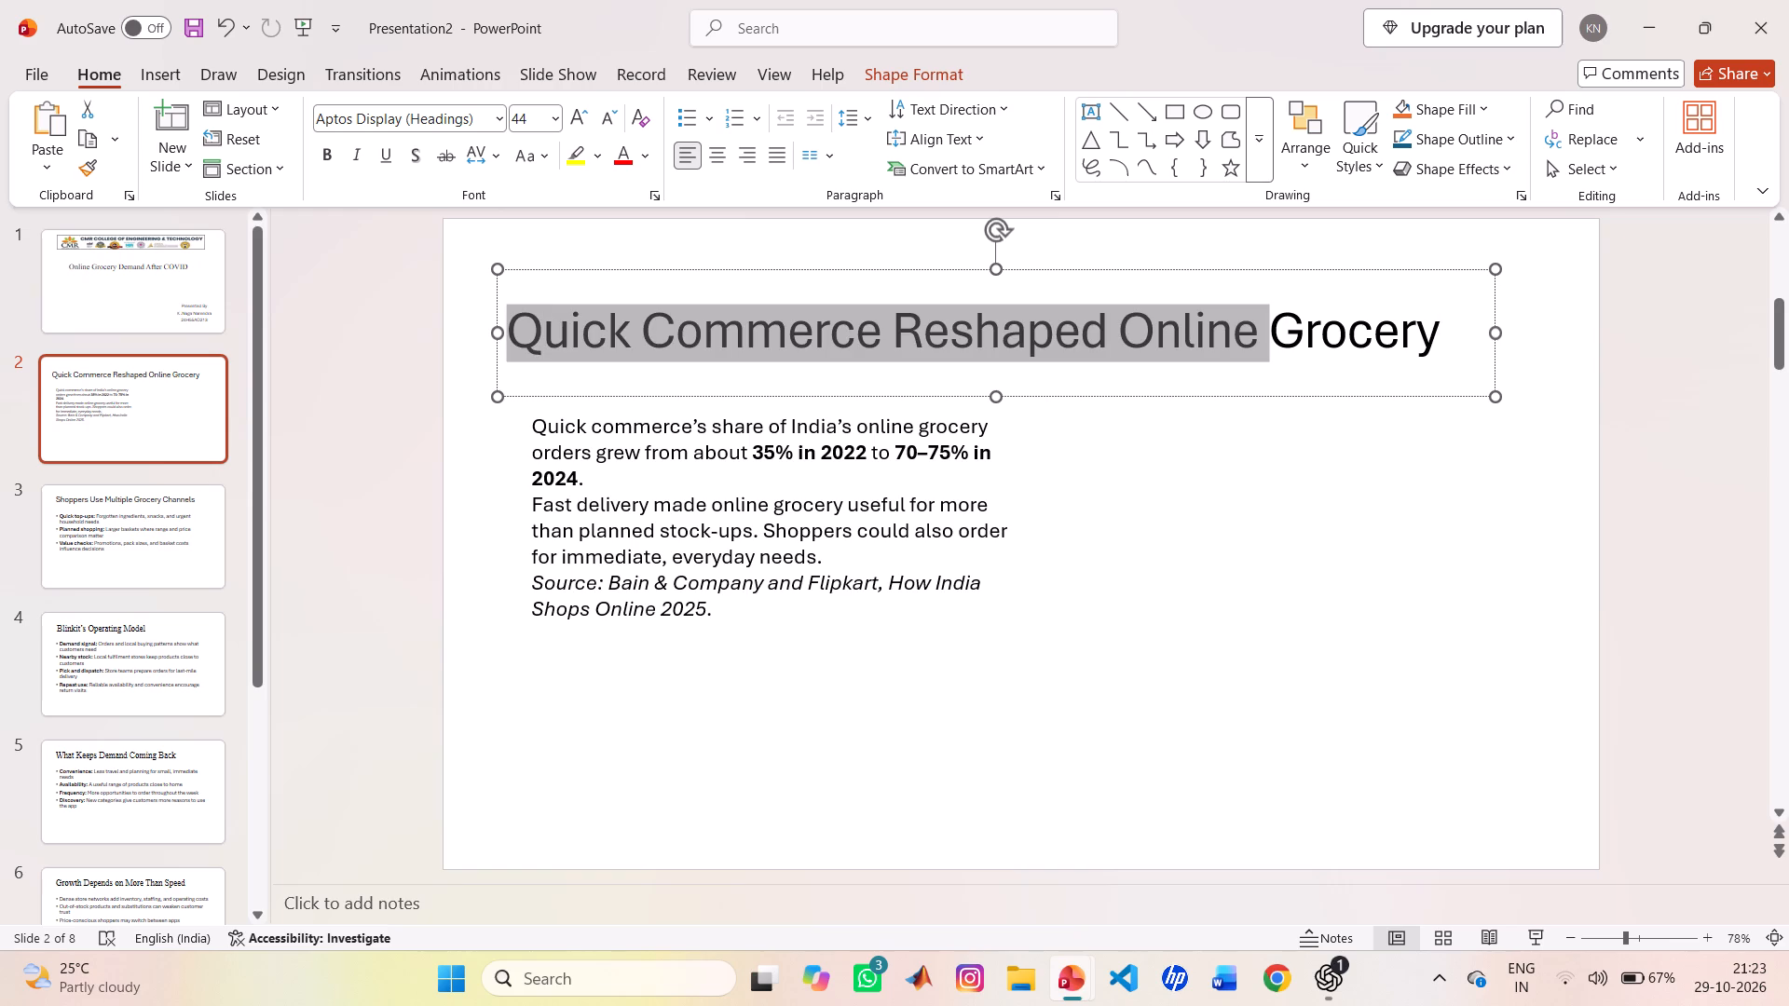
left_click_drag(1198, 282, 1495, 301)
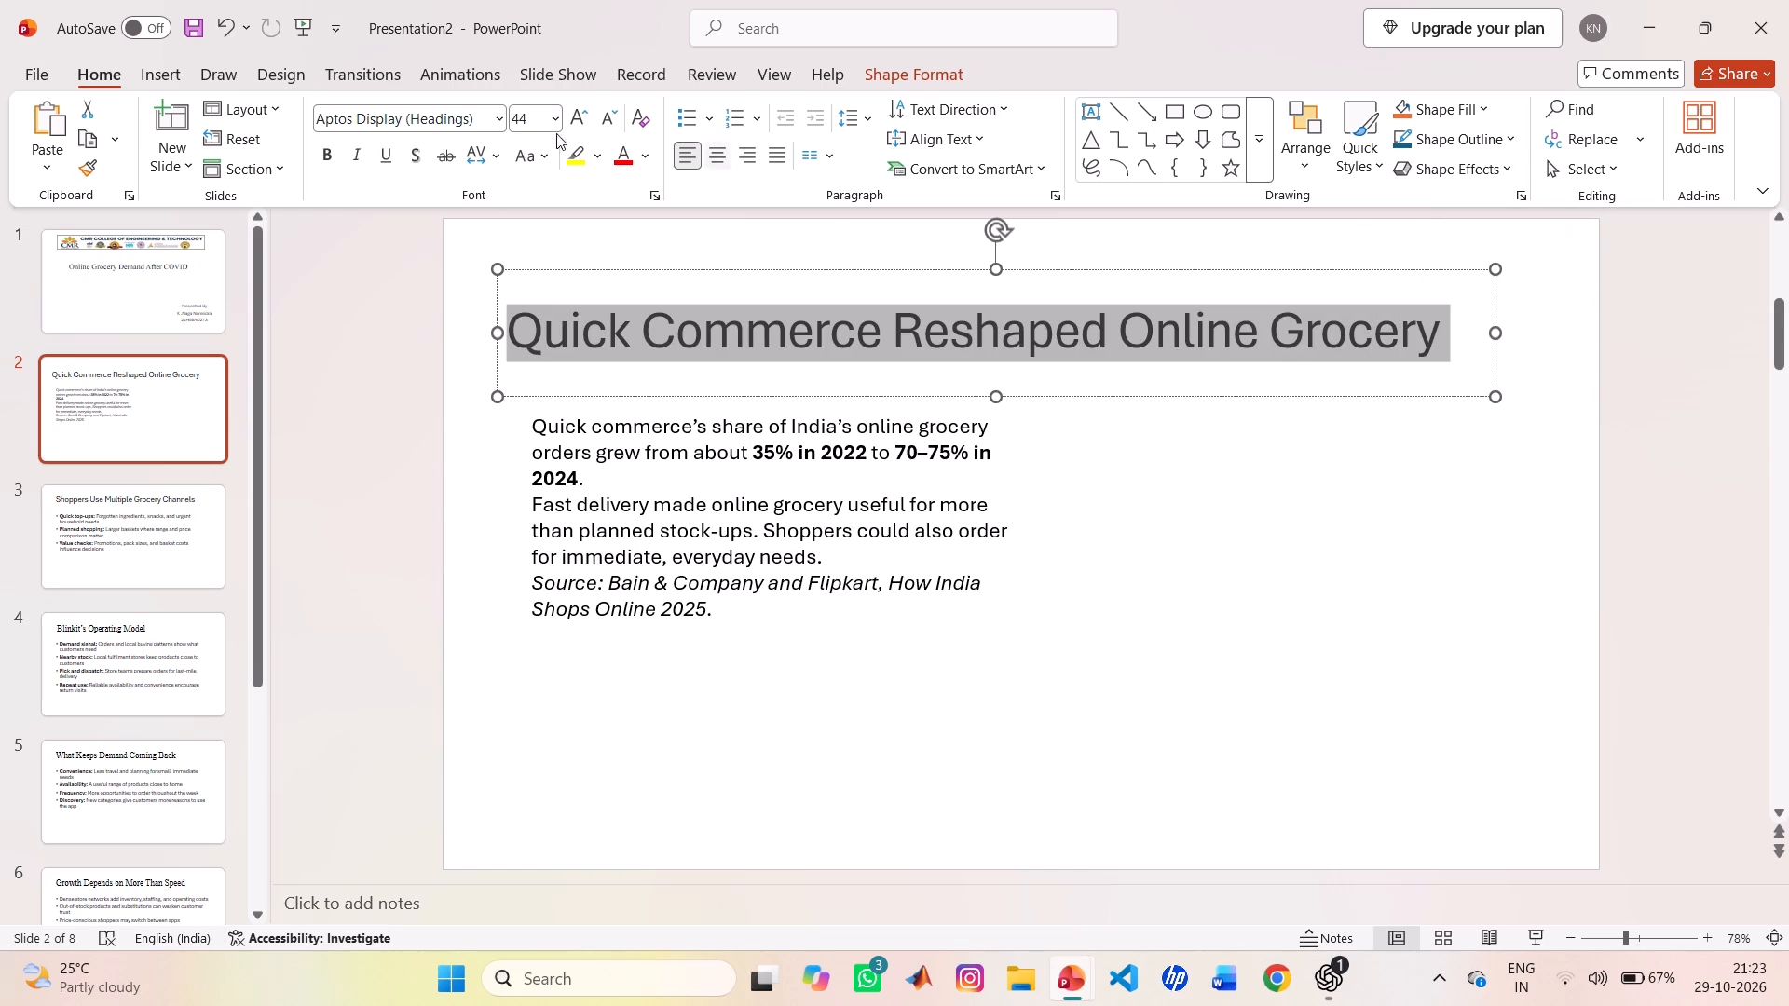
left_click_drag(500, 119, 485, 279)
left_click(485, 279)
left_click(401, 370)
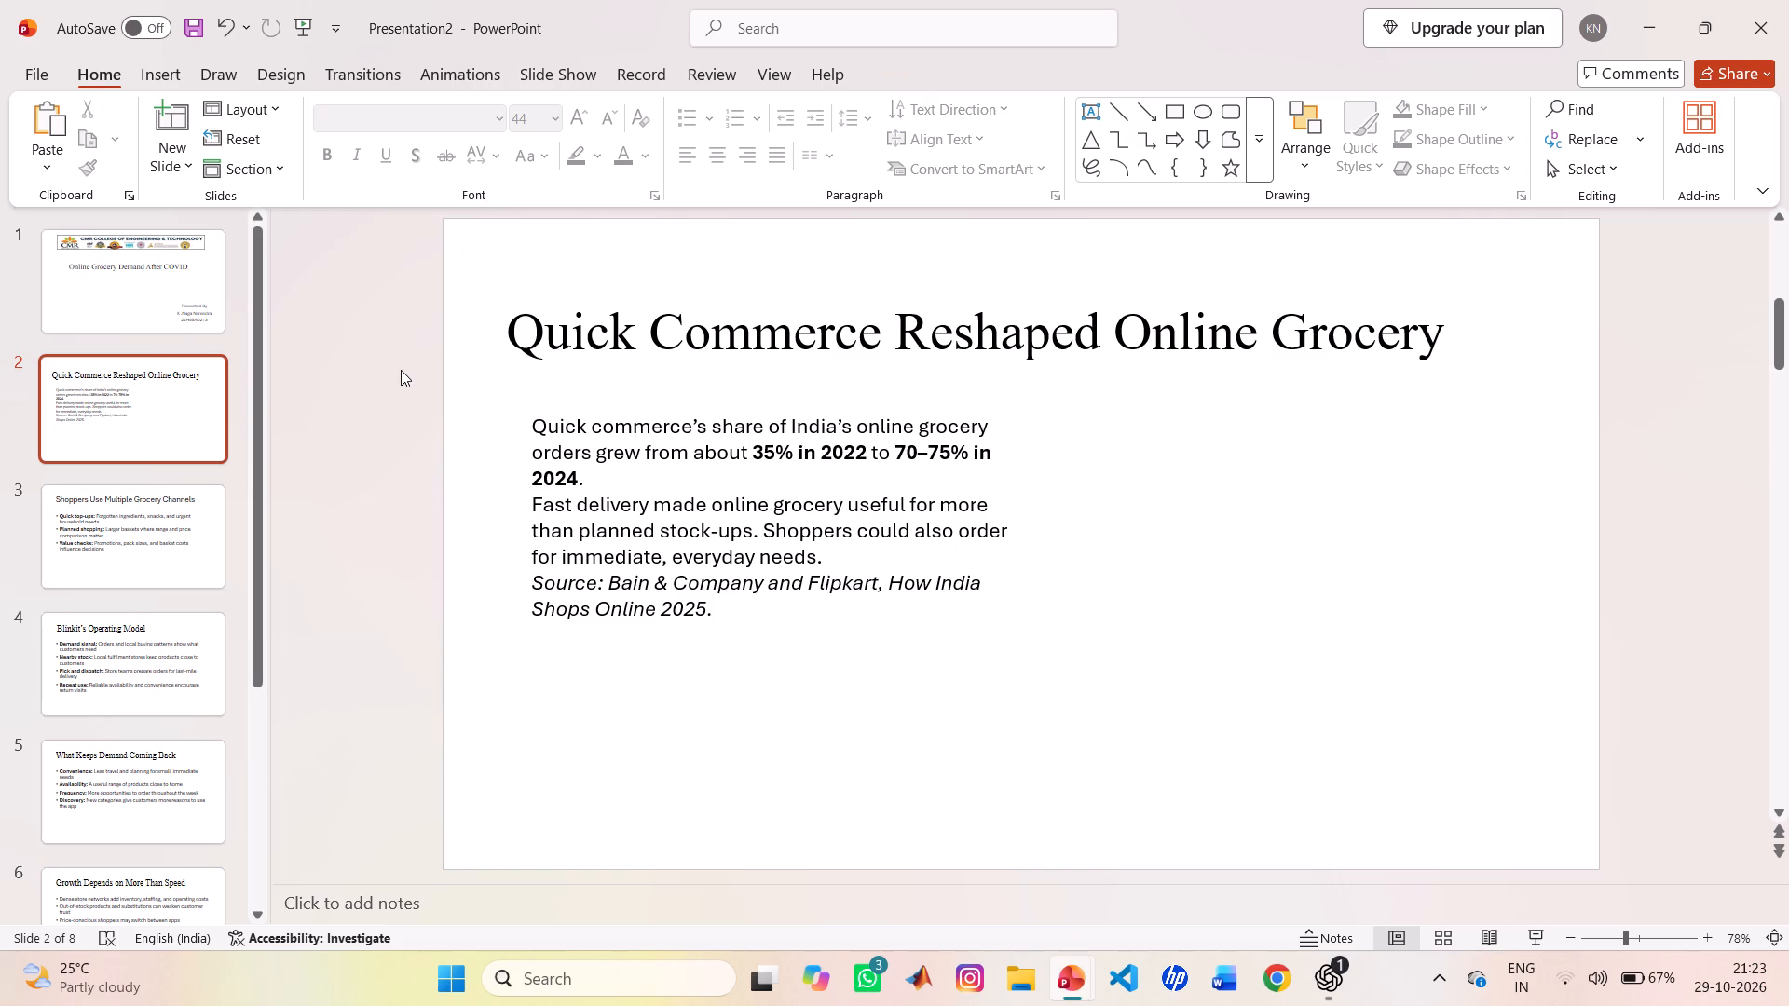
Look through the slides from the title slide to the THANK YOU slide to check the title fonts and content.
left_click(68, 238)
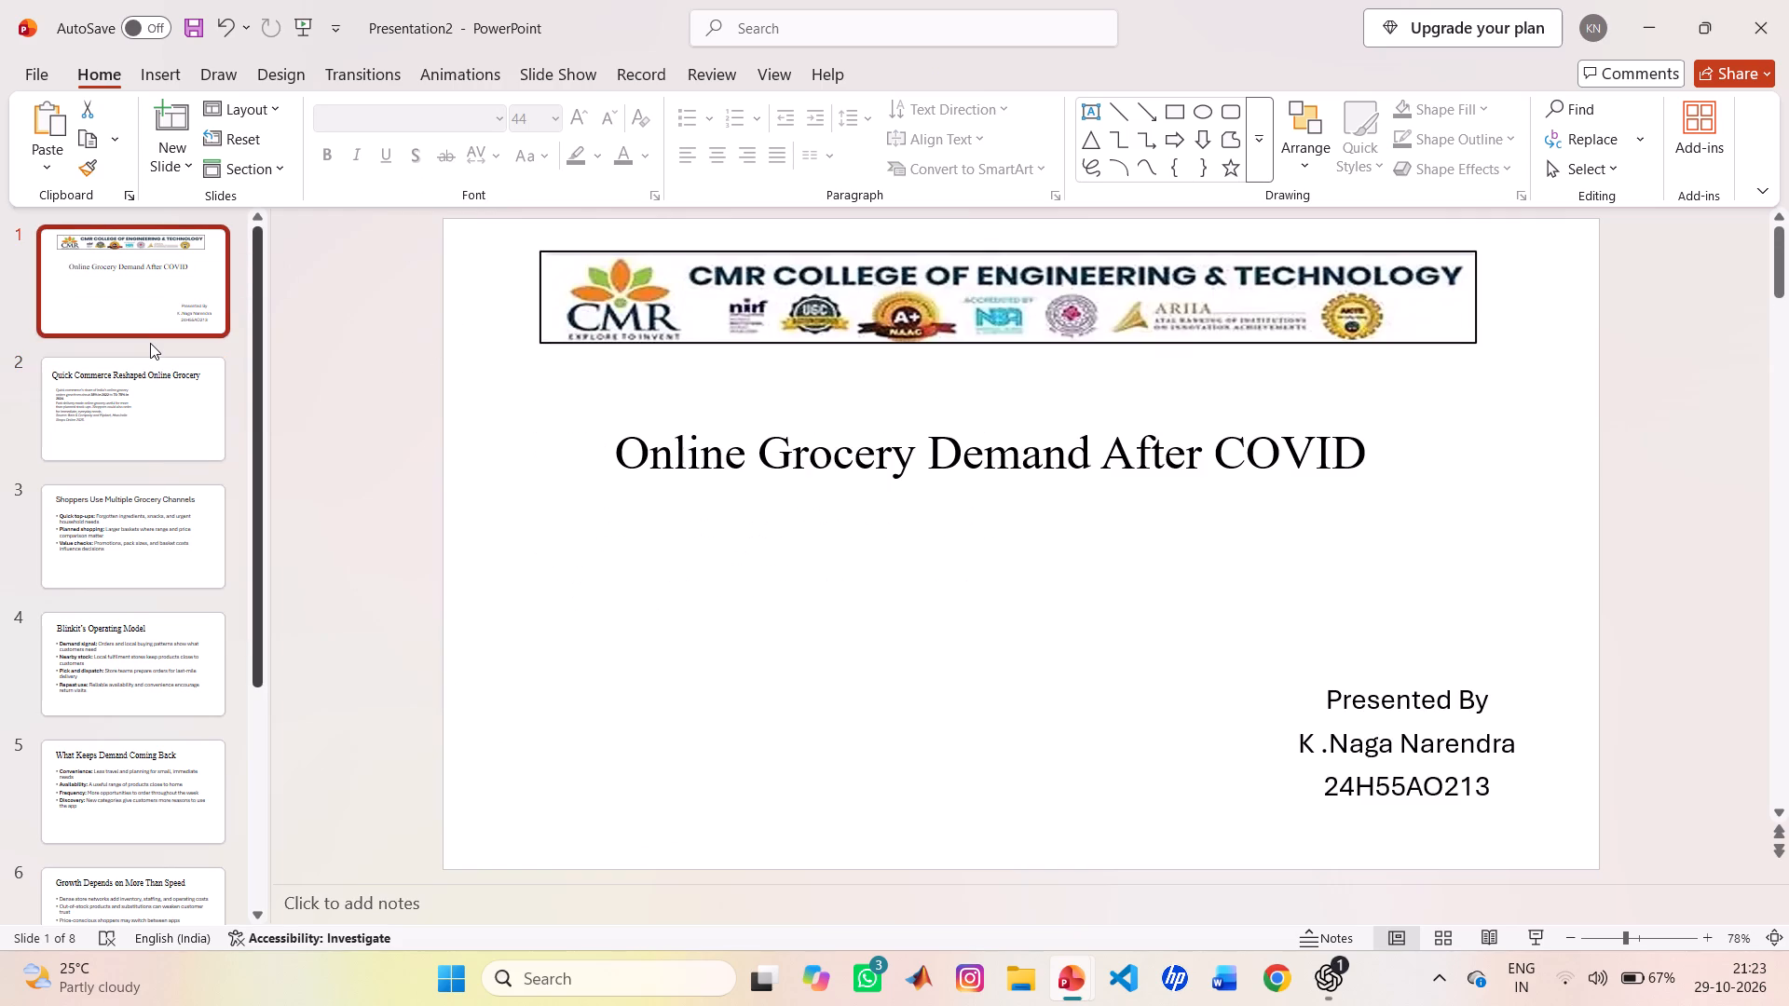
left_click(141, 505)
scroll(141, 505, "down", 3)
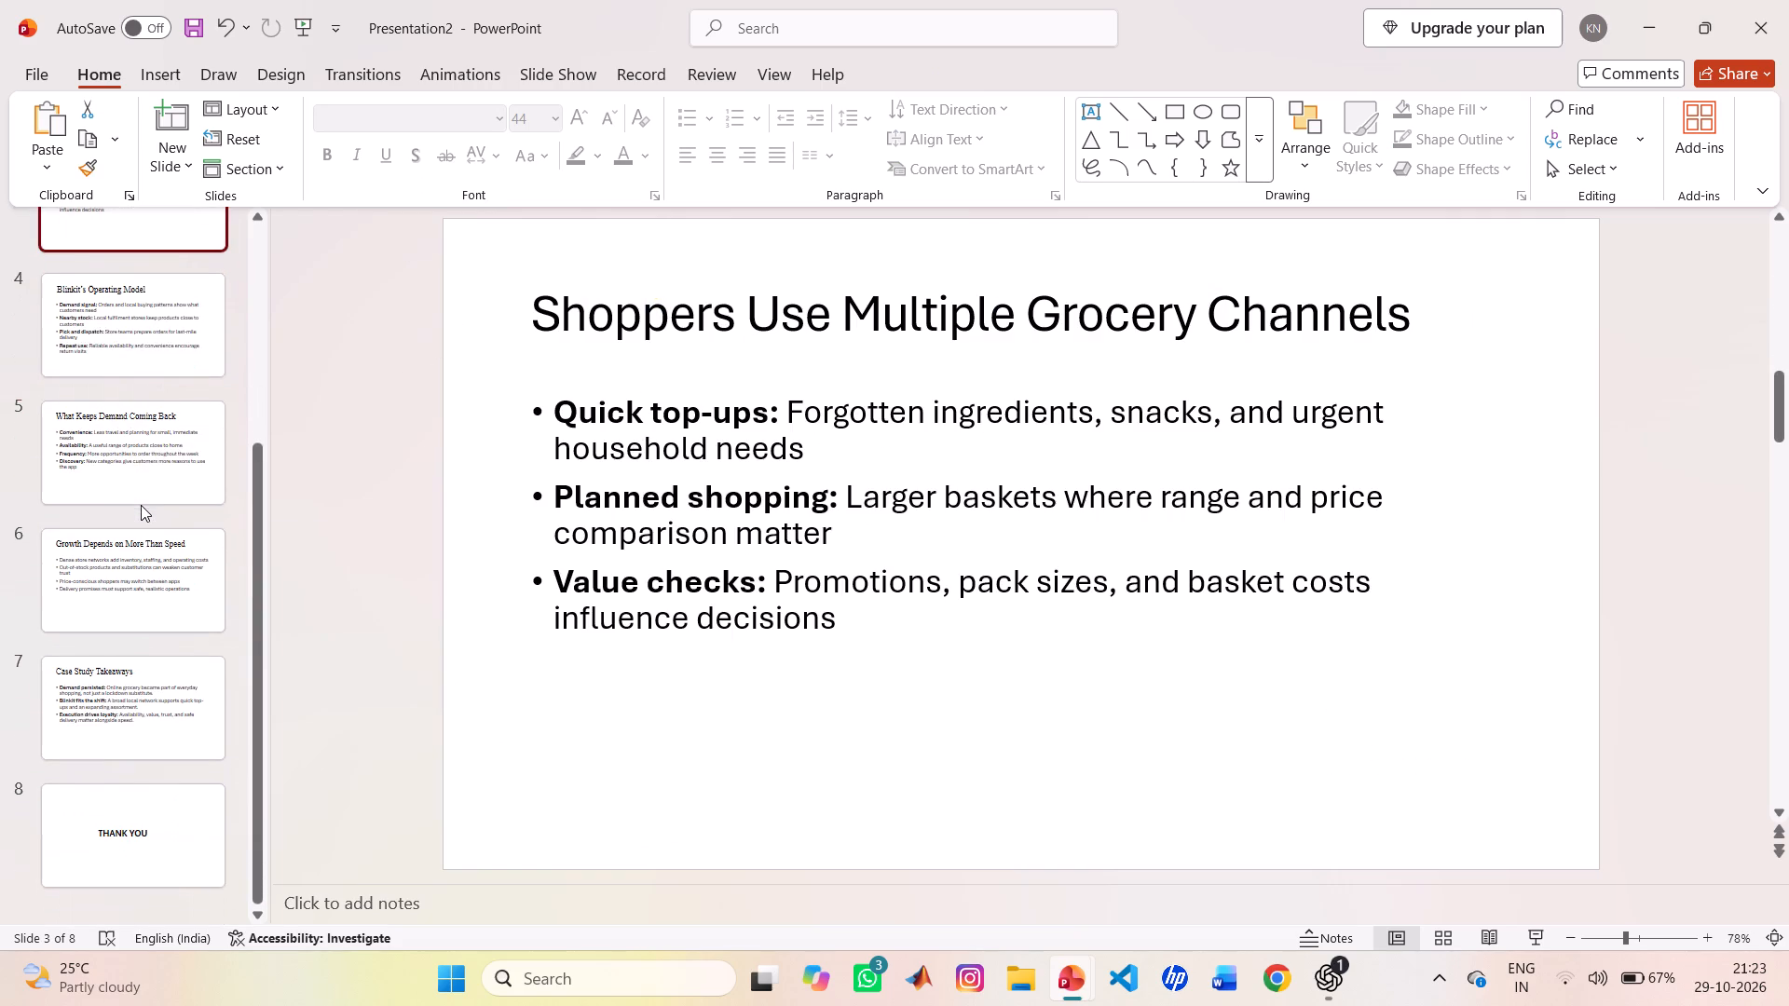
left_click(138, 624)
left_click(134, 695)
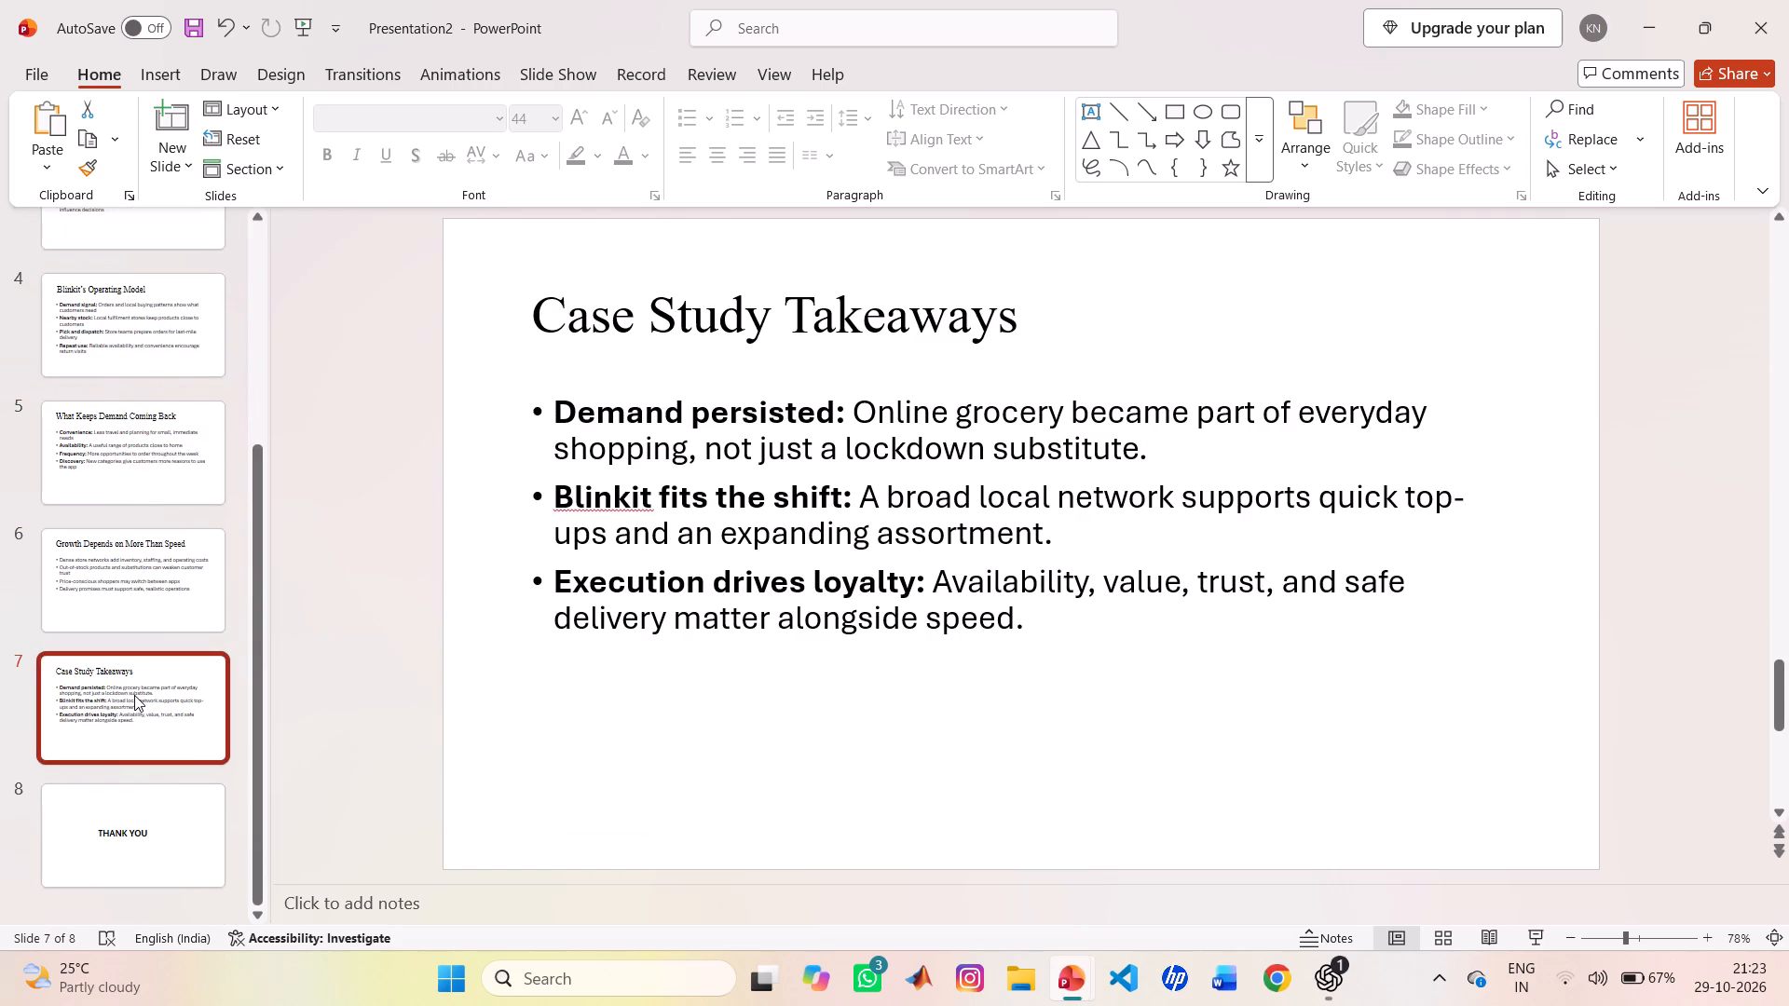
left_click(158, 875)
scroll(158, 875, "up", 6)
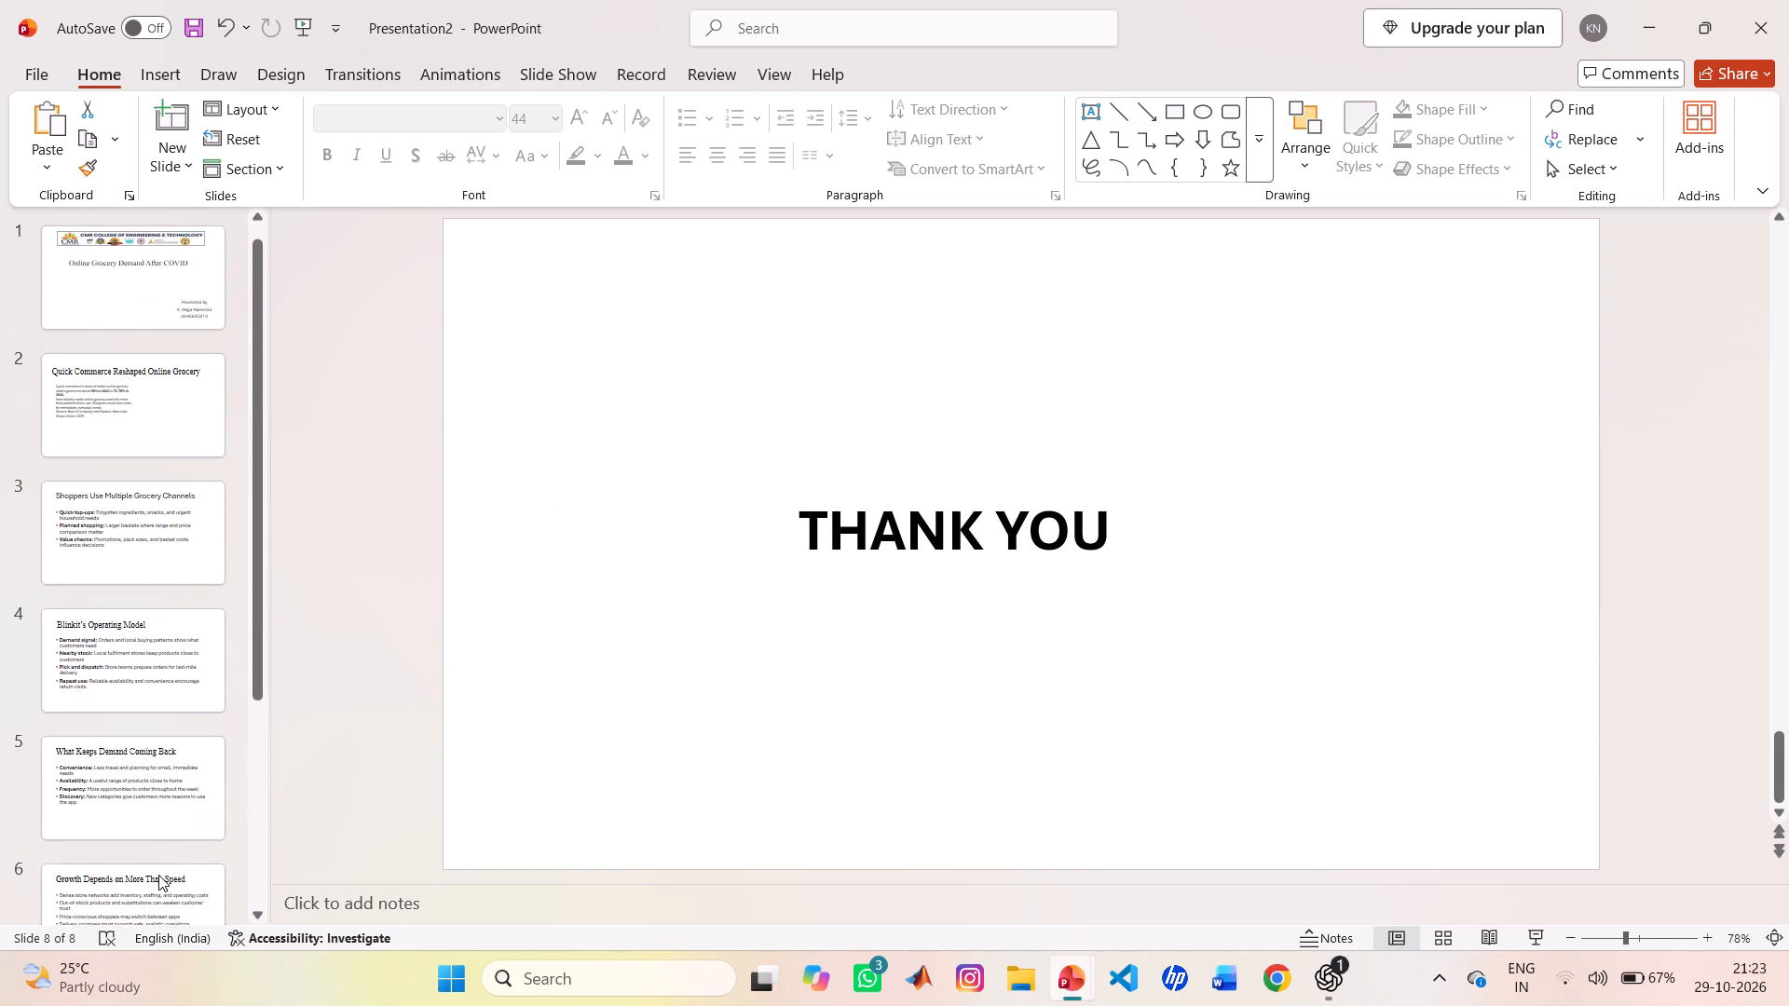
scroll(158, 875, "up", 5)
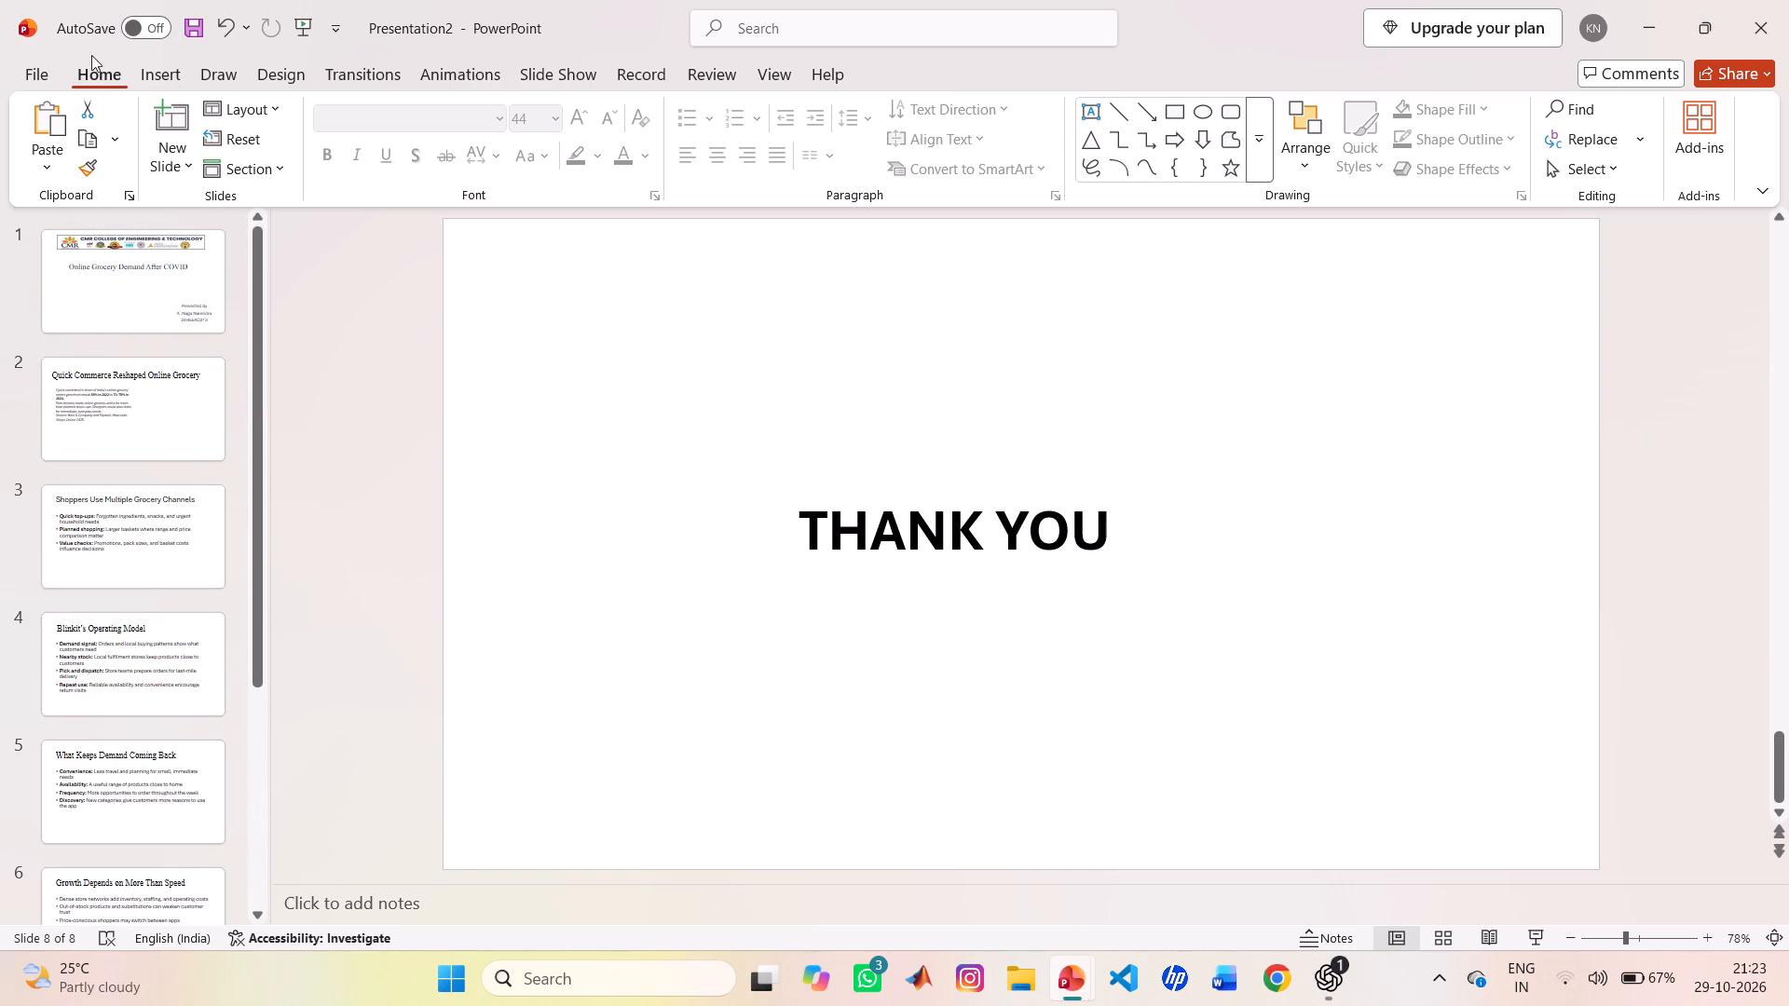
Save the presentation to the OneDrive Desktop folder under the name "Online Grocery Demand After COVID".
left_click(469, 15)
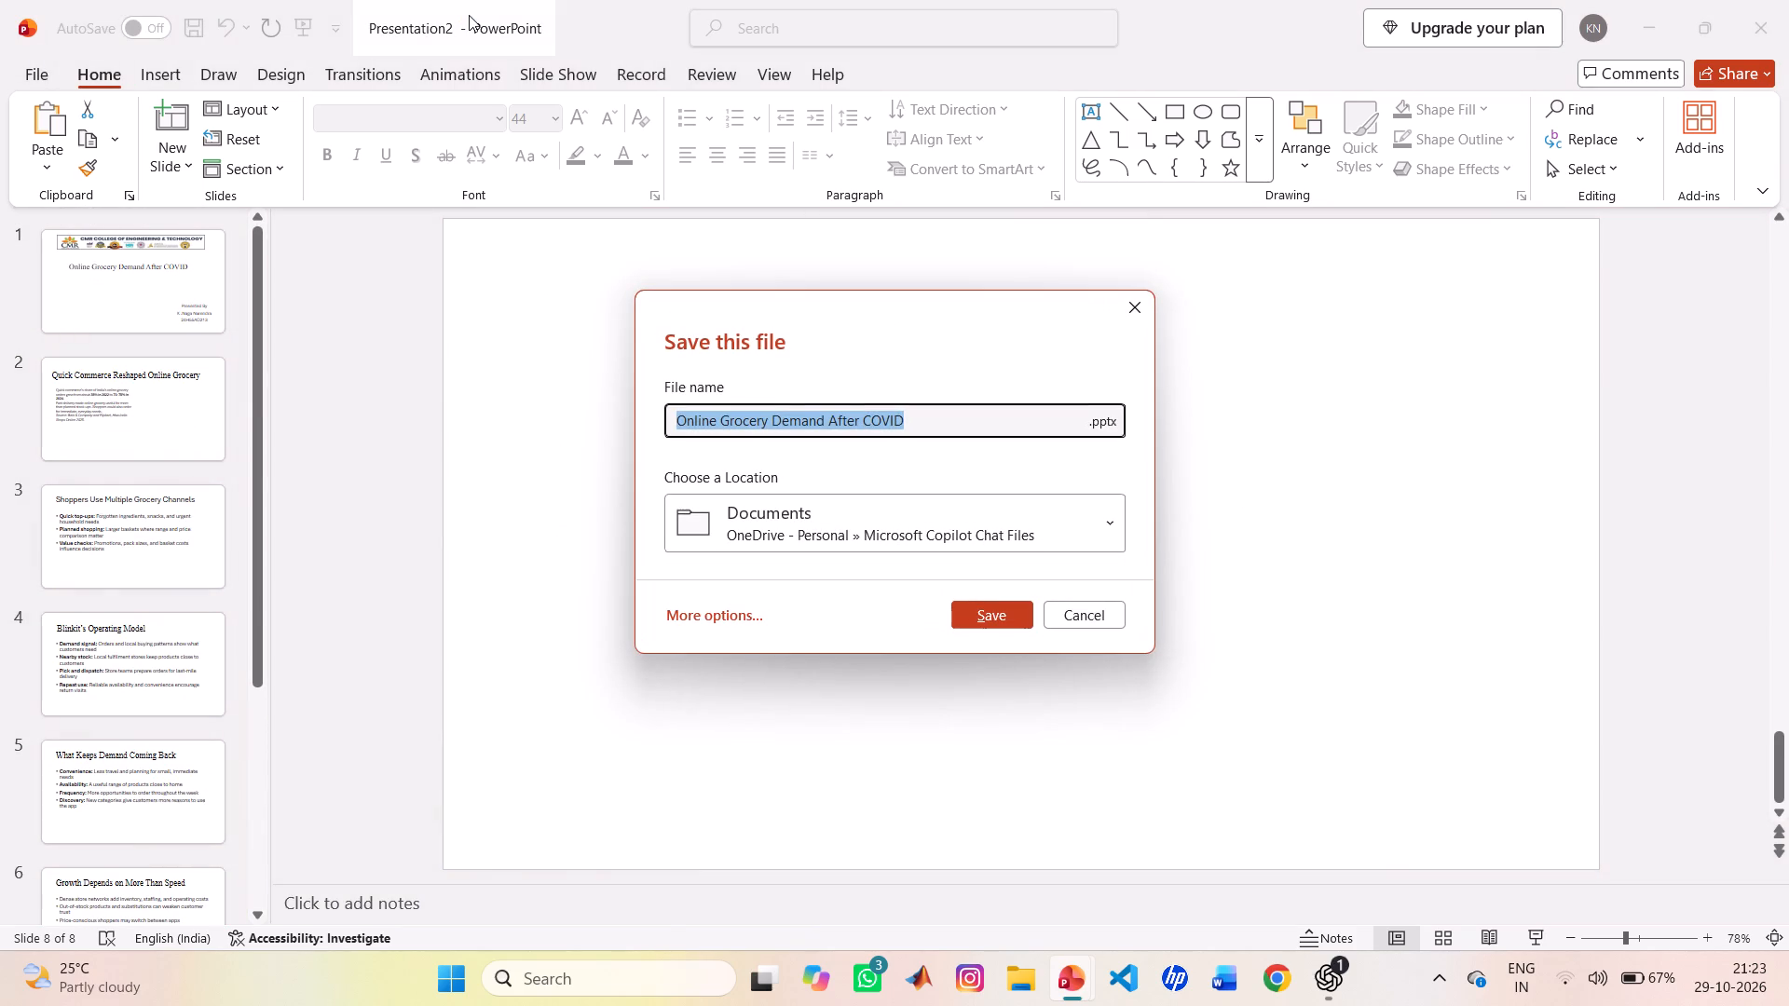
left_click(953, 517)
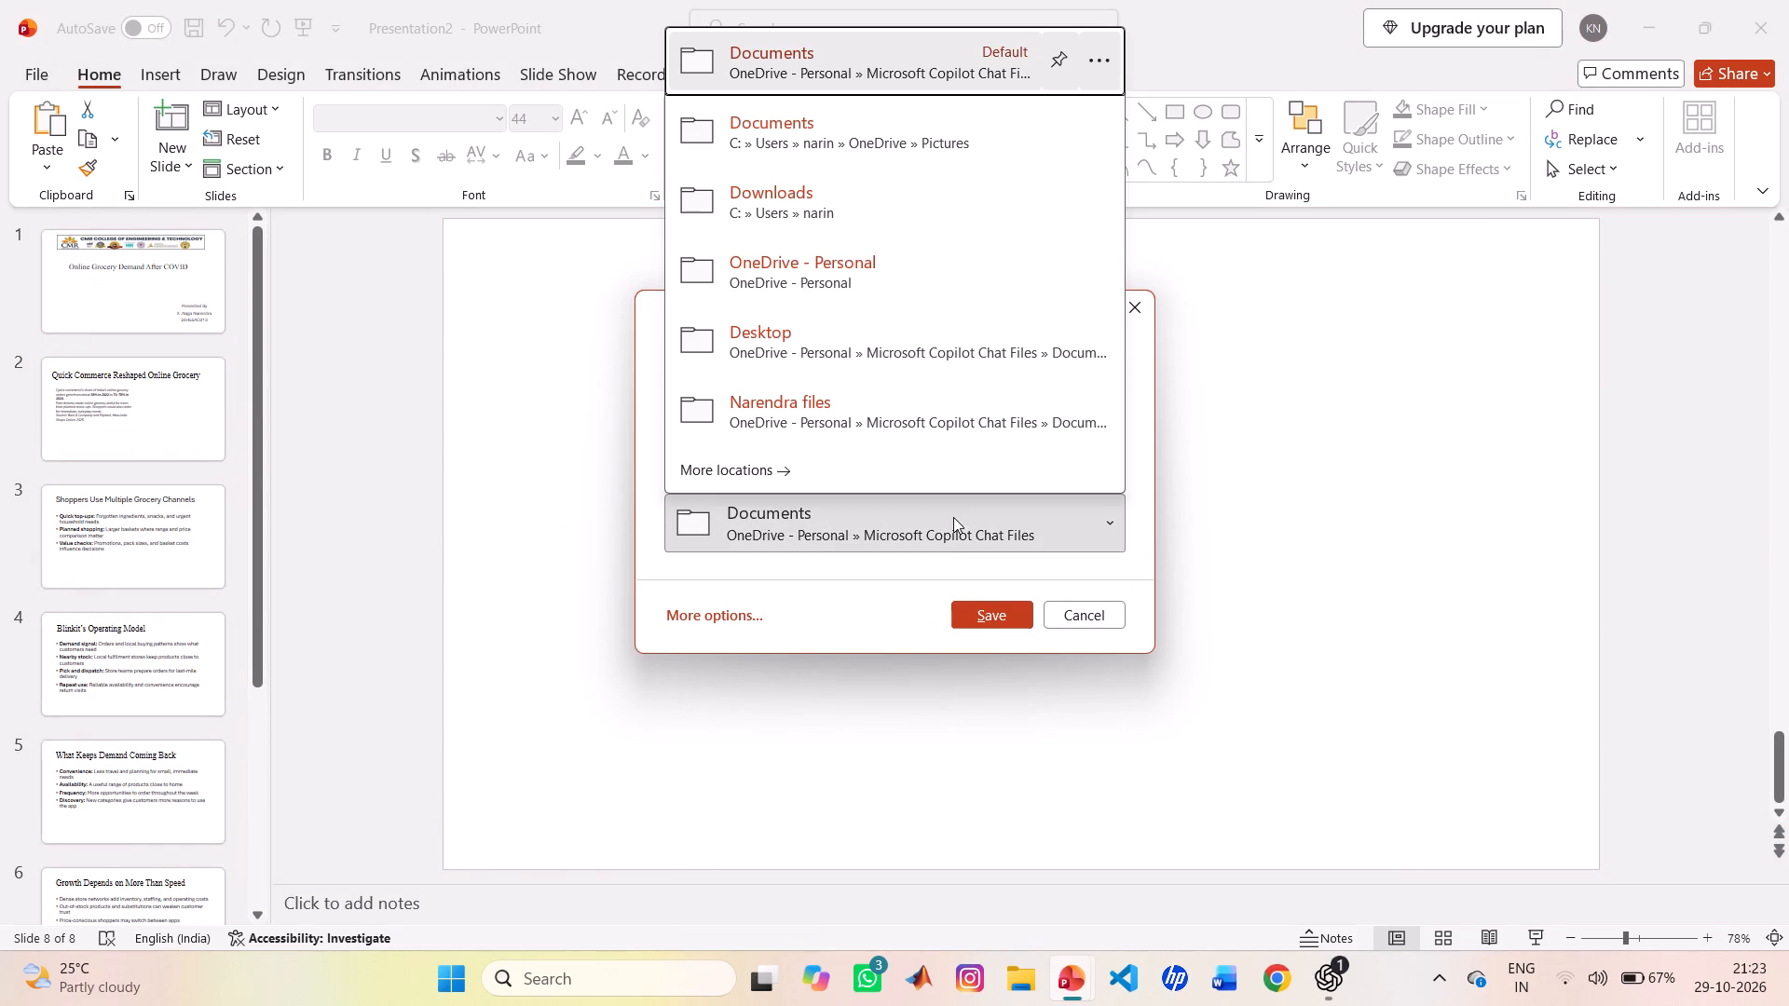
left_click(885, 319)
left_click(999, 603)
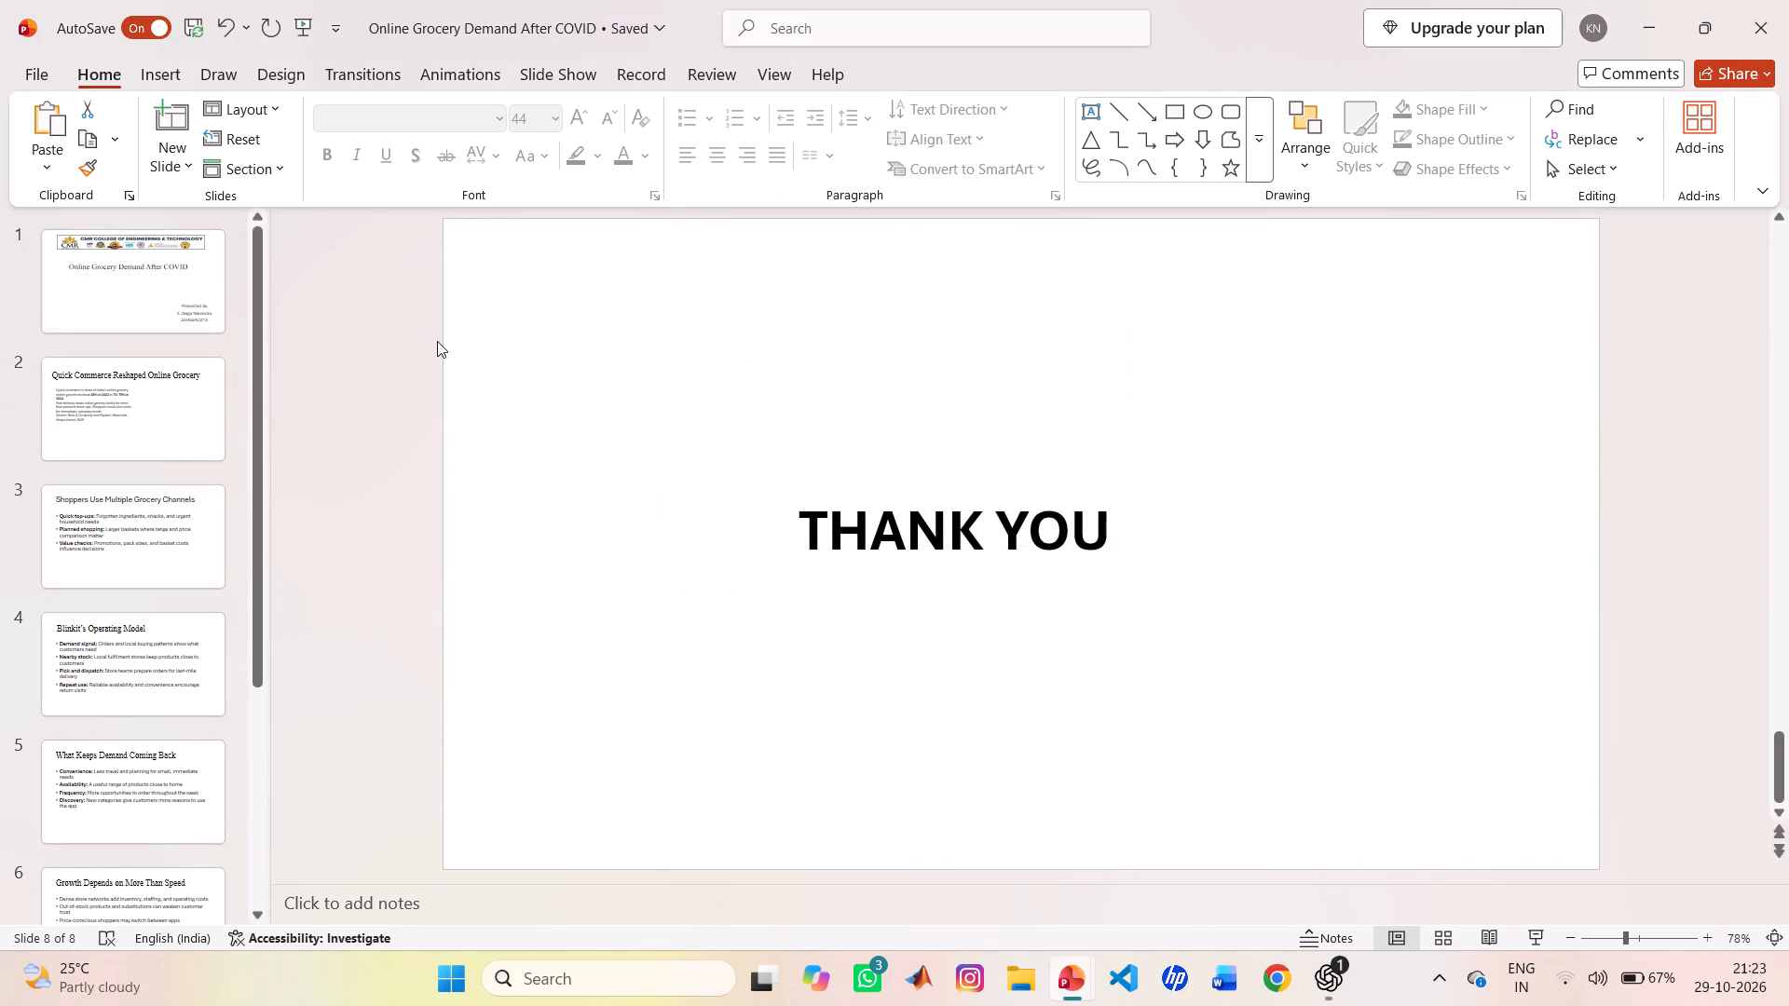
Save a copy of the presentation in the OneDrive - Personal folder, named "BEFA_" followed by the presenter's roll number from slide 1.
left_click(22, 64)
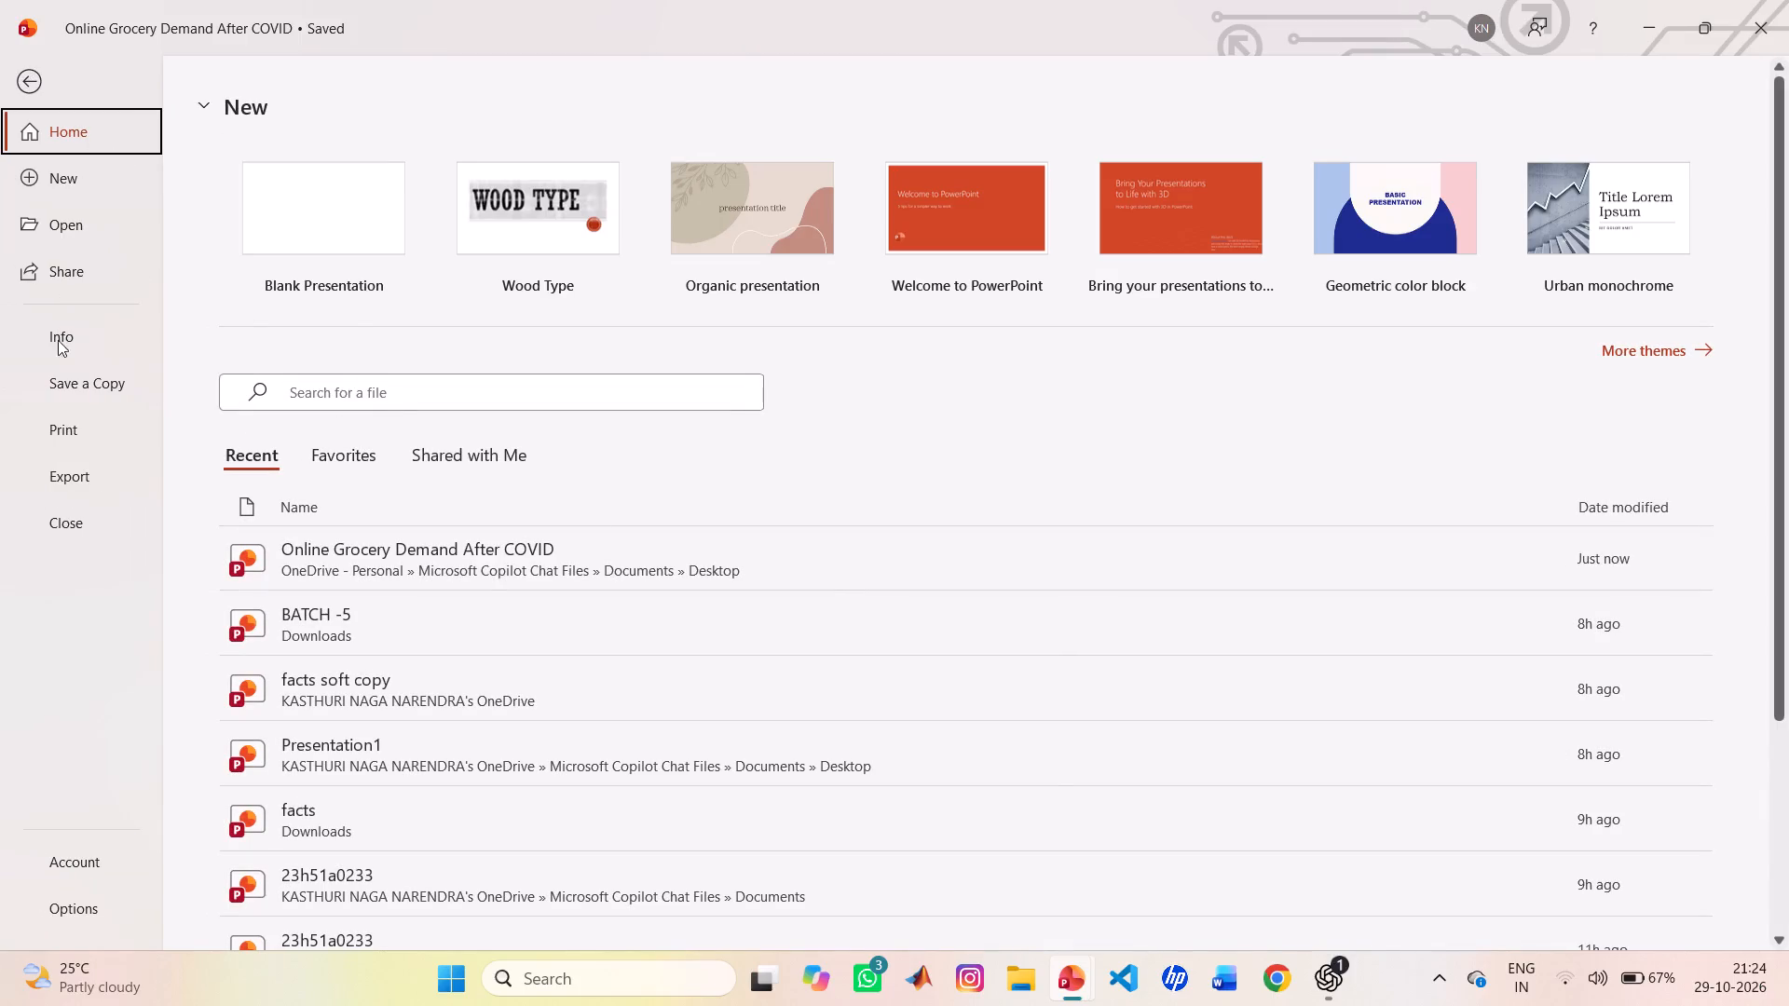
left_click(110, 383)
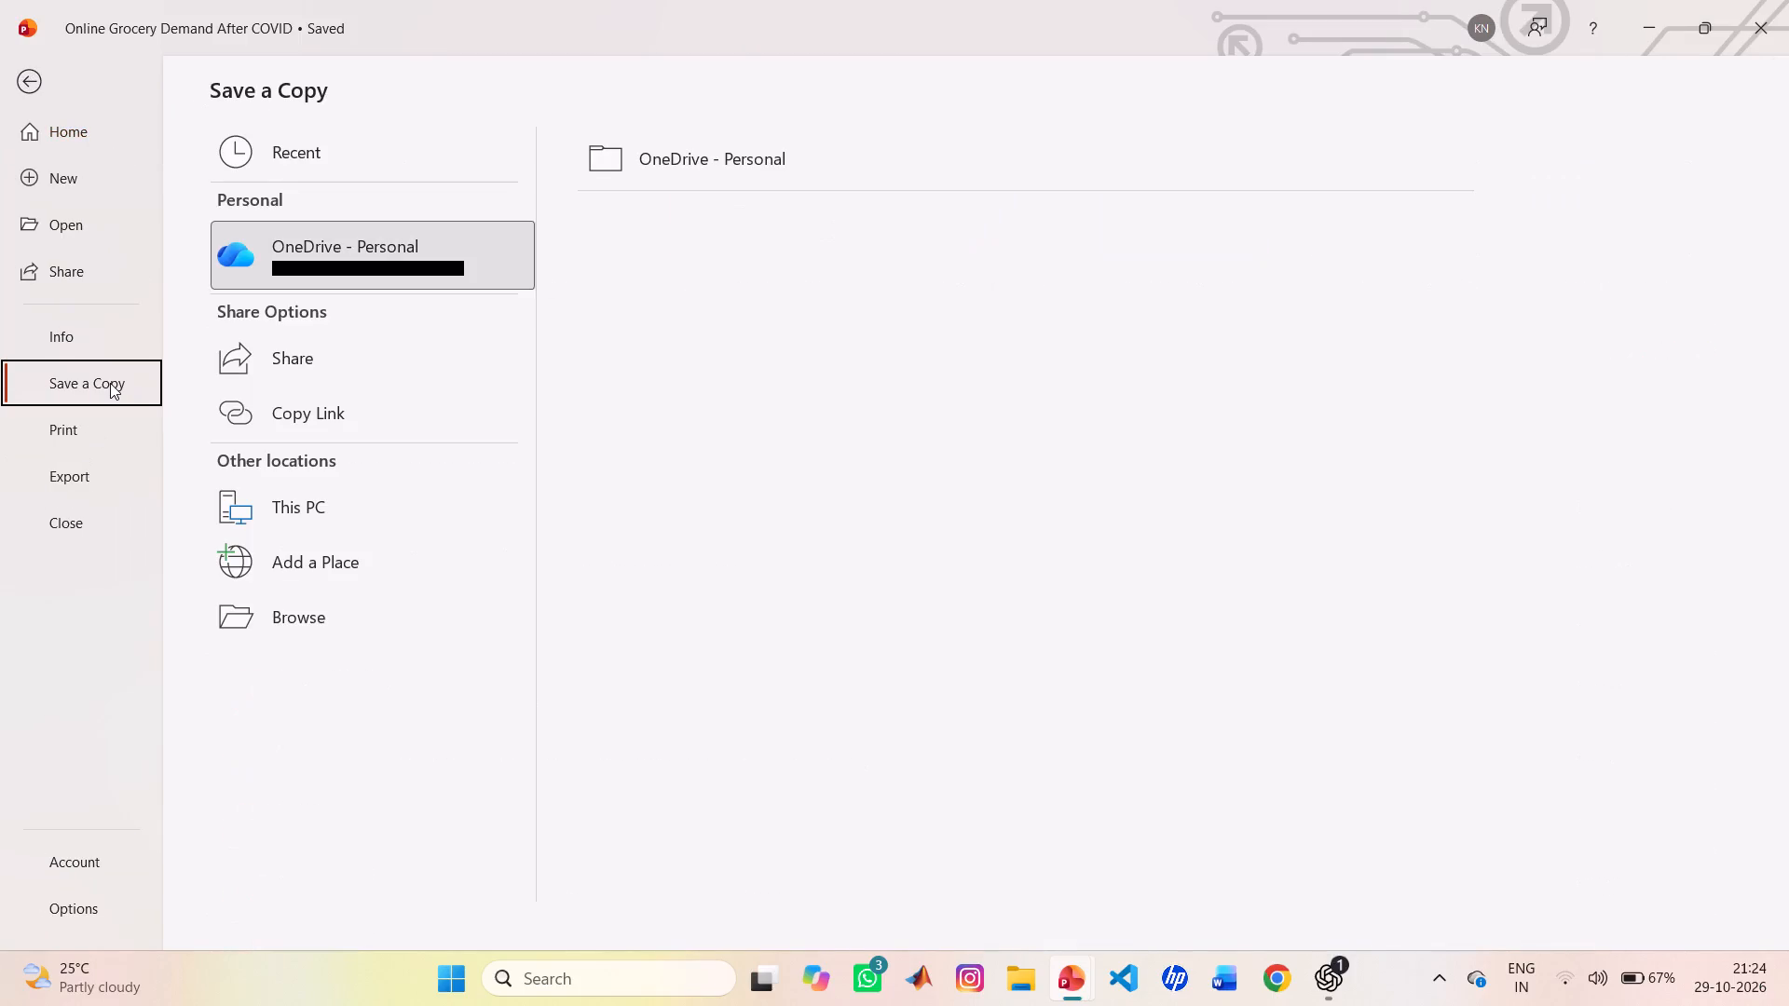
left_click(362, 276)
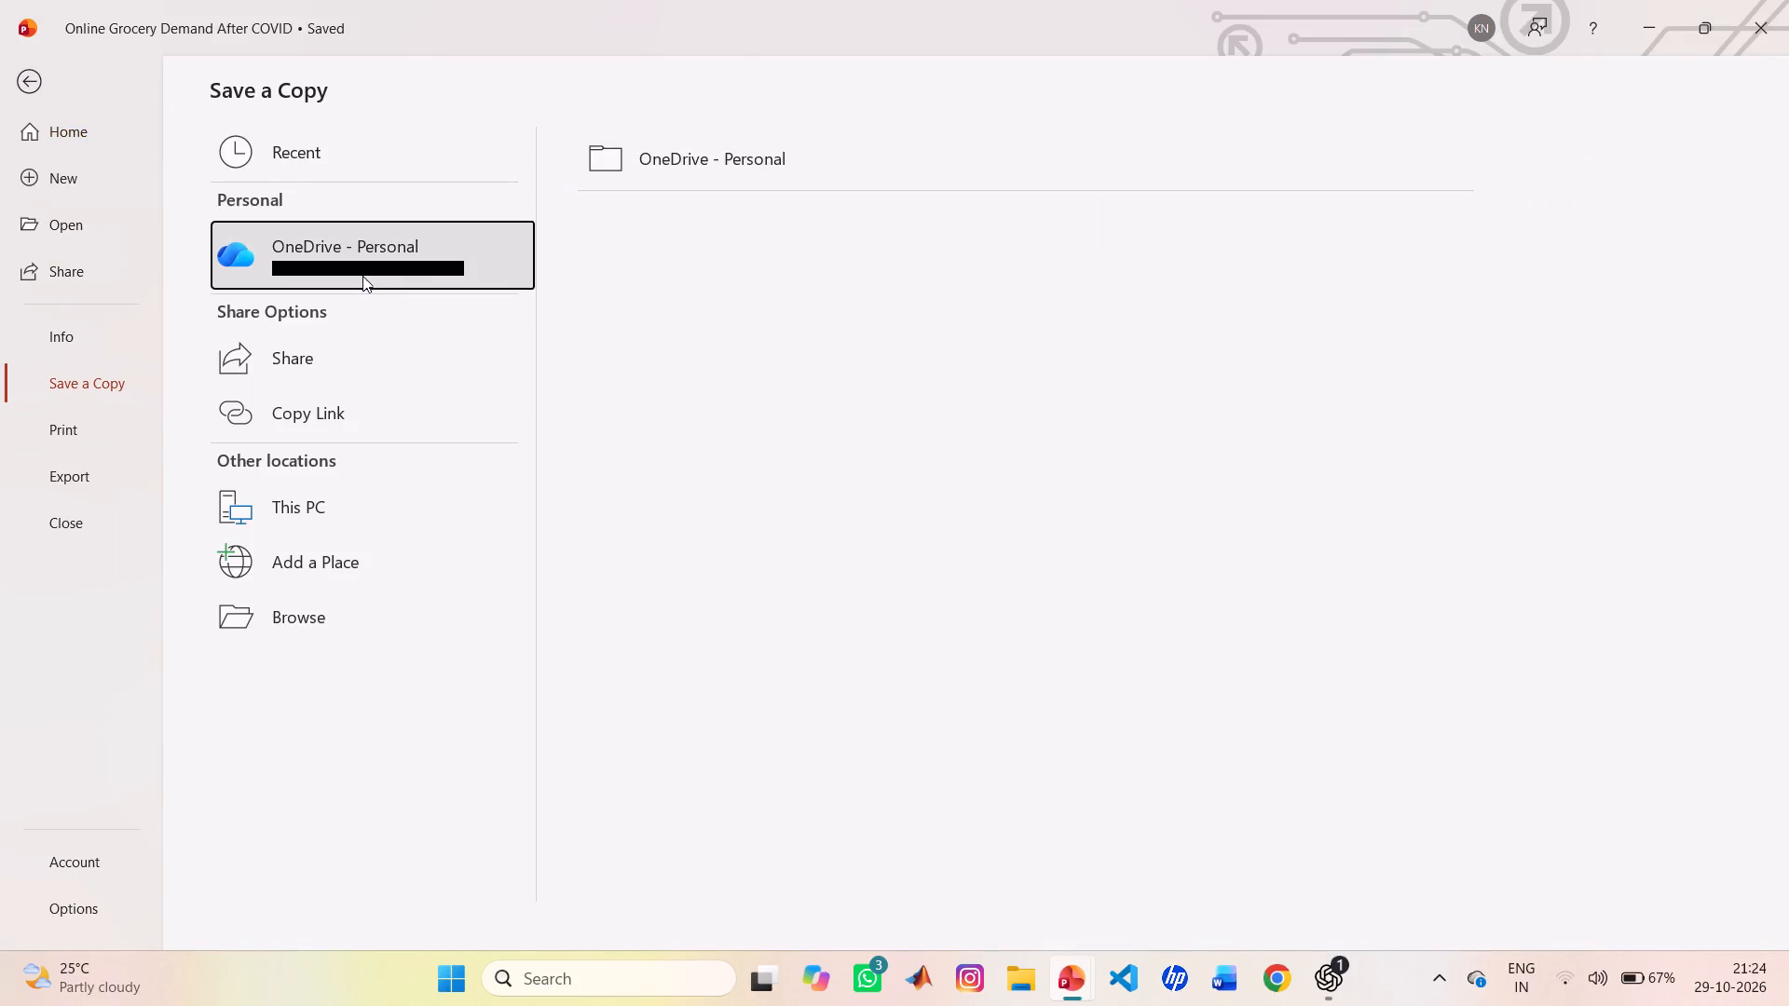
left_click(758, 167)
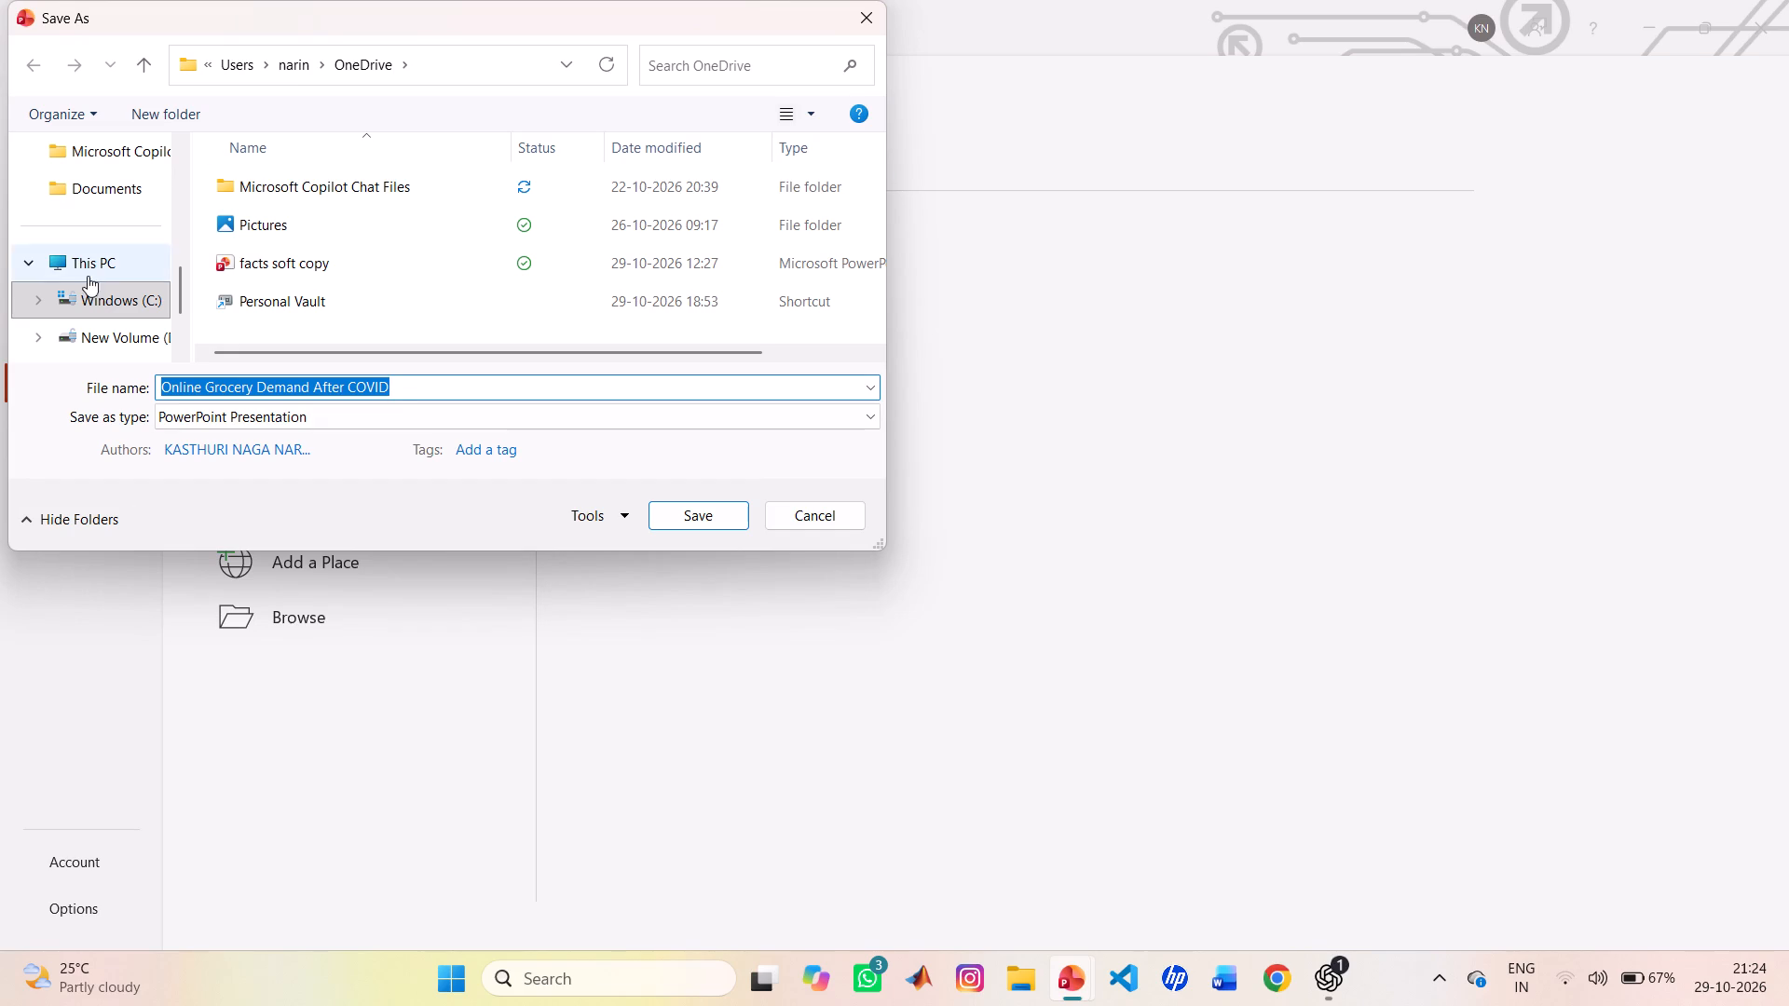
left_click(459, 391)
key("BackSpace")
key("BackSpace")
key("BackSpace")
key("BackSpace")
key("BackSpace")
key("BackSpace")
key("BackSpace")
key("BackSpace")
key("BackSpace")
key("BackSpace")
key("BackSpace")
key("BackSpace")
key("BackSpace")
key("BackSpace")
key("BackSpace")
key("BackSpace")
key("BackSpace")
key("BackSpace")
key("BackSpace")
key("BackSpace")
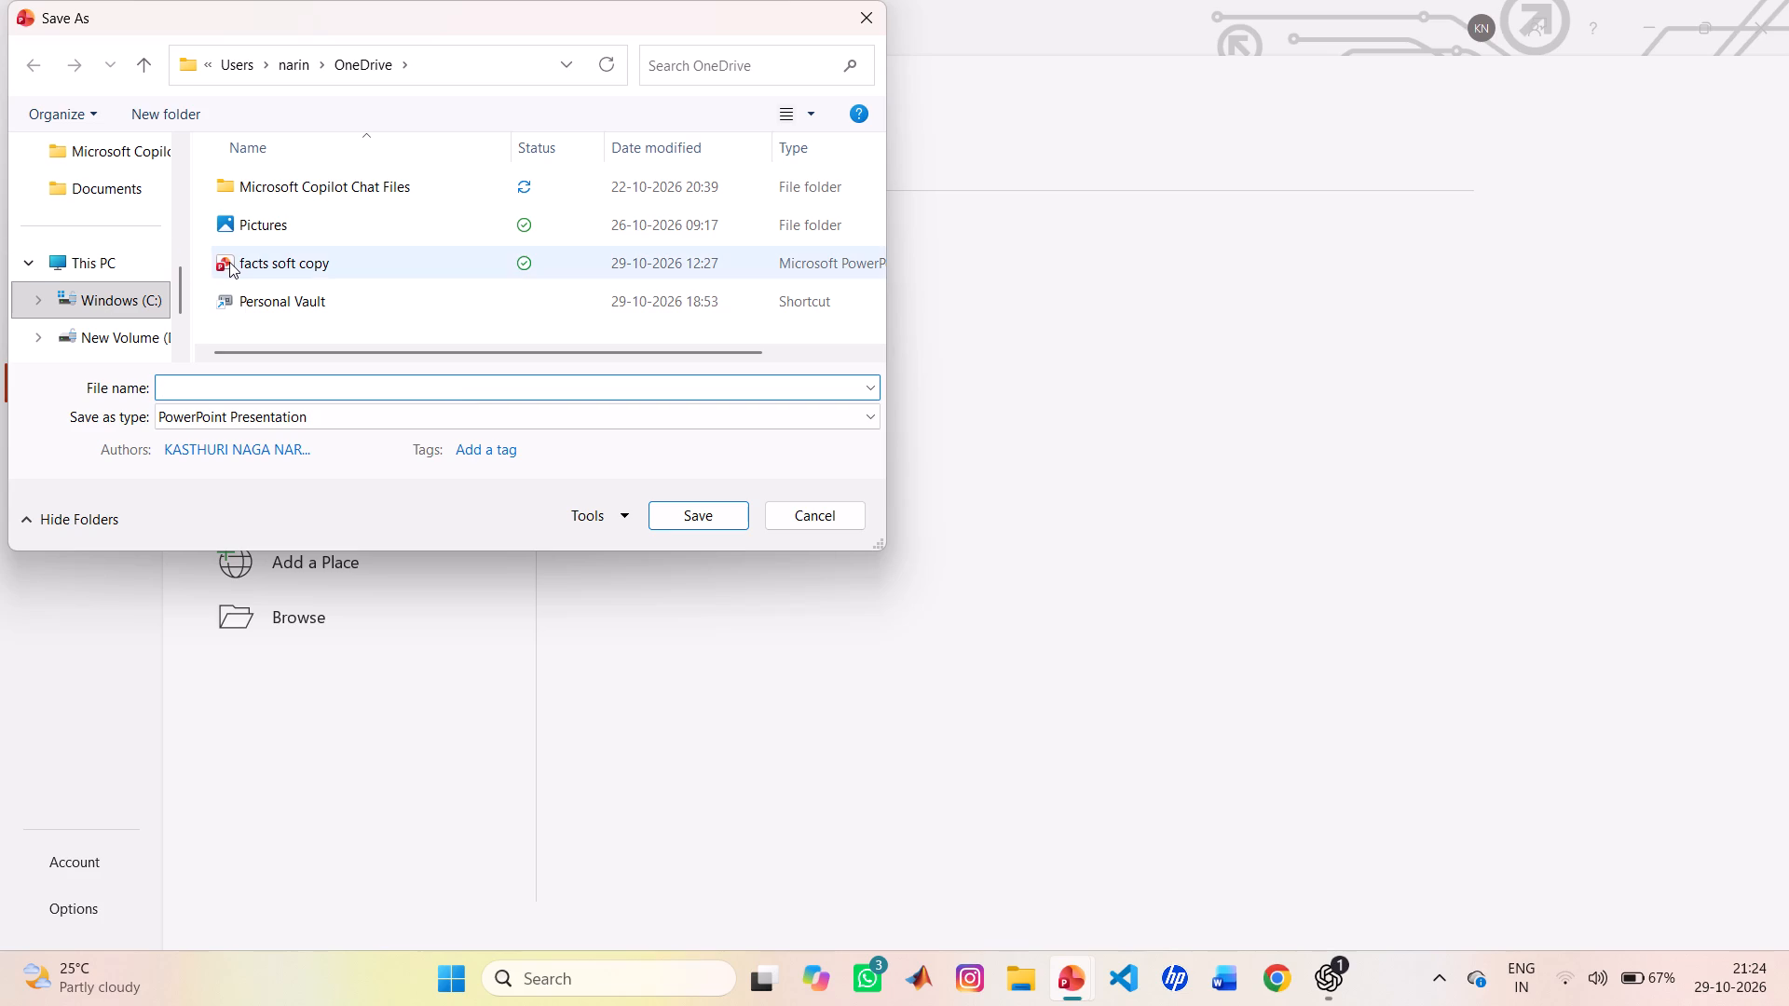
scroll(90, 231, "up", 4)
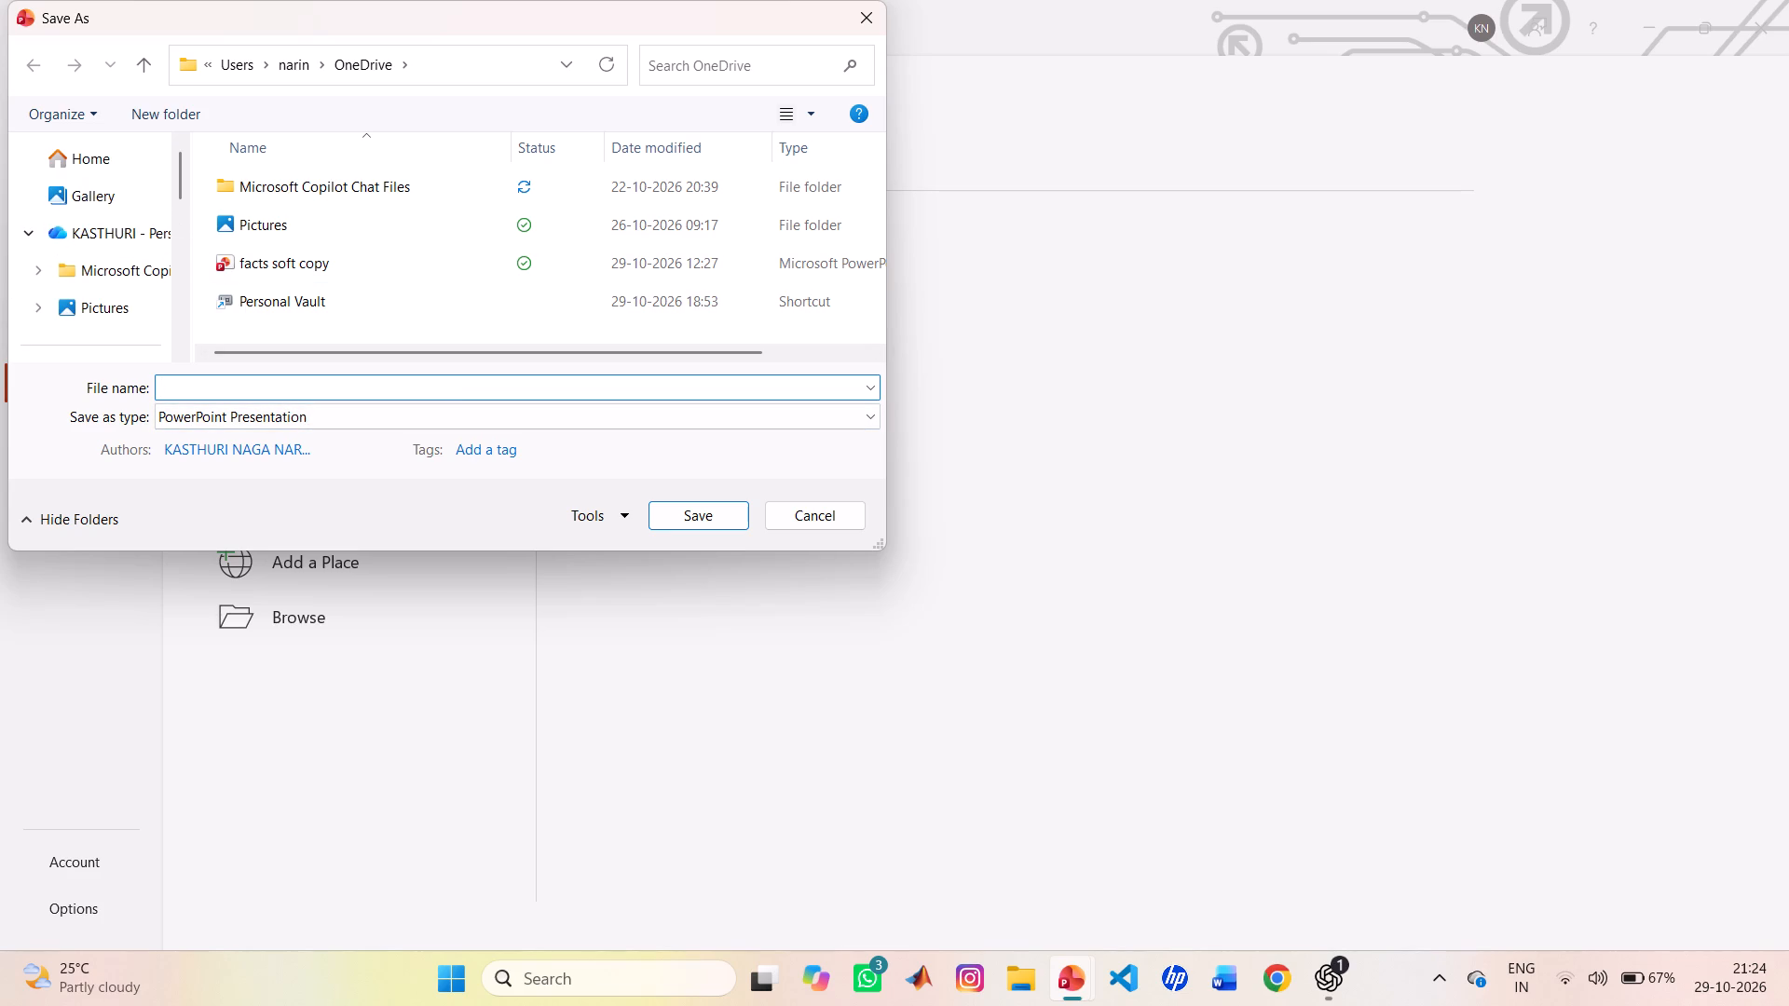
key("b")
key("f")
key("BackSpace")
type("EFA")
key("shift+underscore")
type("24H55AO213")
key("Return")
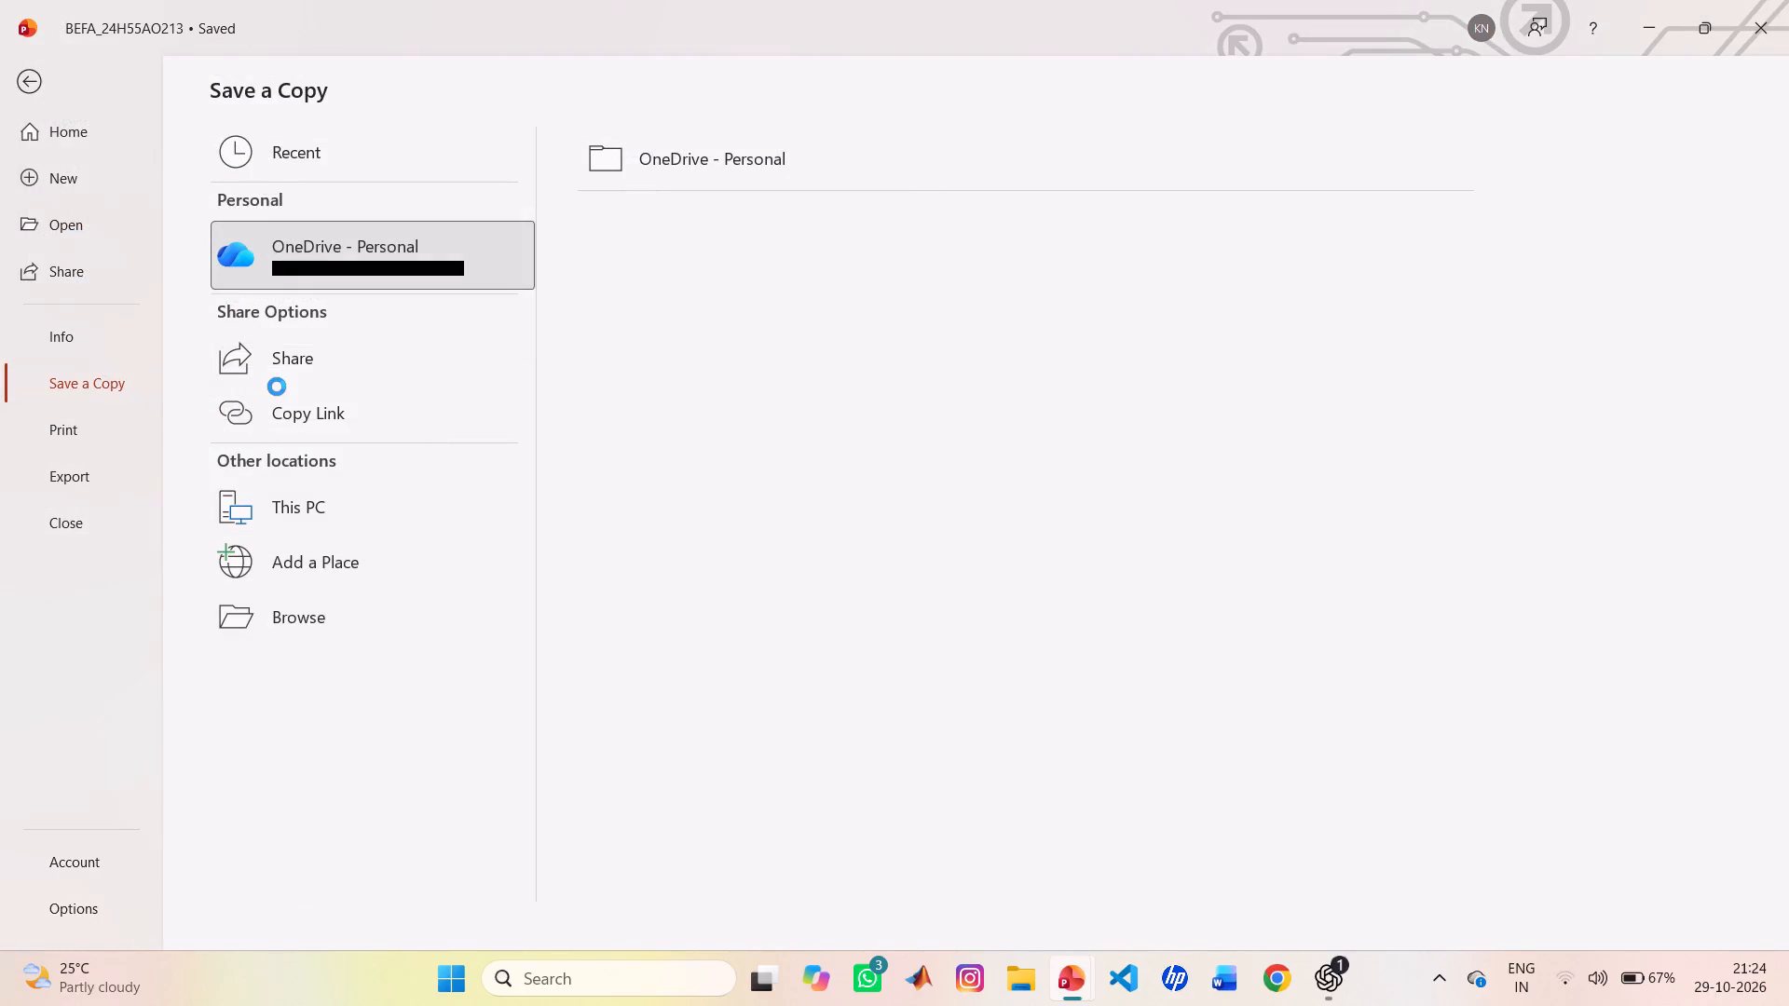